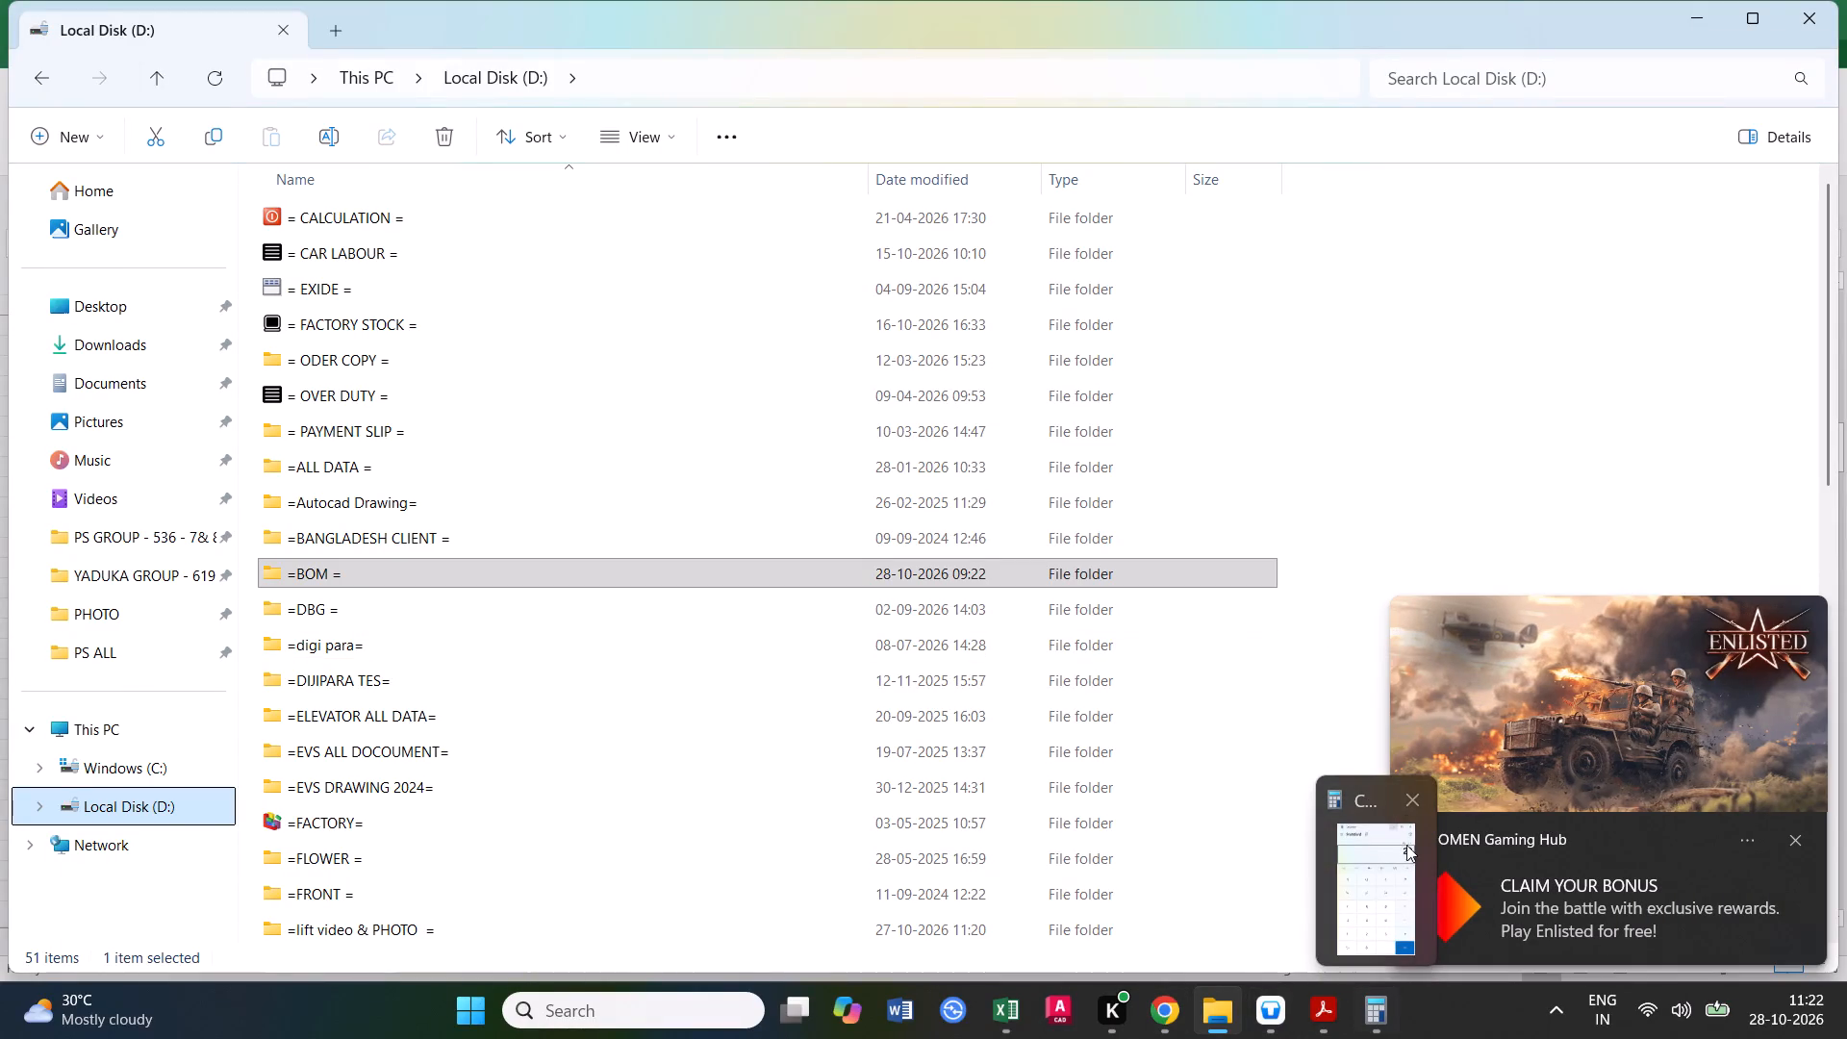
Clear away the calculator, TeraBox, BOM PDF and folder windows and the gaming notification, switching to the PS BOM workbook in Excel.
left_click(1418, 798)
left_click(1793, 834)
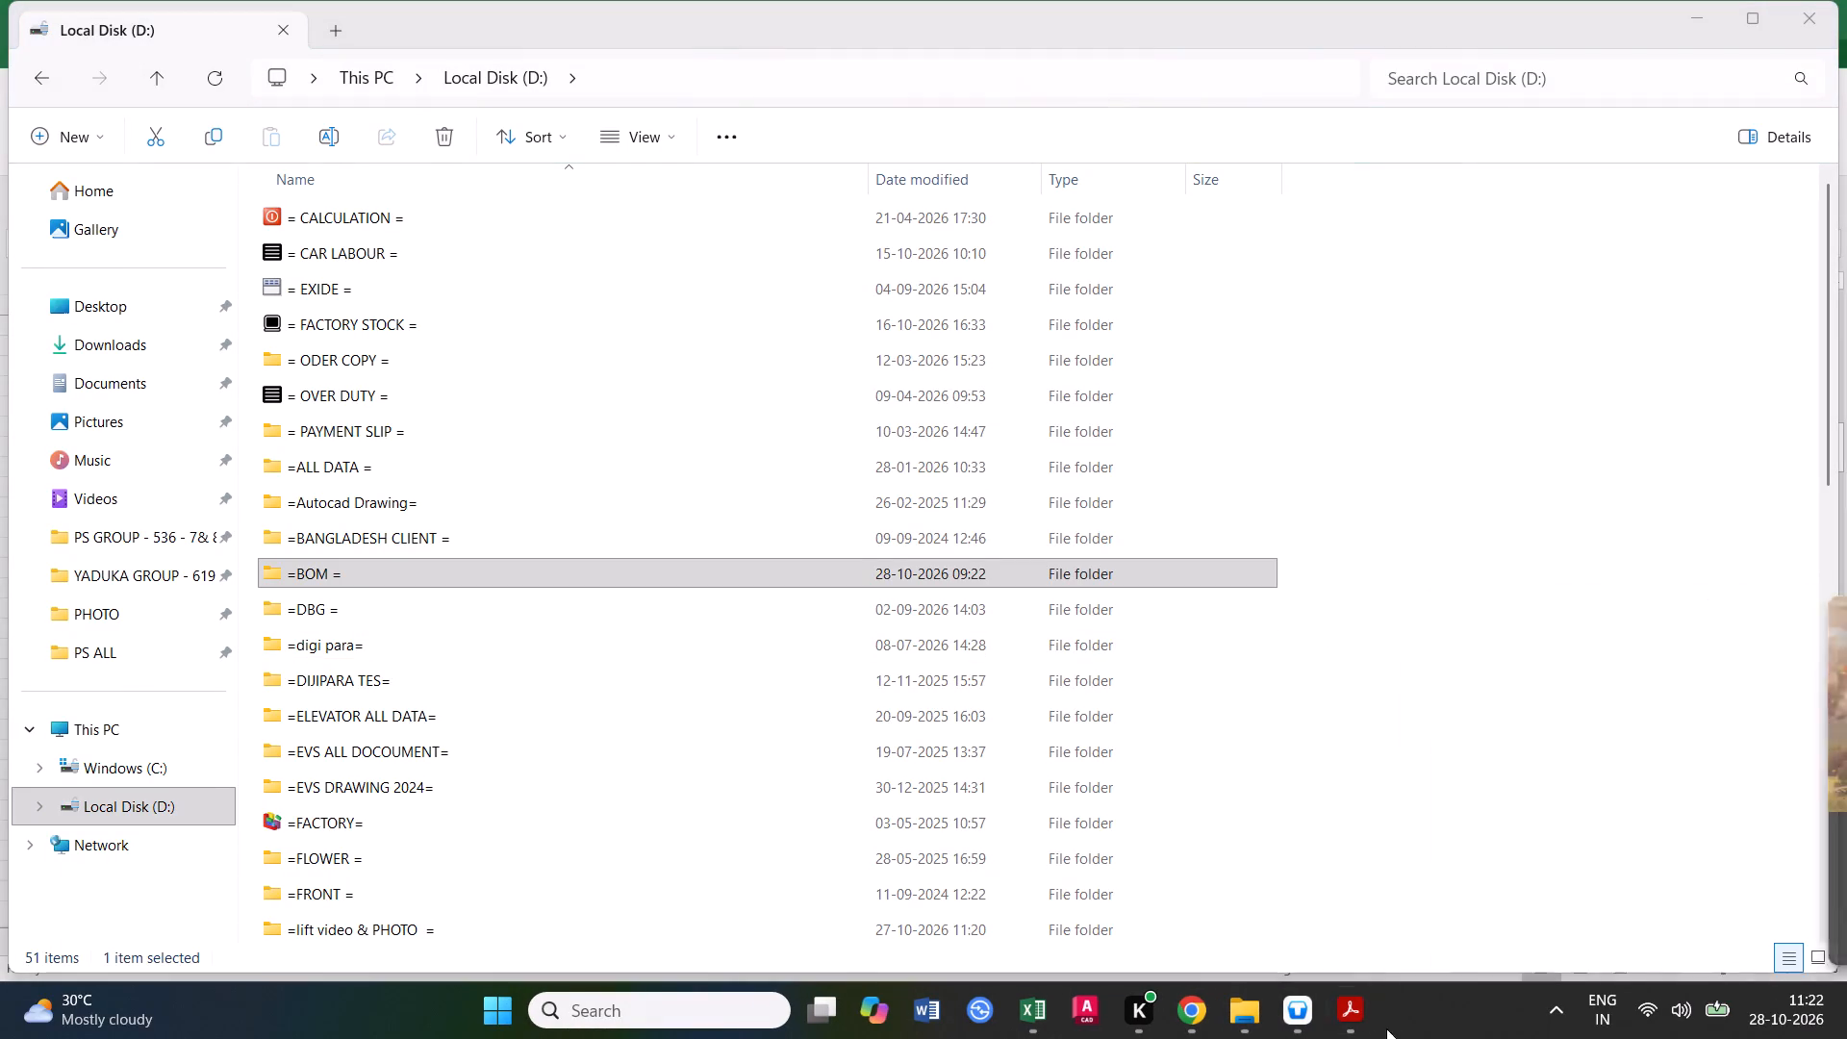
left_click(1401, 803)
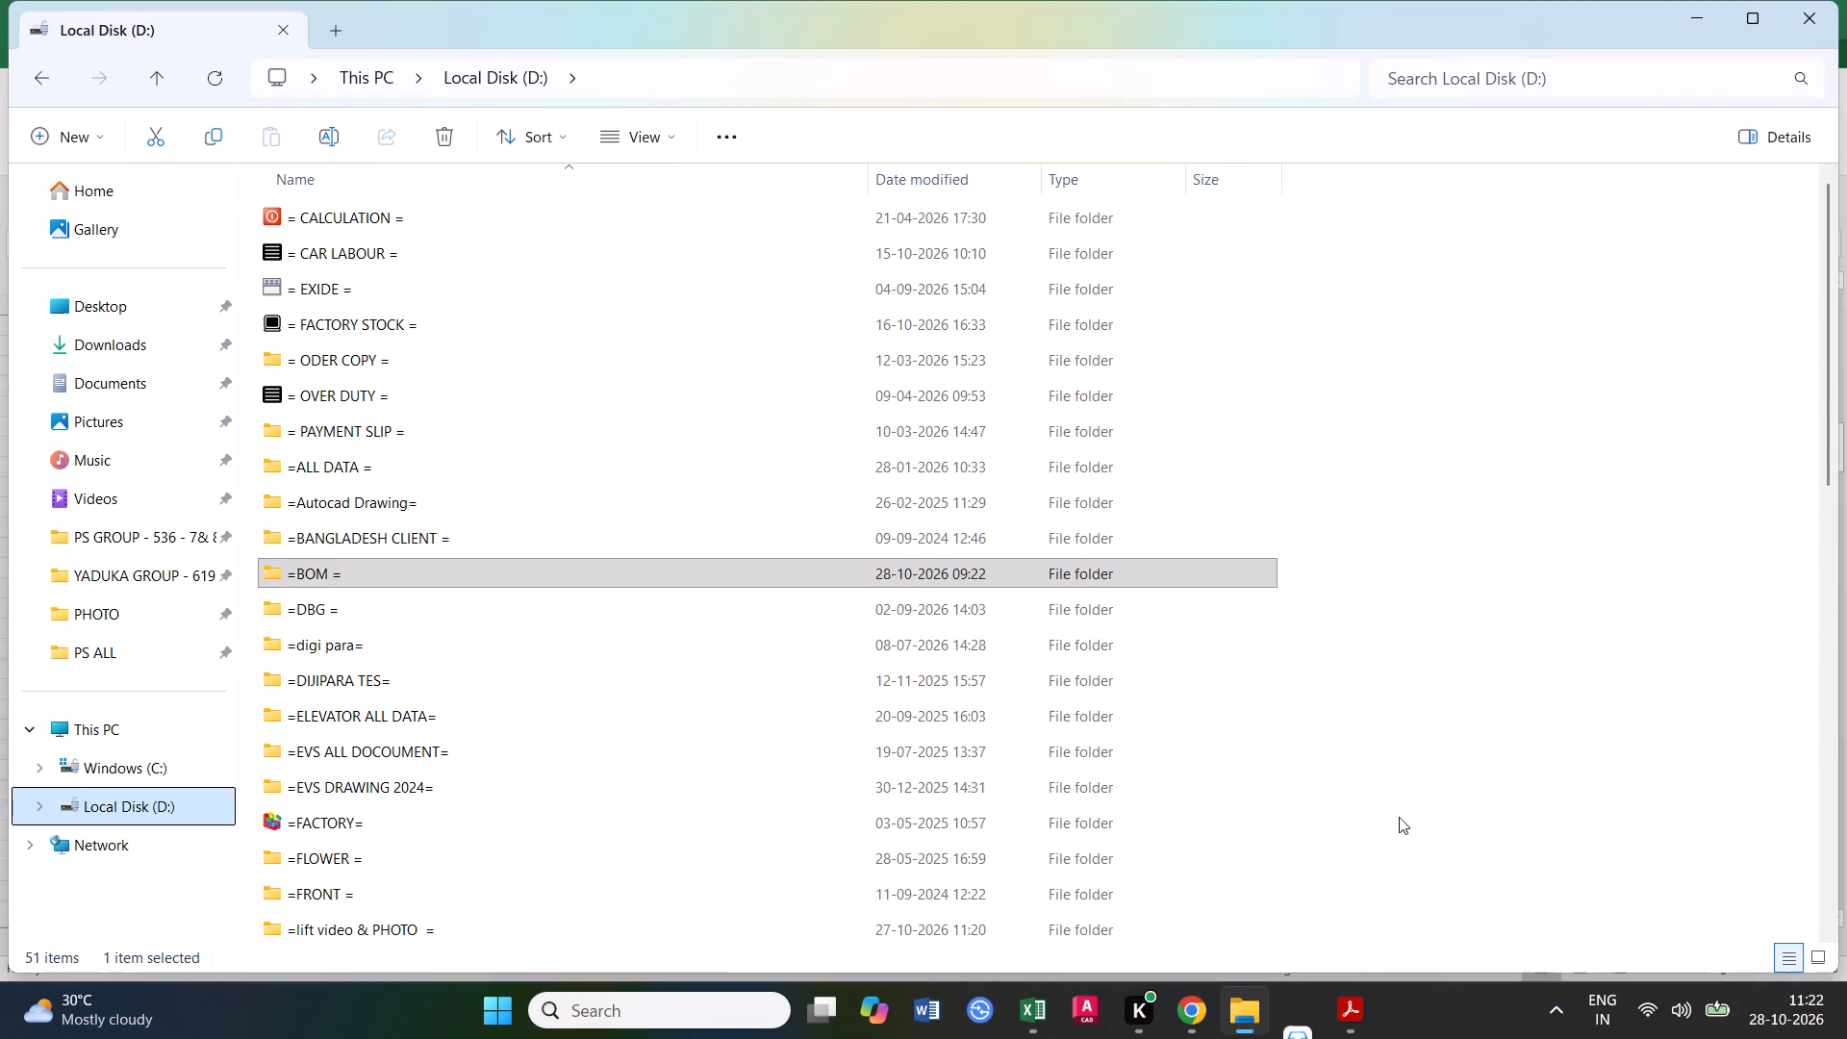
left_click(1425, 822)
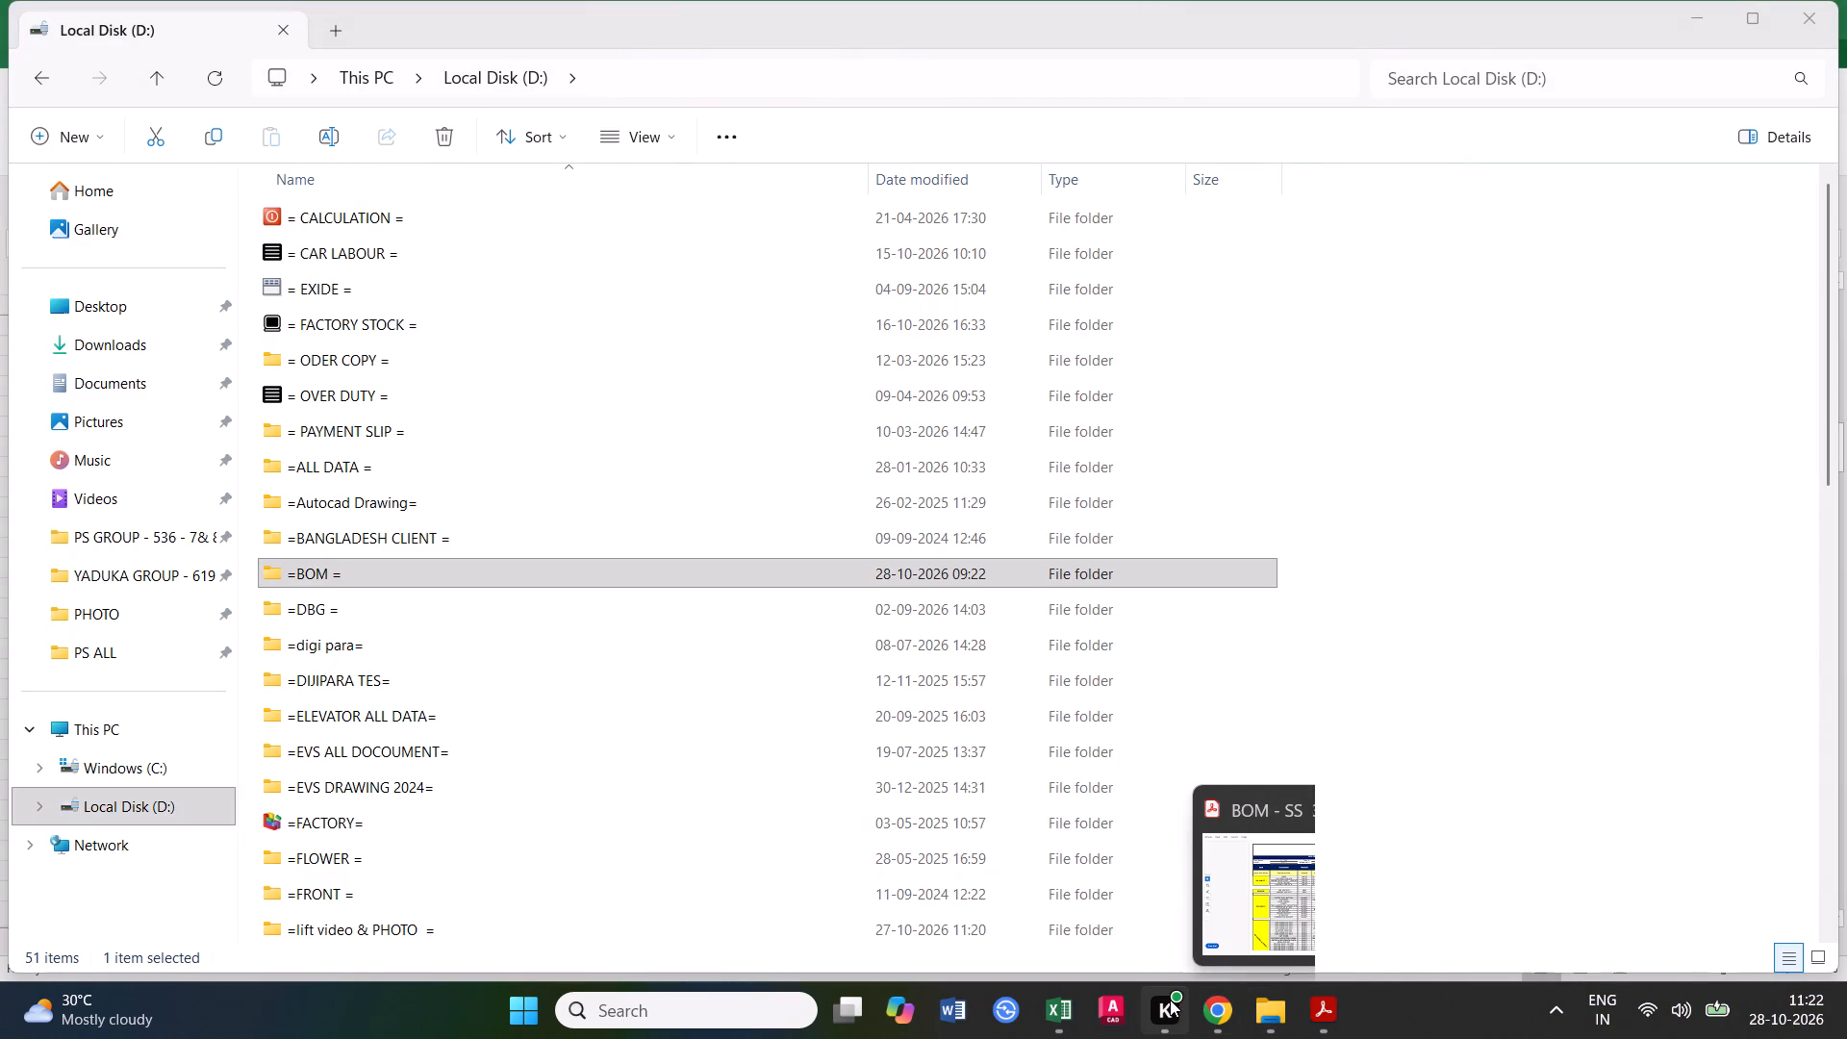
left_click(1611, 757)
left_click(1710, 22)
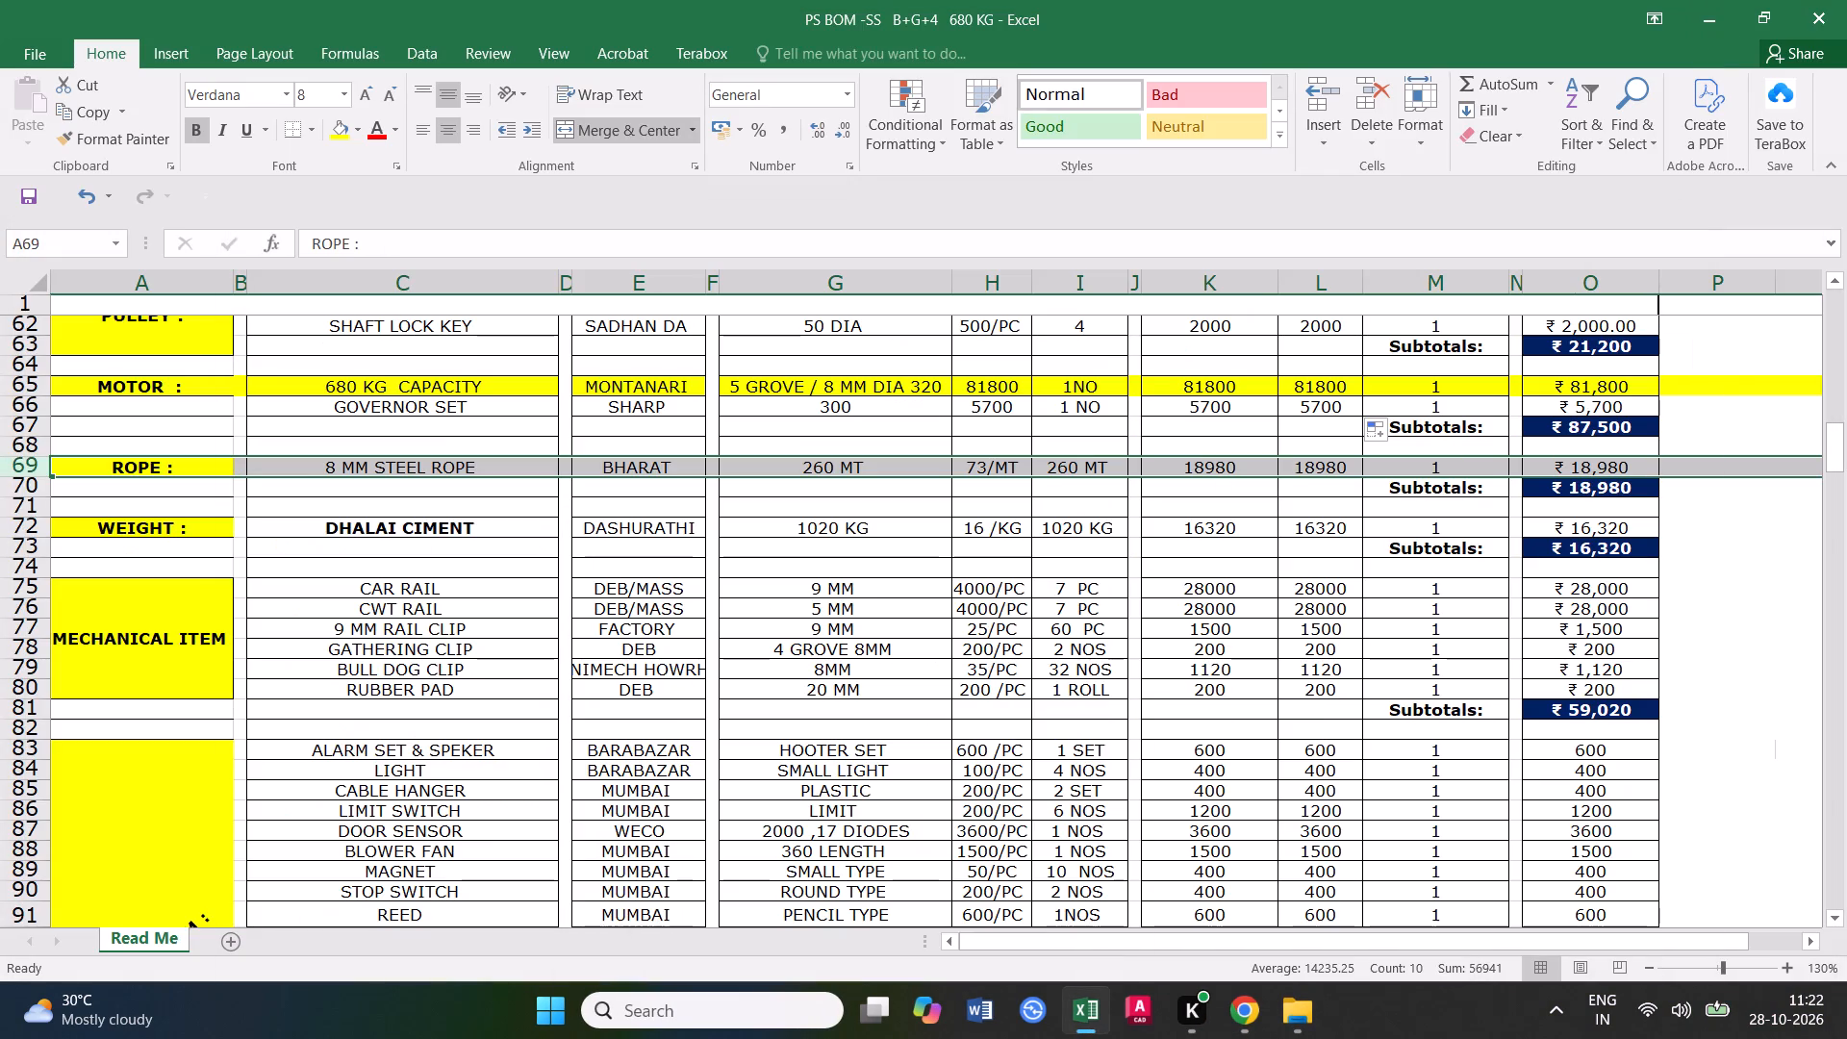
Select the entire MOTOR row, row 65, with the 680 KG capacity entry in the bill of materials.
left_click(1153, 656)
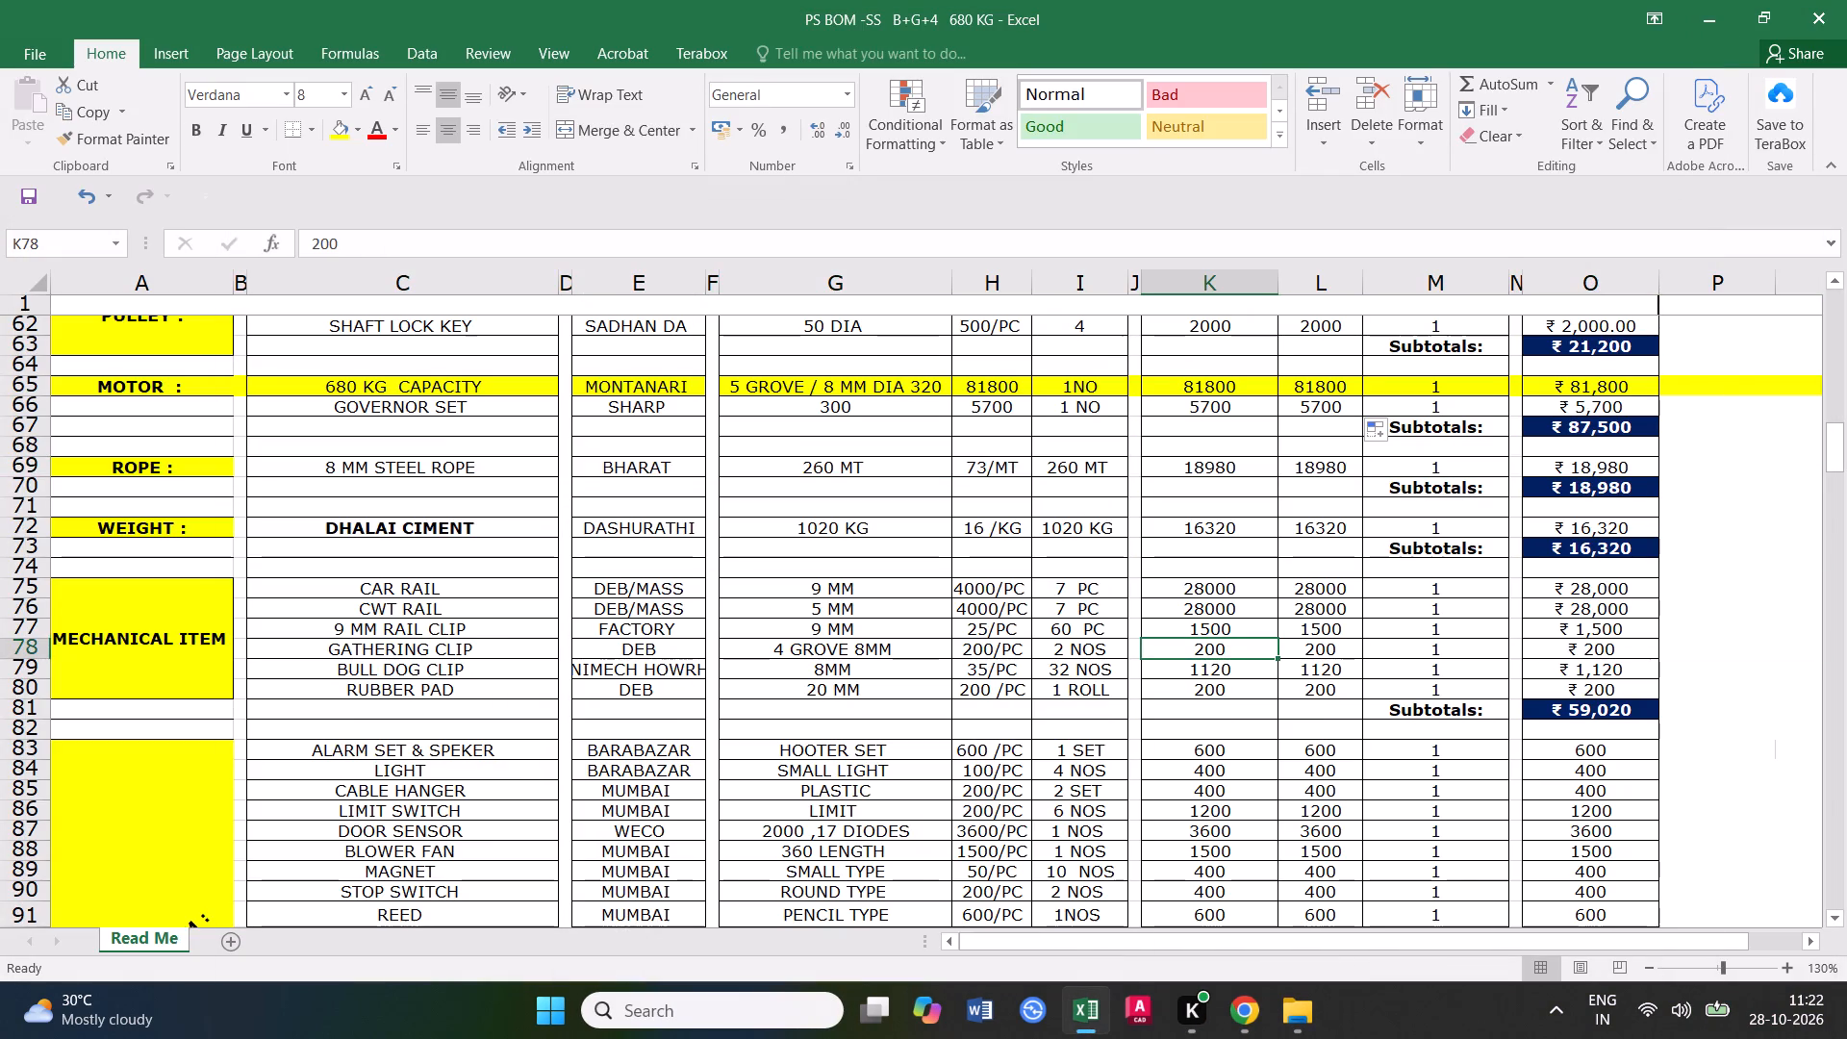
scroll(832, 697, "up", 1)
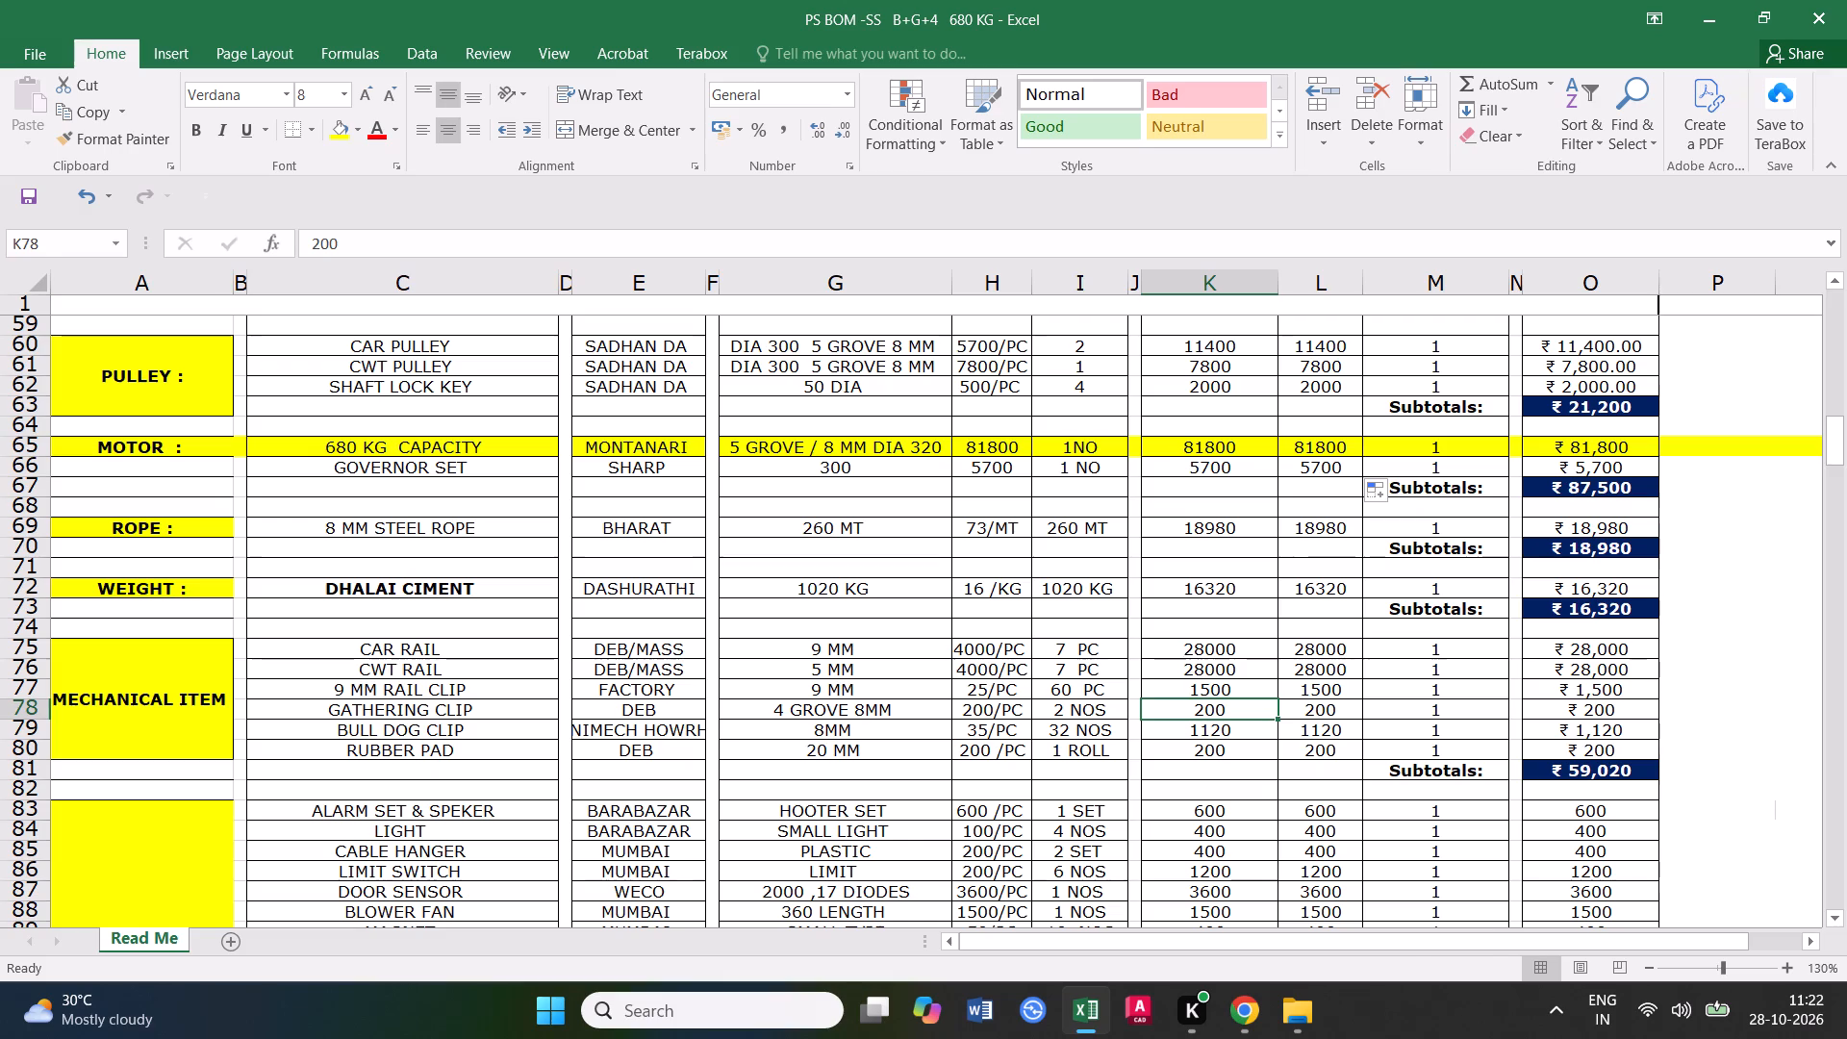
left_click(28, 445)
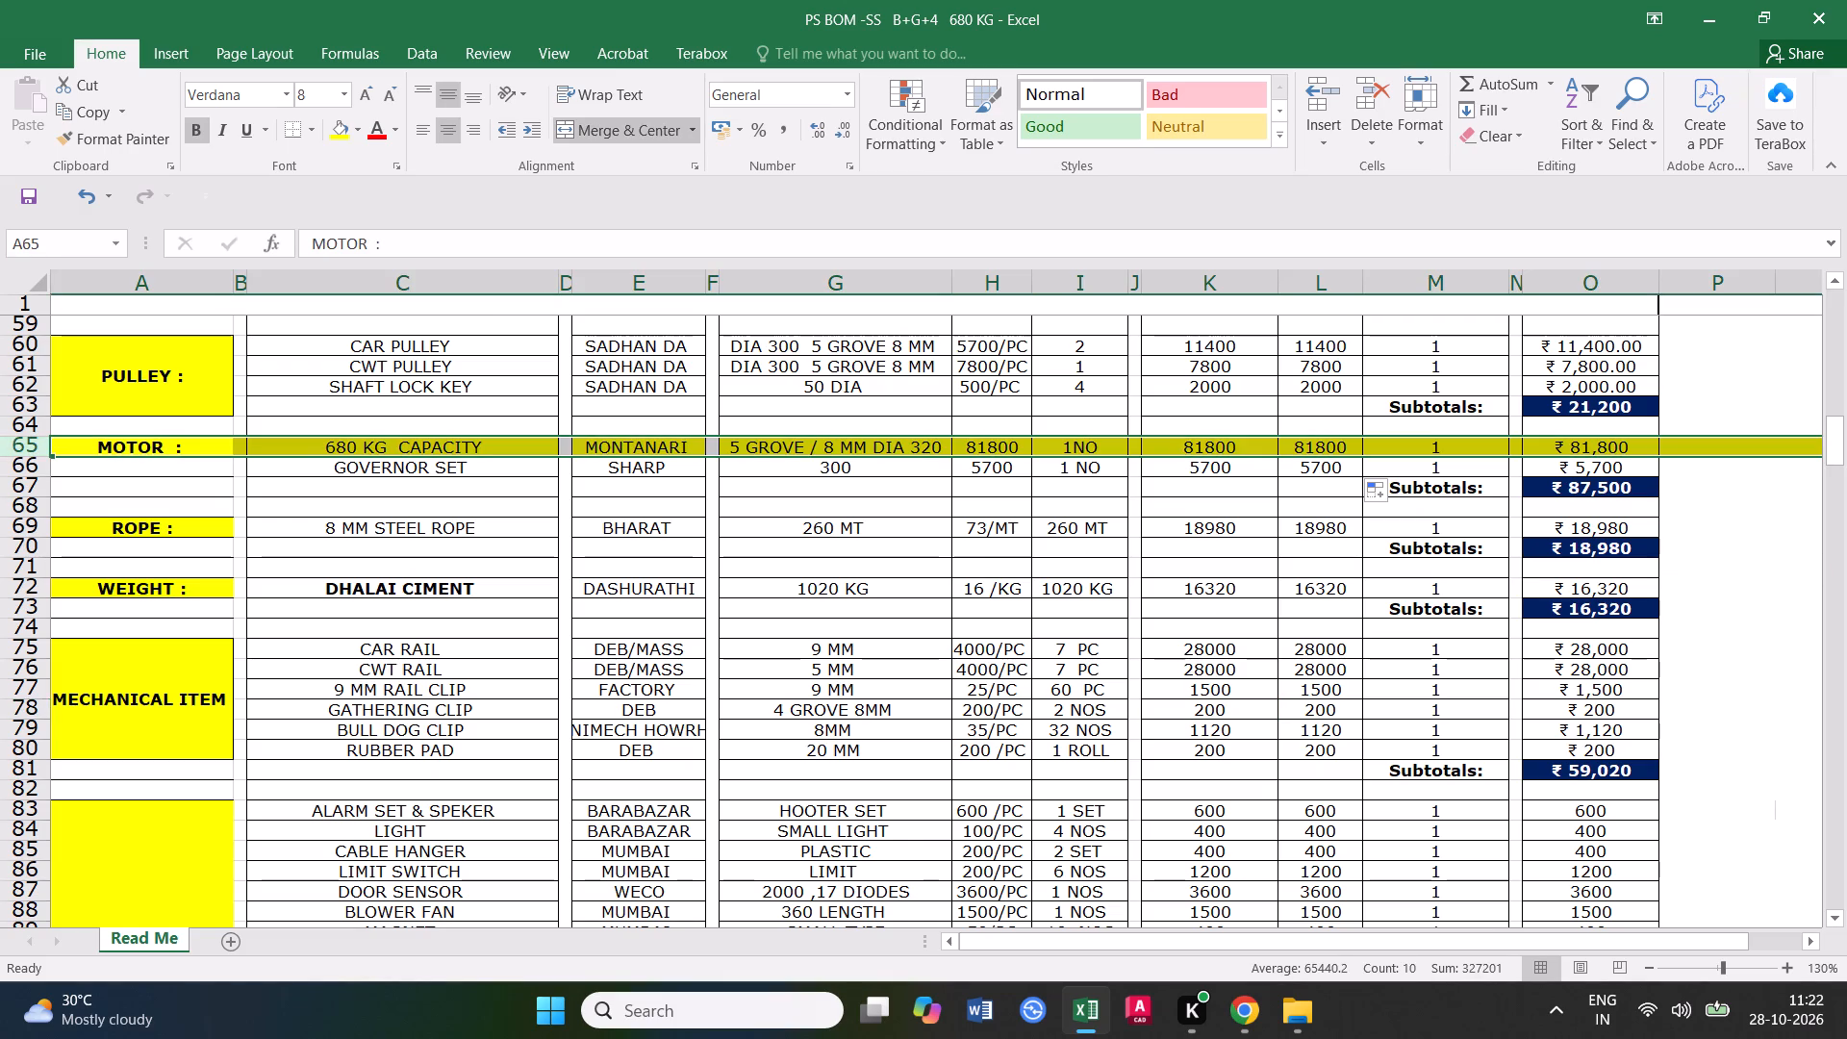
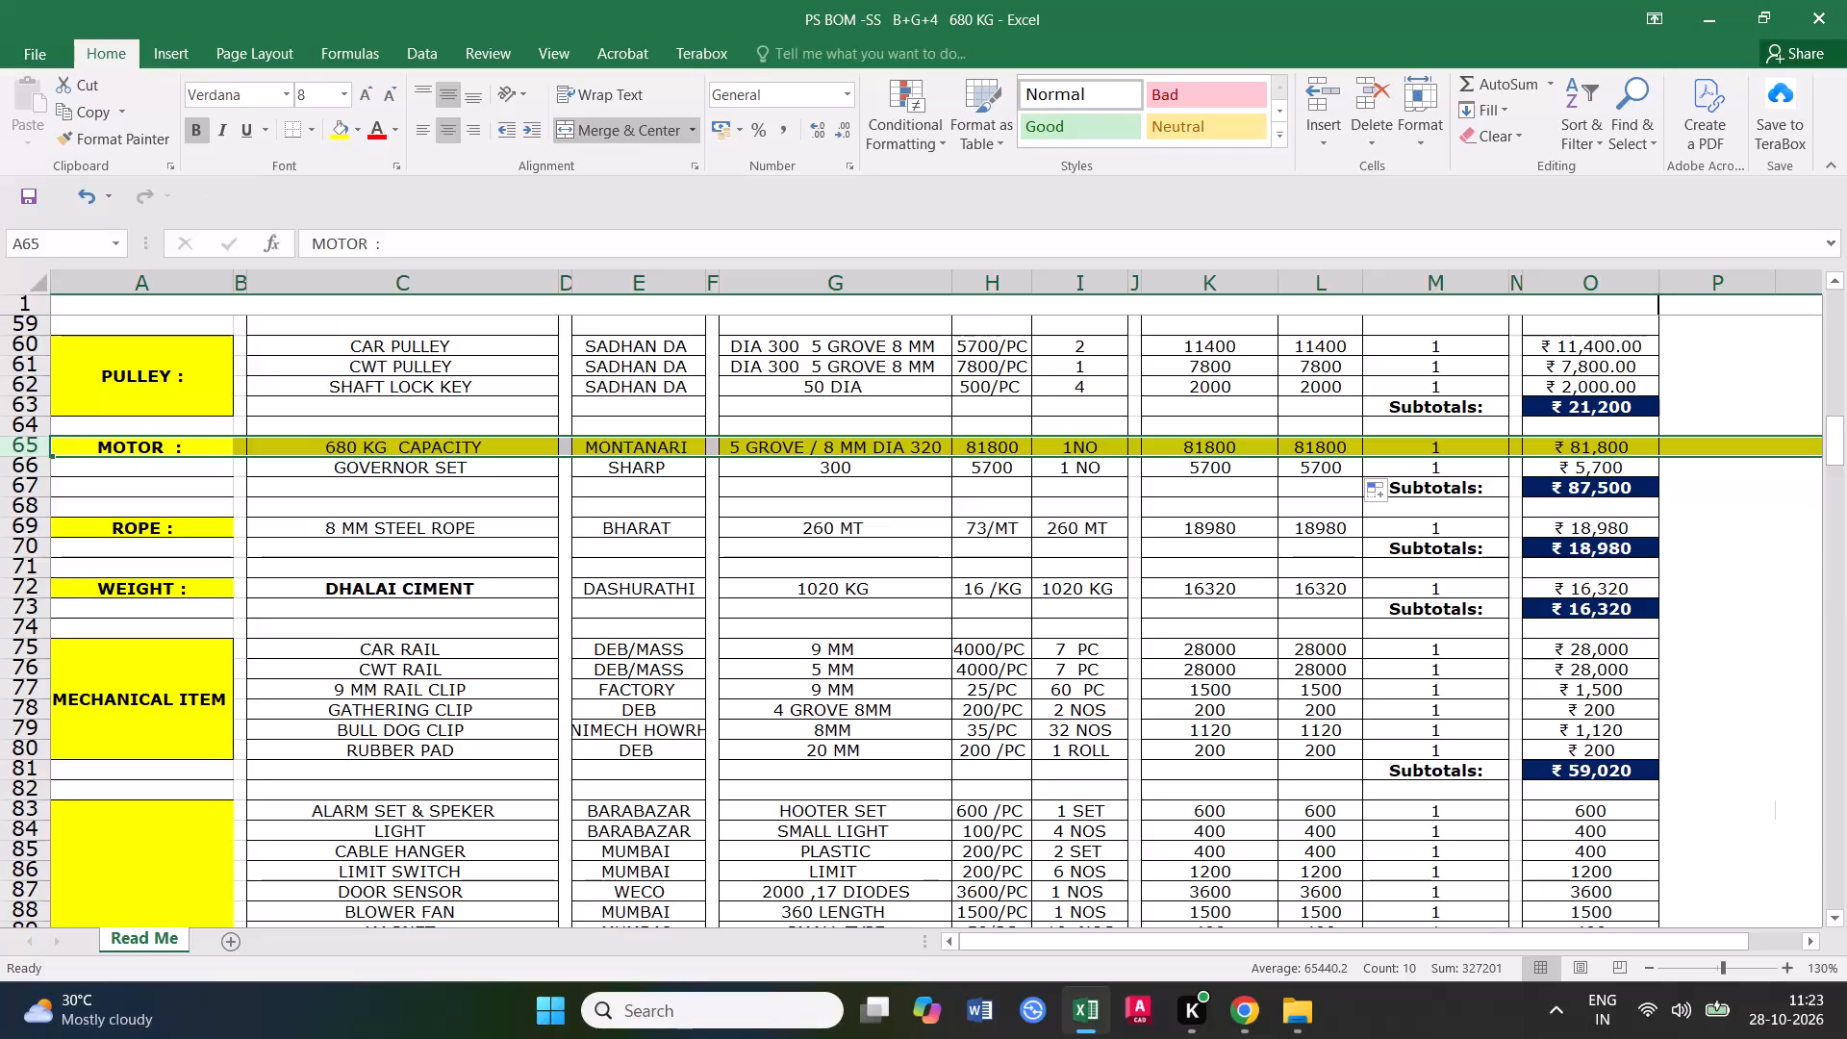
Remove the yellow fill from the entire MOTOR row, row 65.
left_click(1183, 552)
left_click(1344, 445)
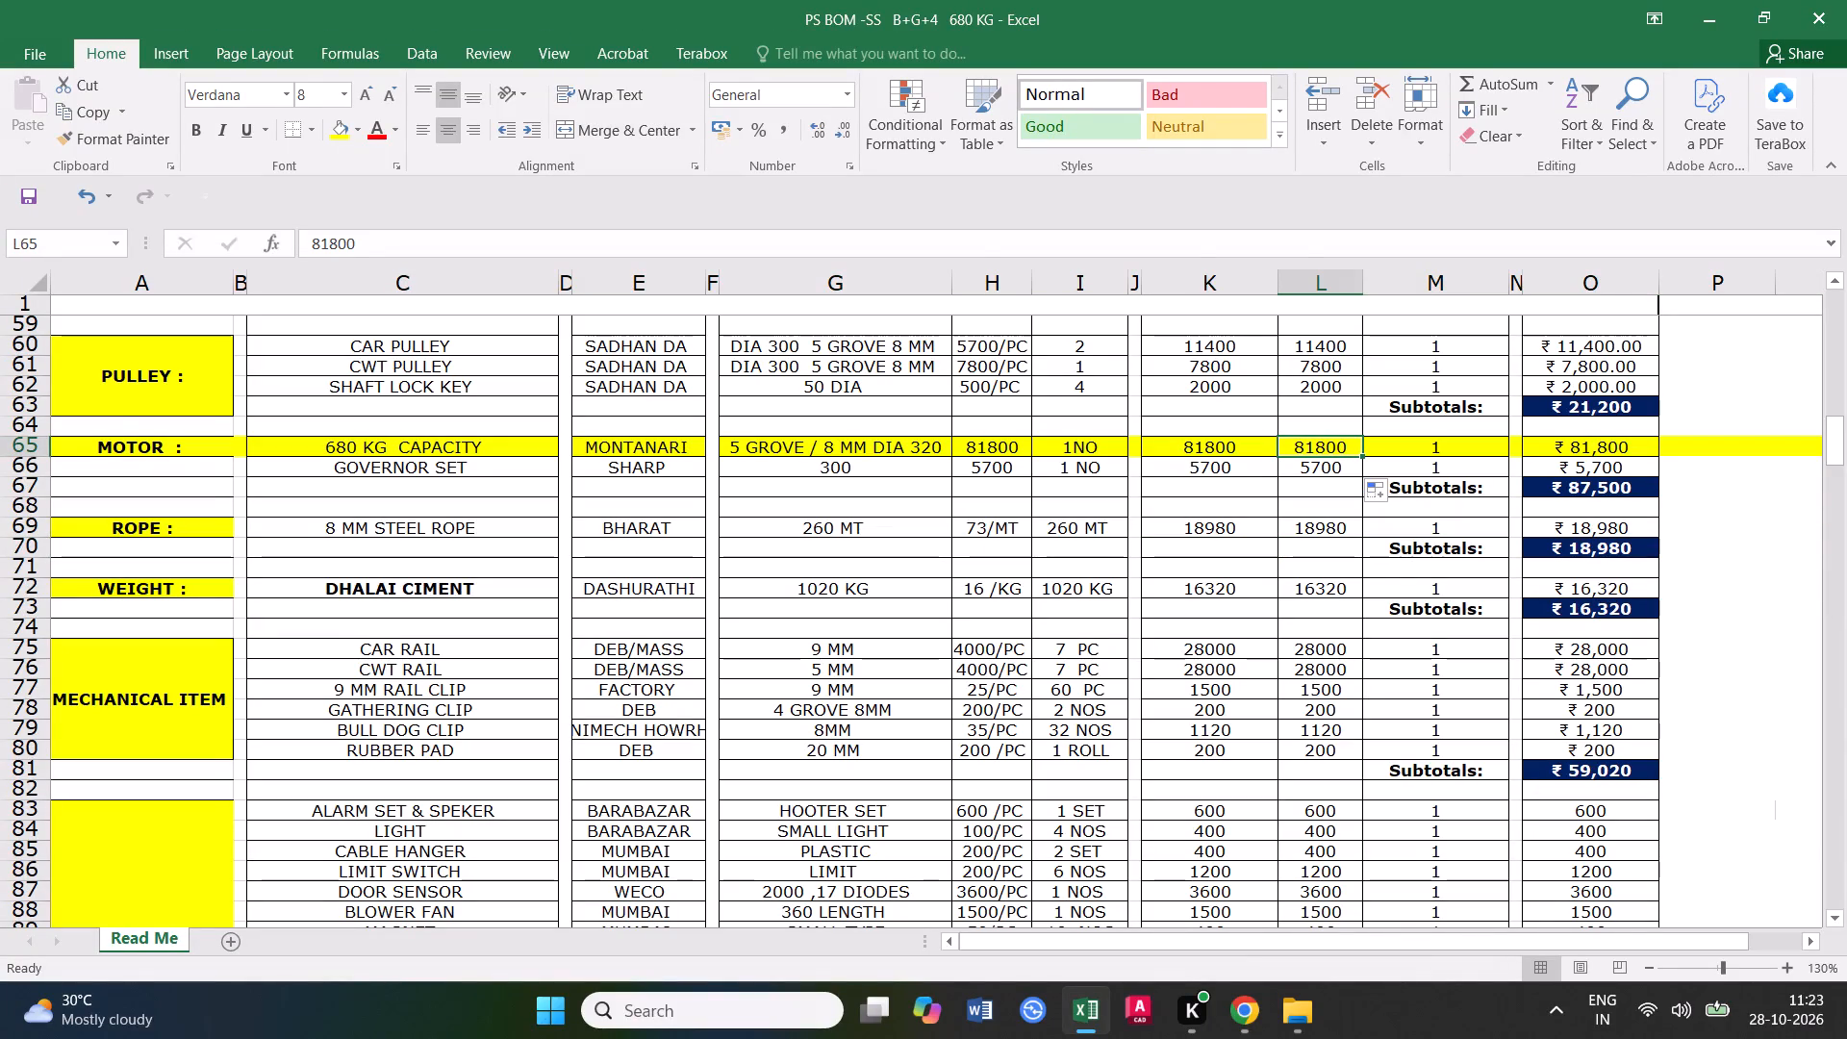
left_click(15, 447)
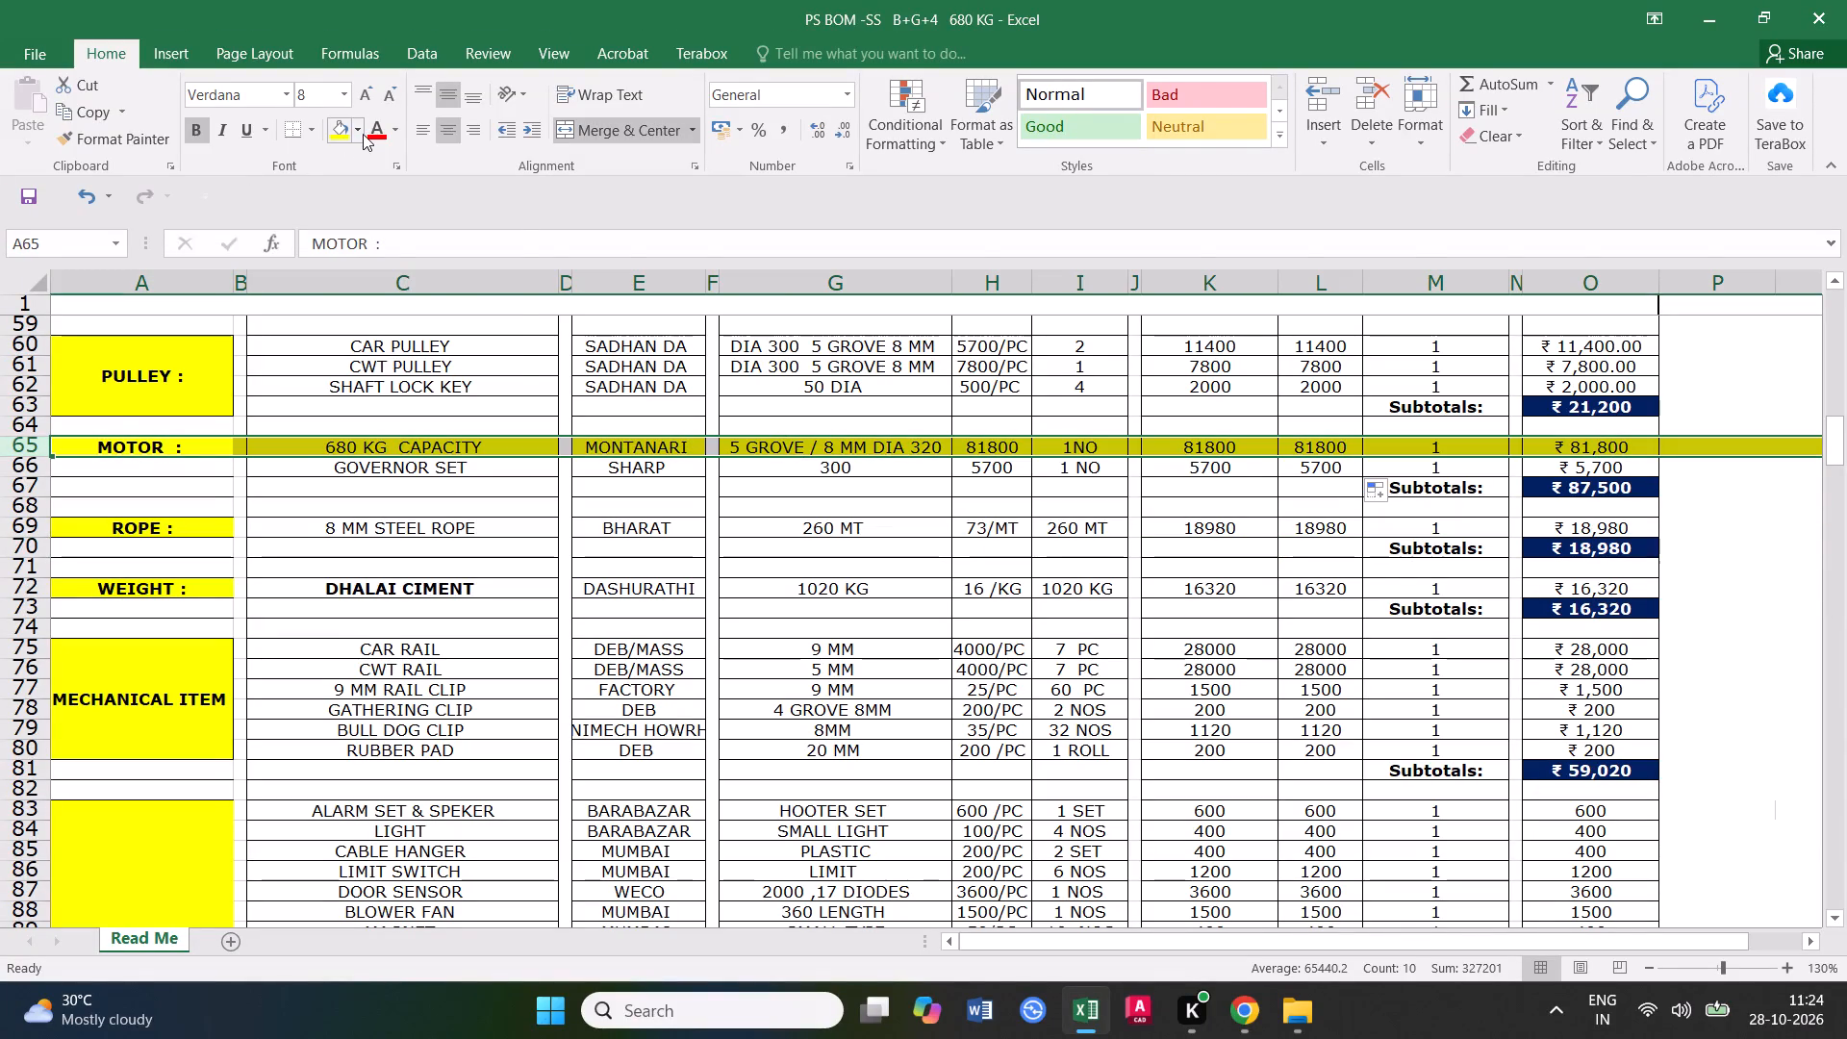
left_click(364, 134)
left_click(411, 328)
left_click(1340, 545)
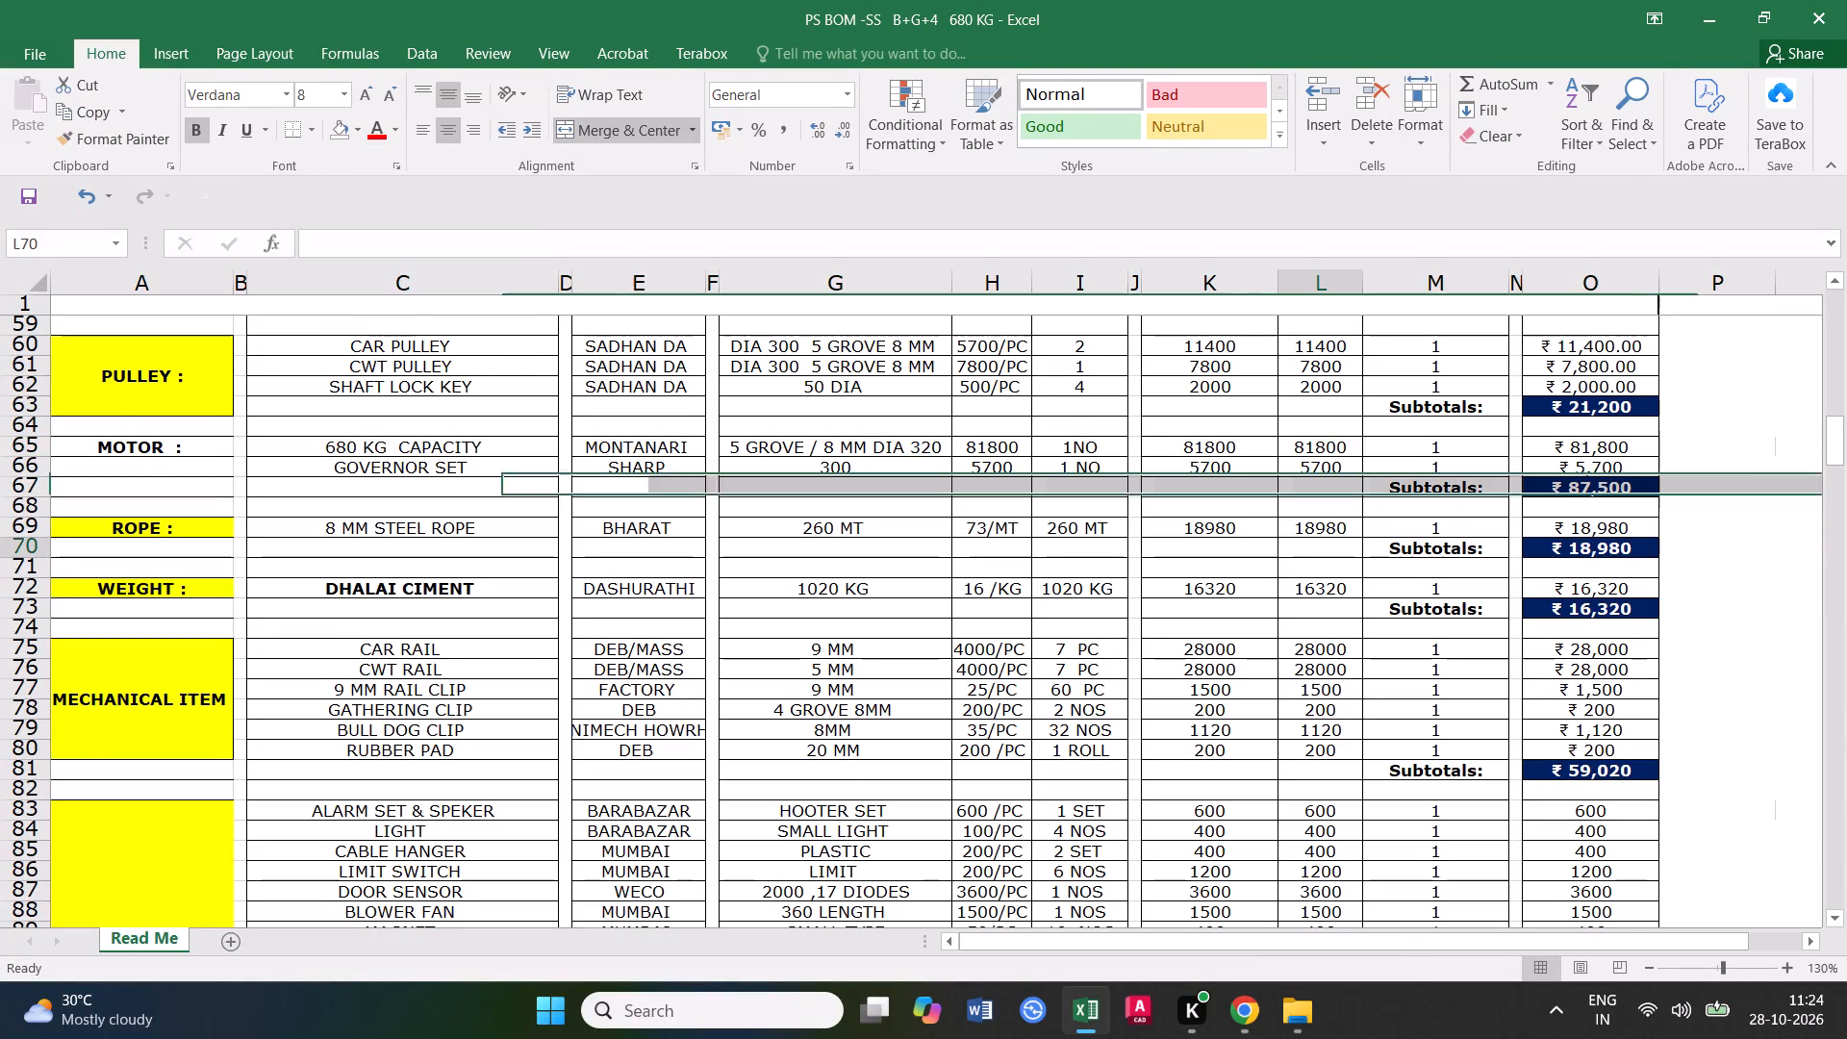
Set the 680 KG motor's rate in H65 and its amount in K65 to 107000.
left_click(987, 448)
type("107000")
left_click(1057, 523)
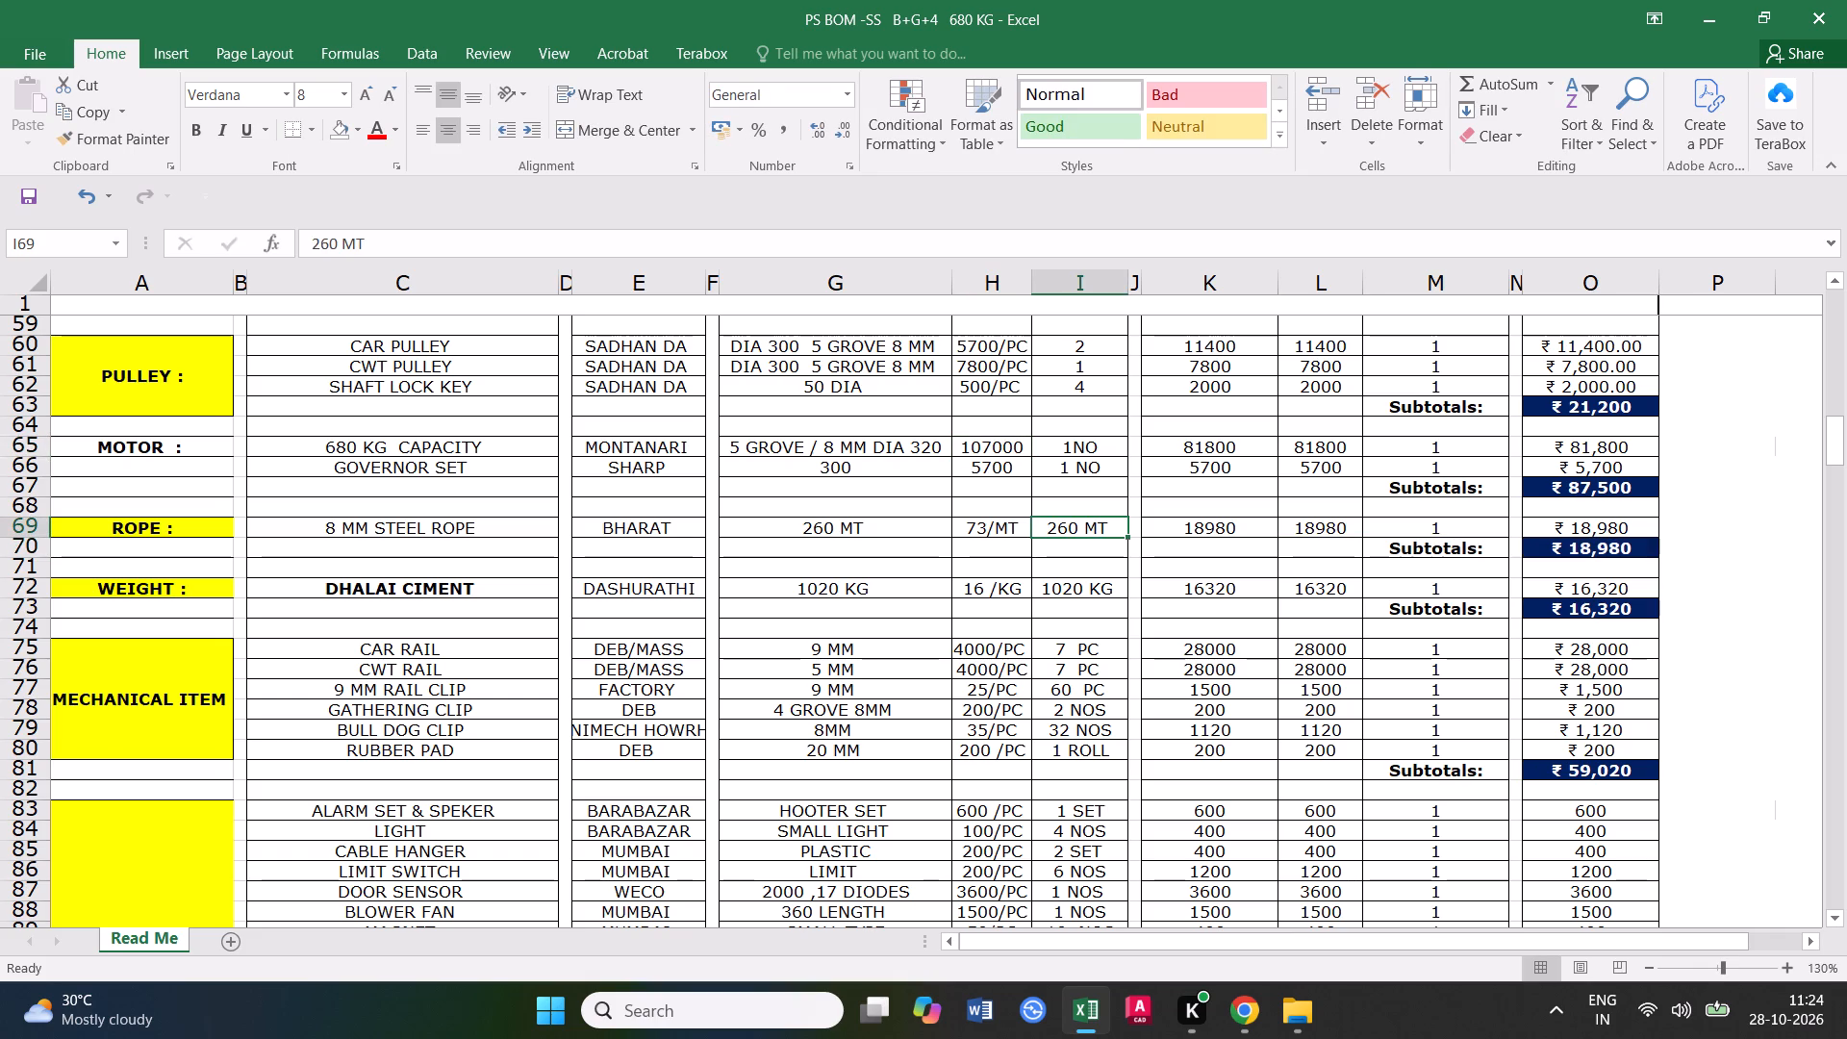
left_click(1215, 440)
key("1")
type("07000")
left_click(1240, 503)
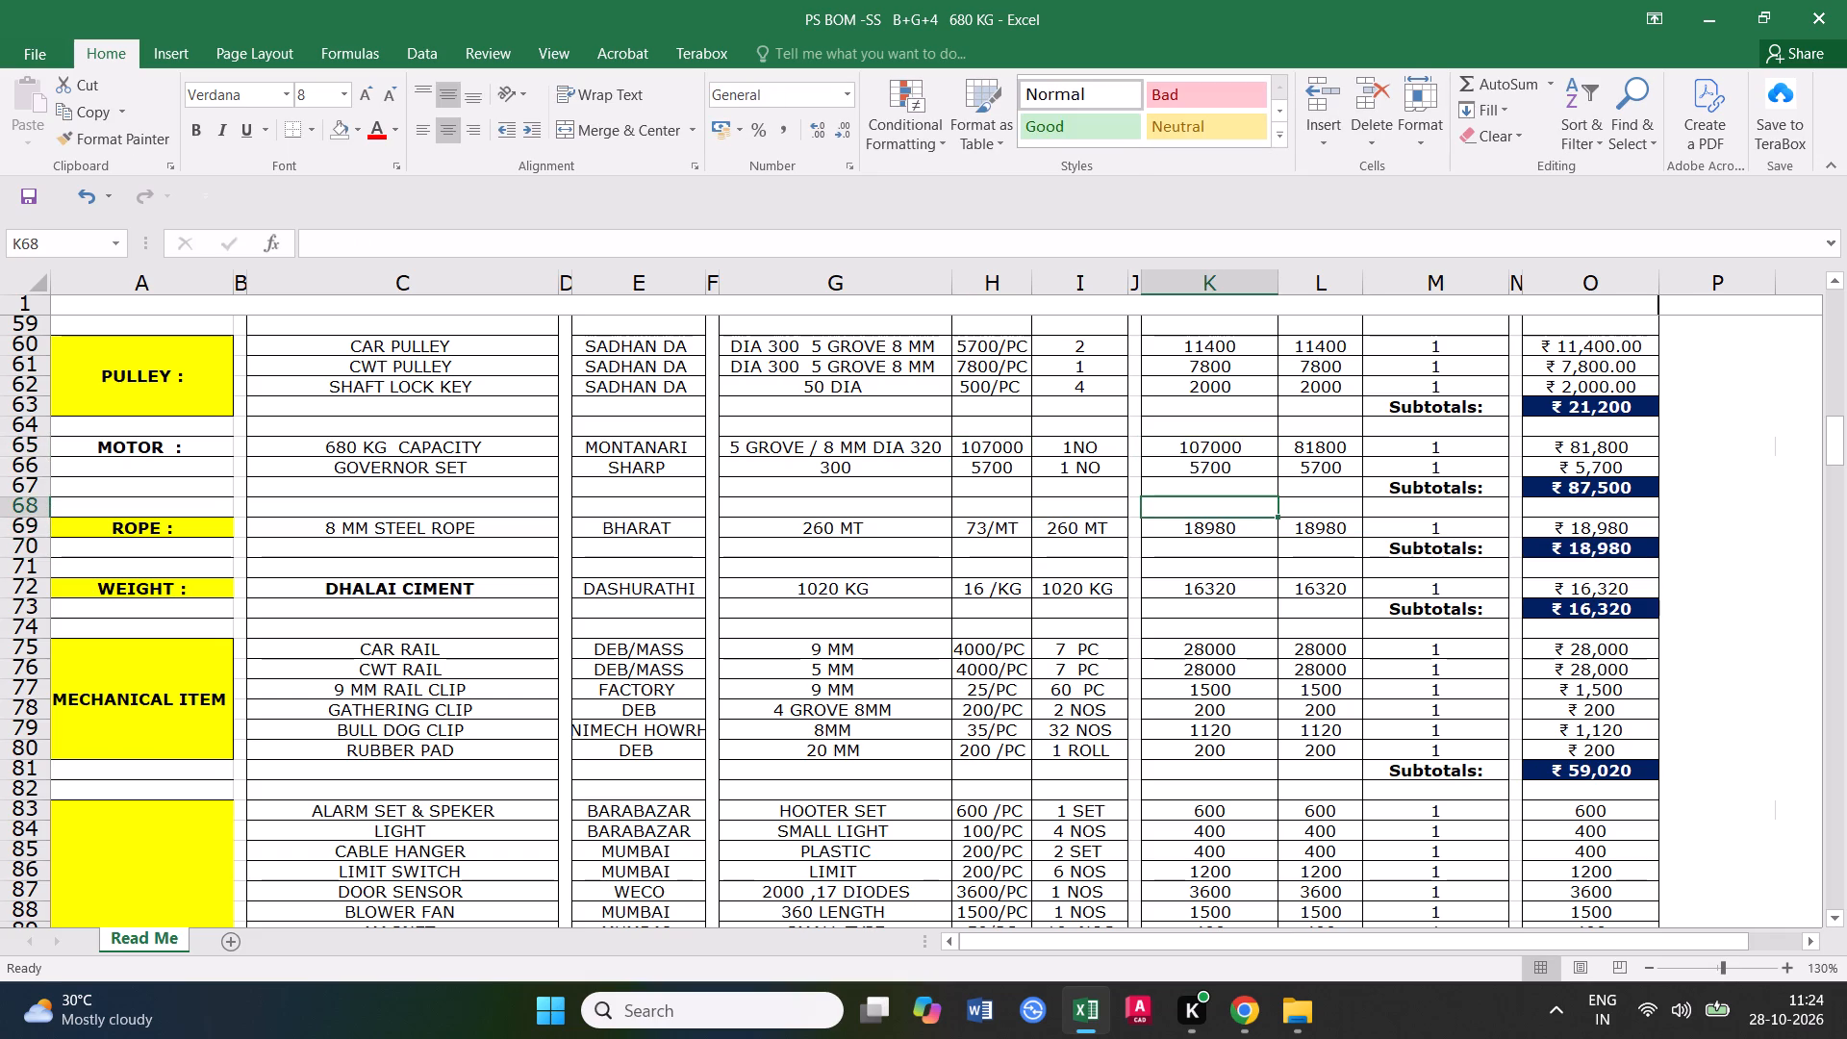
Fill the motor amount from K65 across into L65 and save the workbook.
left_click(1222, 432)
left_click(1227, 441)
left_click_drag(1276, 453, 1355, 460)
left_click(1403, 563)
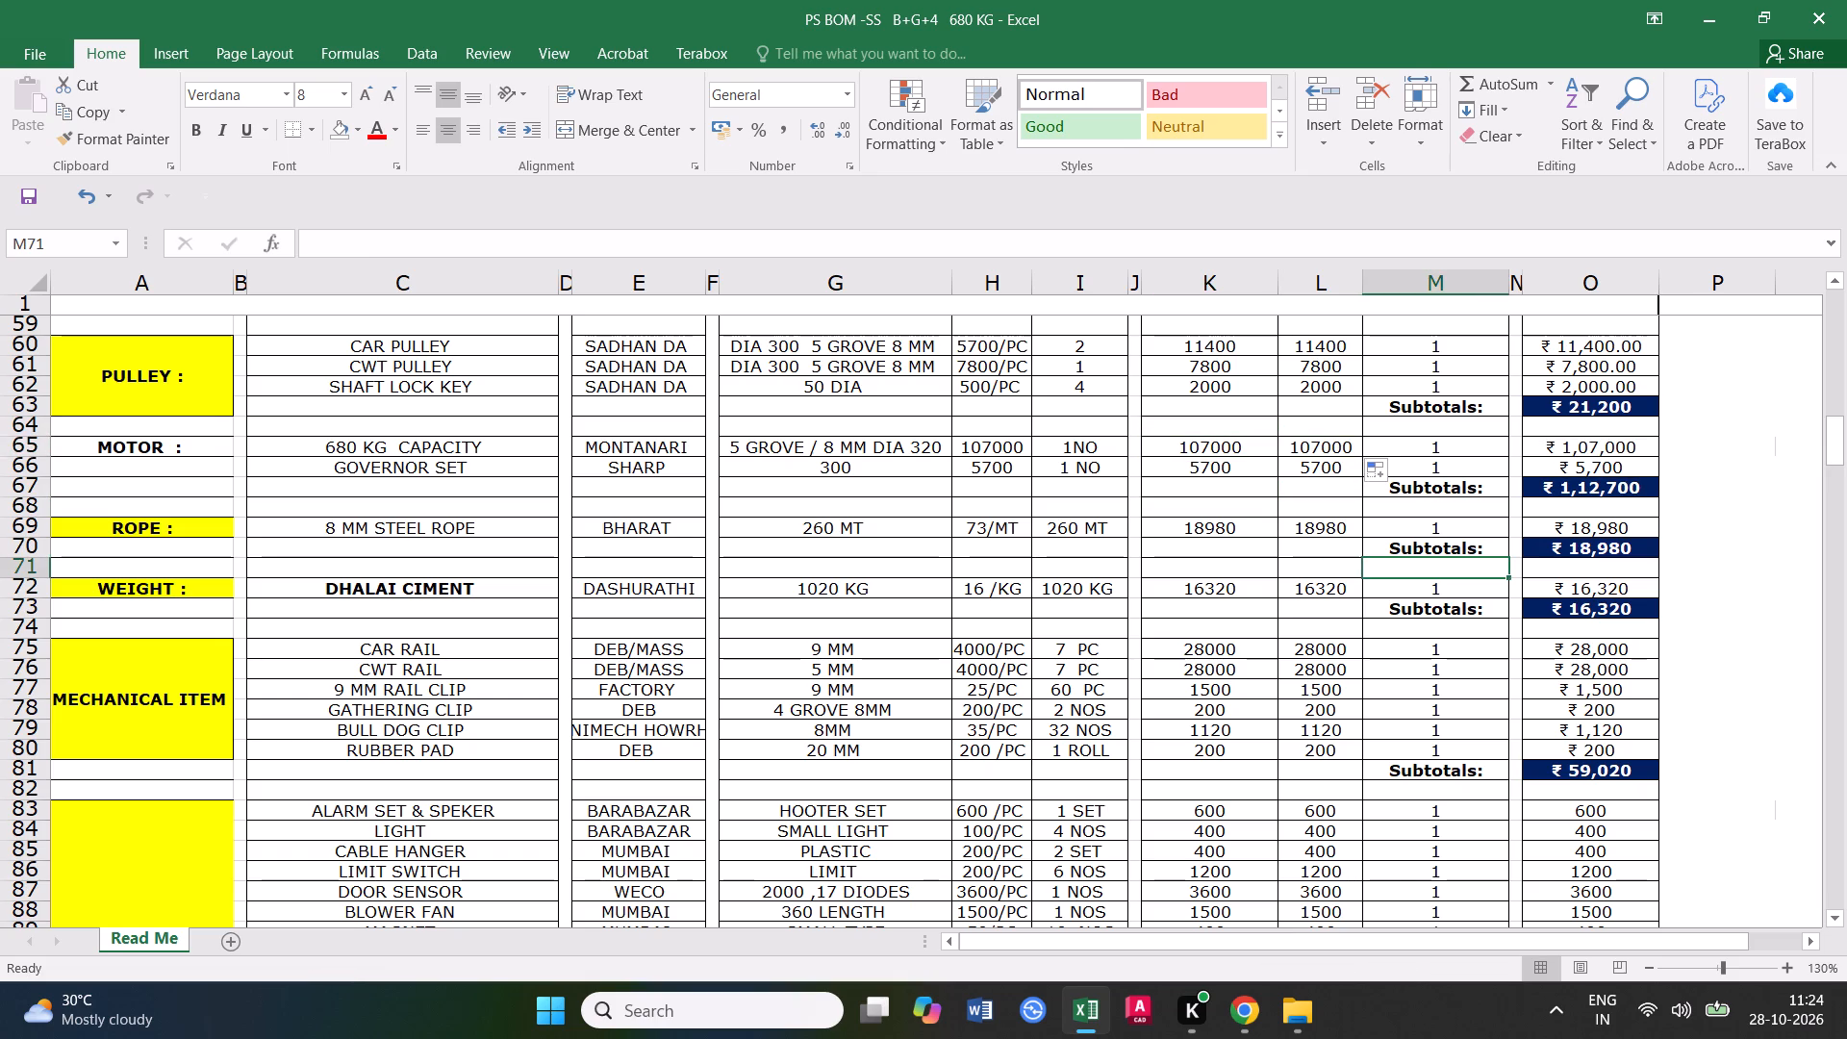
left_click(18, 193)
Fill the supplier MONTANARI from the motor row down to the GOVERNOR SET row and save the workbook.
scroll(258, 489, "down", 1)
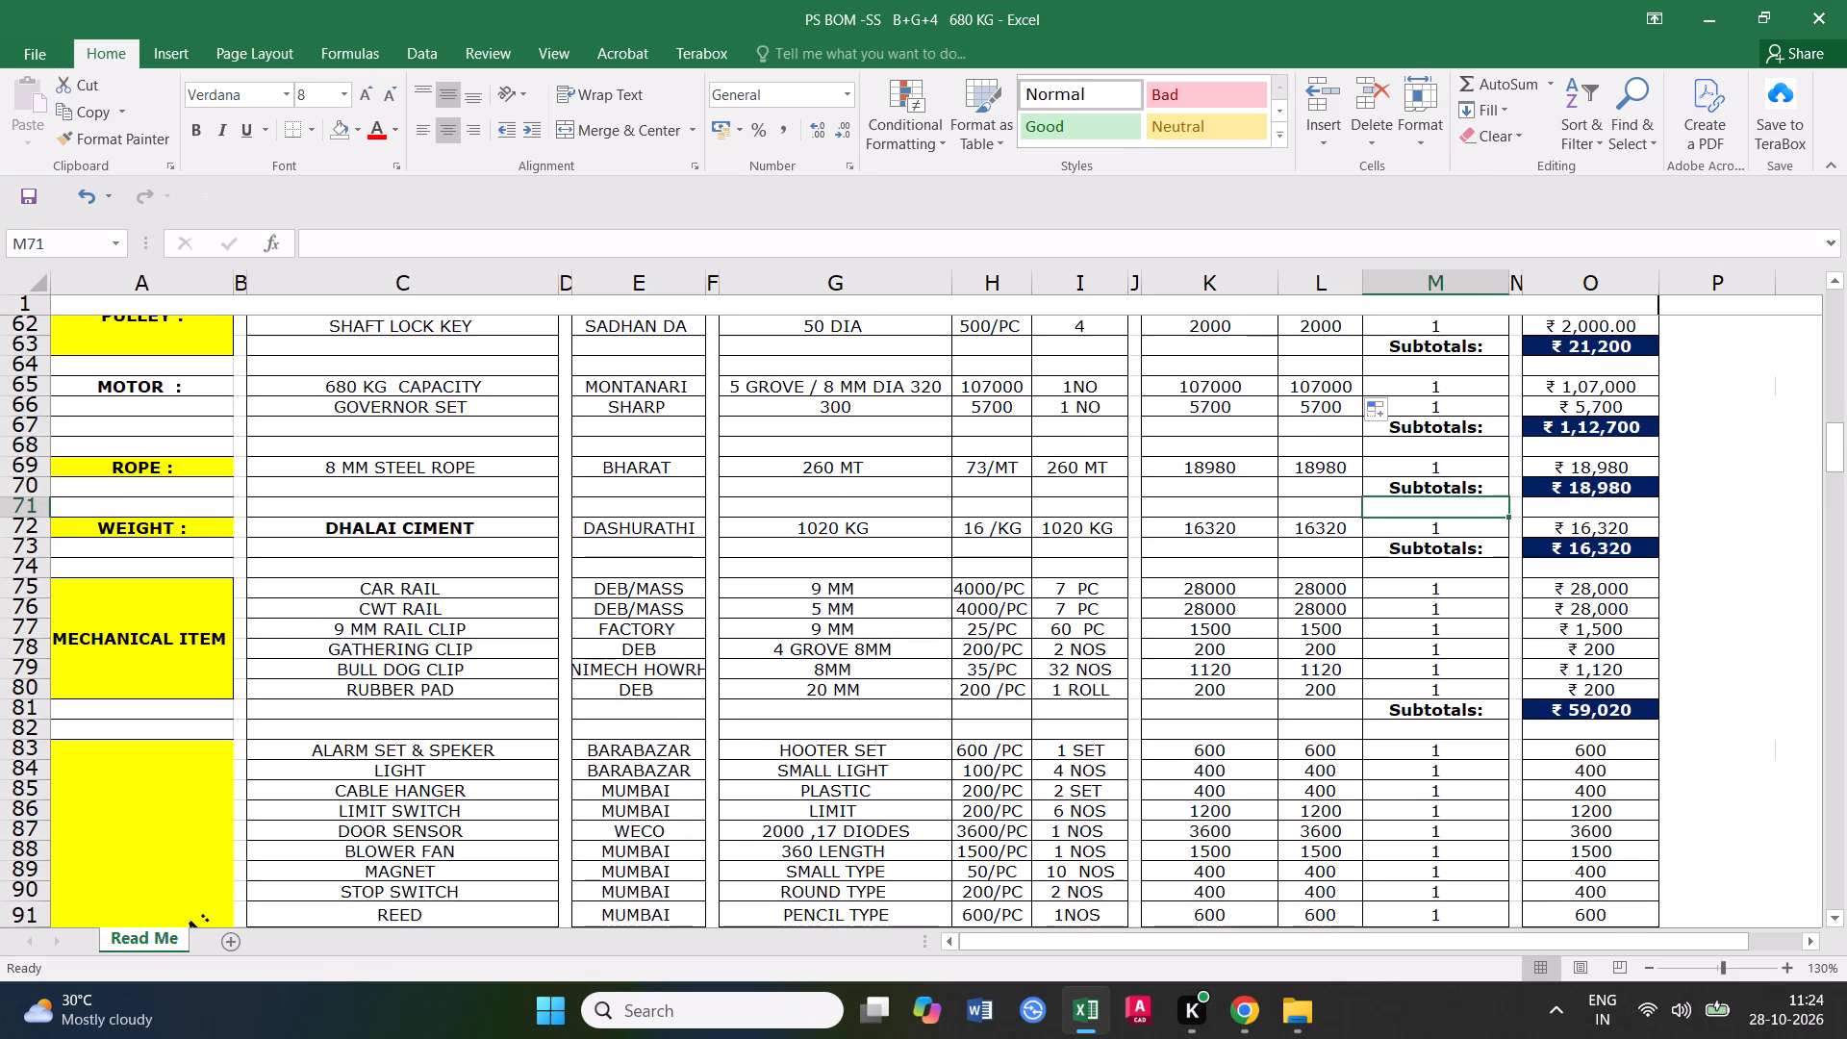
left_click(662, 404)
left_click(663, 386)
left_click_drag(704, 393, 704, 399)
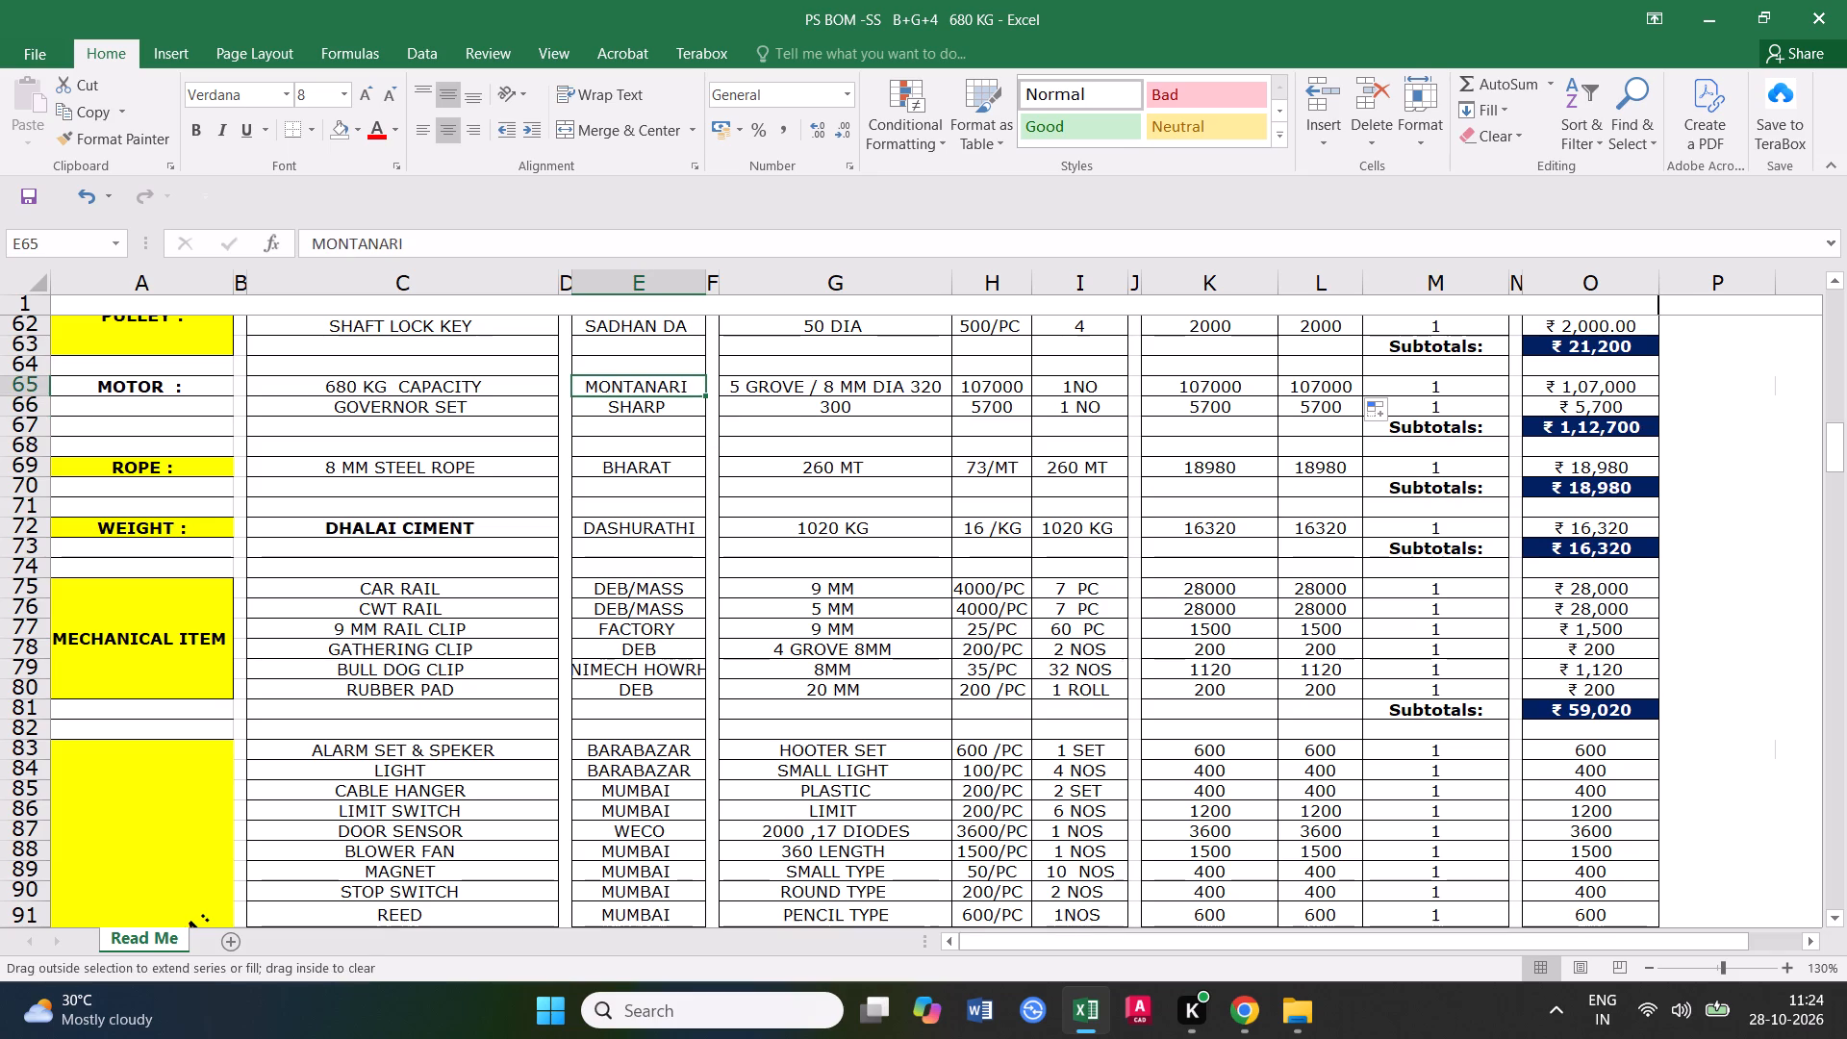
left_click_drag(704, 399, 703, 410)
left_click(671, 435)
left_click(16, 190)
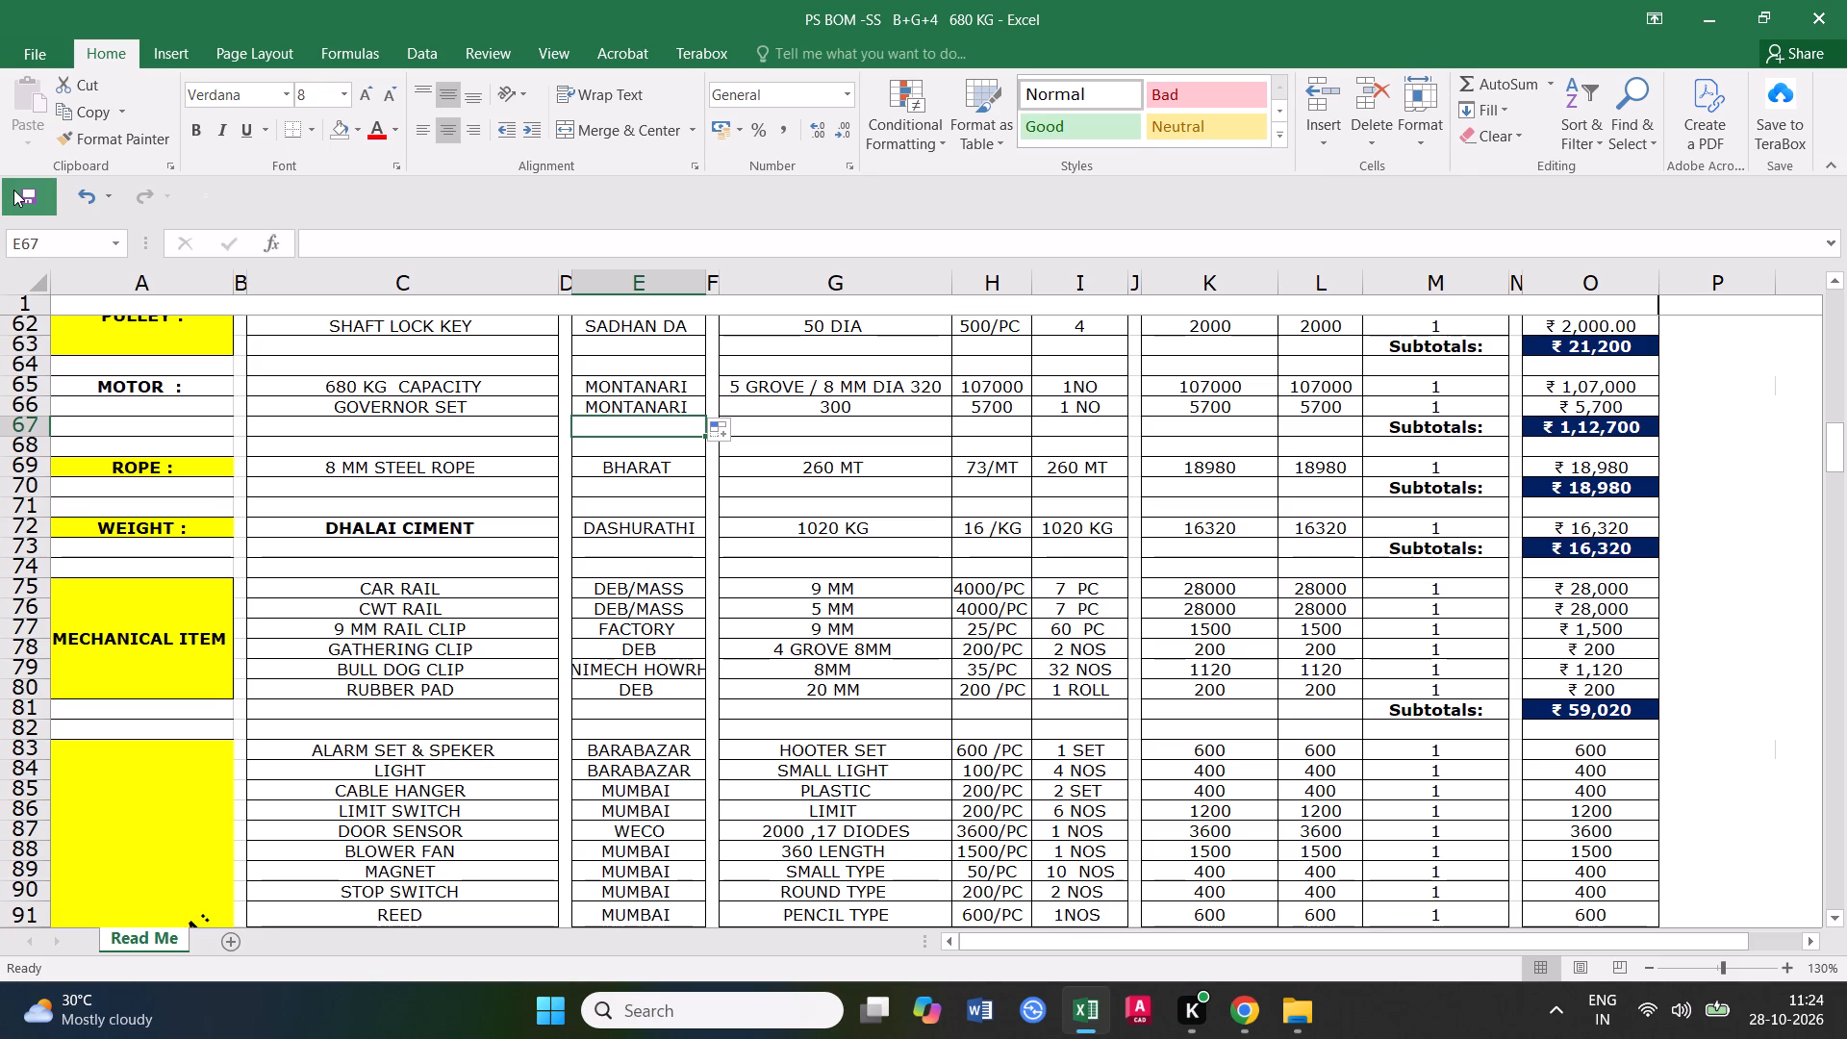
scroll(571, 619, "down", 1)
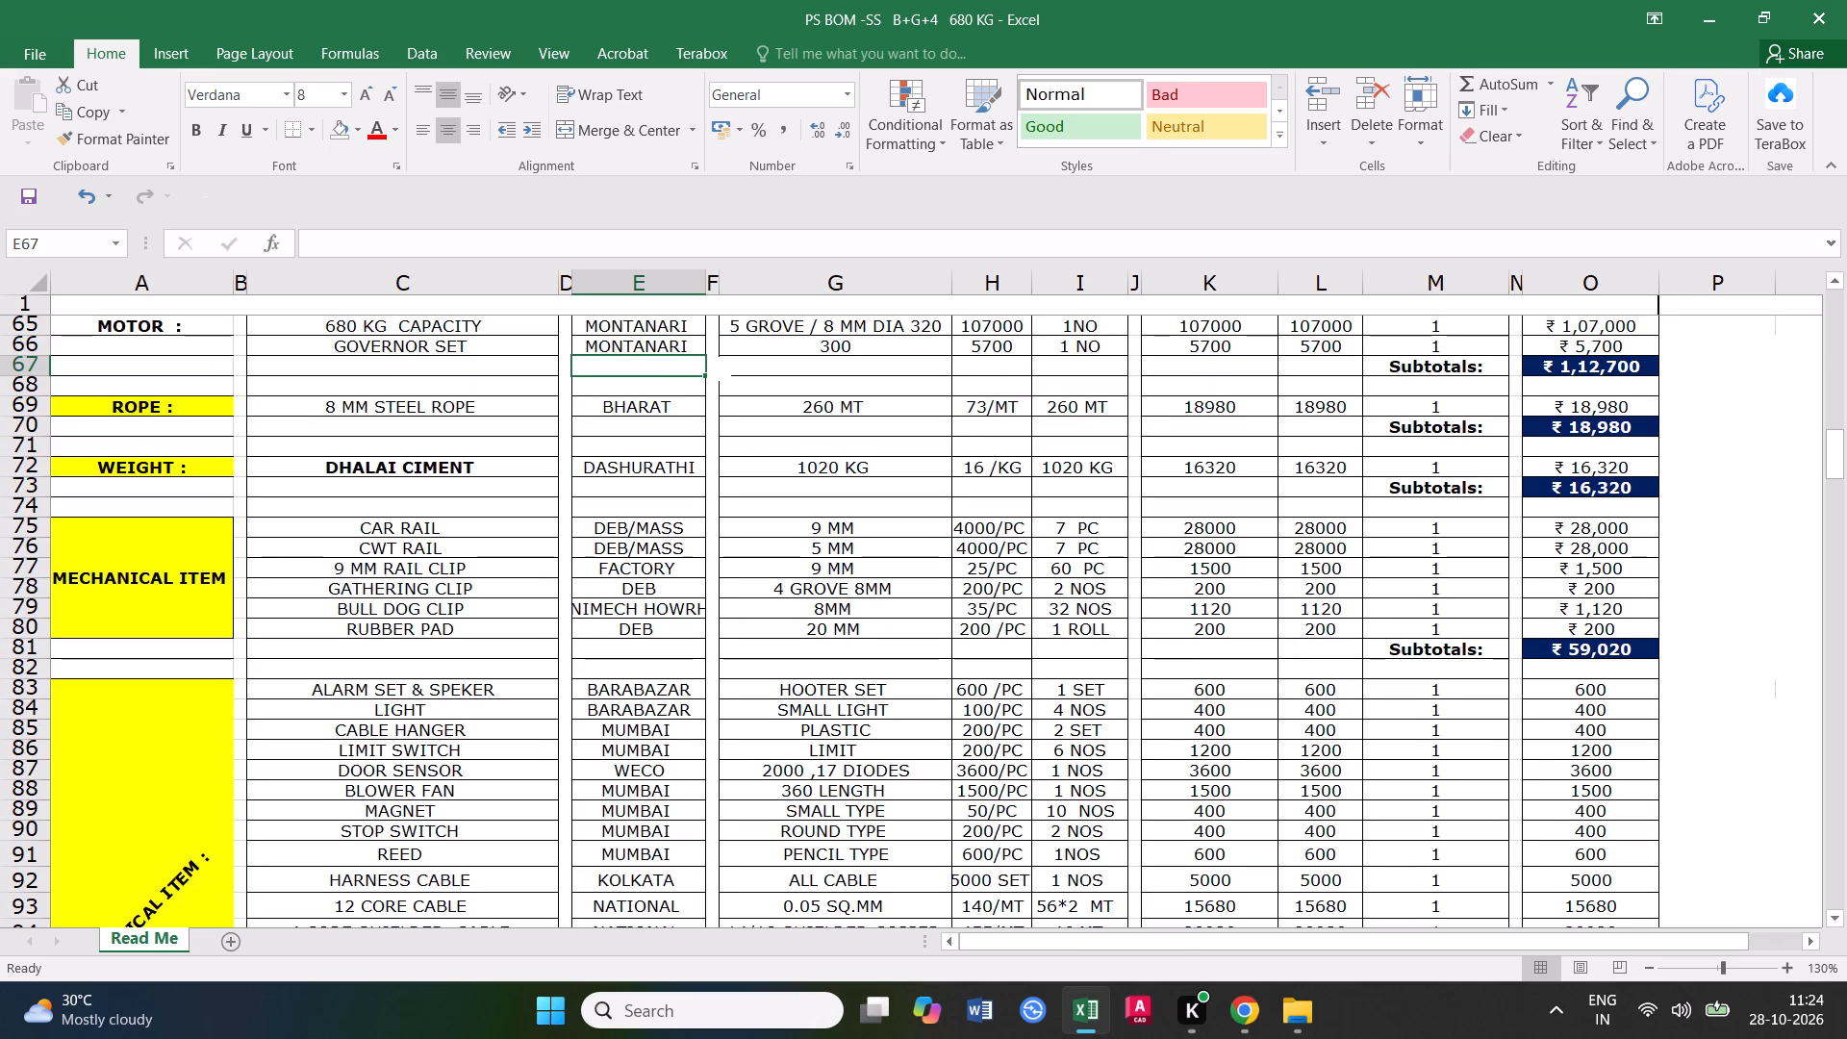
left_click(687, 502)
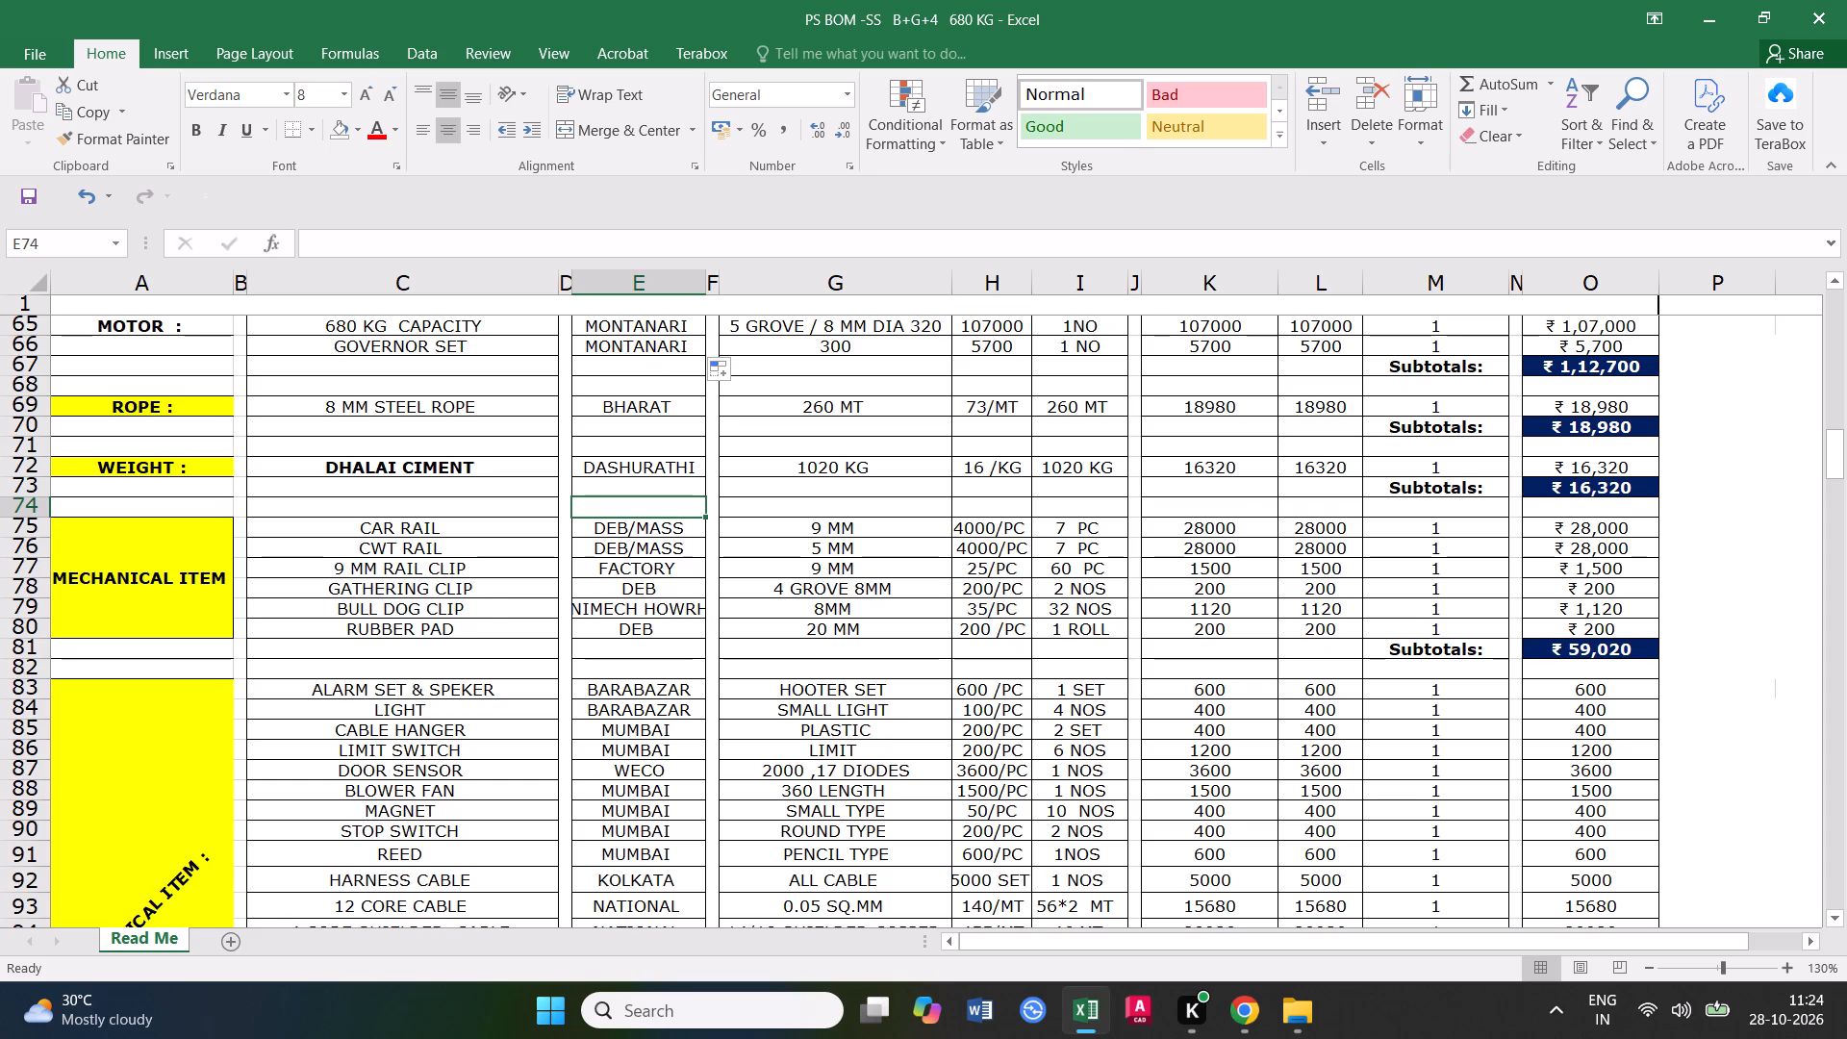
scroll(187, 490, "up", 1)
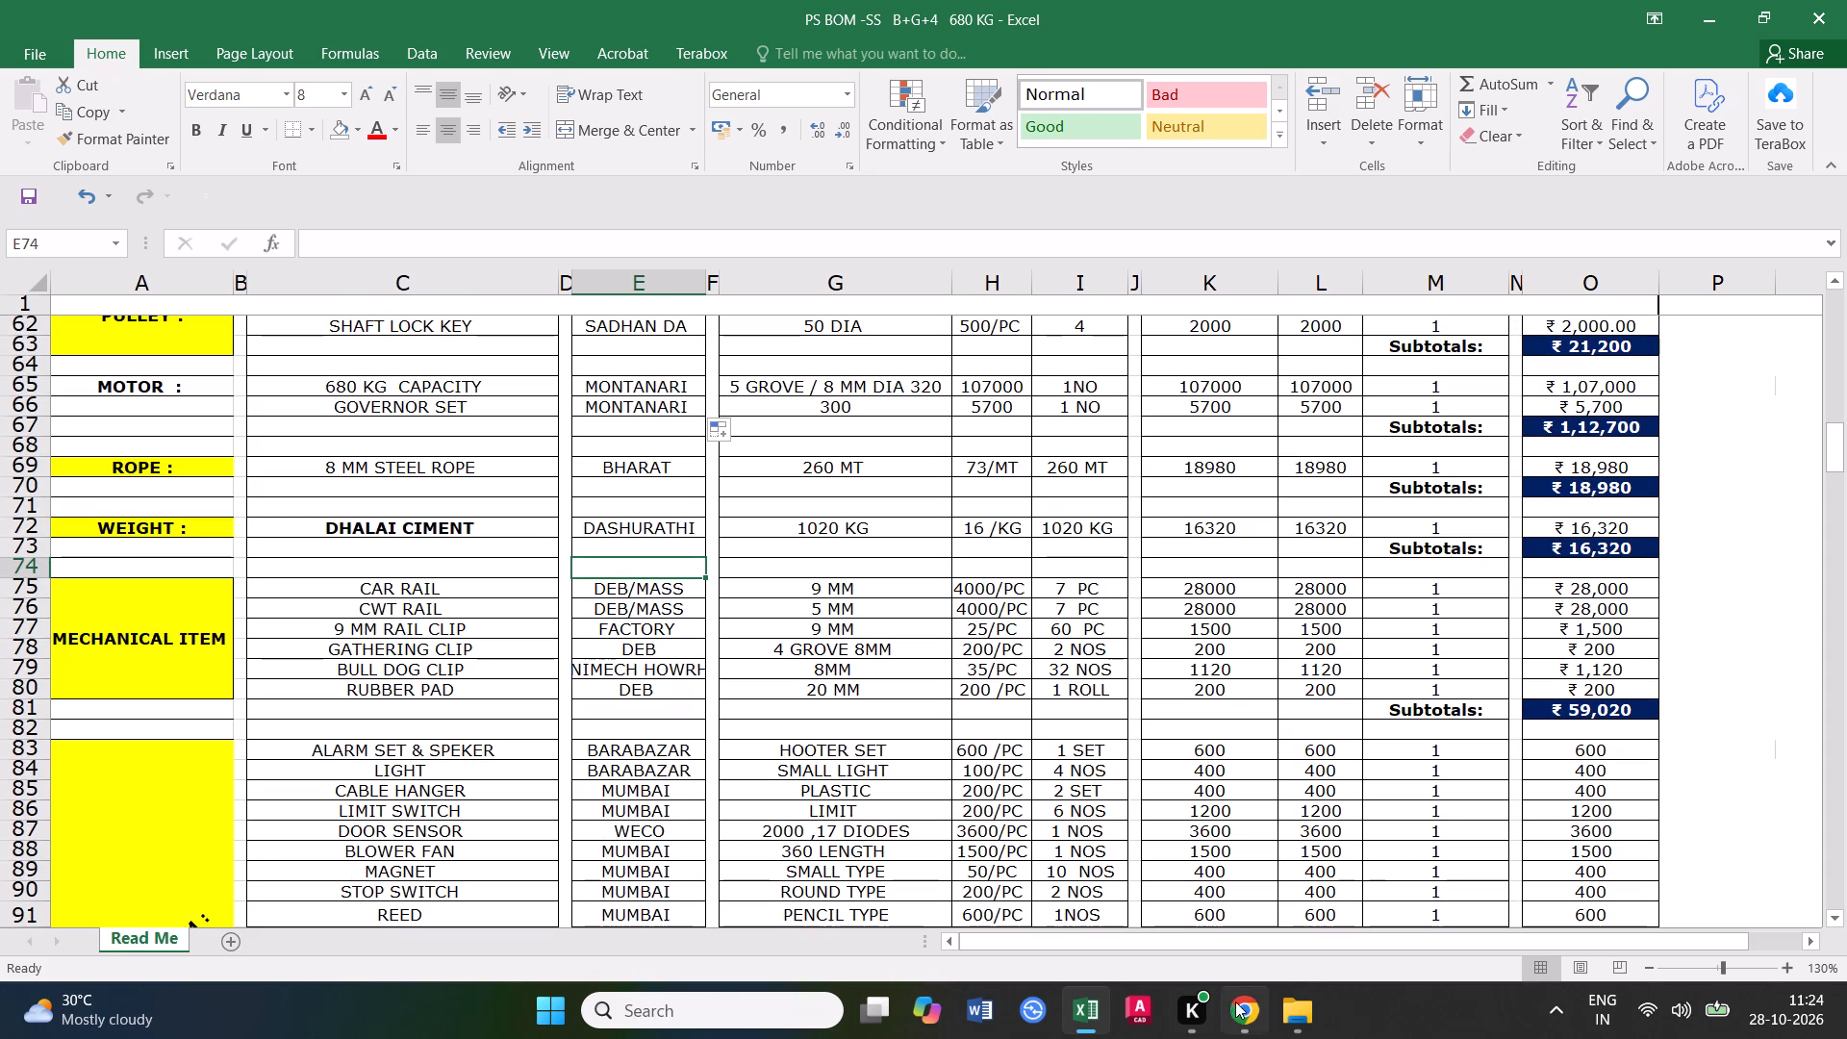
Open the PS GROUP ALL final DWG drawing from =GAD DRAWING= > =DIJI PARA 2026 = > = 1600 ACO NBSL = > PS ALL.
left_click(1322, 1020)
double_click(438, 797)
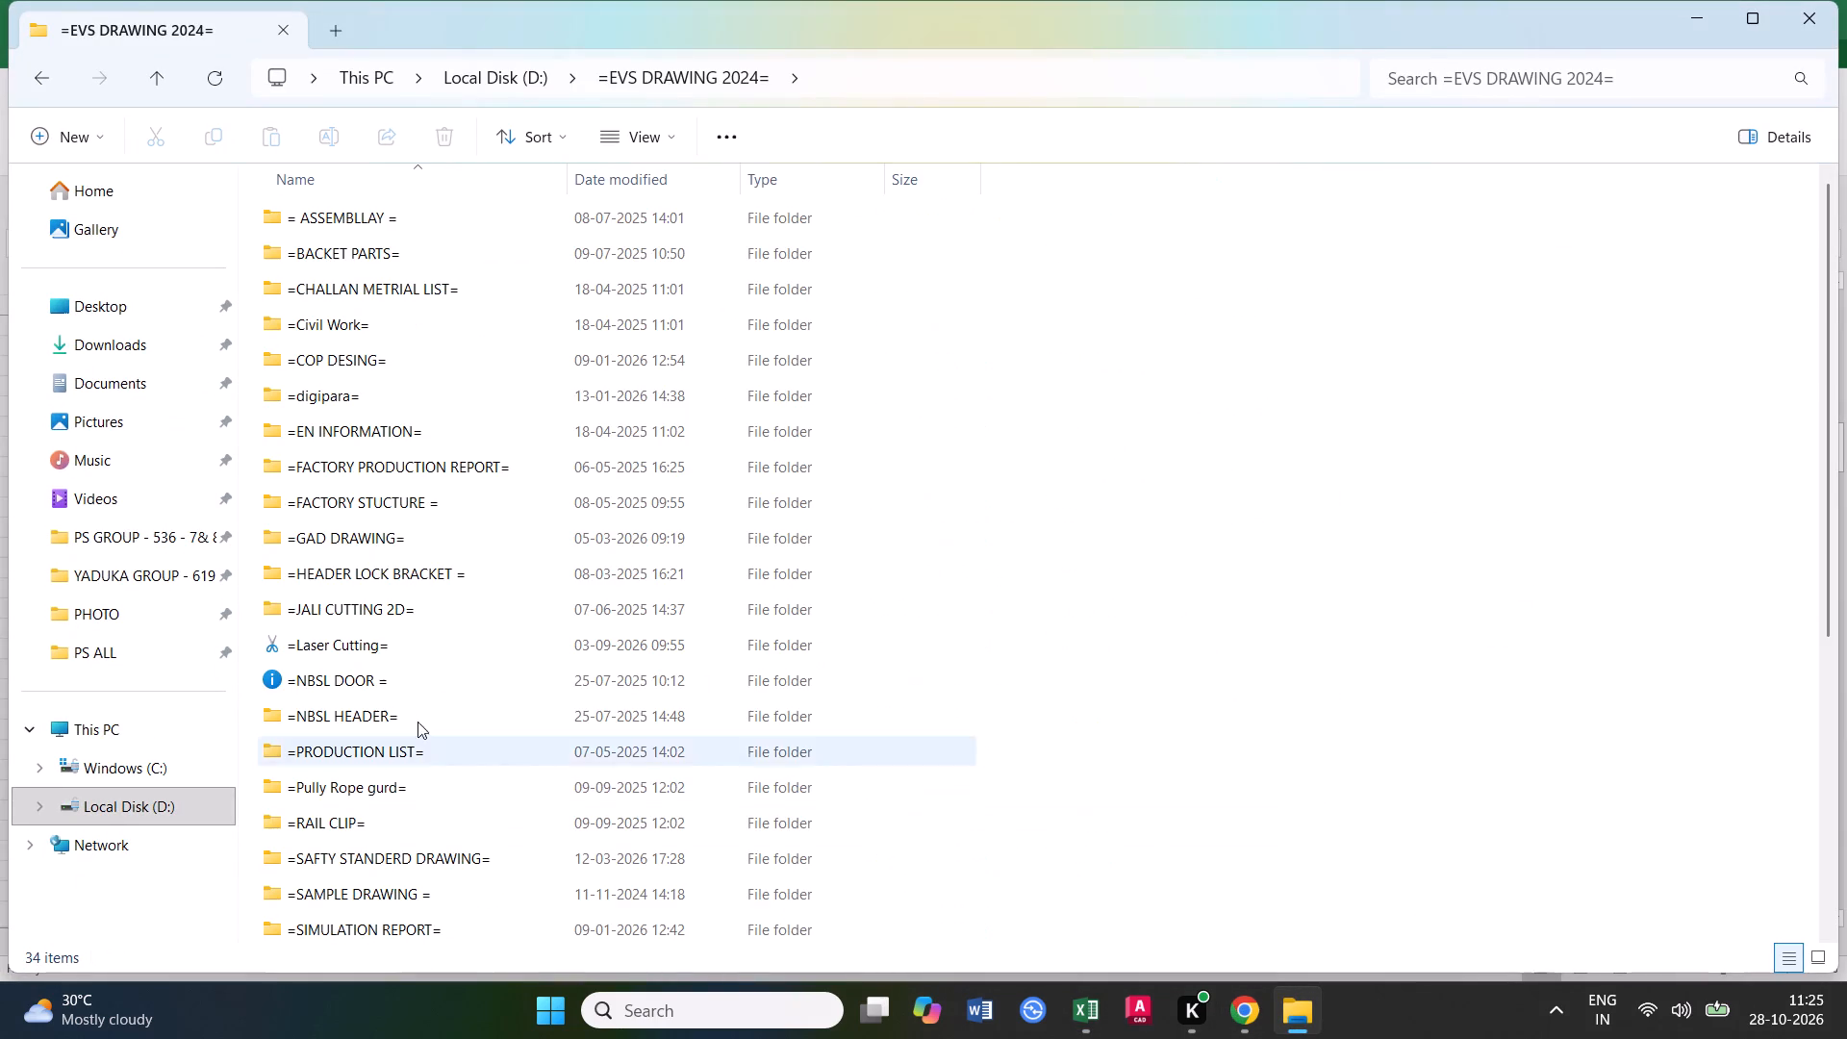
double_click(345, 540)
left_click(363, 735)
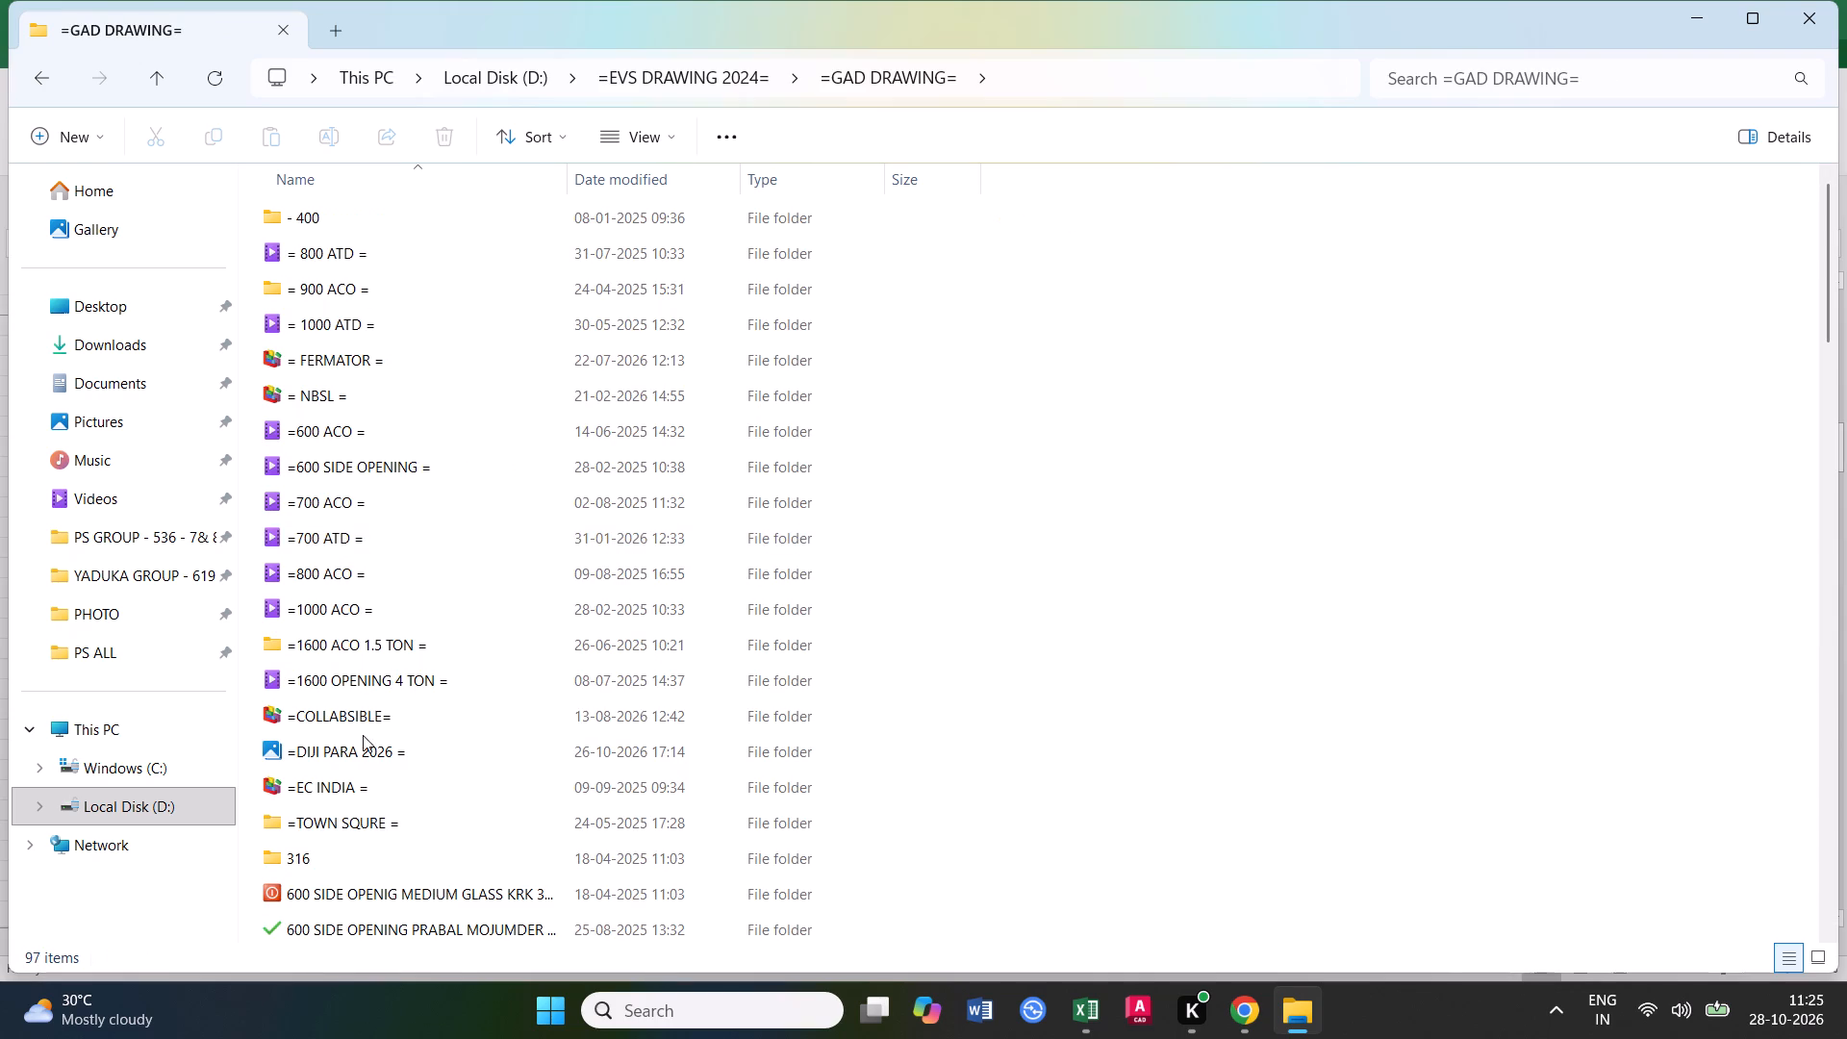
double_click(369, 748)
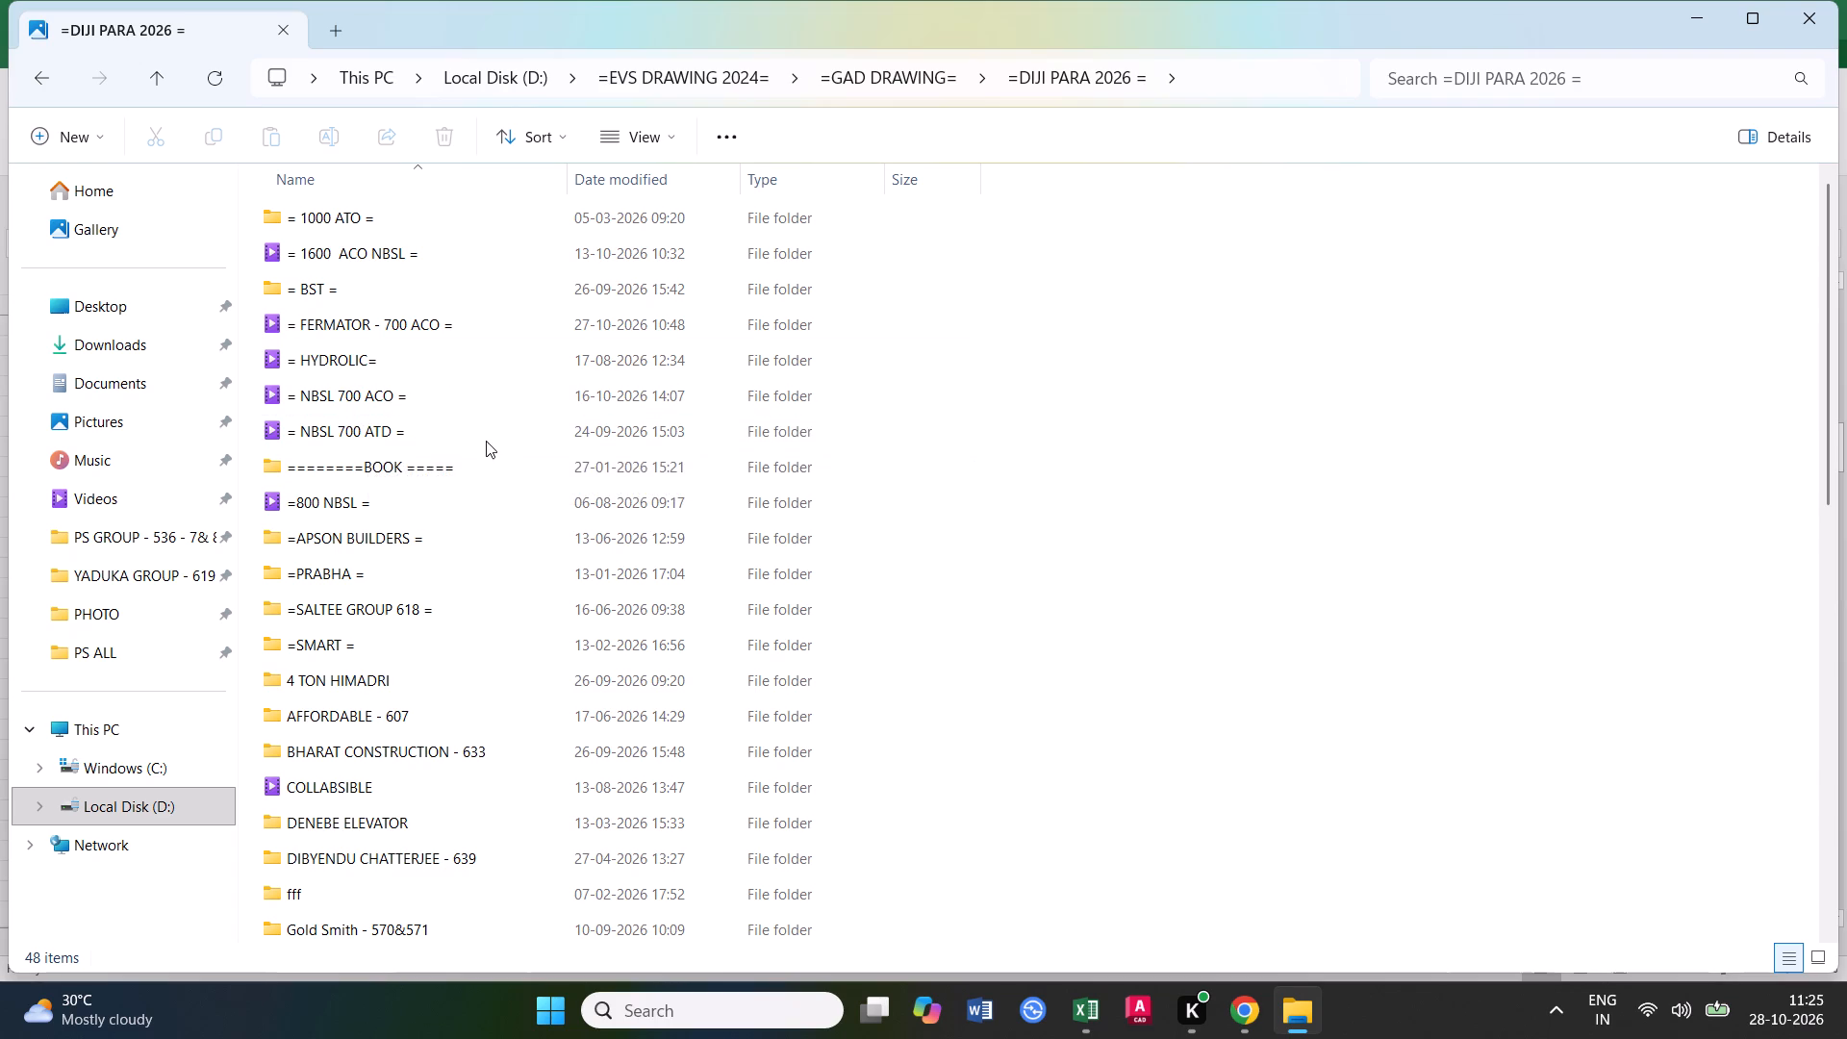
double_click(373, 263)
left_click(344, 235)
double_click(332, 221)
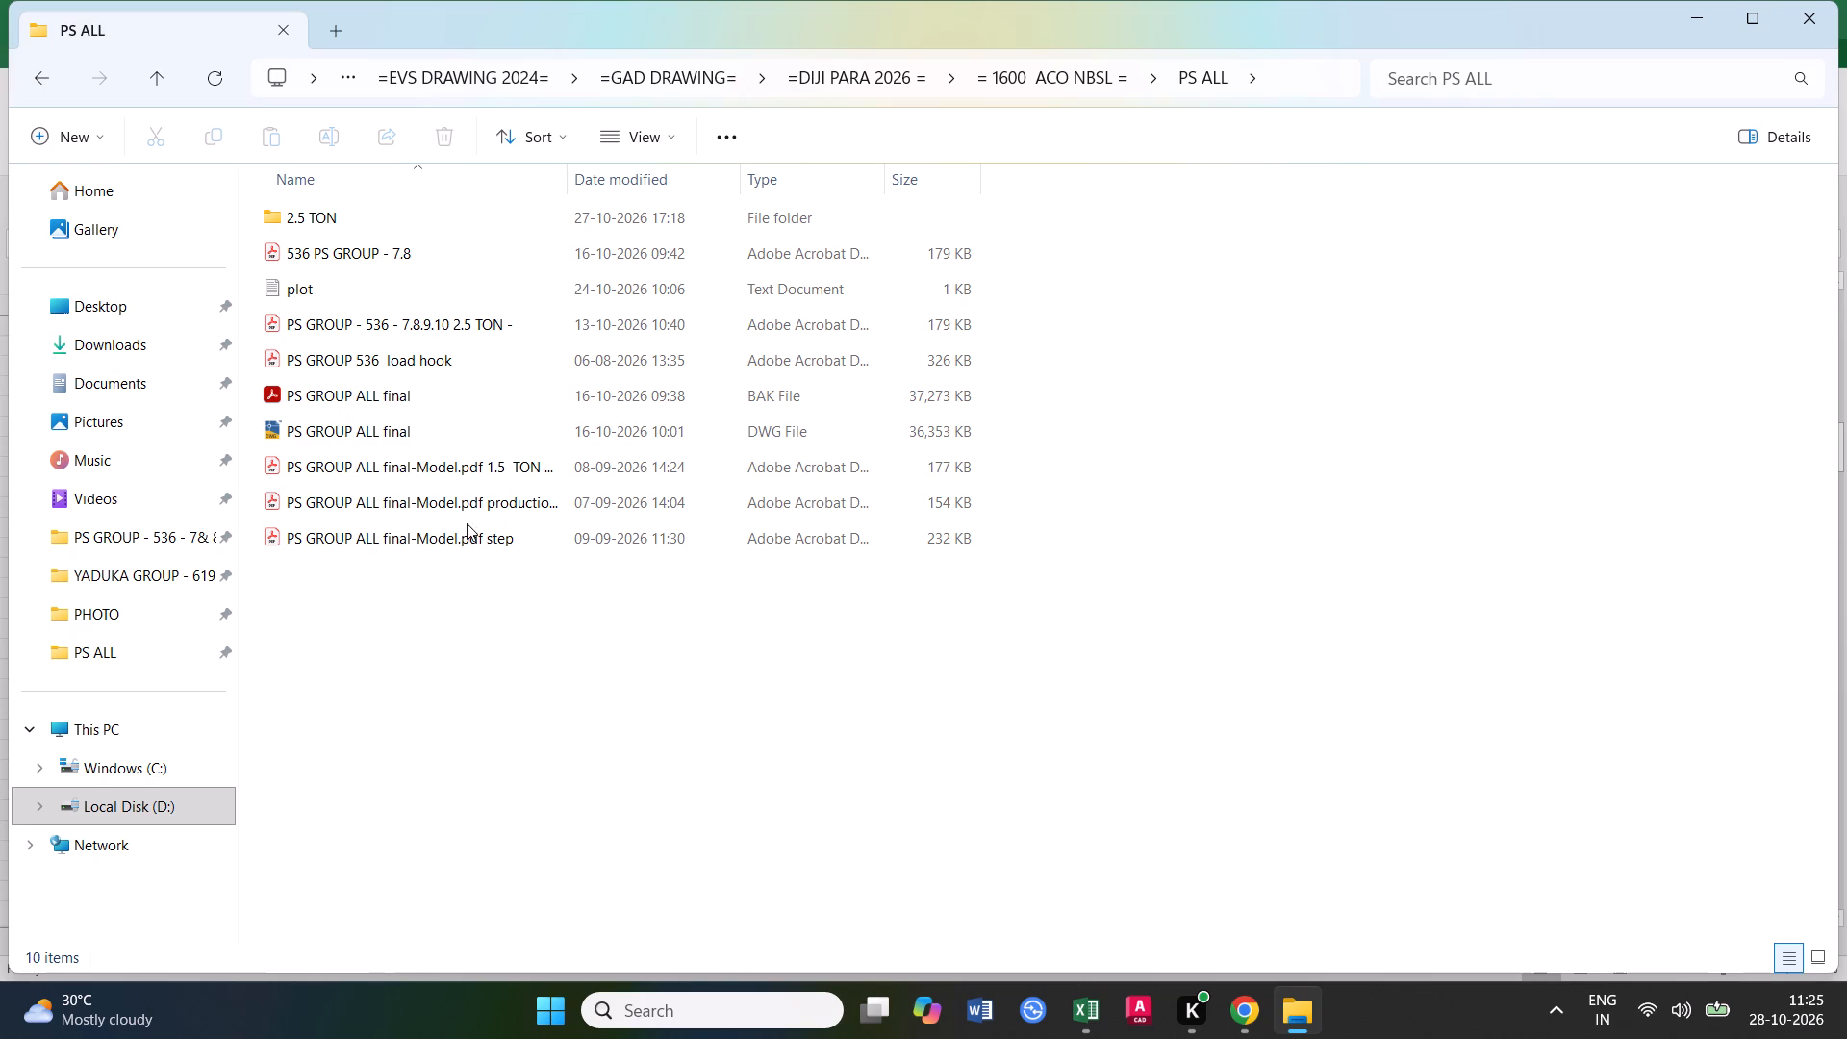
double_click(367, 440)
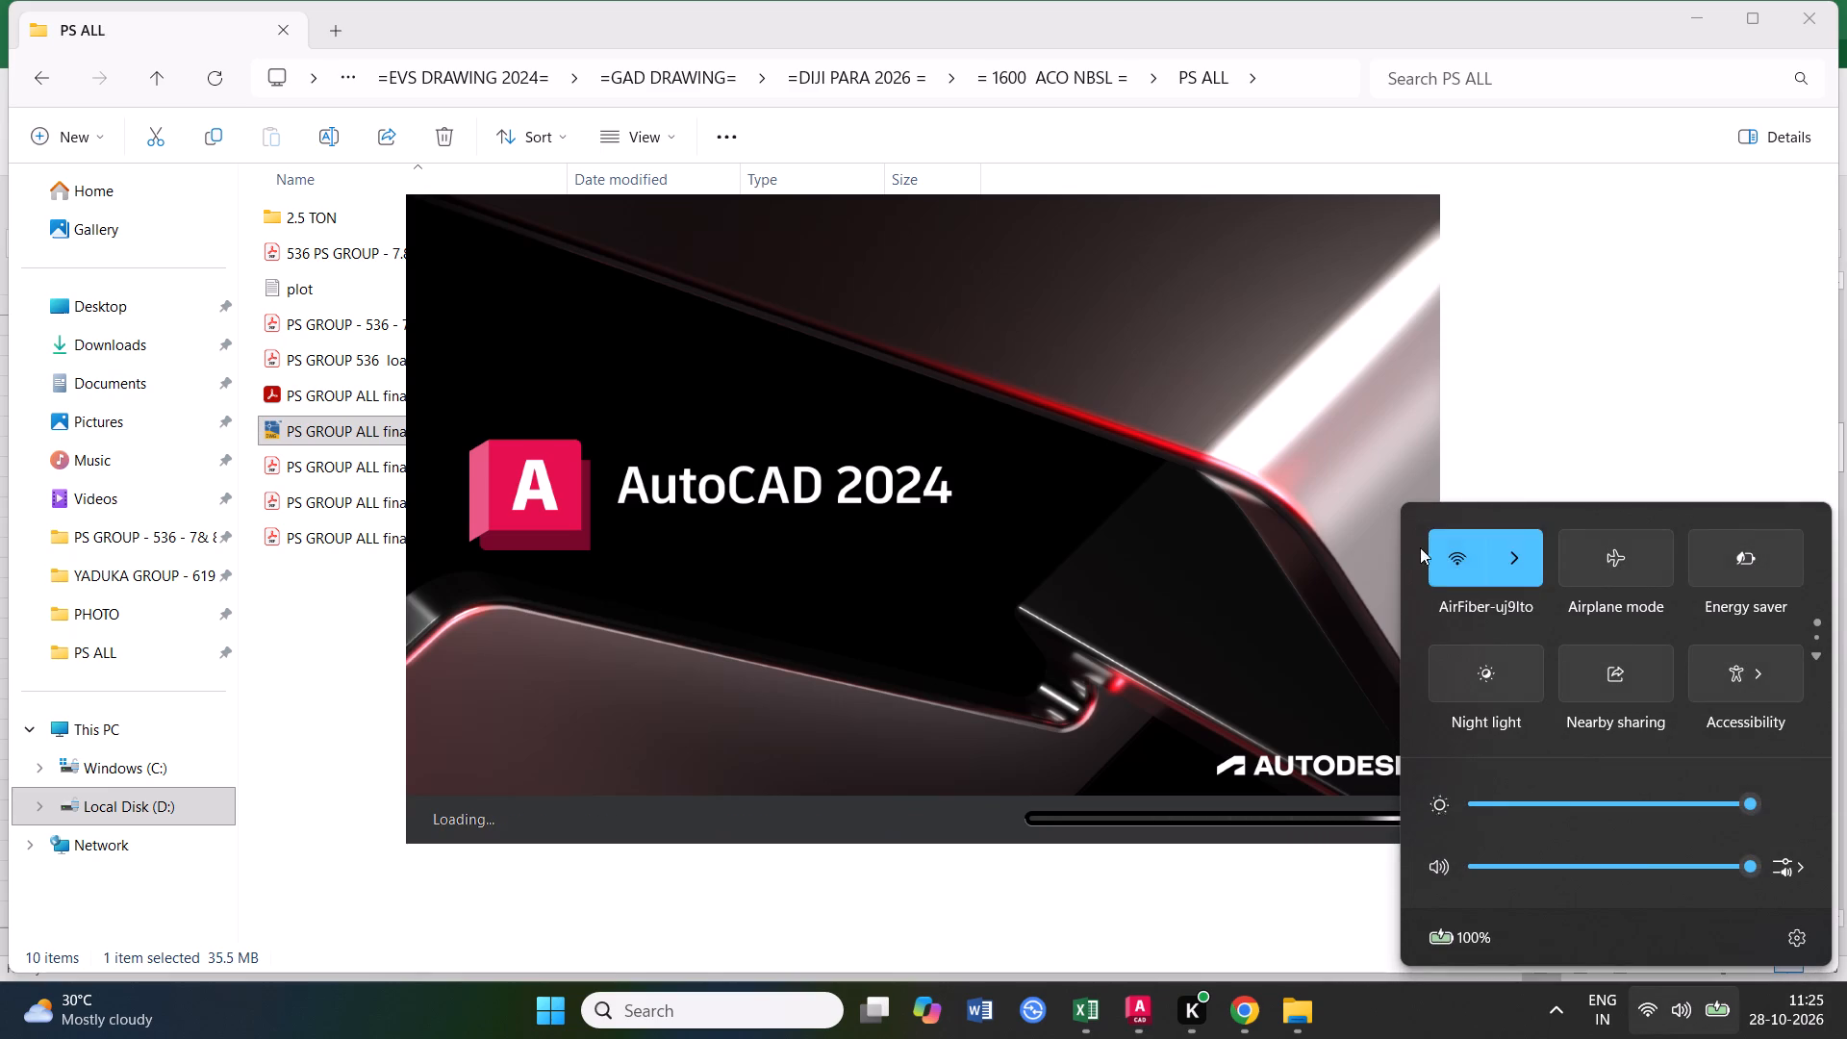
Turn off the computer's Wi-Fi connection while the drawing loads, and return to the drawing window.
left_click(1455, 556)
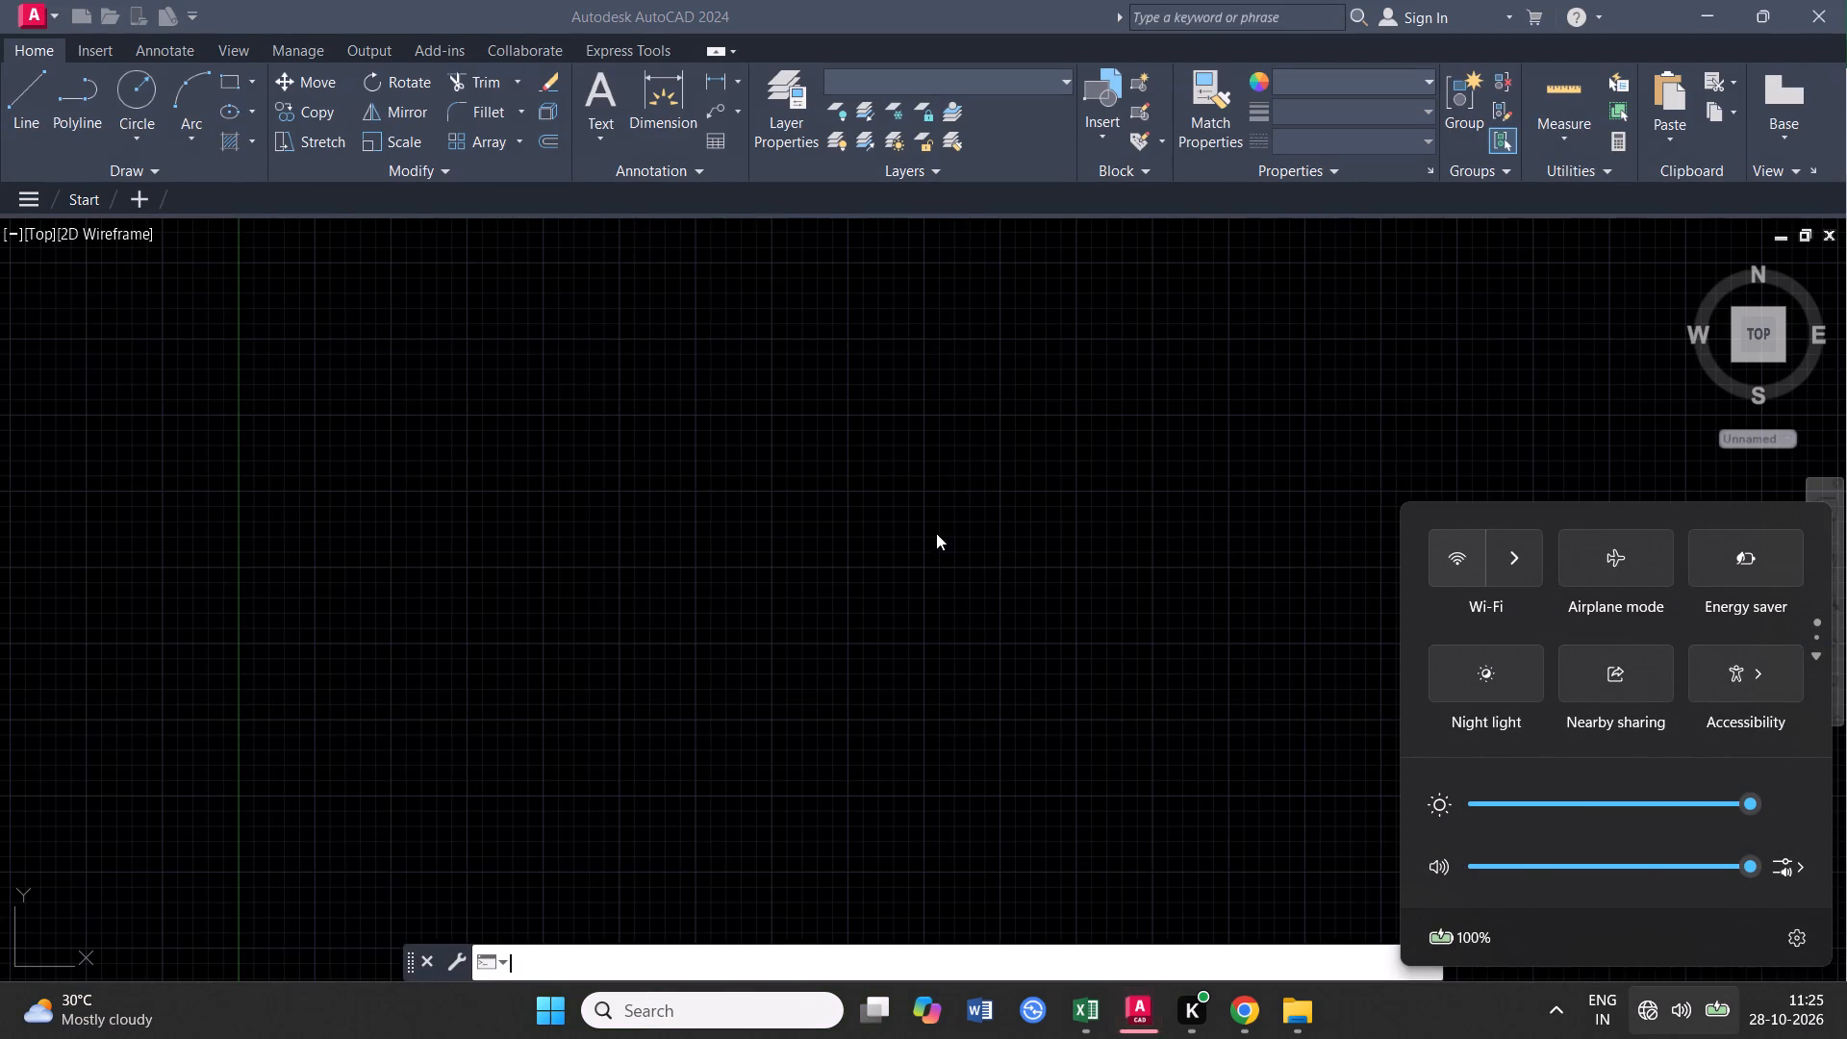
left_click(1141, 654)
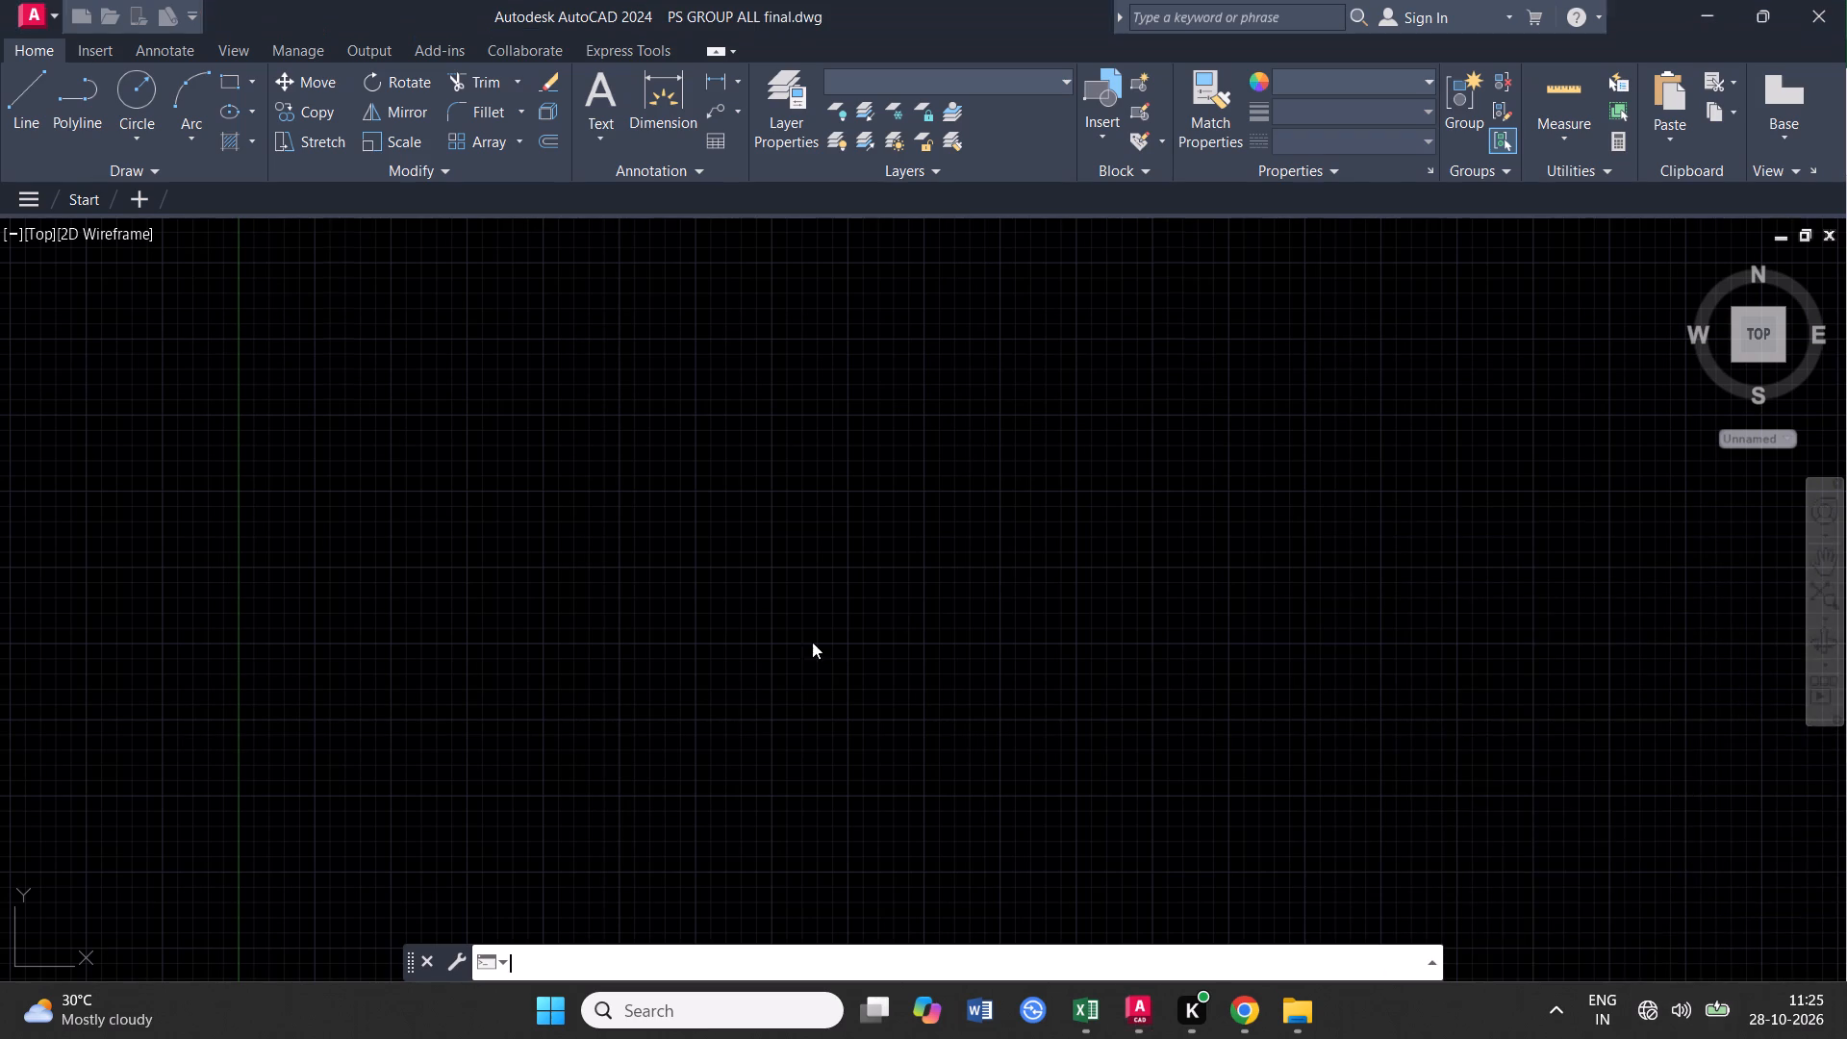
Examine the lift shaft section in the drawing for the overall shaft height dimension (SH).
scroll(812, 642, "down", 1)
scroll(985, 584, "up", 3)
left_click(1050, 596)
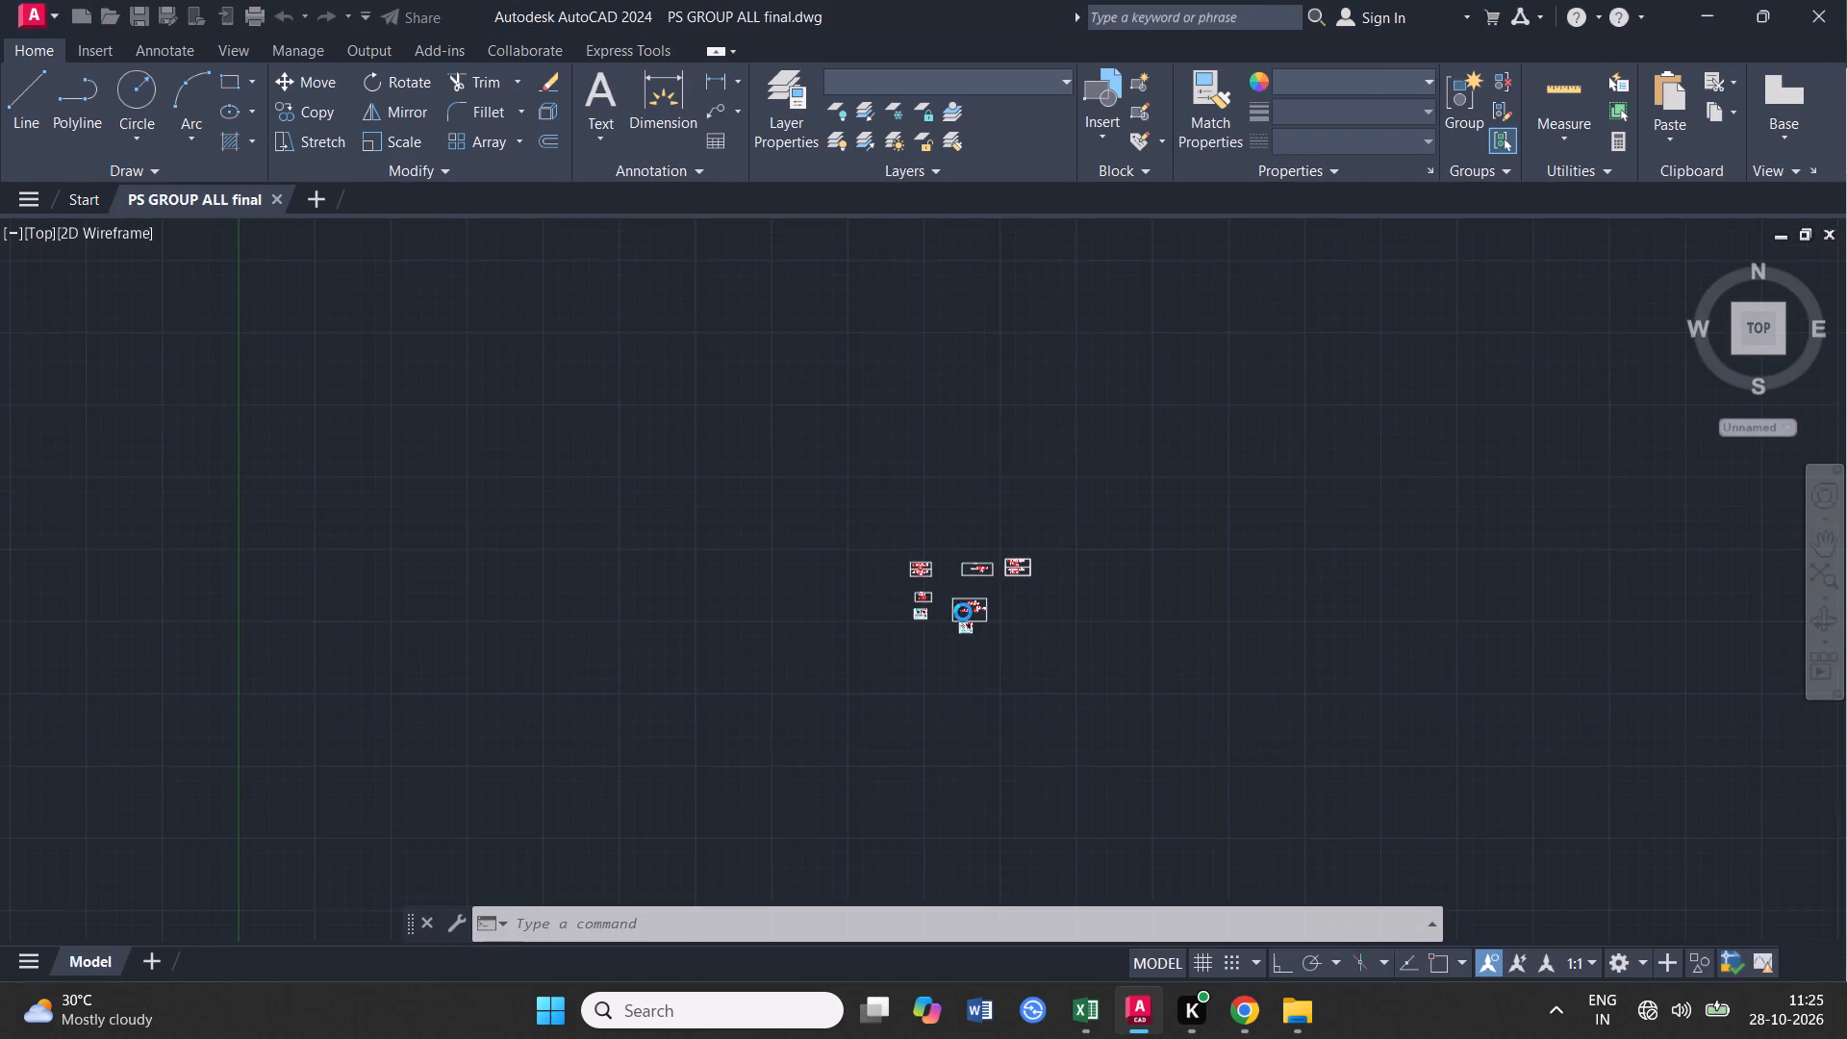
scroll(938, 596, "up", 4)
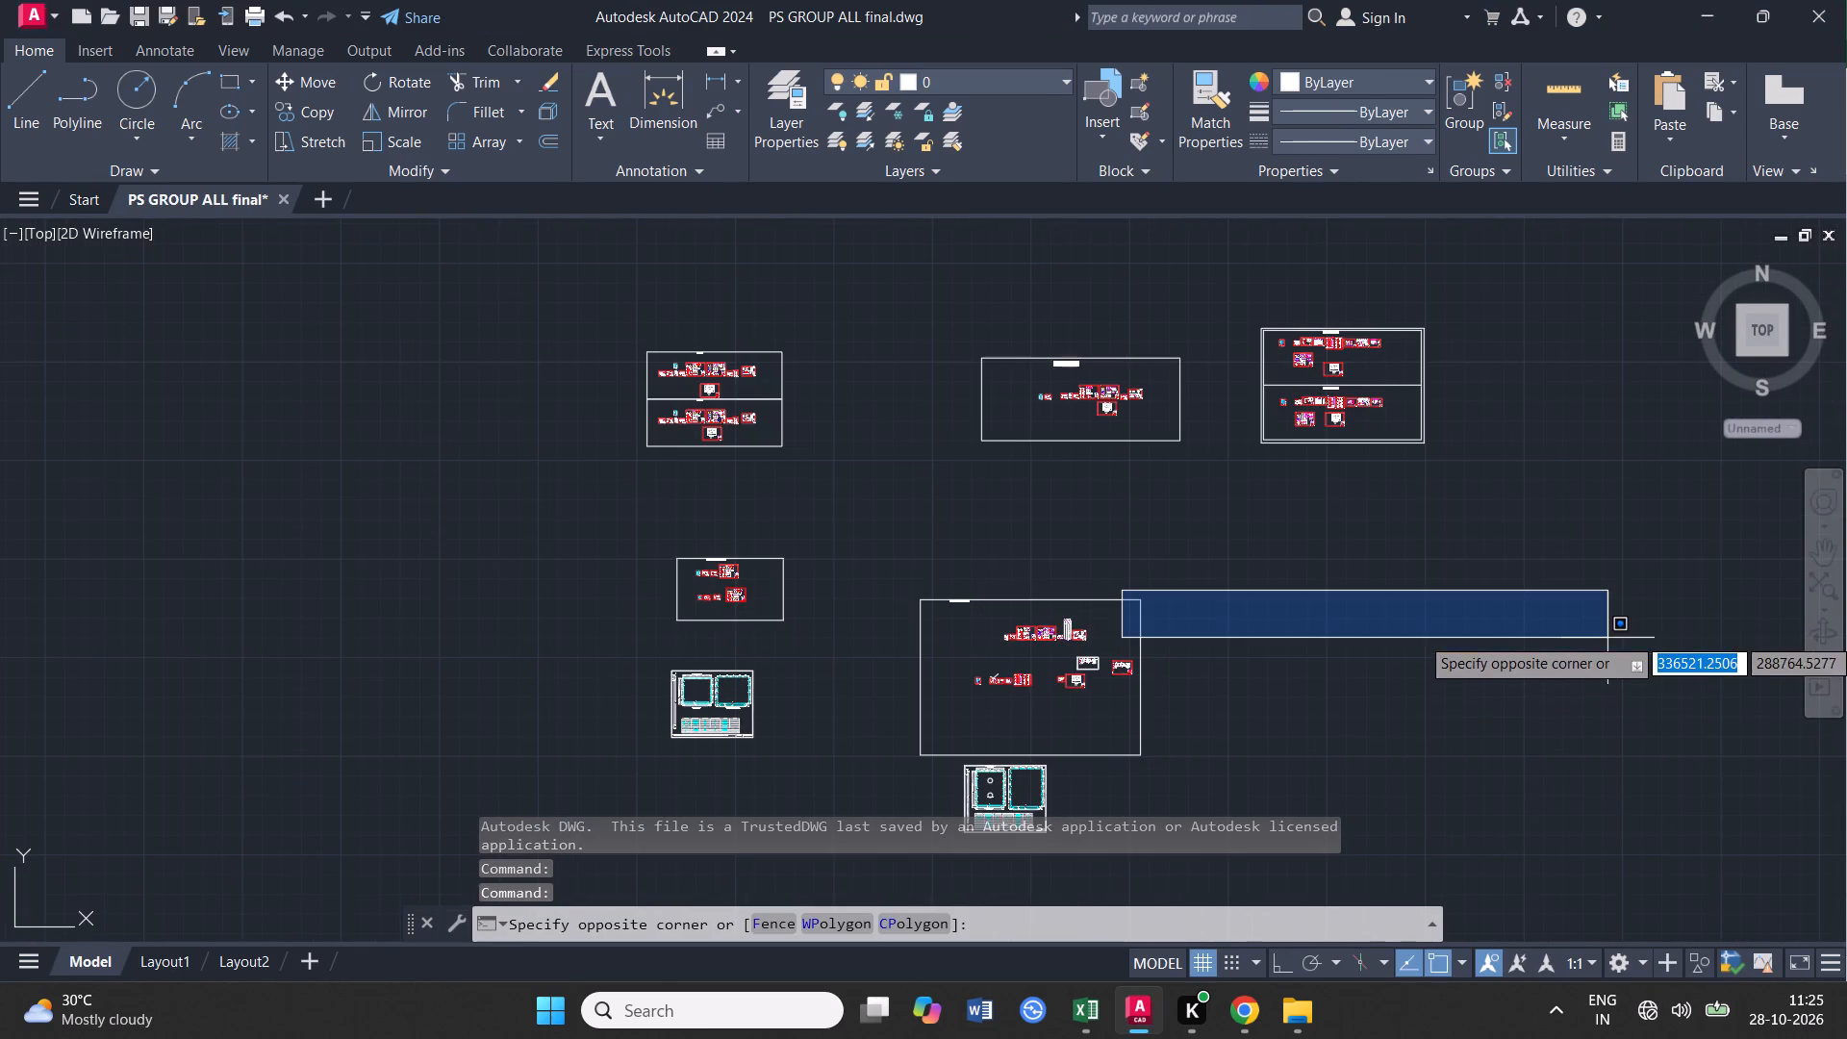
left_click(1059, 564)
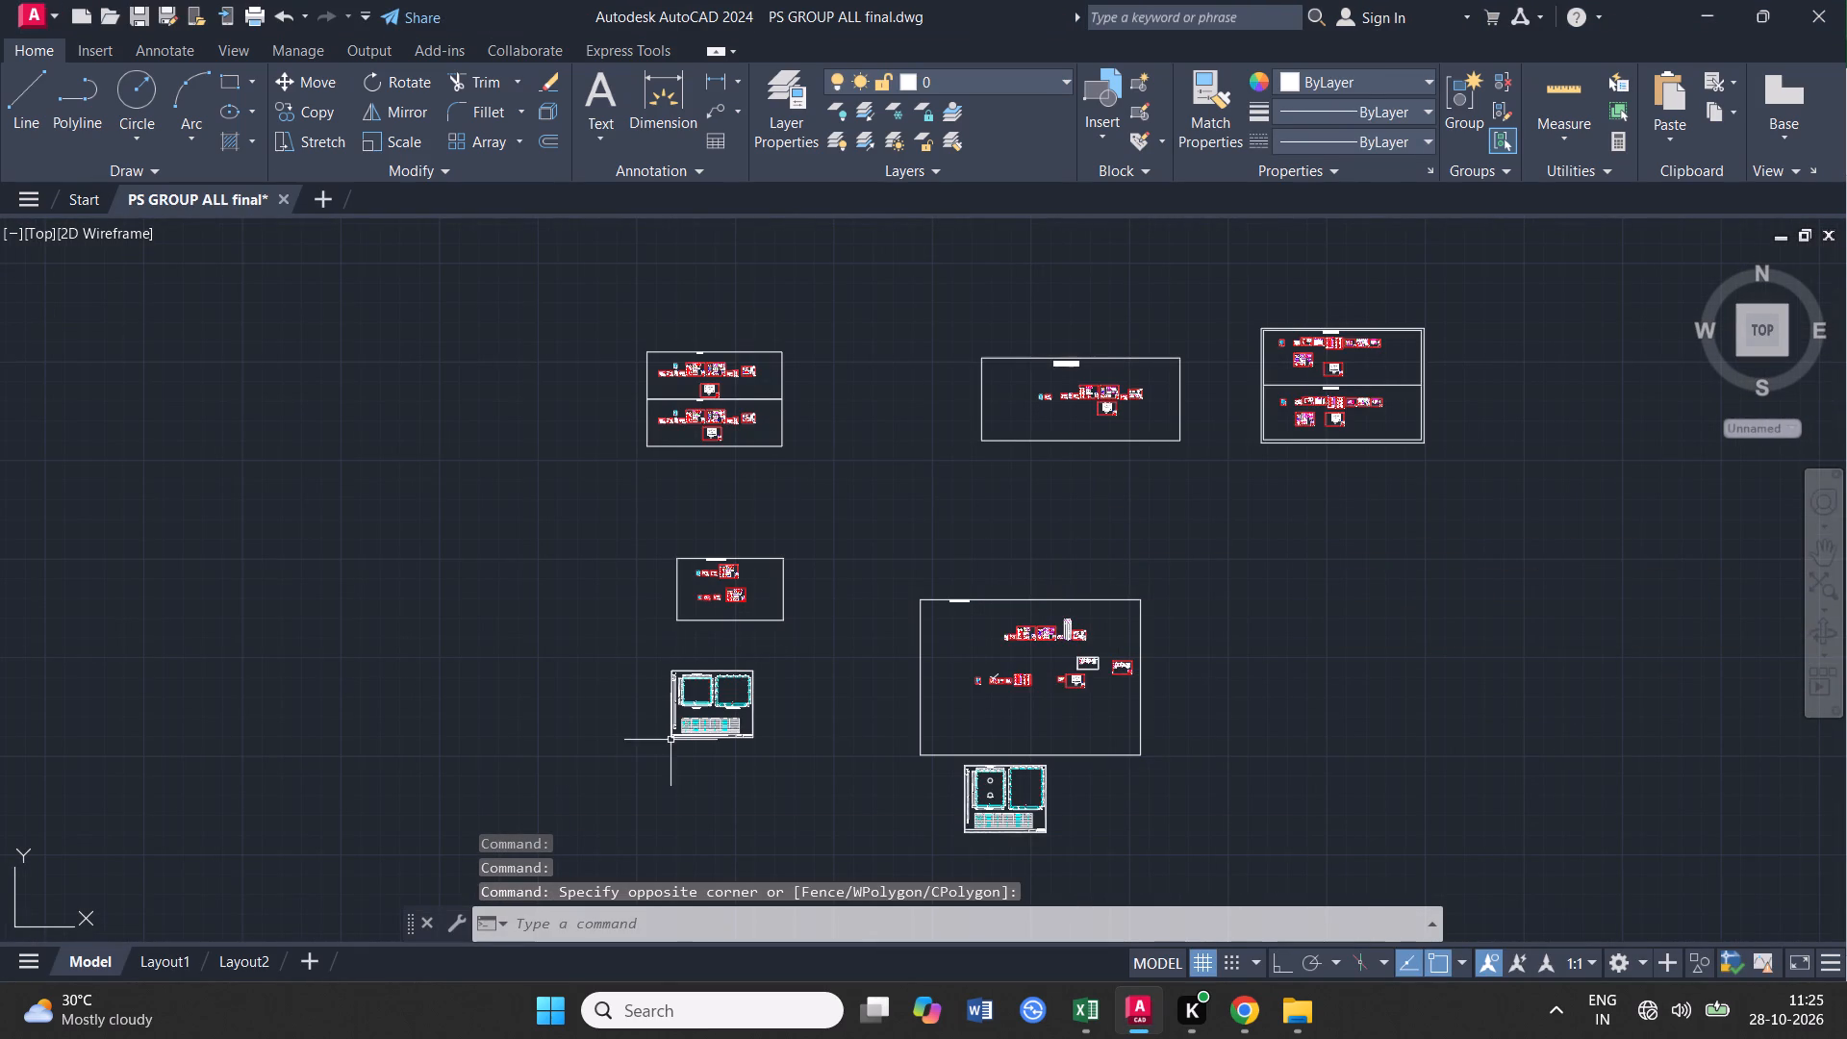
scroll(717, 579, "up", 3)
scroll(674, 669, "up", 3)
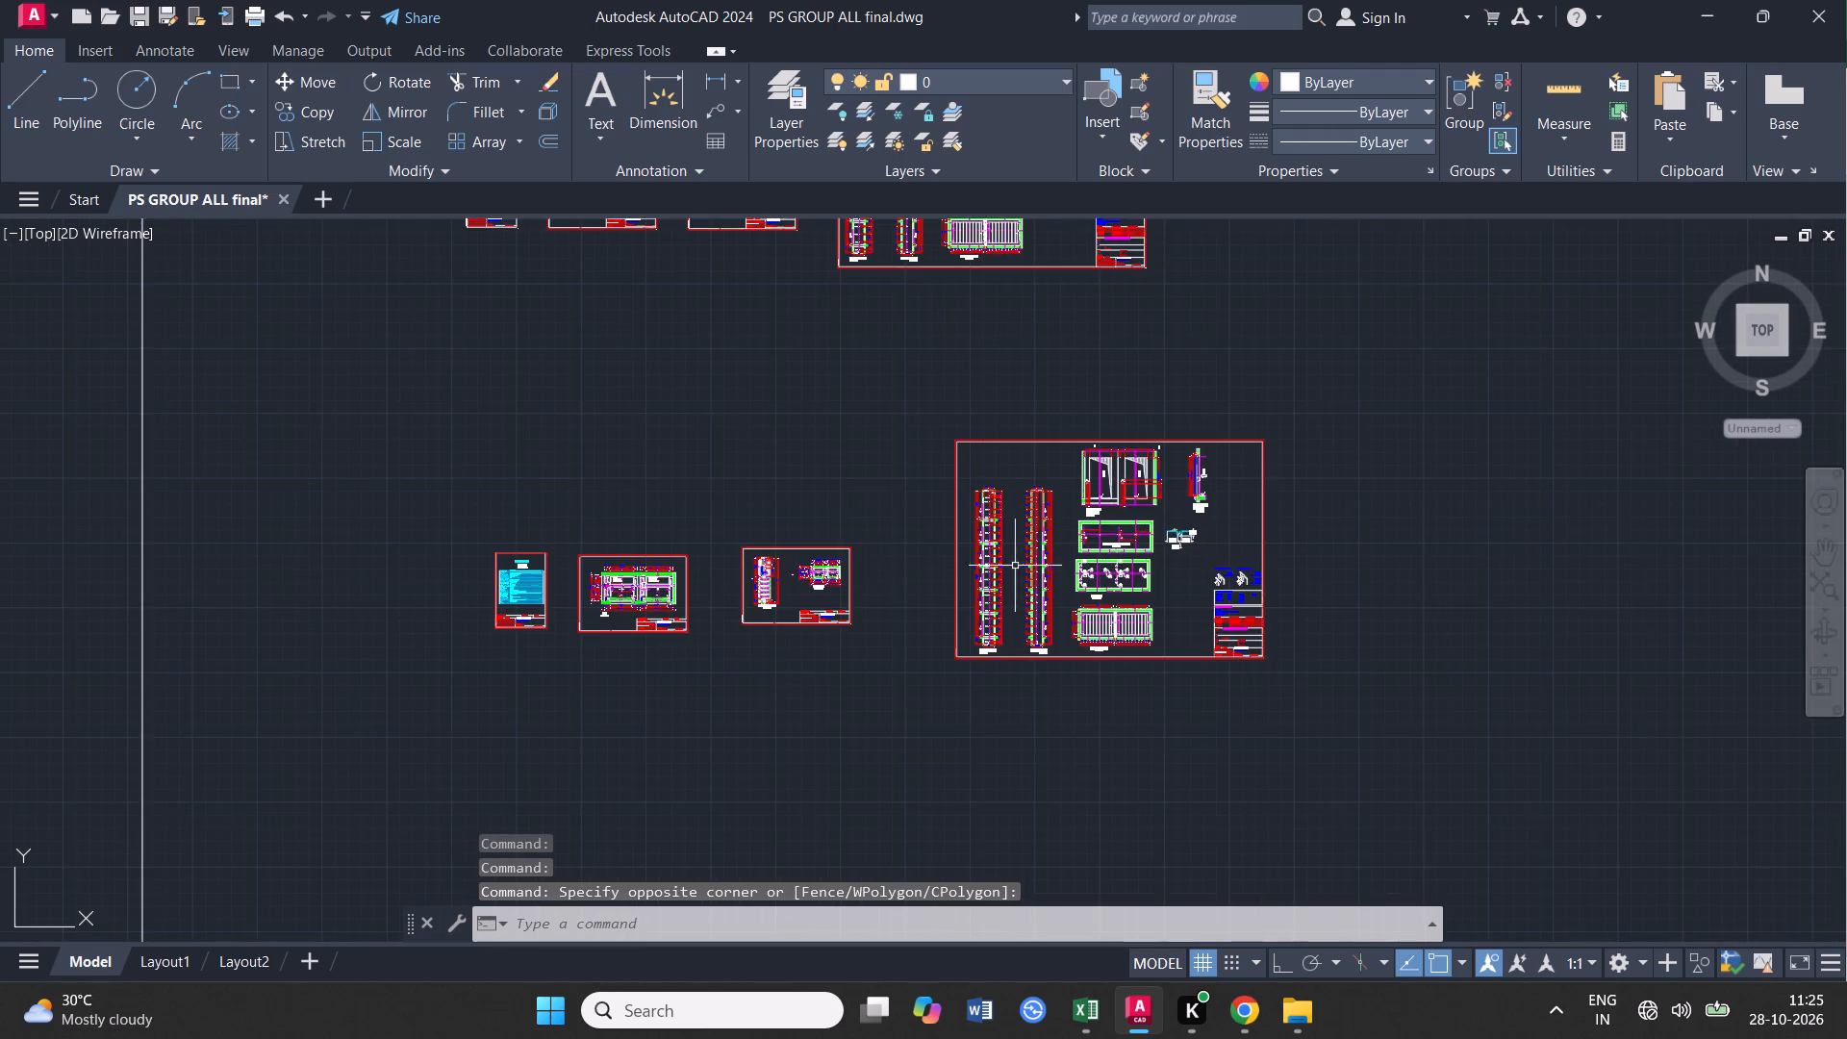
scroll(1009, 566, "up", 4)
scroll(833, 564, "up", 3)
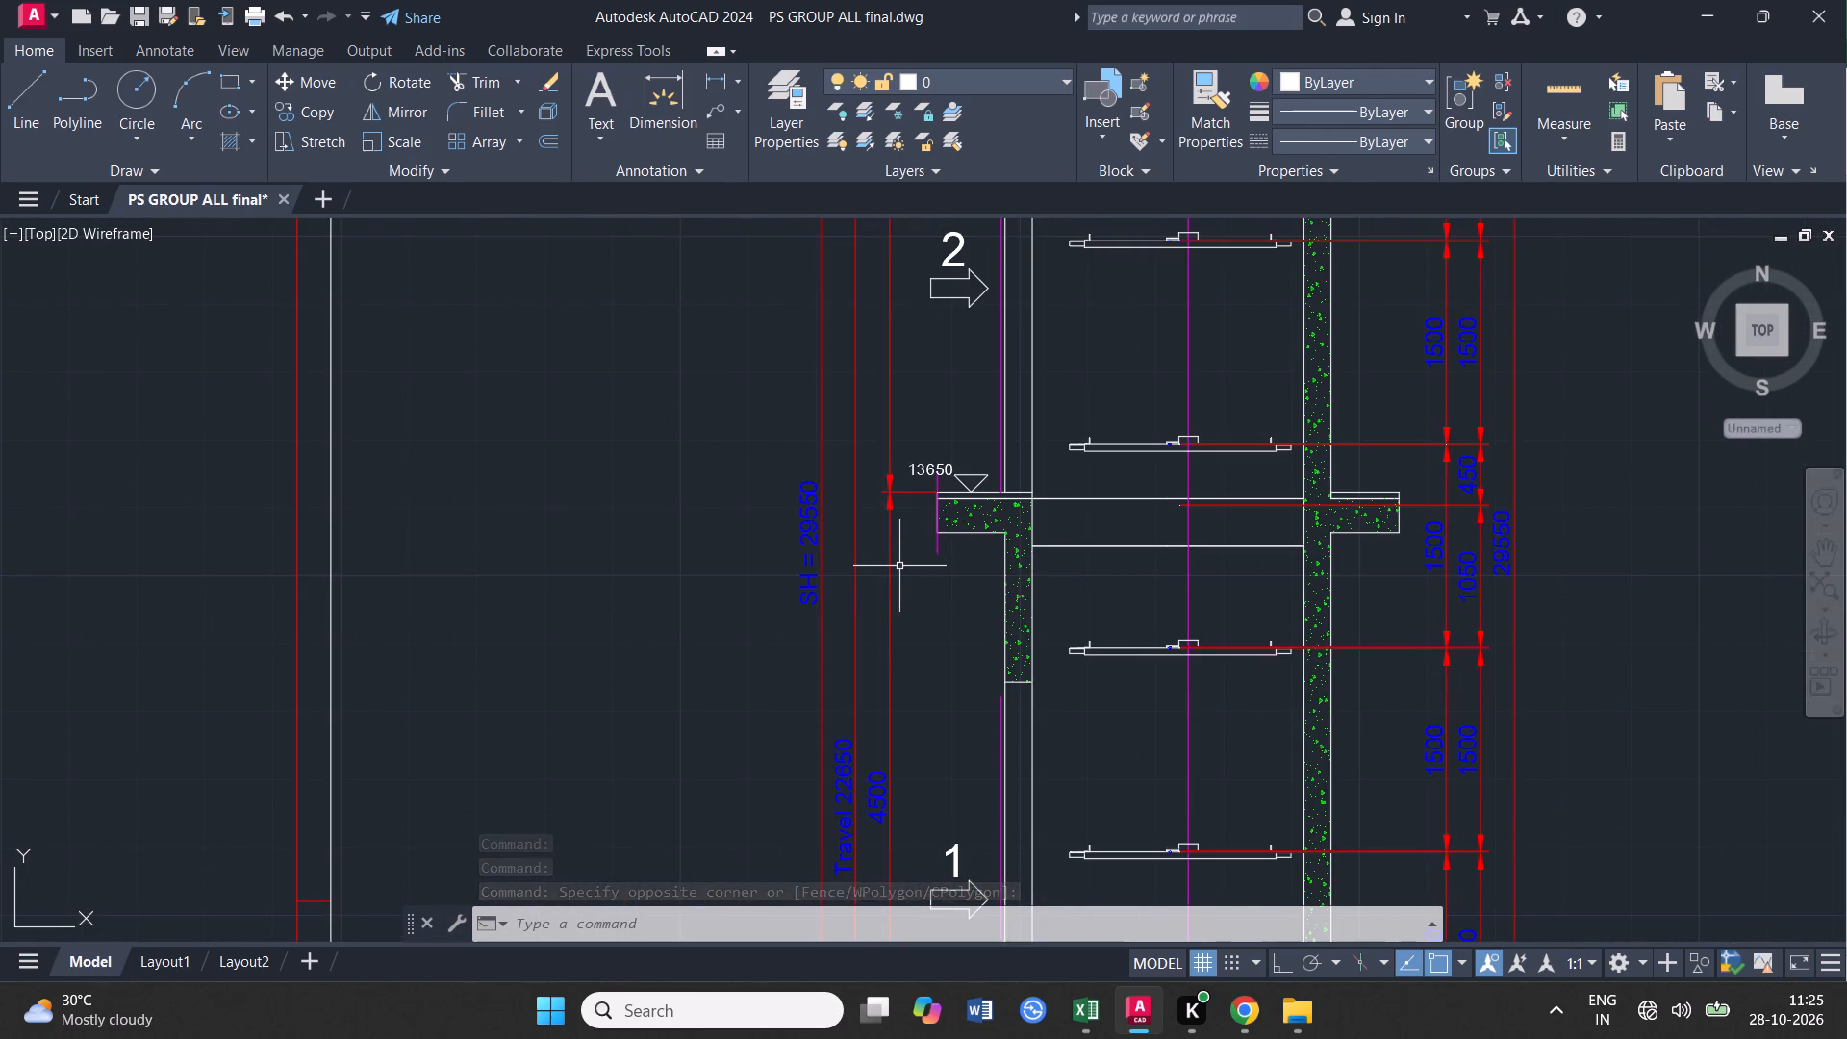
scroll(594, 473, "down", 5)
scroll(645, 439, "up", 3)
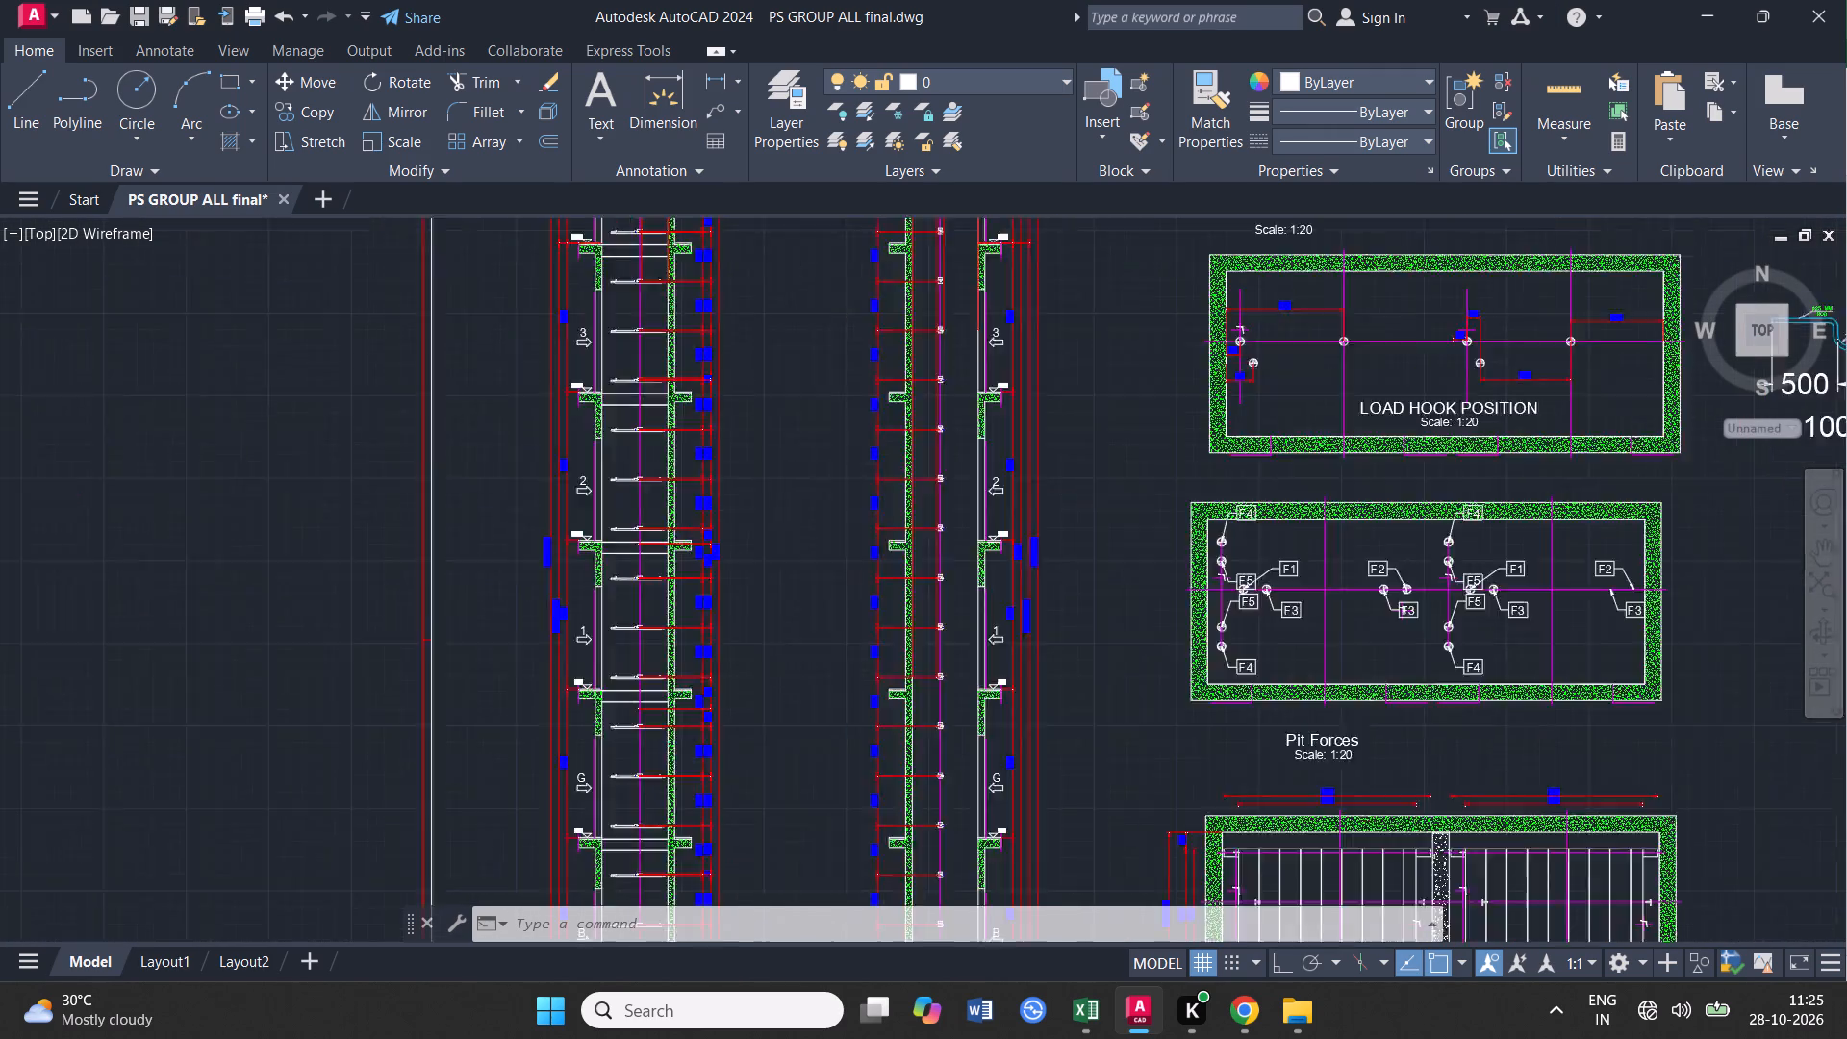
scroll(921, 520, "down", 1)
middle_click_drag(814, 530, 907, 556)
scroll(755, 624, "up", 3)
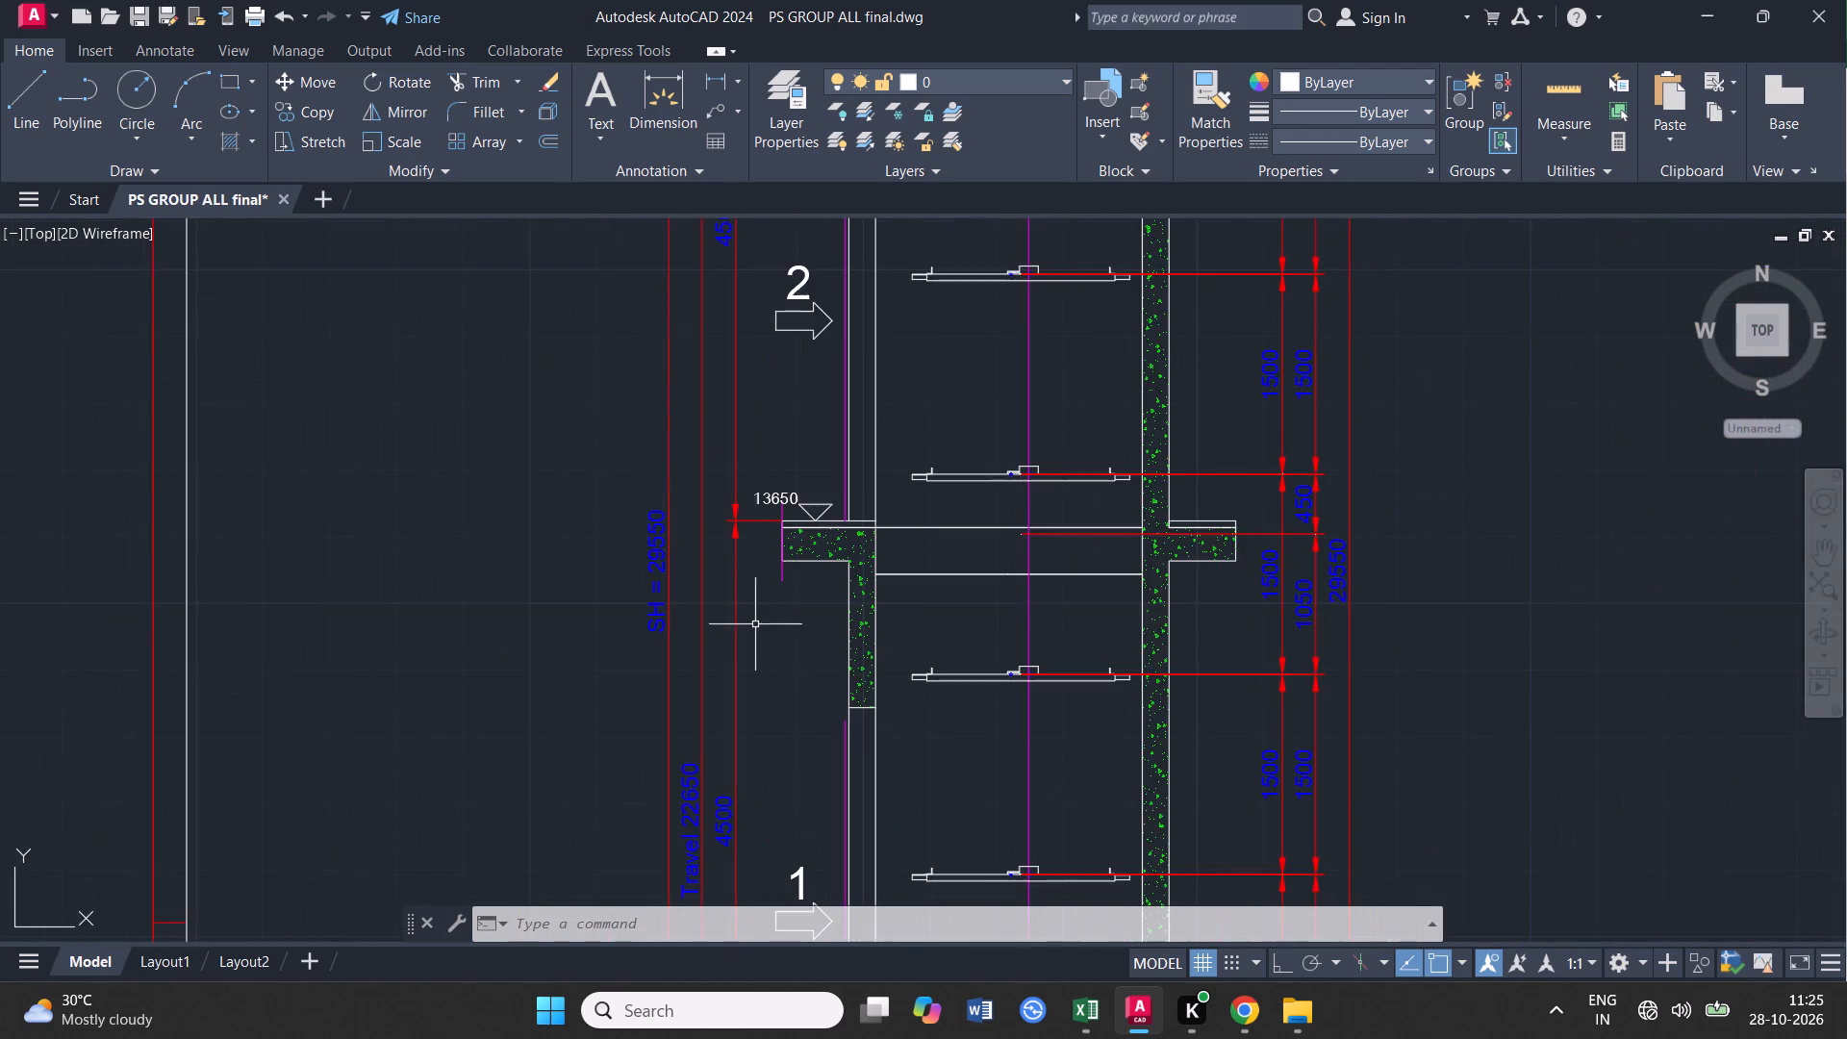
scroll(640, 532, "up", 2)
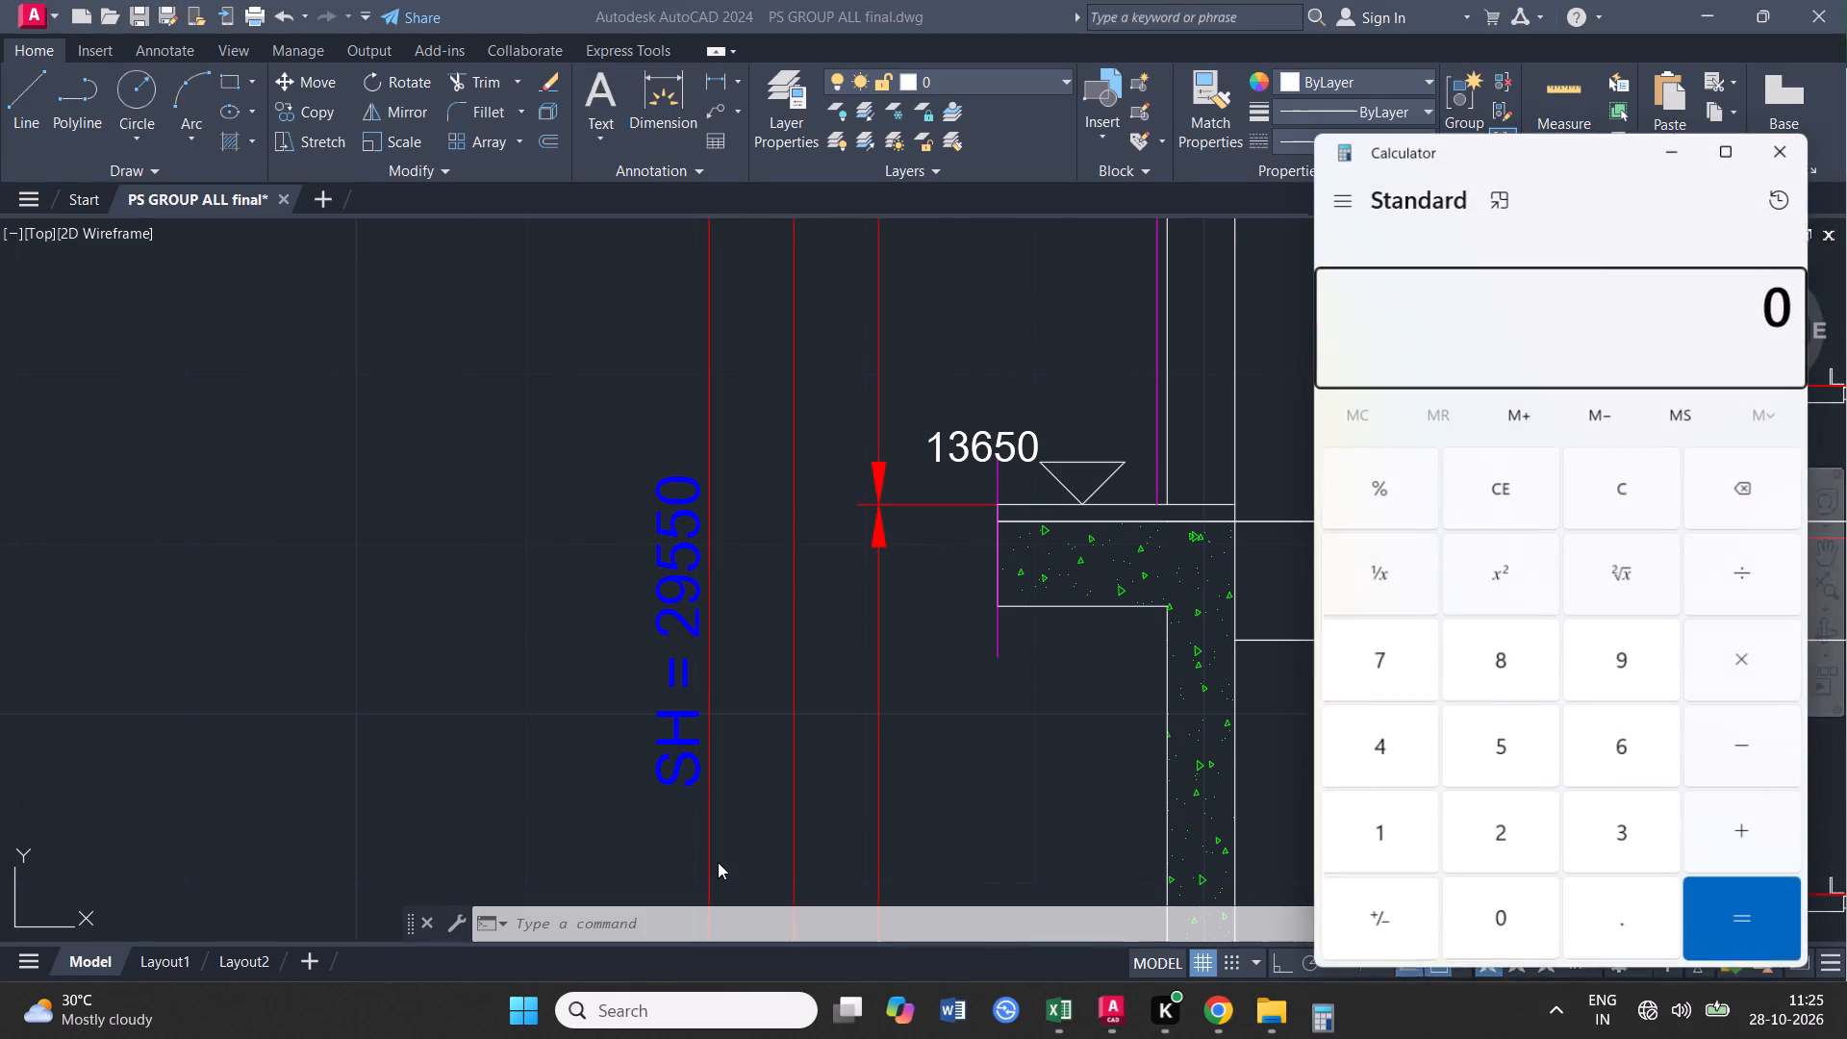
Calculate 30 × 2 plus 5, multiplied by 5, plus 60 in Calculator, and close it.
type("30")
type("*2")
key("Return")
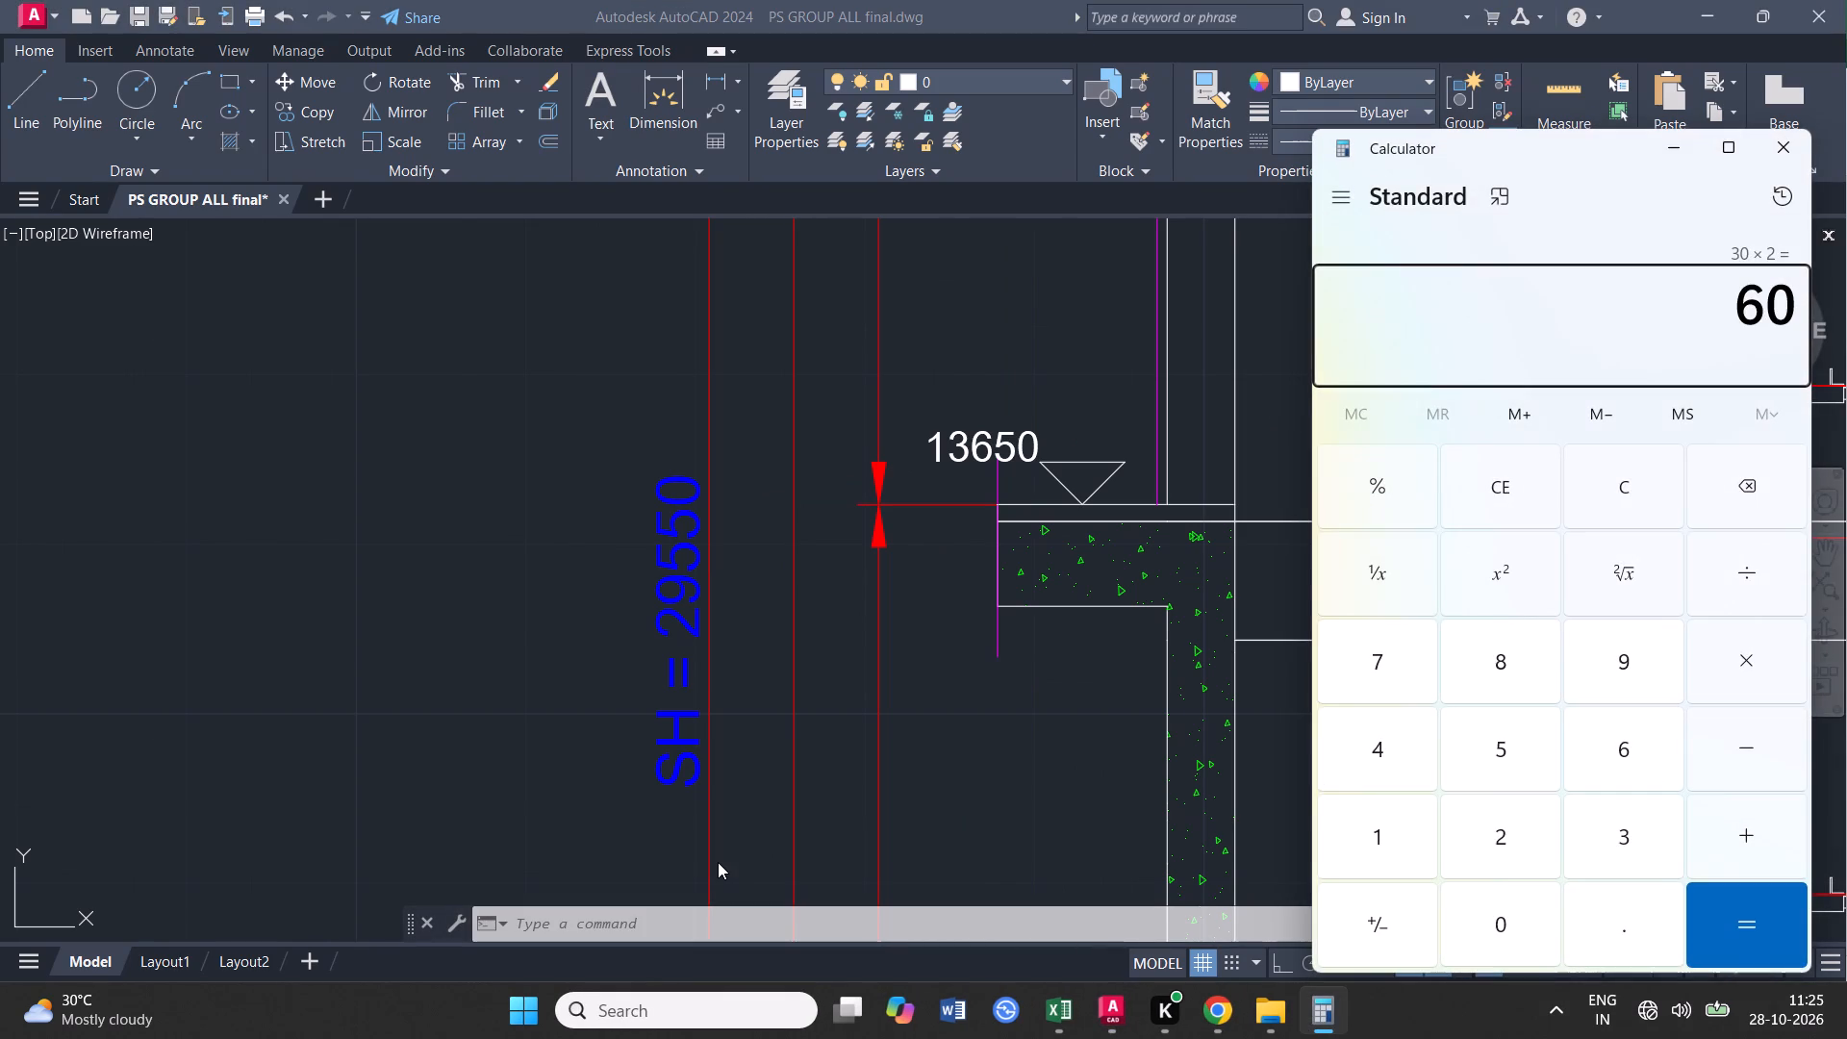
type("+5")
key("Return")
type("*5")
key("Return")
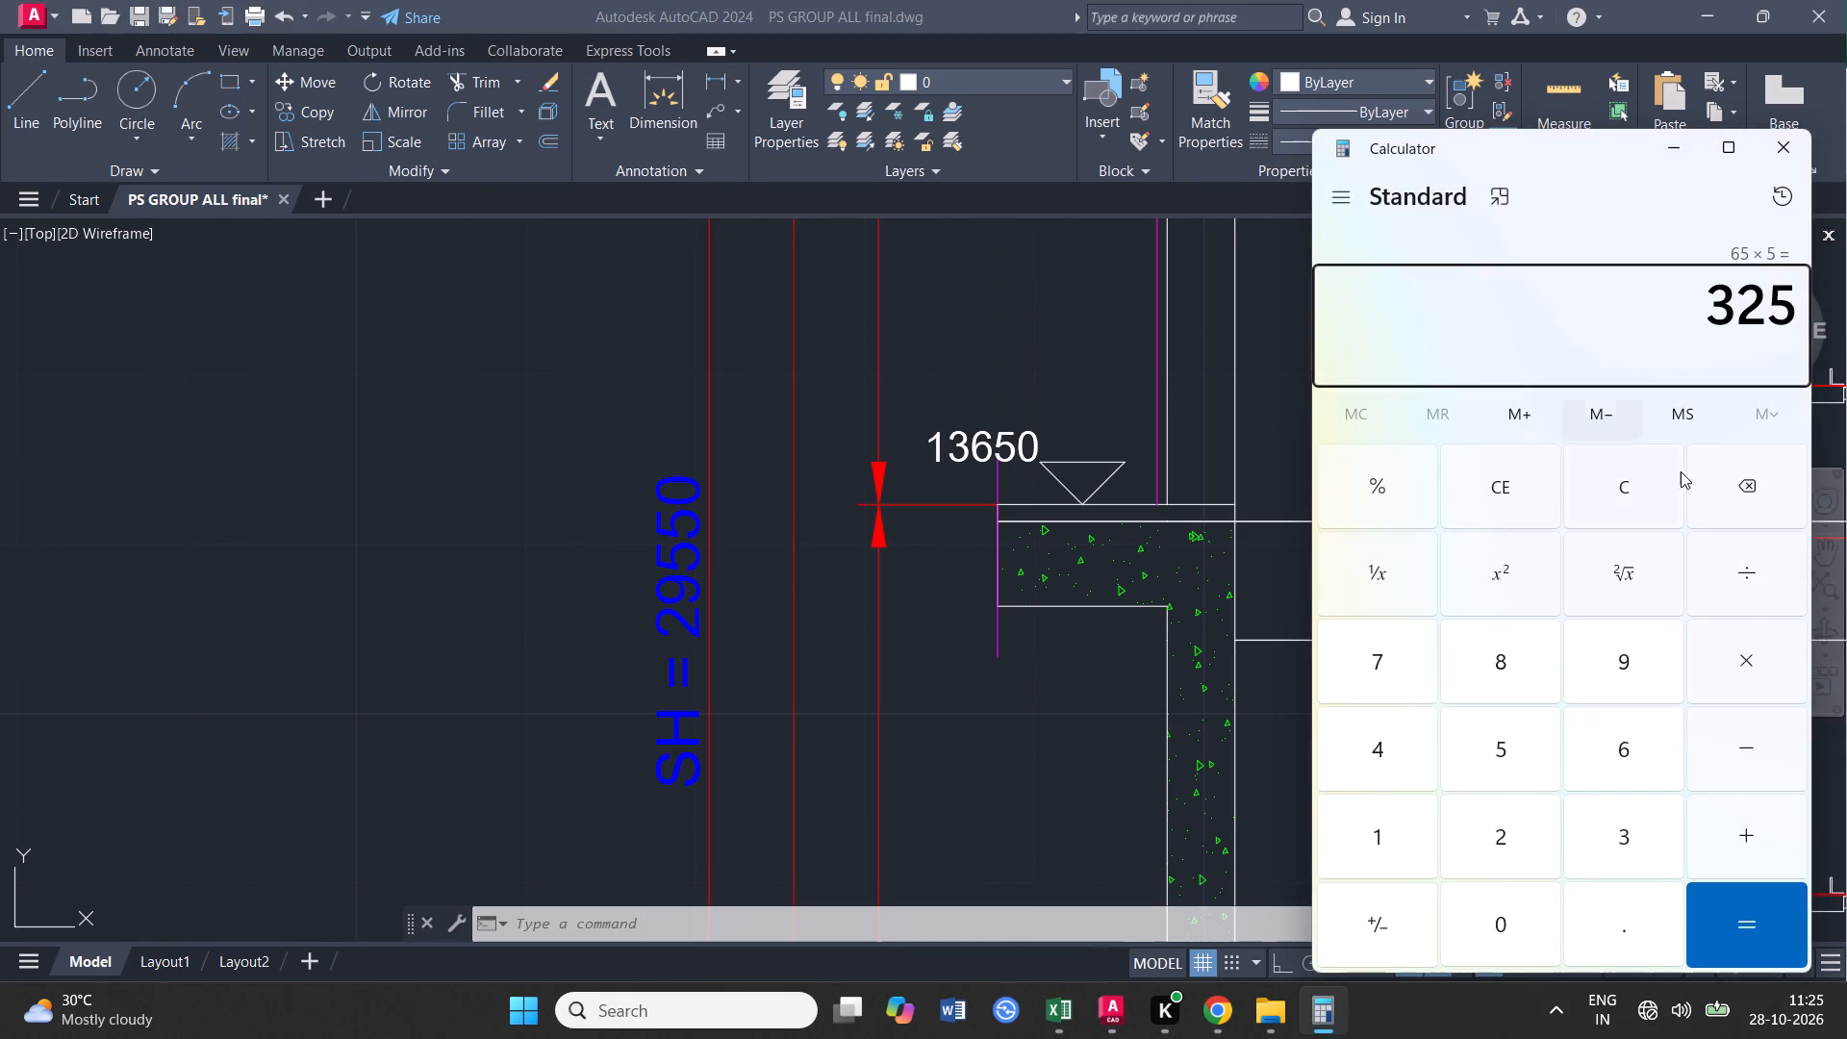
left_click(1742, 844)
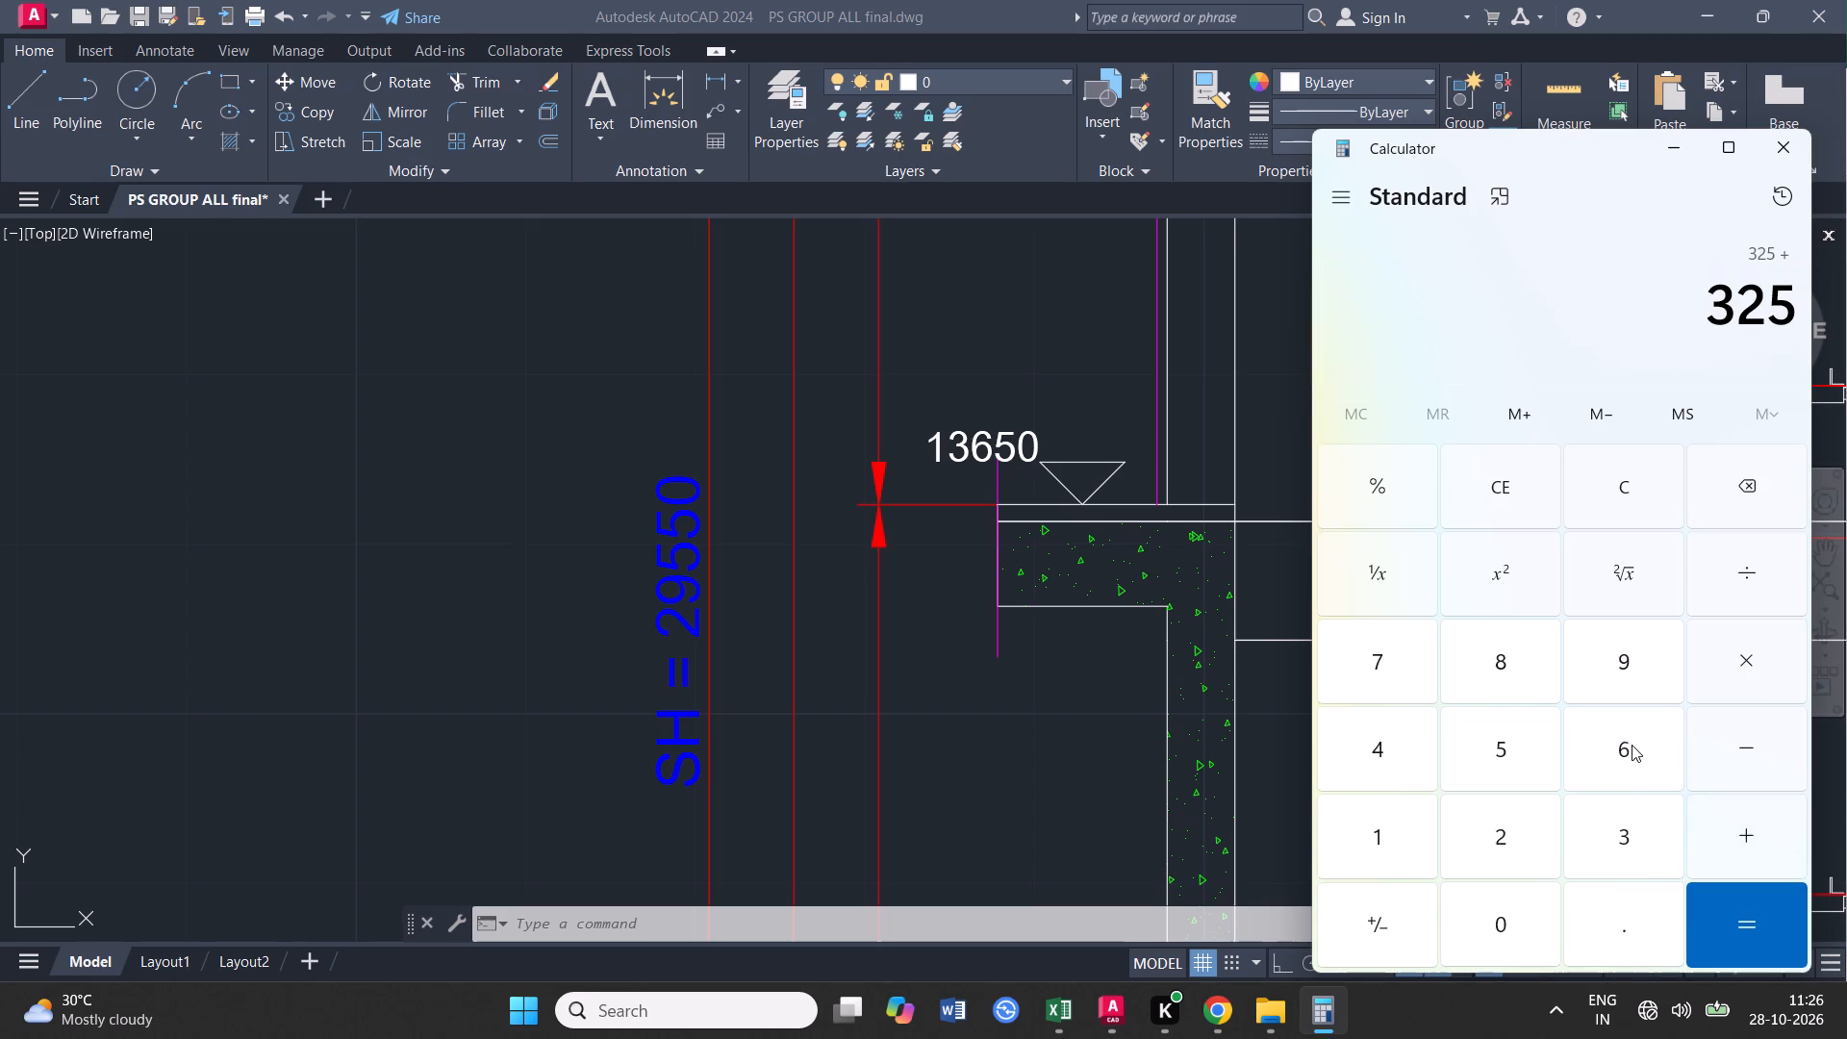
left_click(1632, 745)
left_click(1516, 905)
left_click(1768, 919)
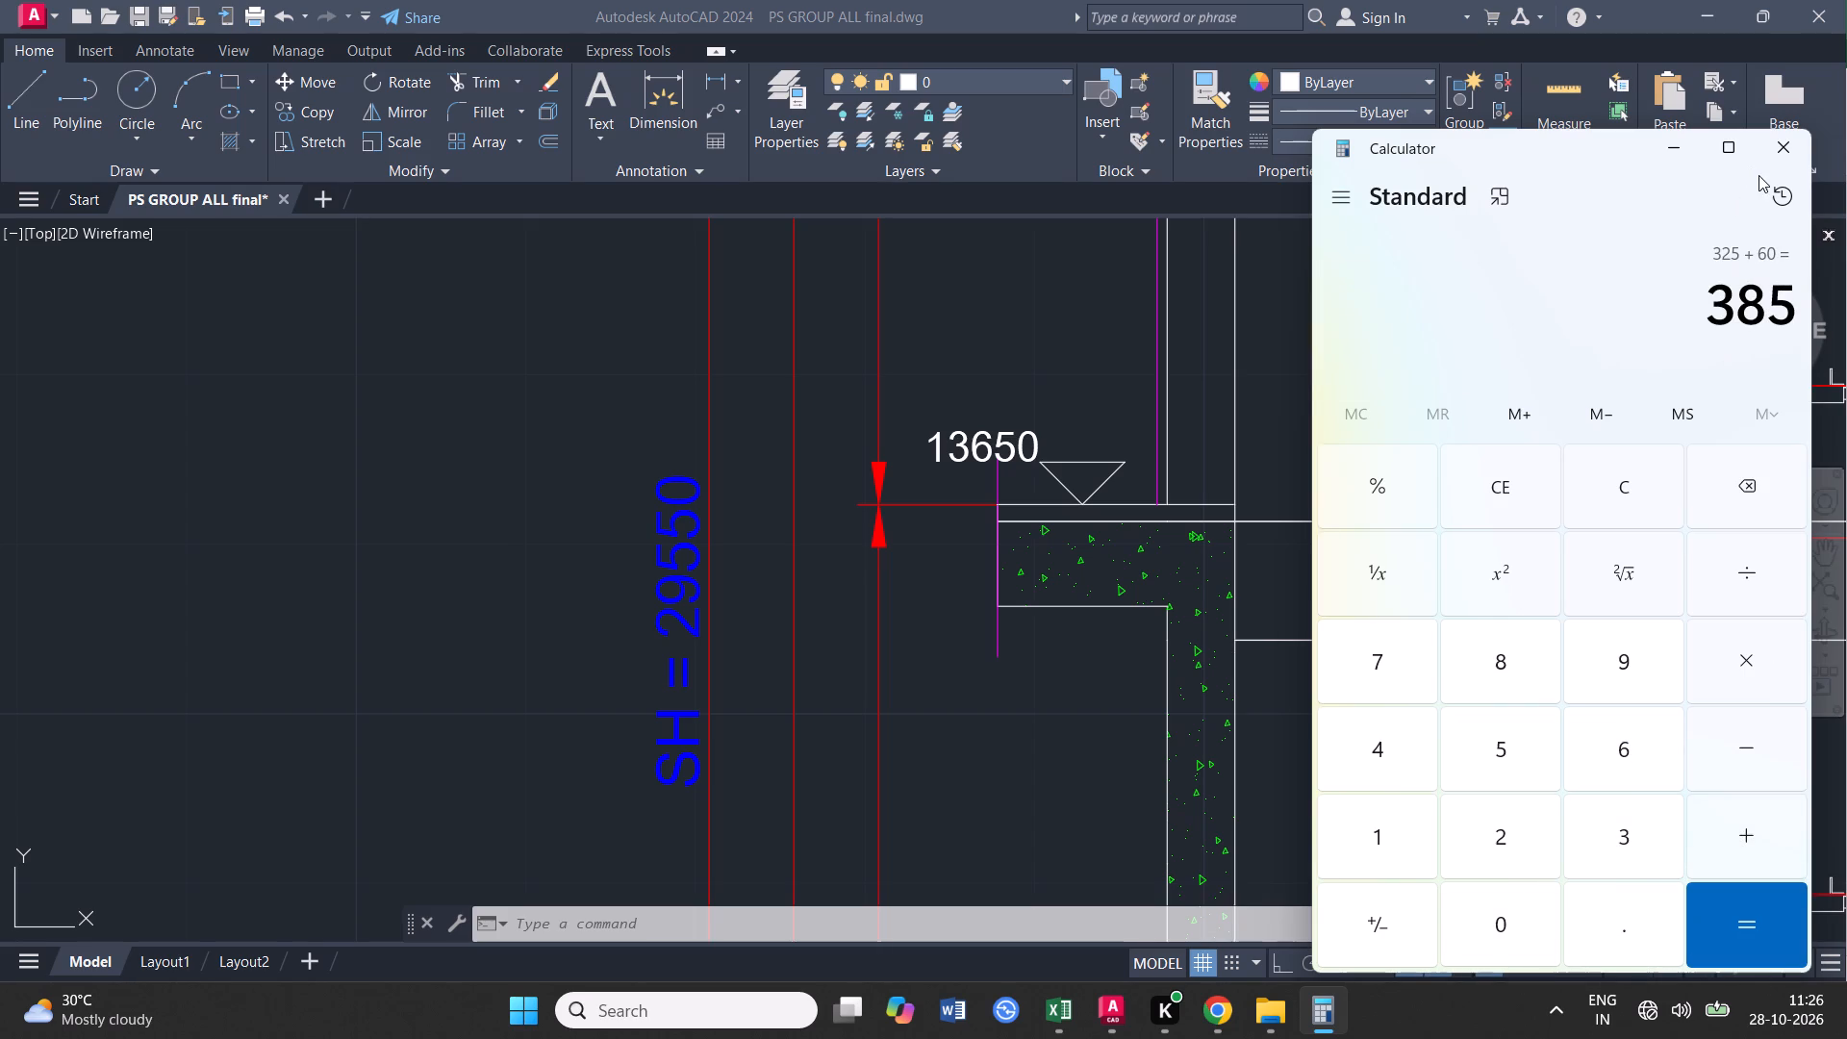
left_click(1777, 154)
Put the AutoCAD window out of the way and switch on the computer's Wi-Fi.
left_click(1720, 5)
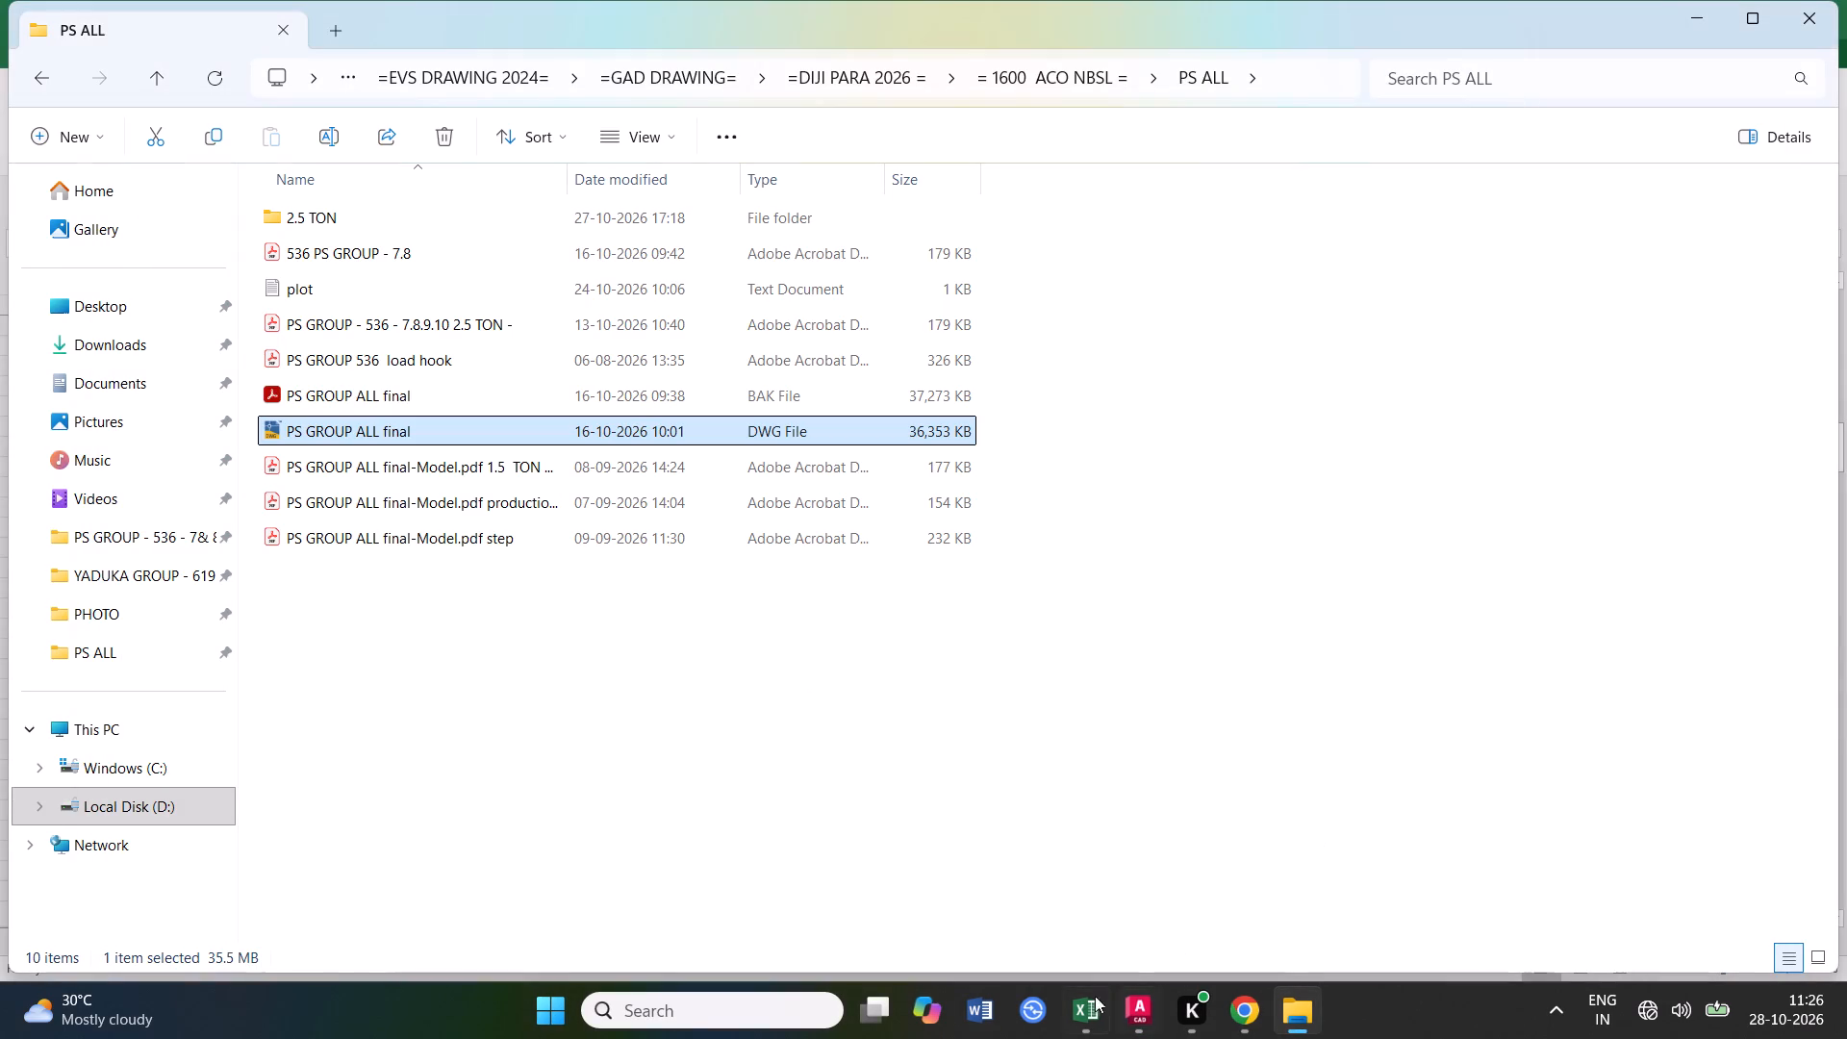
left_click(1650, 1008)
left_click(1448, 554)
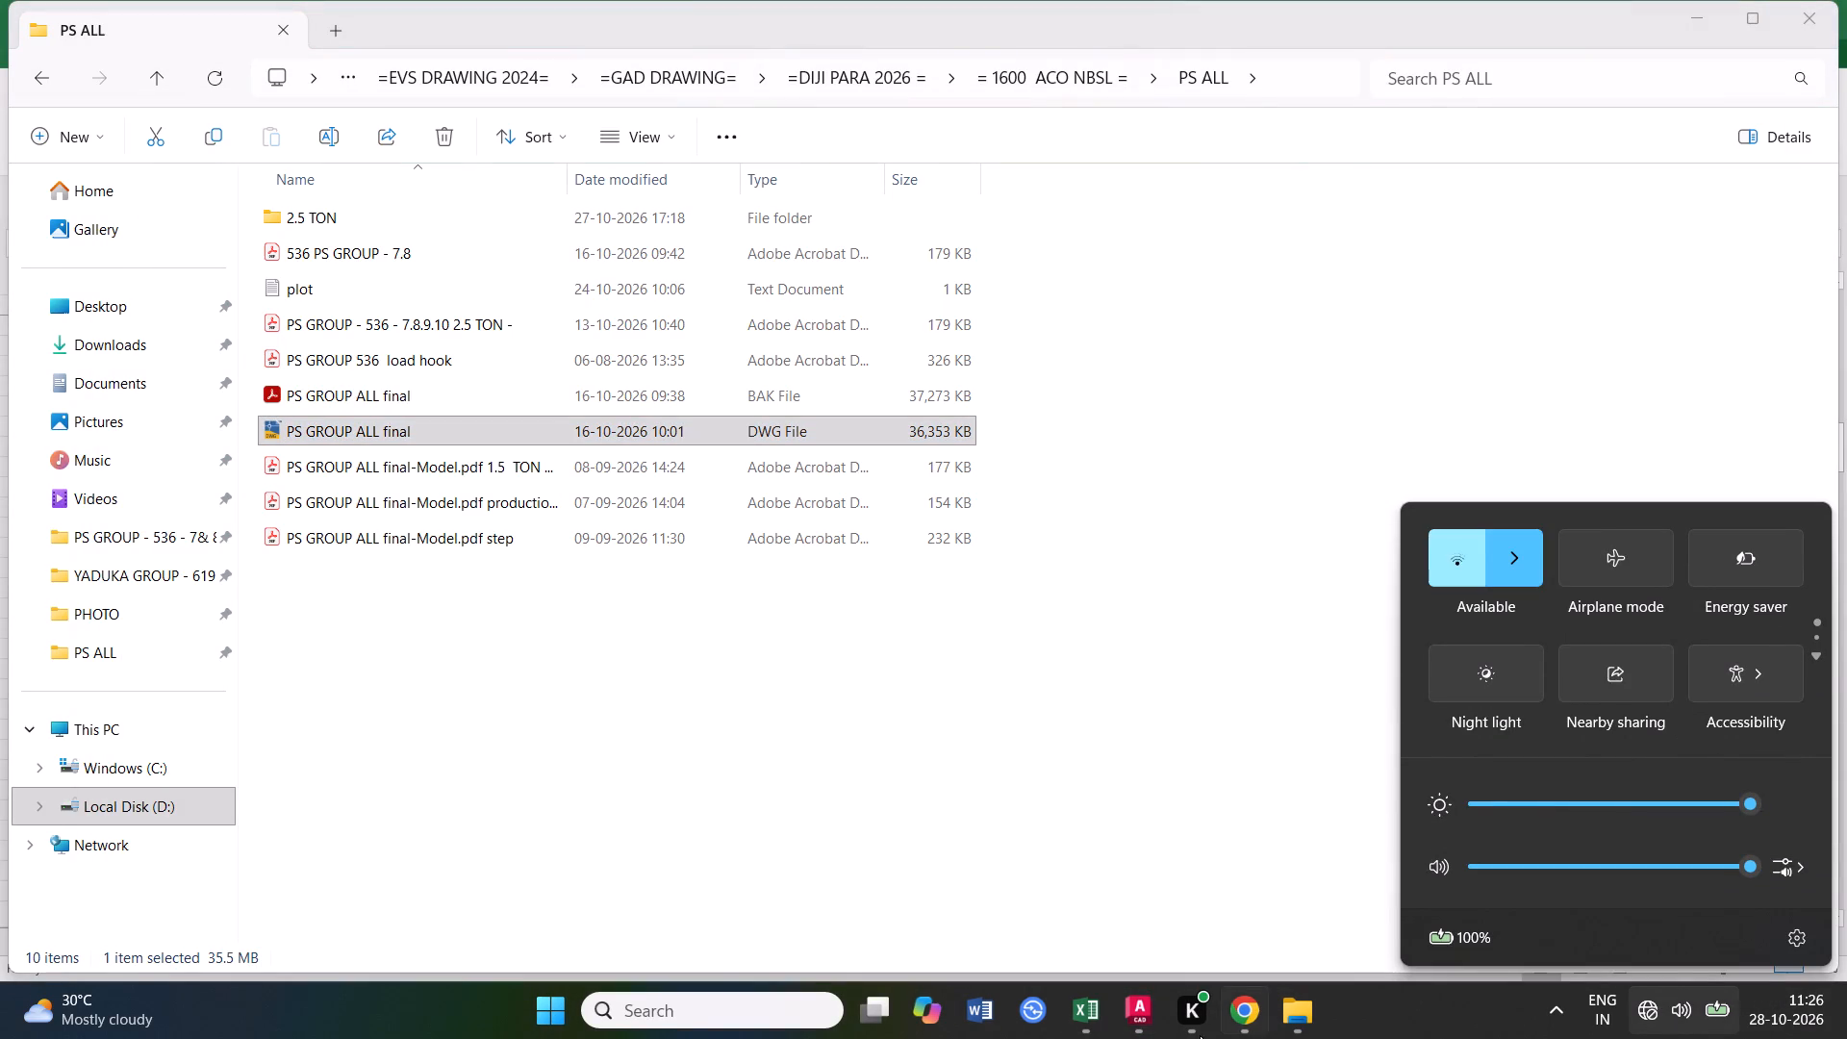
Close AutoCAD with the PS GROUP ALL final drawing and switch to the PS BOM workbook in Excel.
left_click(1253, 801)
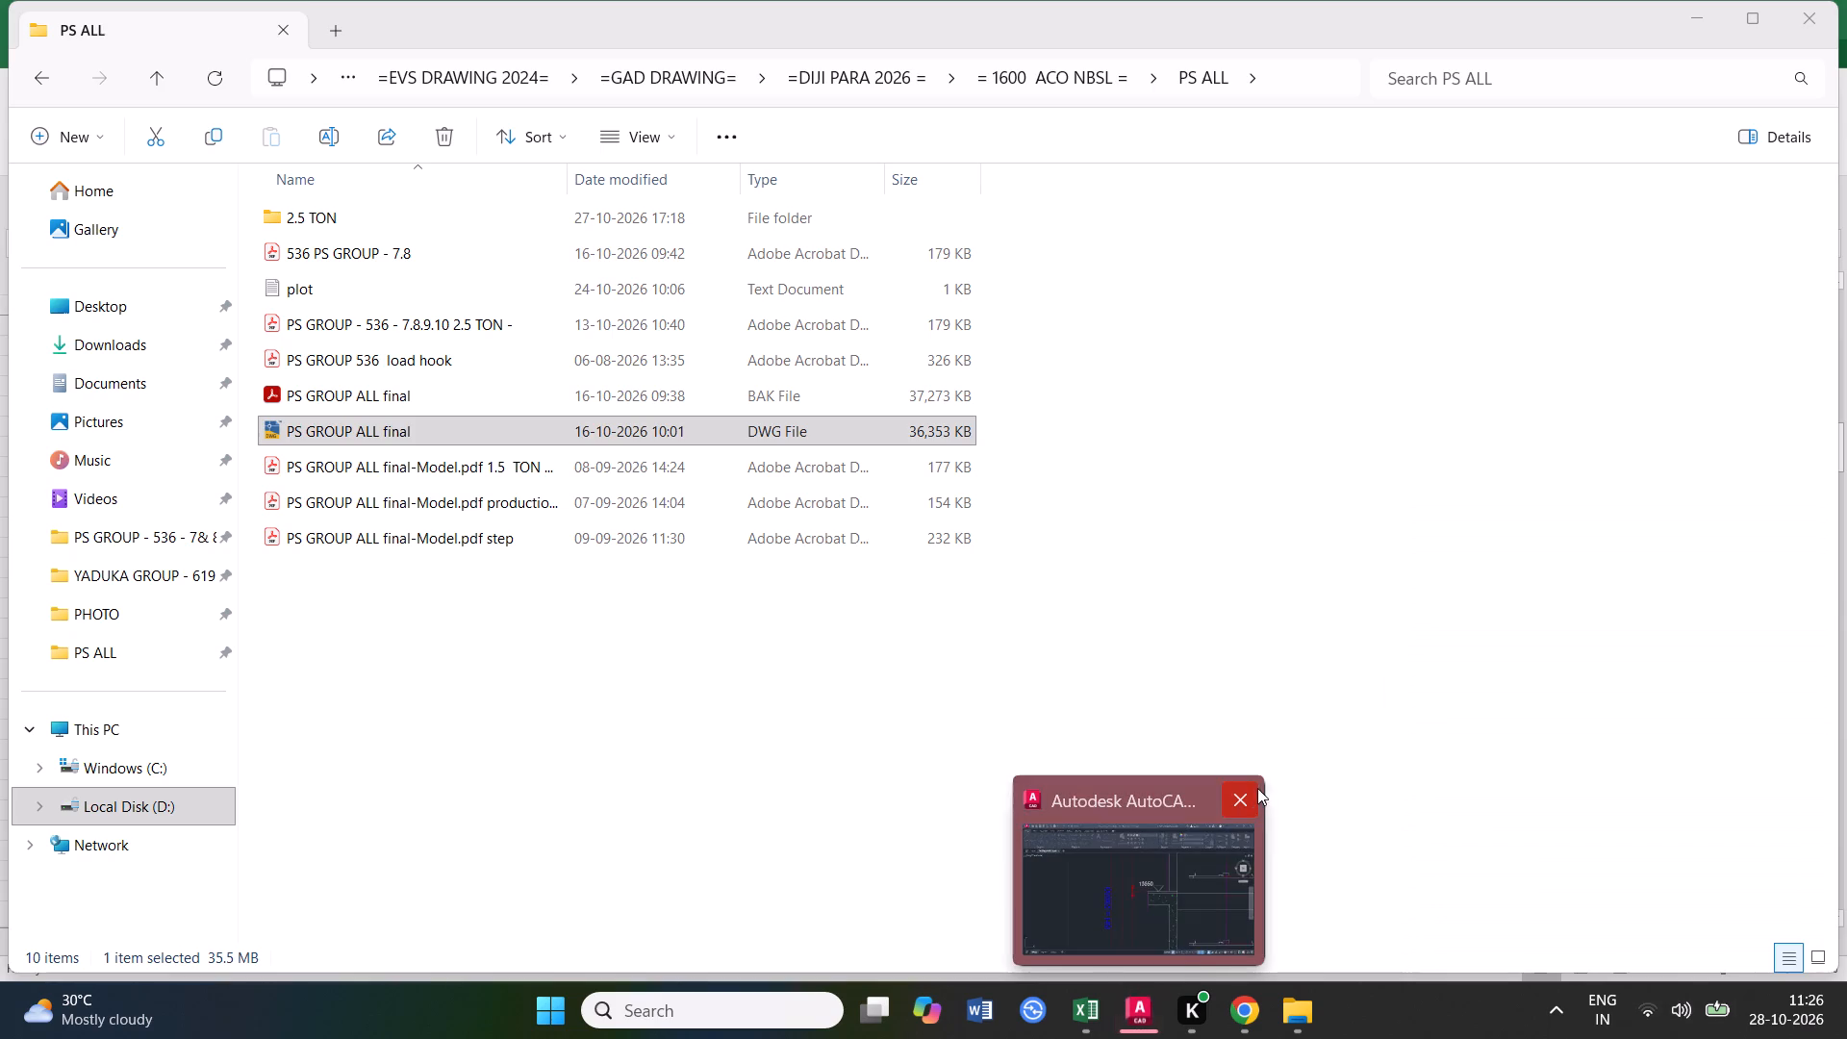
left_click(1257, 788)
left_click(1041, 559)
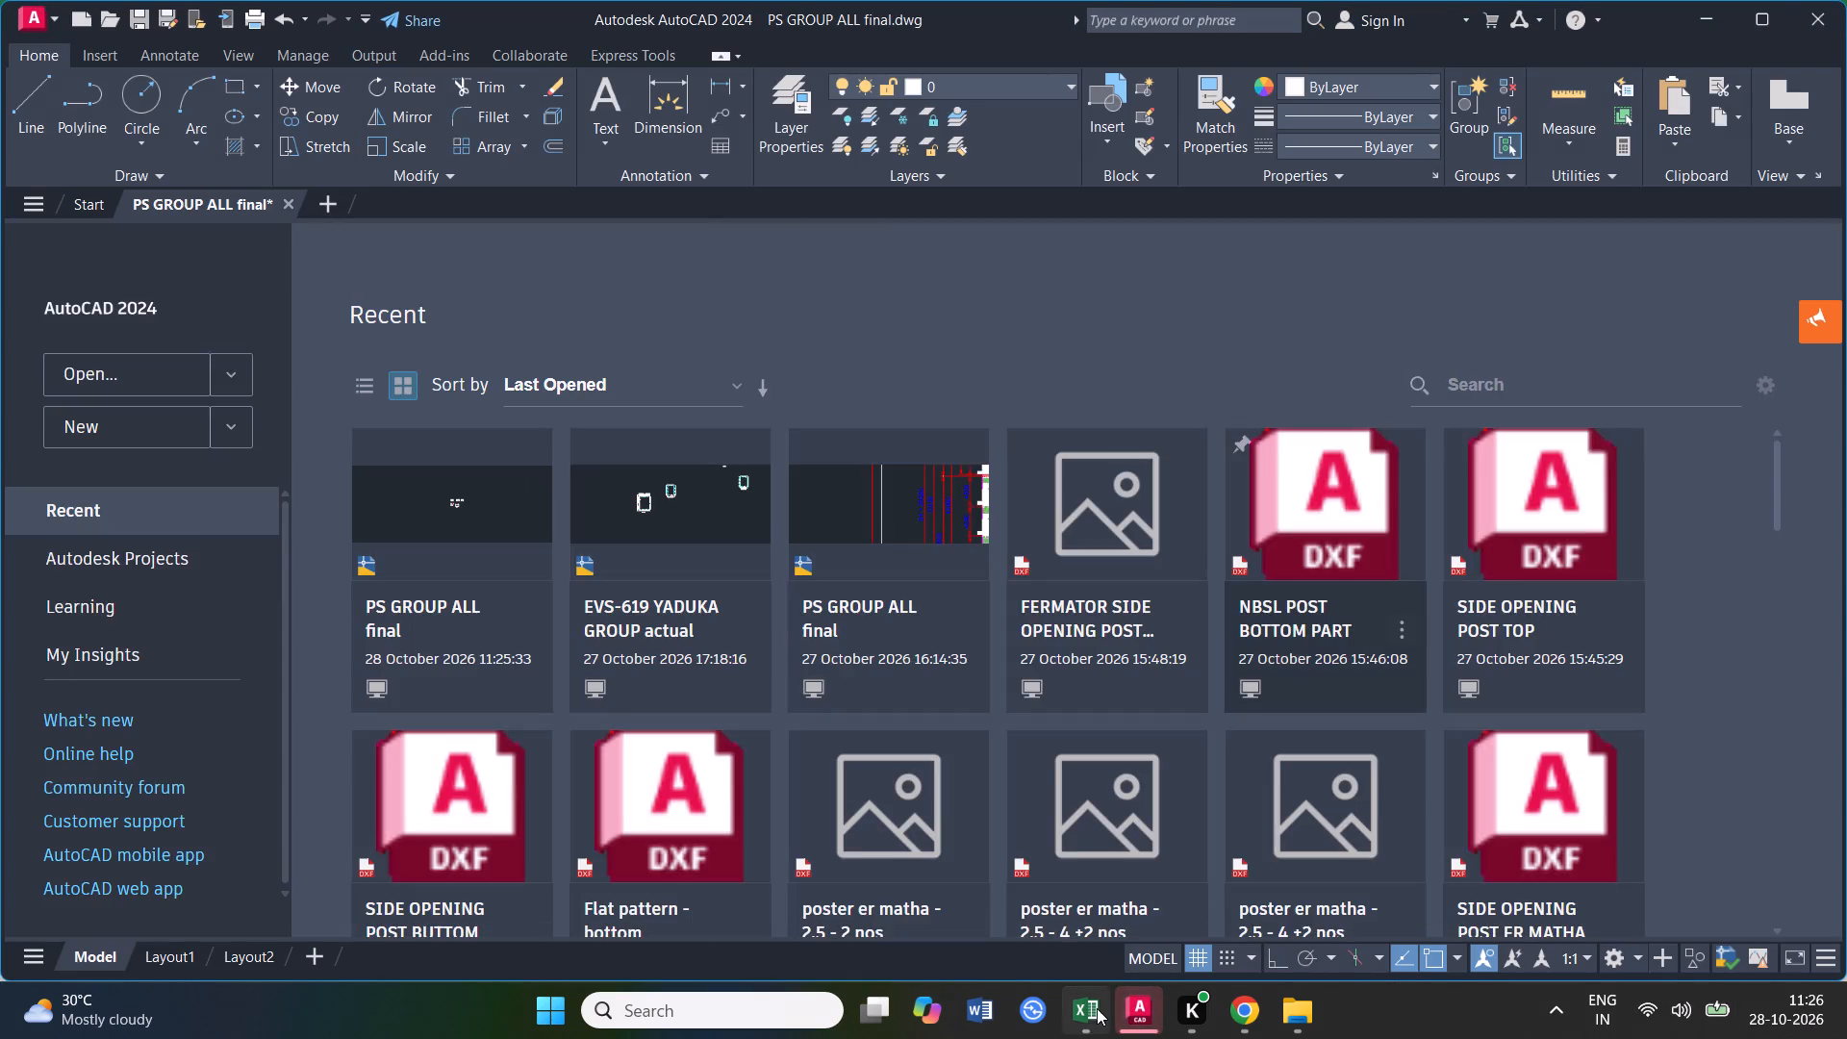
left_click(1097, 919)
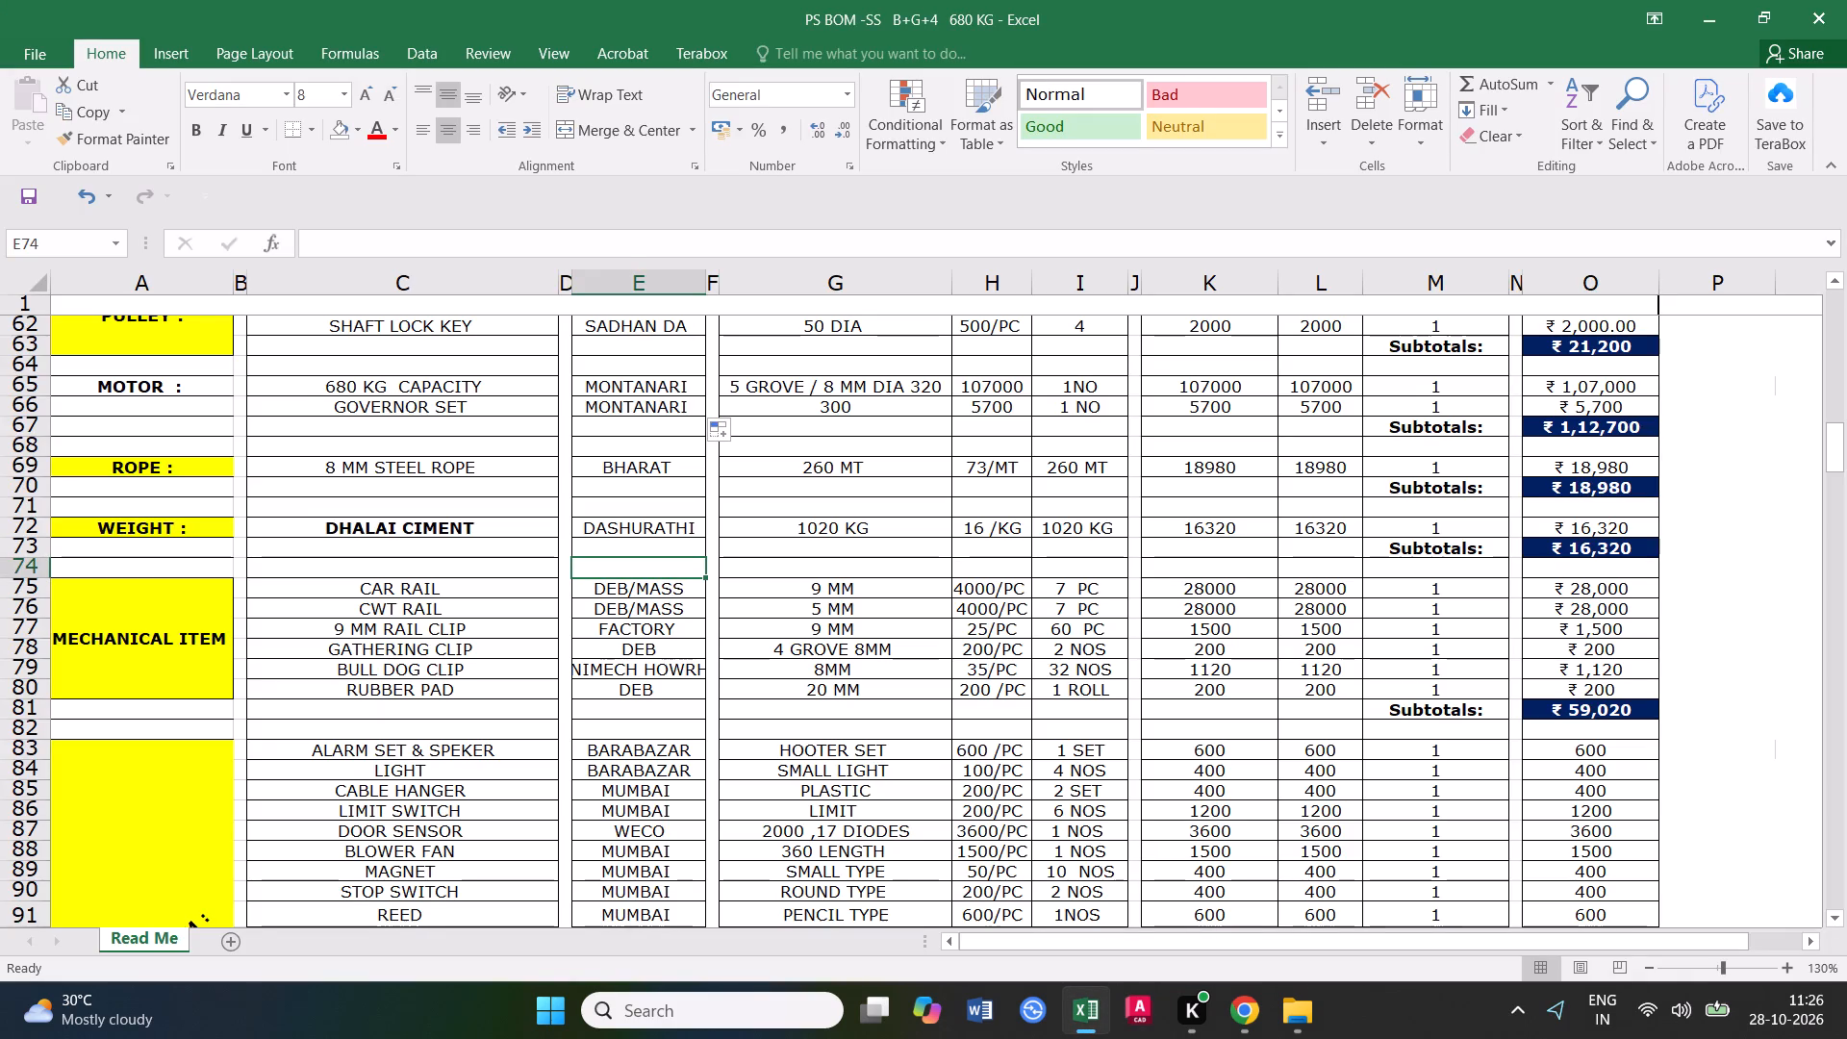
Change both the specification and the quantity of the 8 MM STEEL ROPE row to 385 MT.
double_click(828, 471)
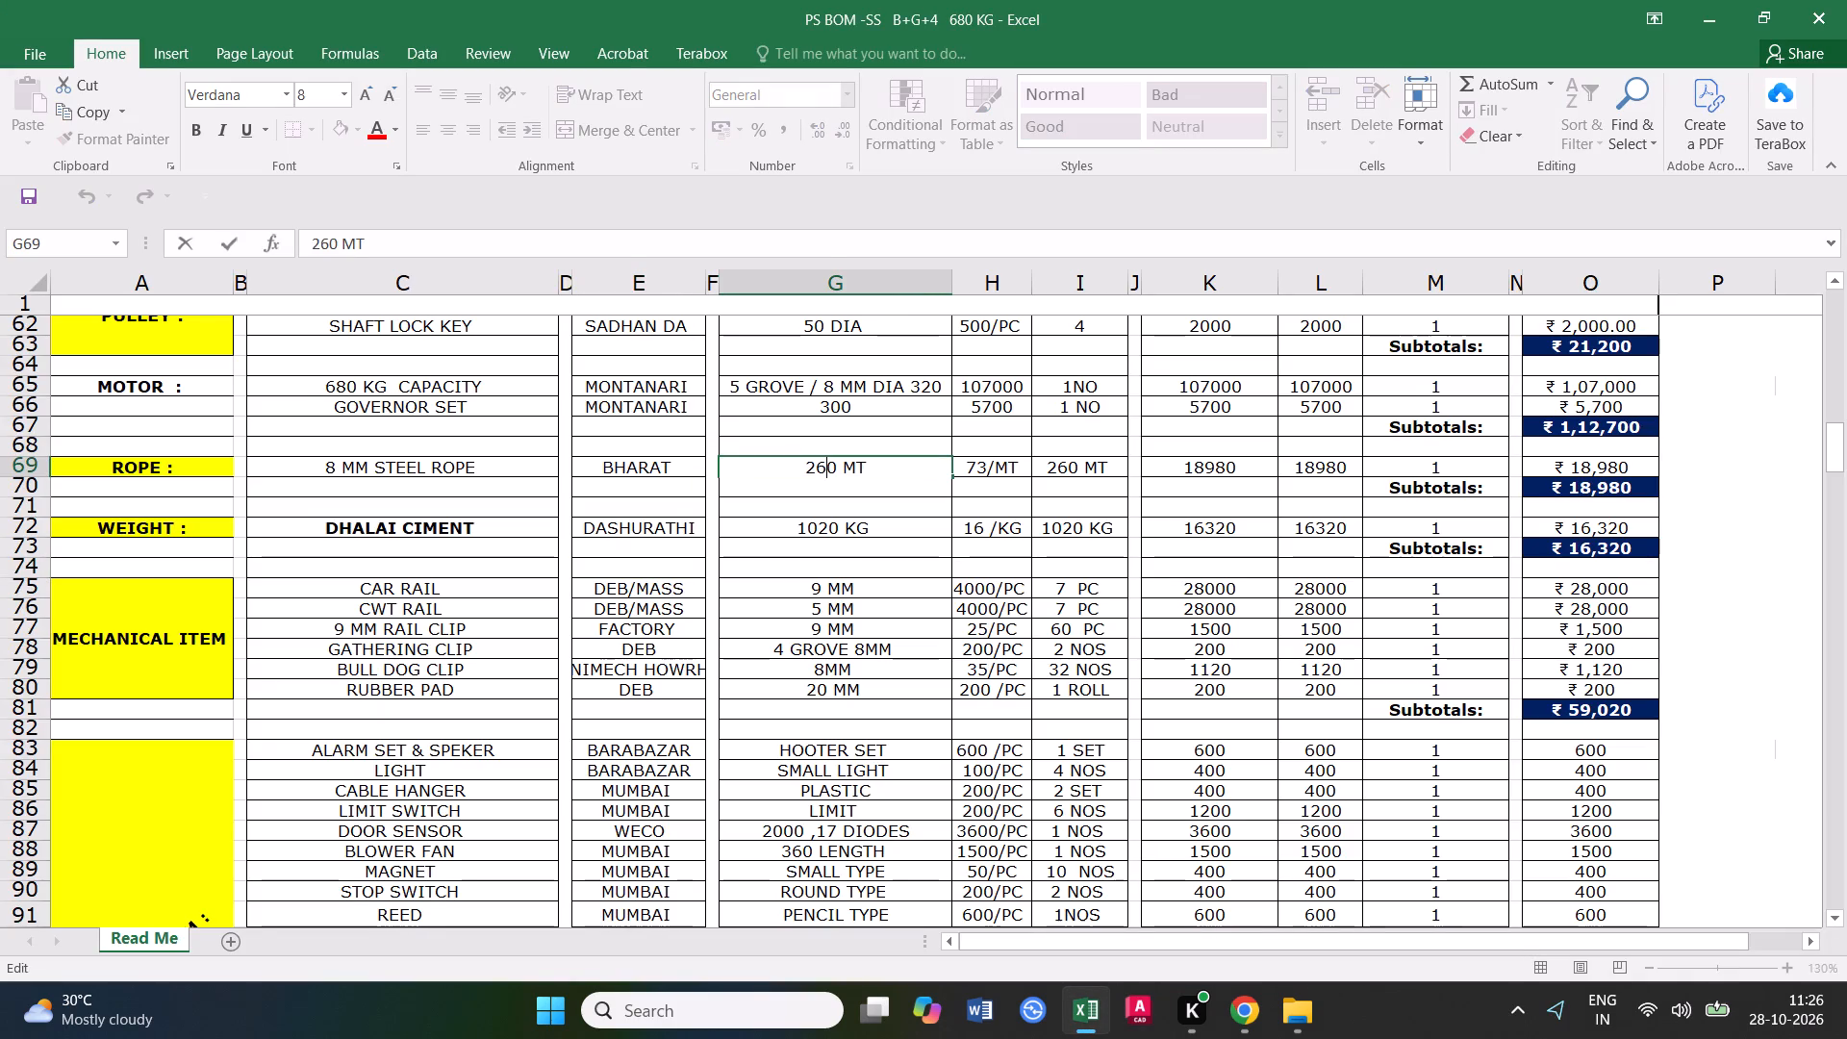
left_click_drag(839, 464, 791, 465)
type("385")
left_click(868, 535)
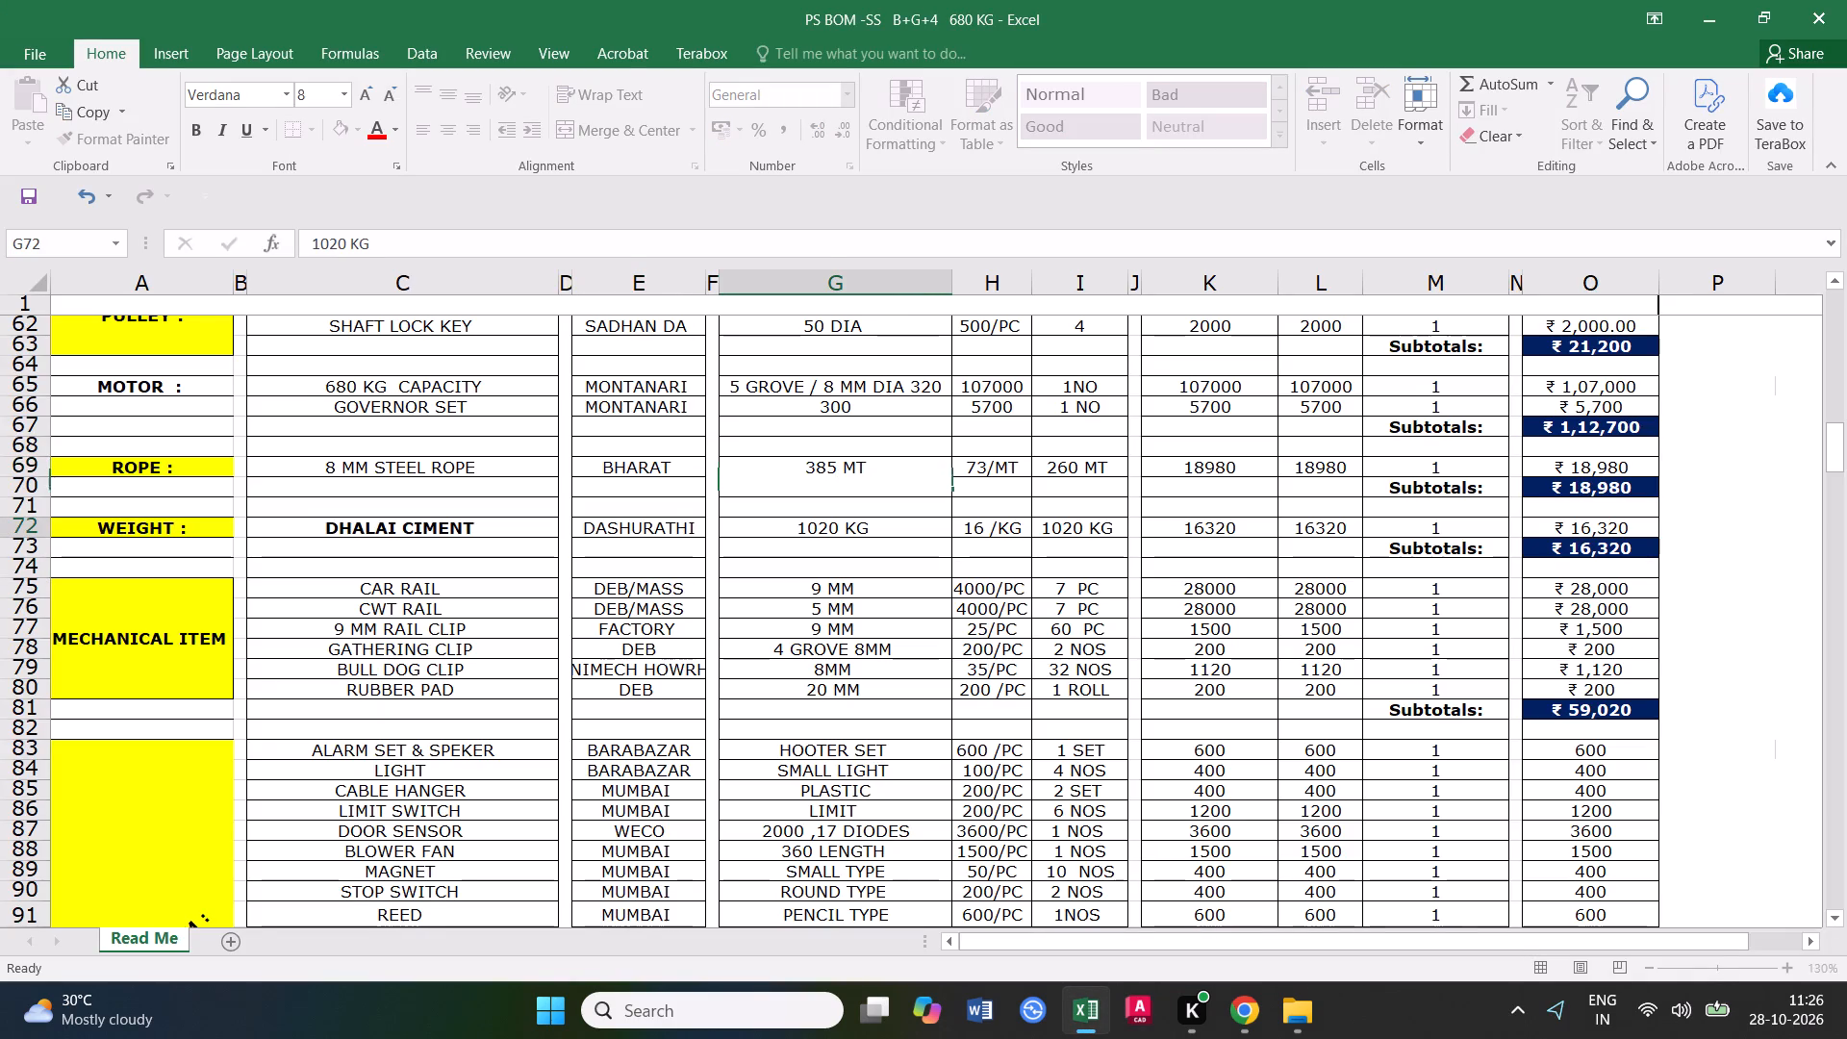
double_click(1082, 474)
left_click(1082, 454)
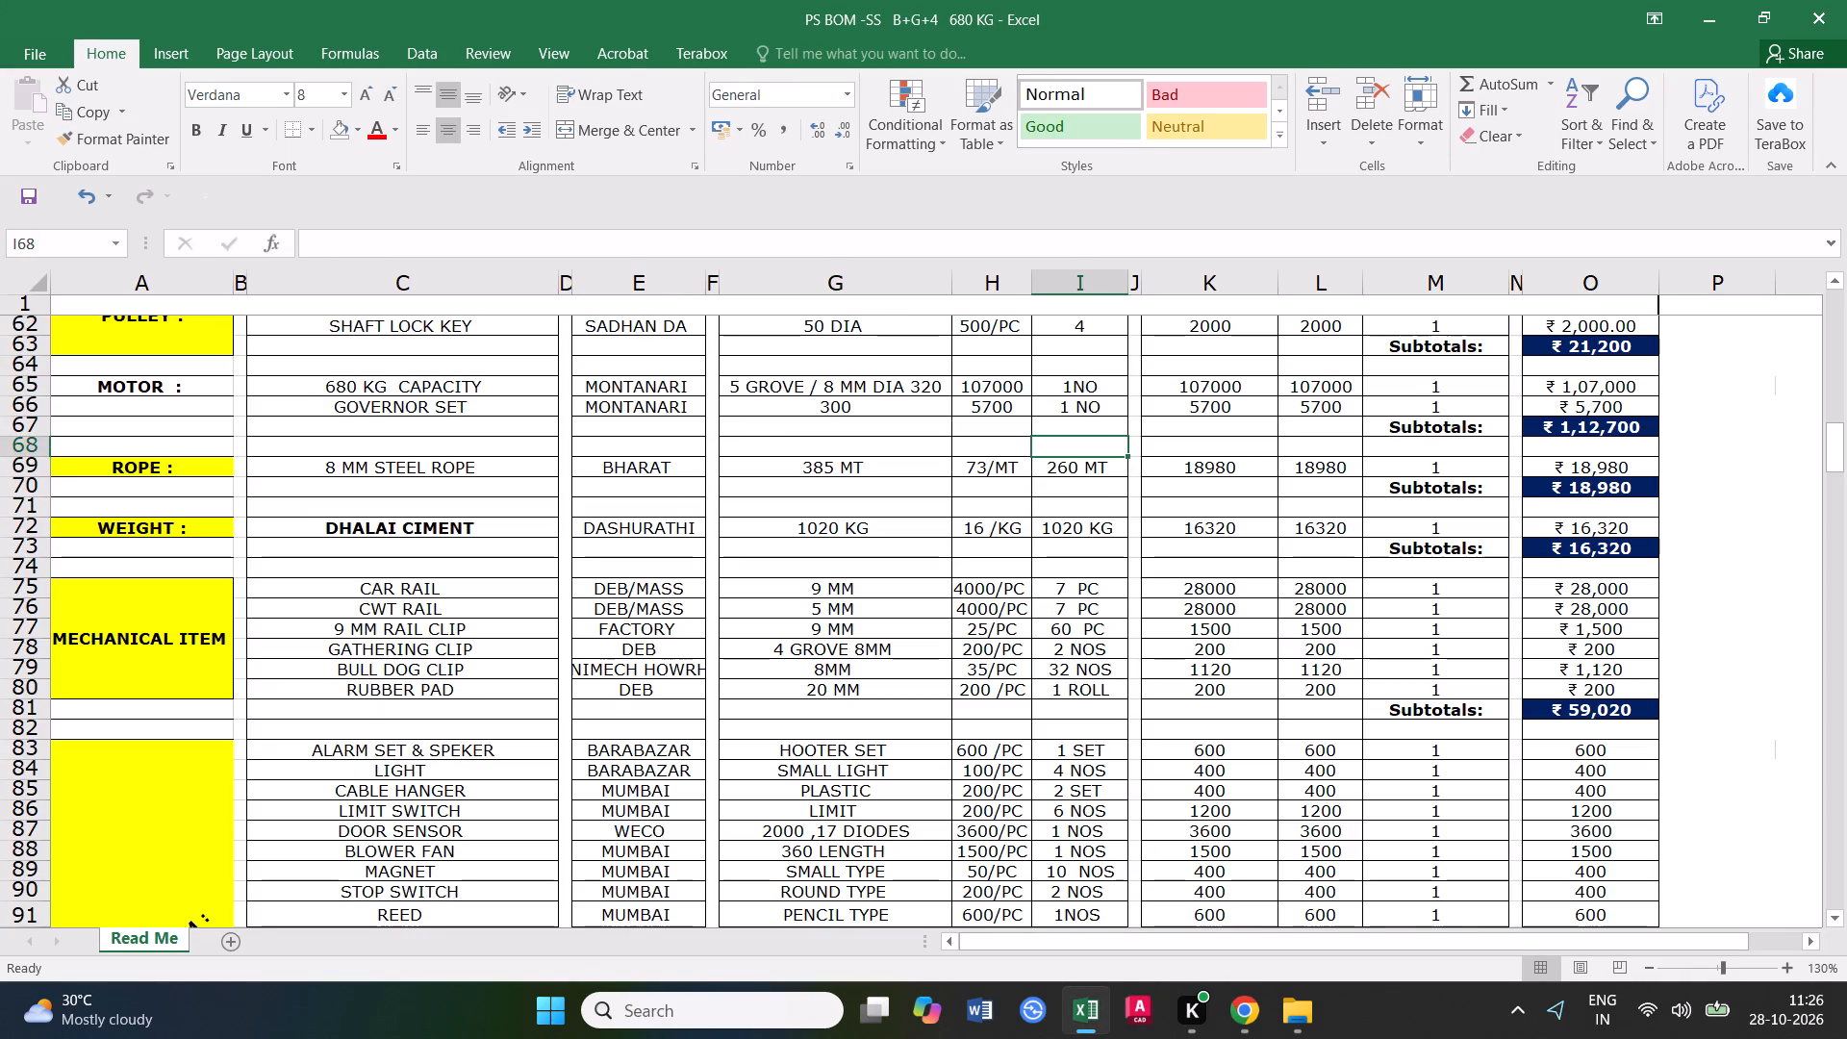
double_click(1079, 471)
left_click_drag(1079, 470, 1056, 471)
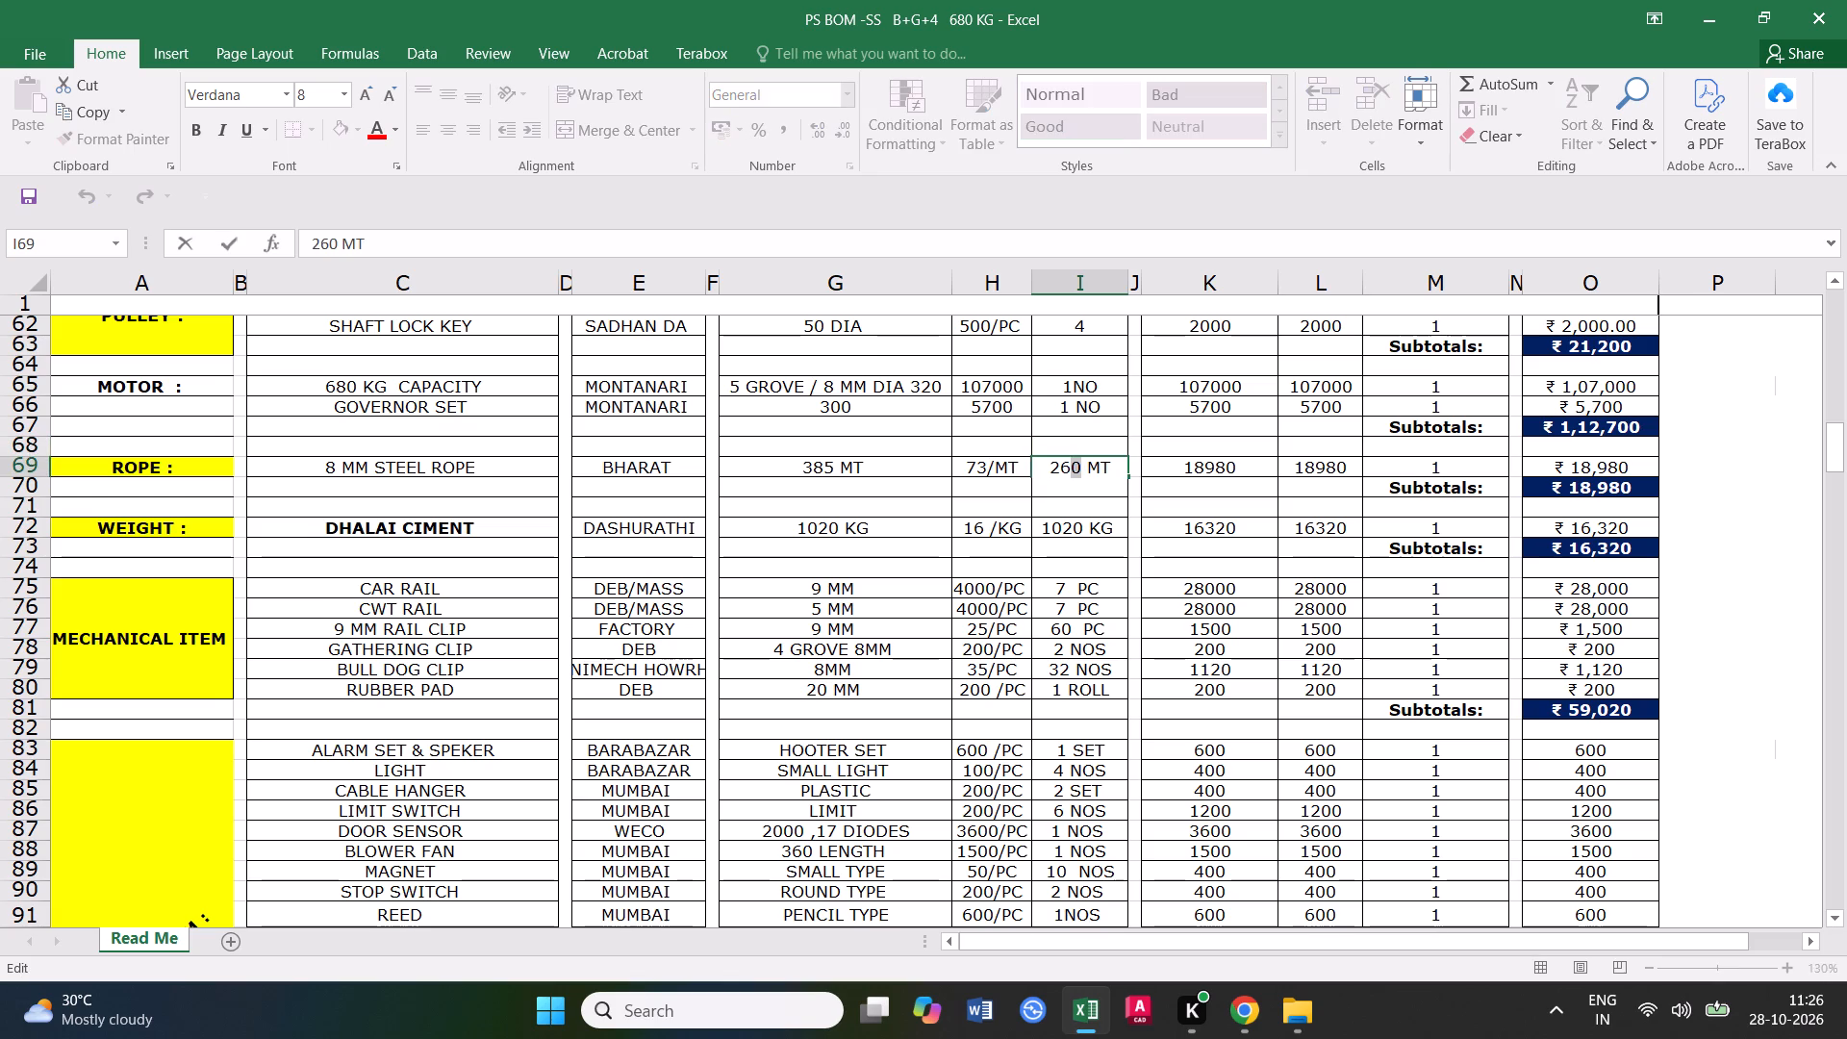
left_click_drag(1056, 471, 1048, 477)
type("385")
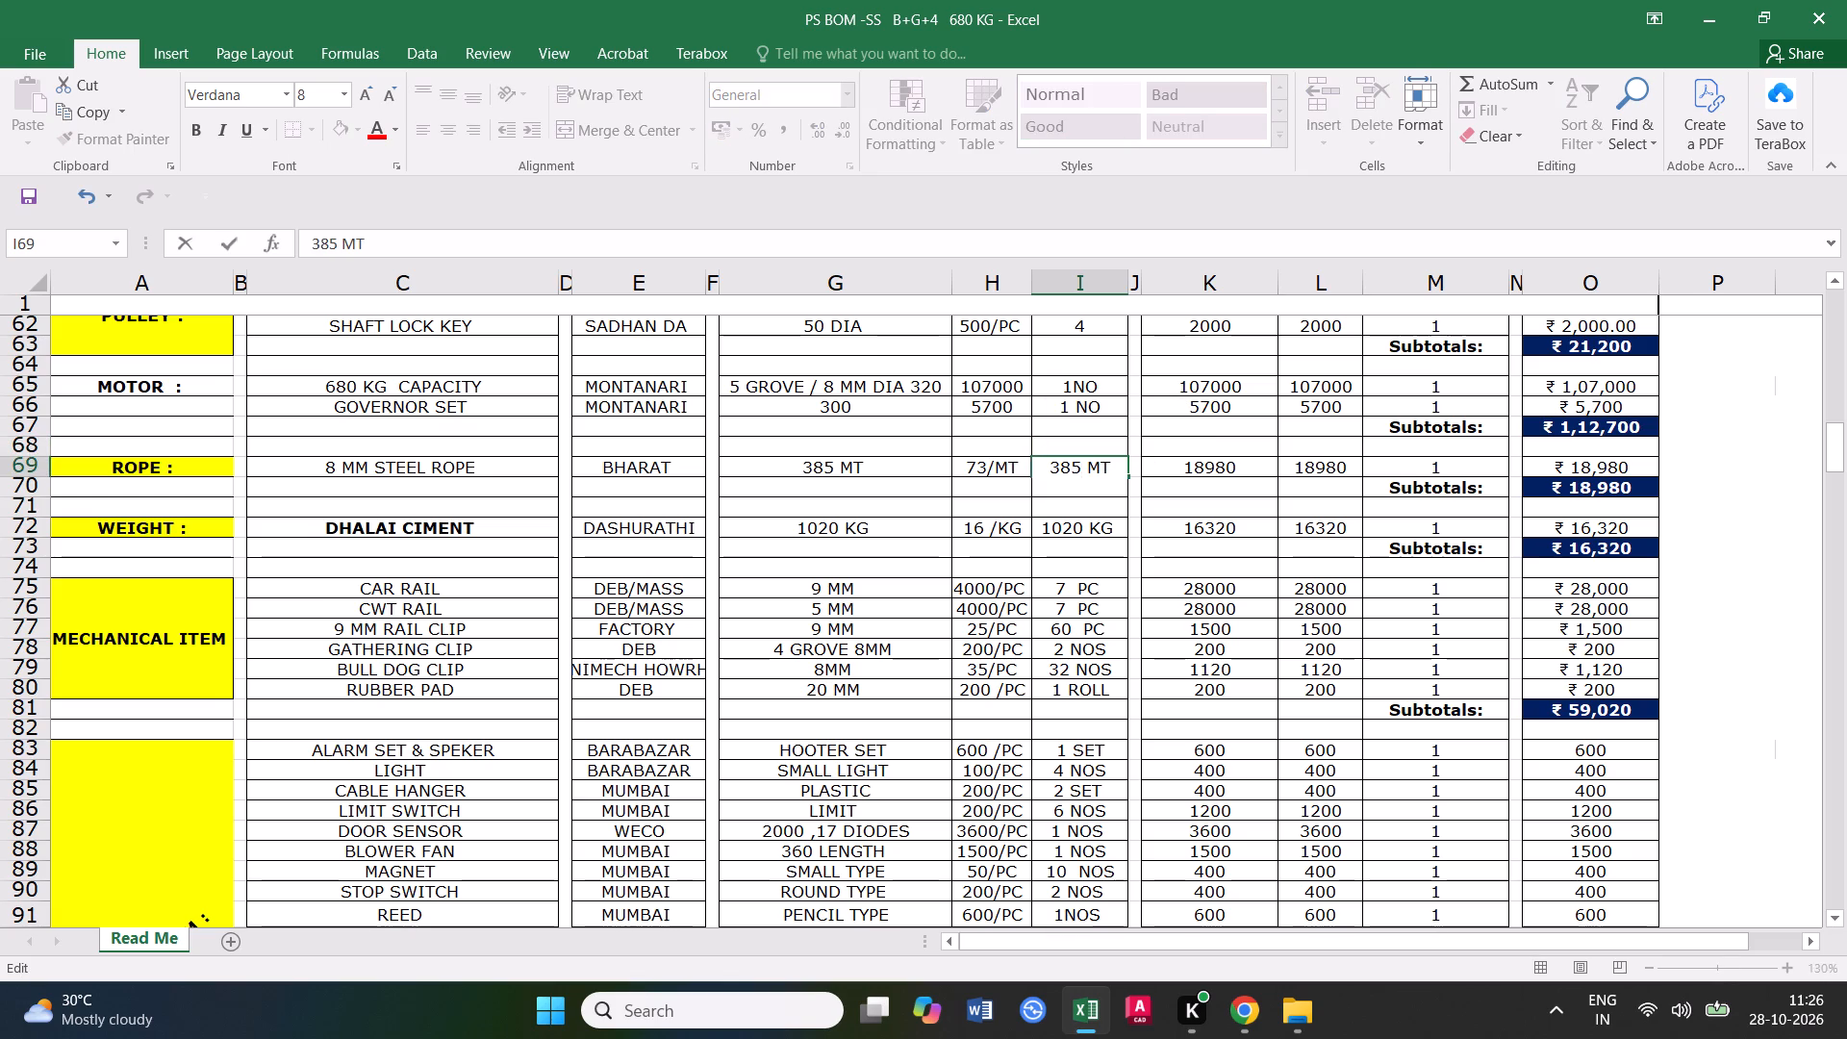
left_click(1190, 554)
Calculate 385 × 73 in Calculator, enter 28105 as the steel rope amount in K69, and copy it across to L69.
left_click(1211, 466)
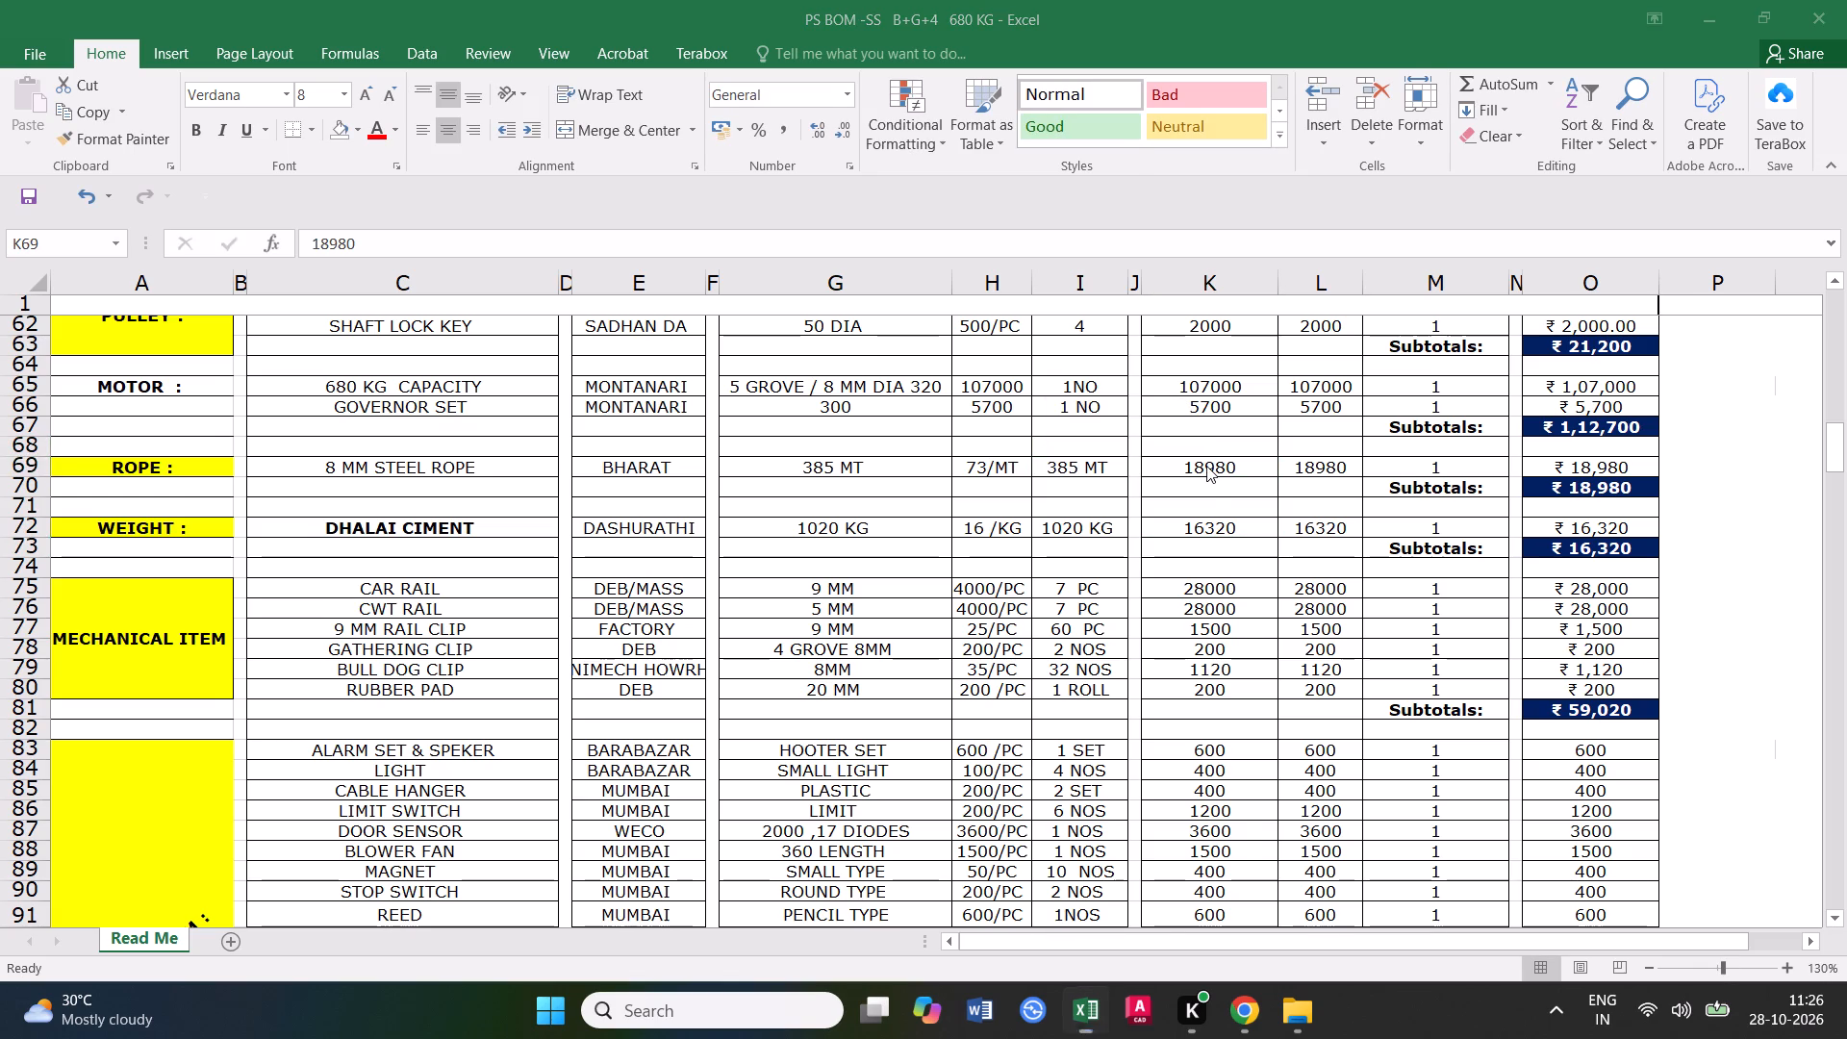
type("385*73")
key("Return")
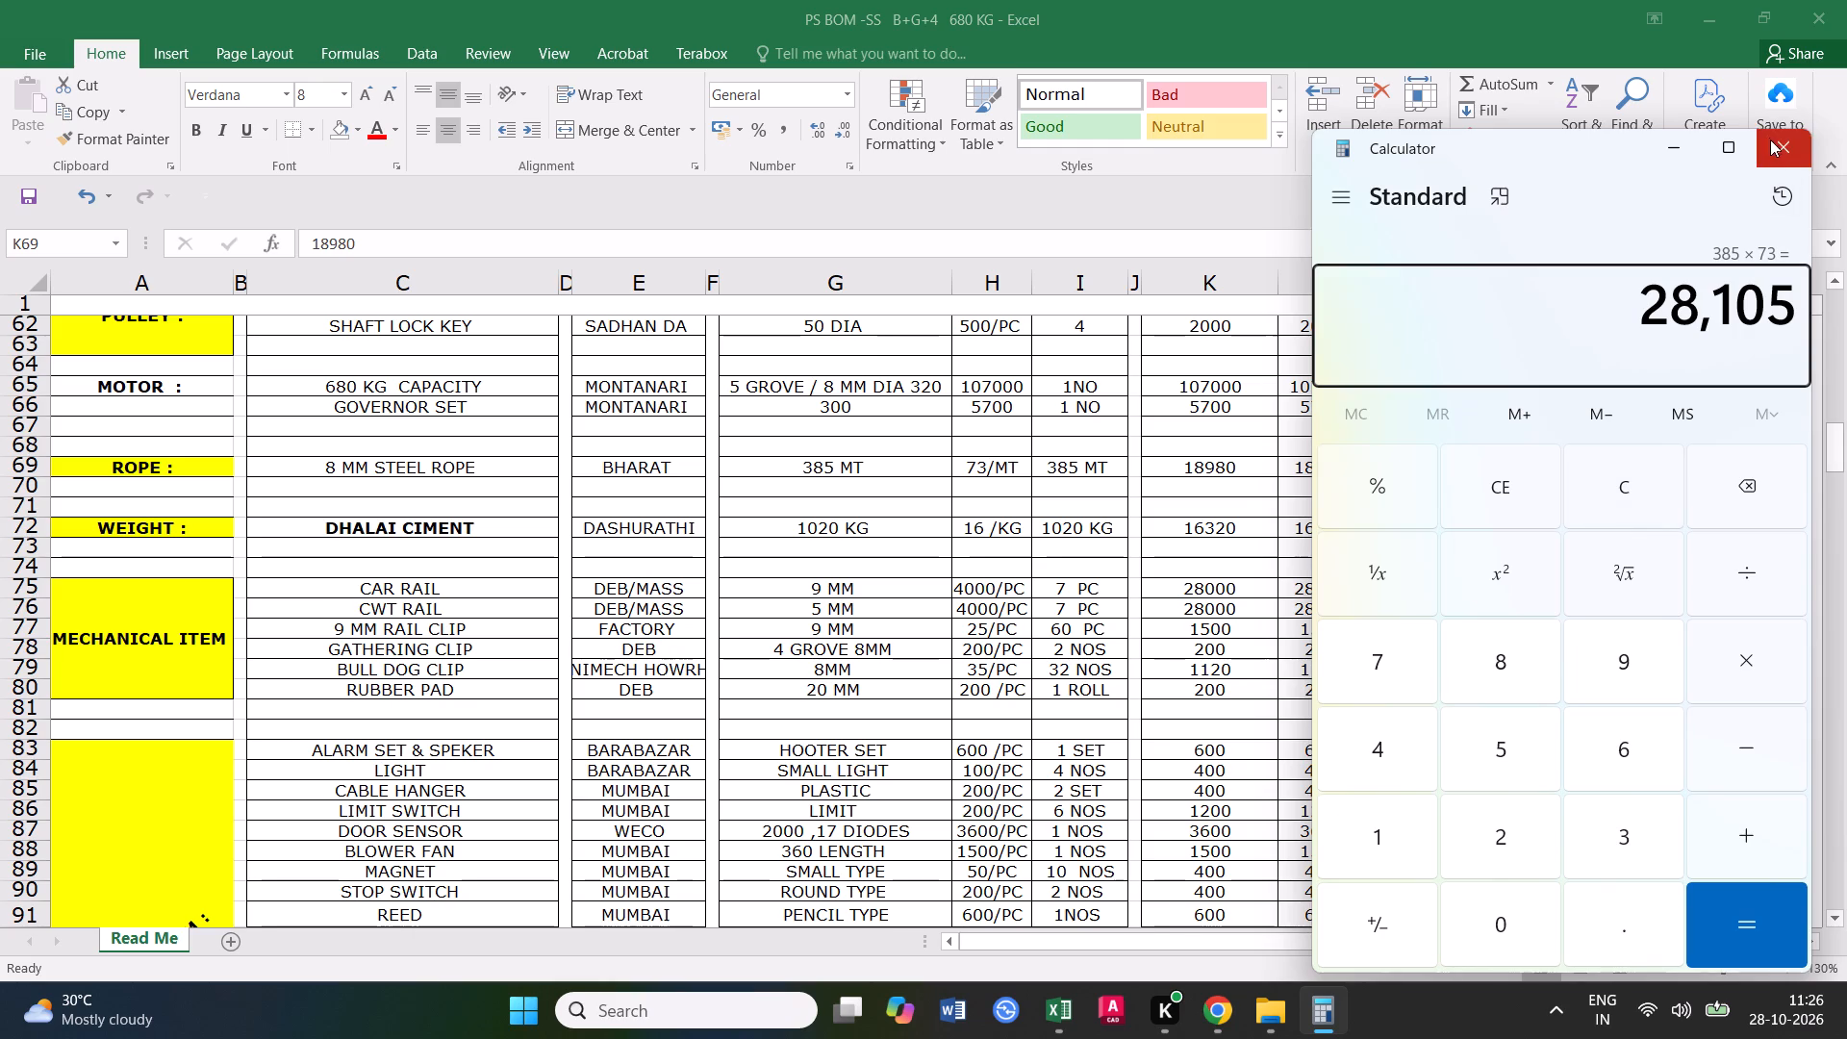
left_click(1770, 139)
type("28105")
left_click(1230, 593)
left_click(1220, 466)
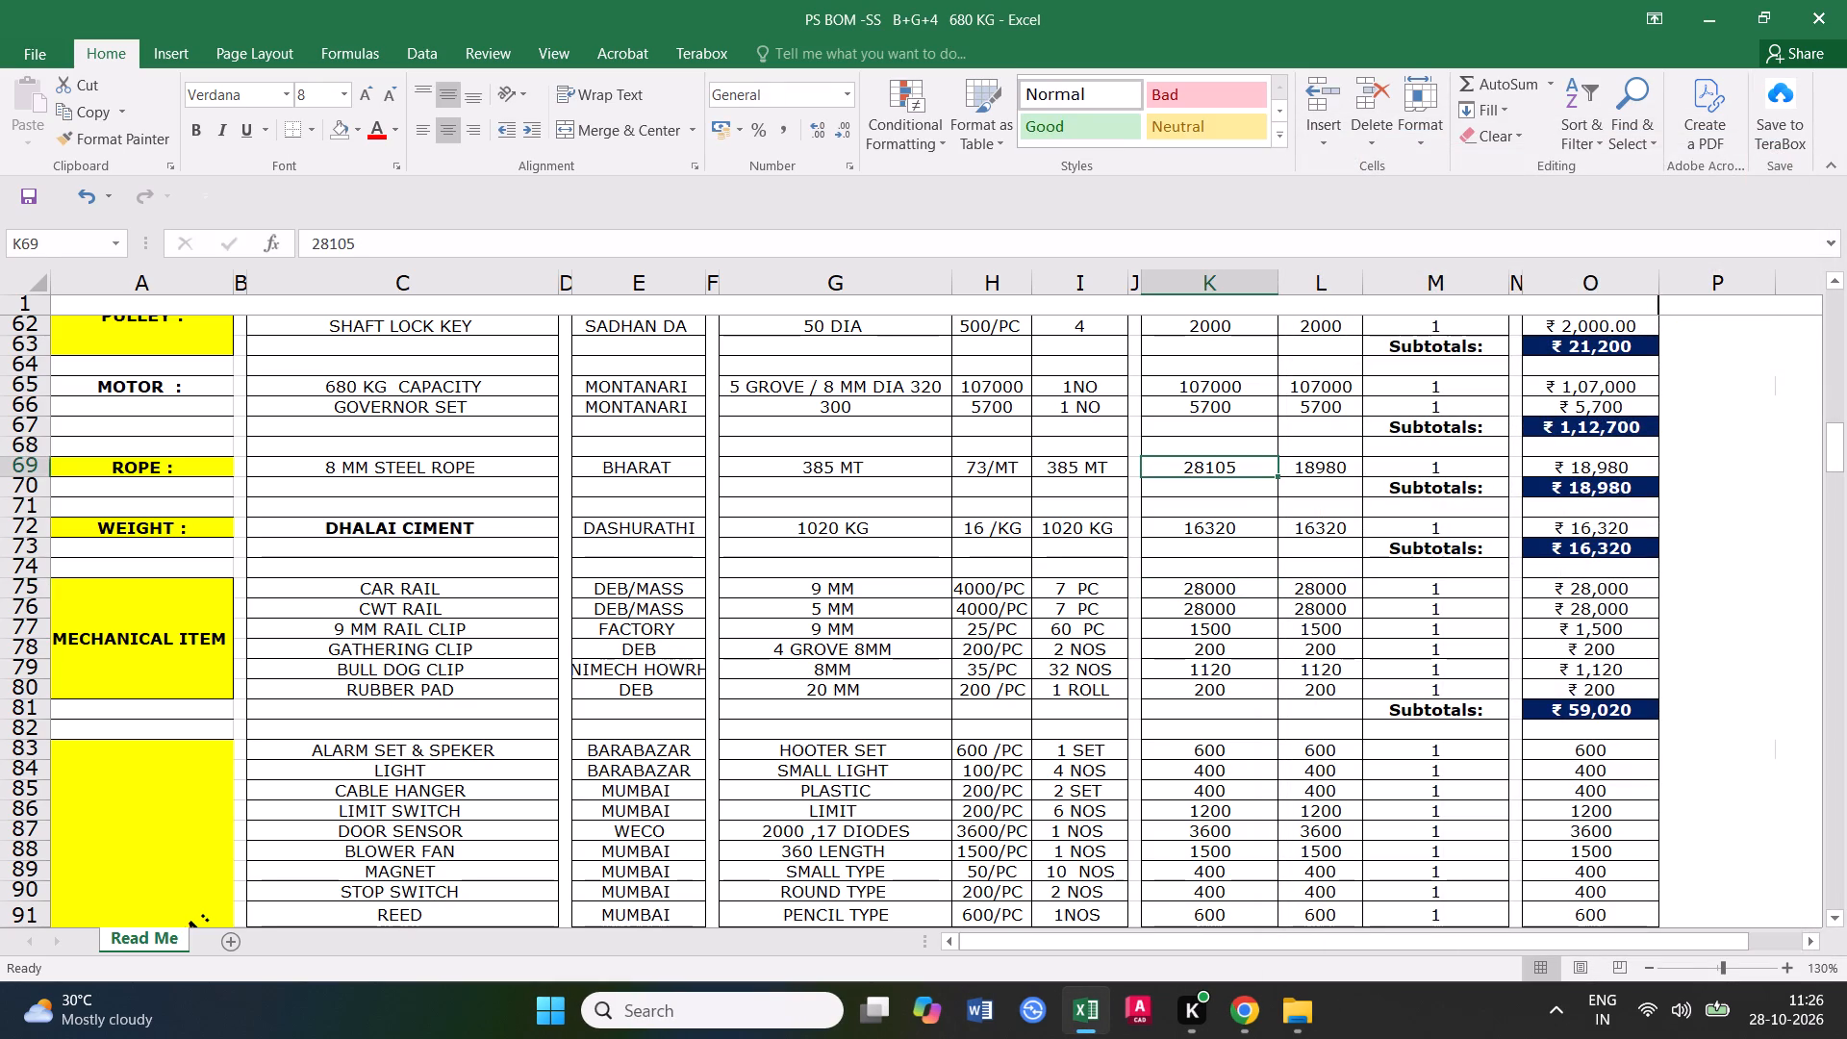
left_click_drag(1278, 473, 1352, 465)
left_click(1325, 506)
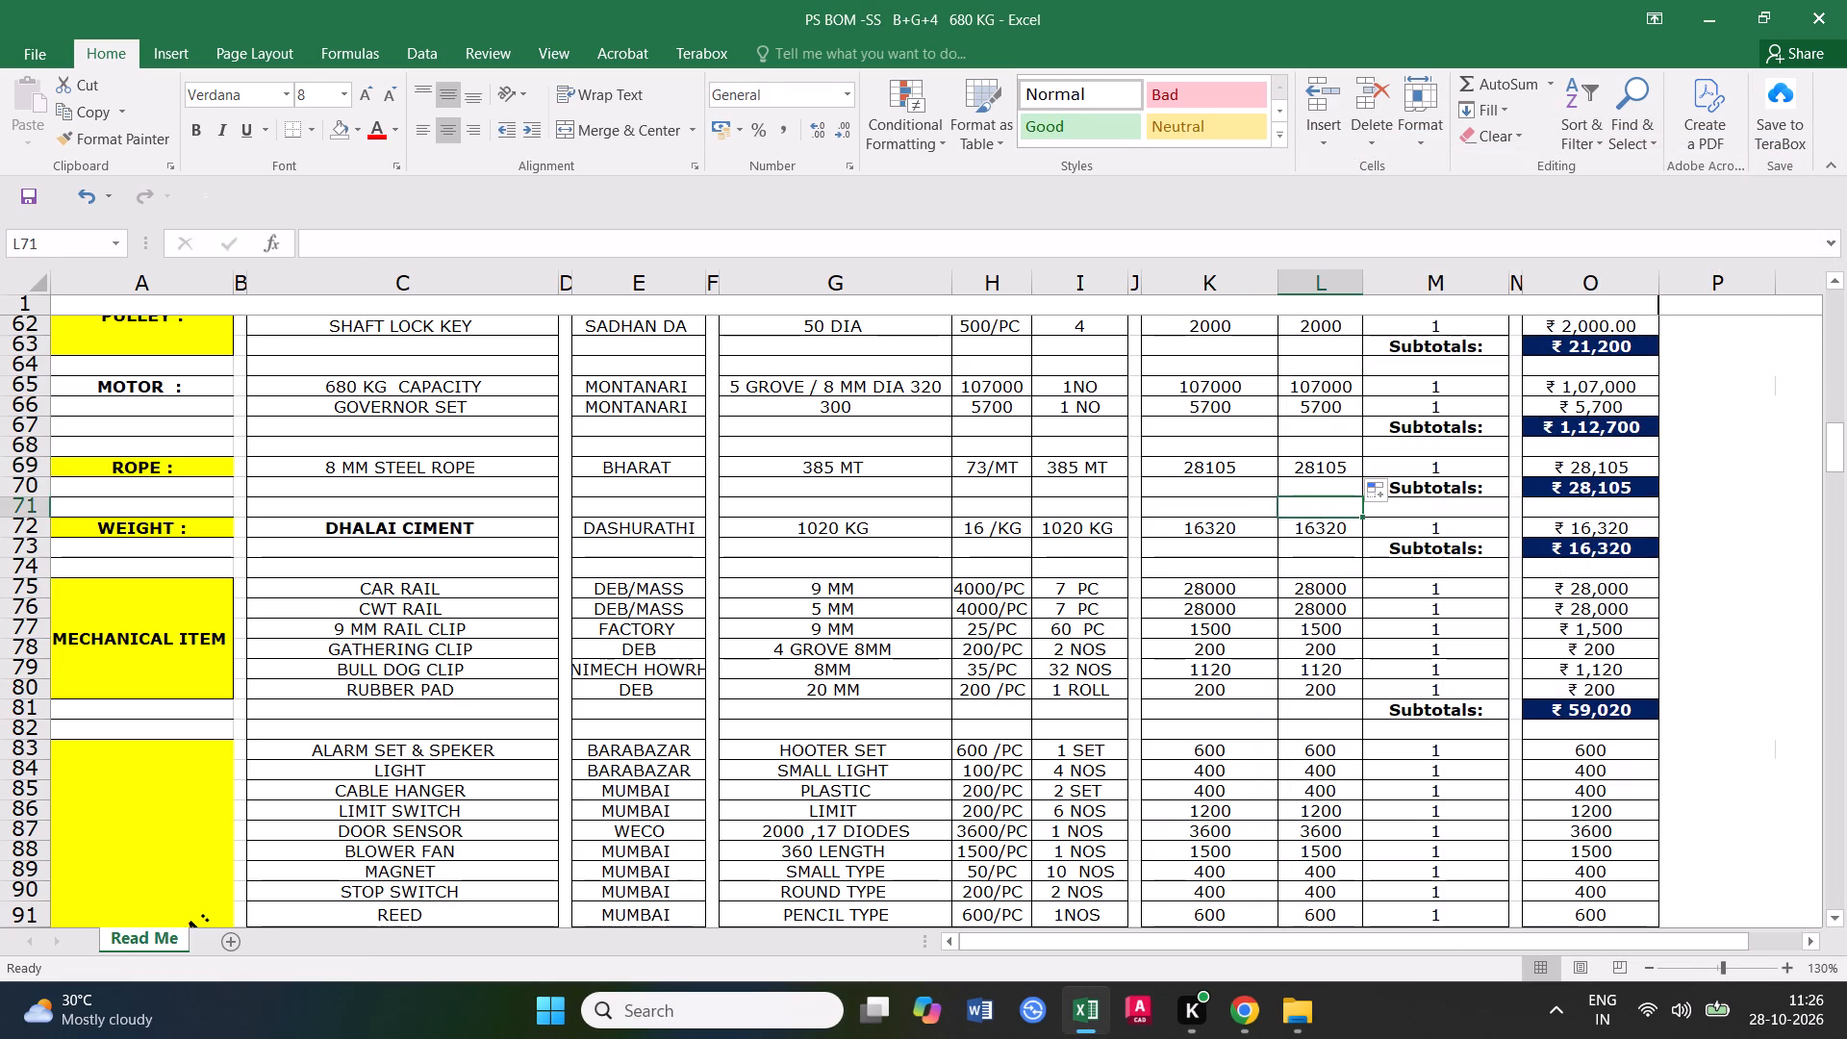
left_click(1313, 466)
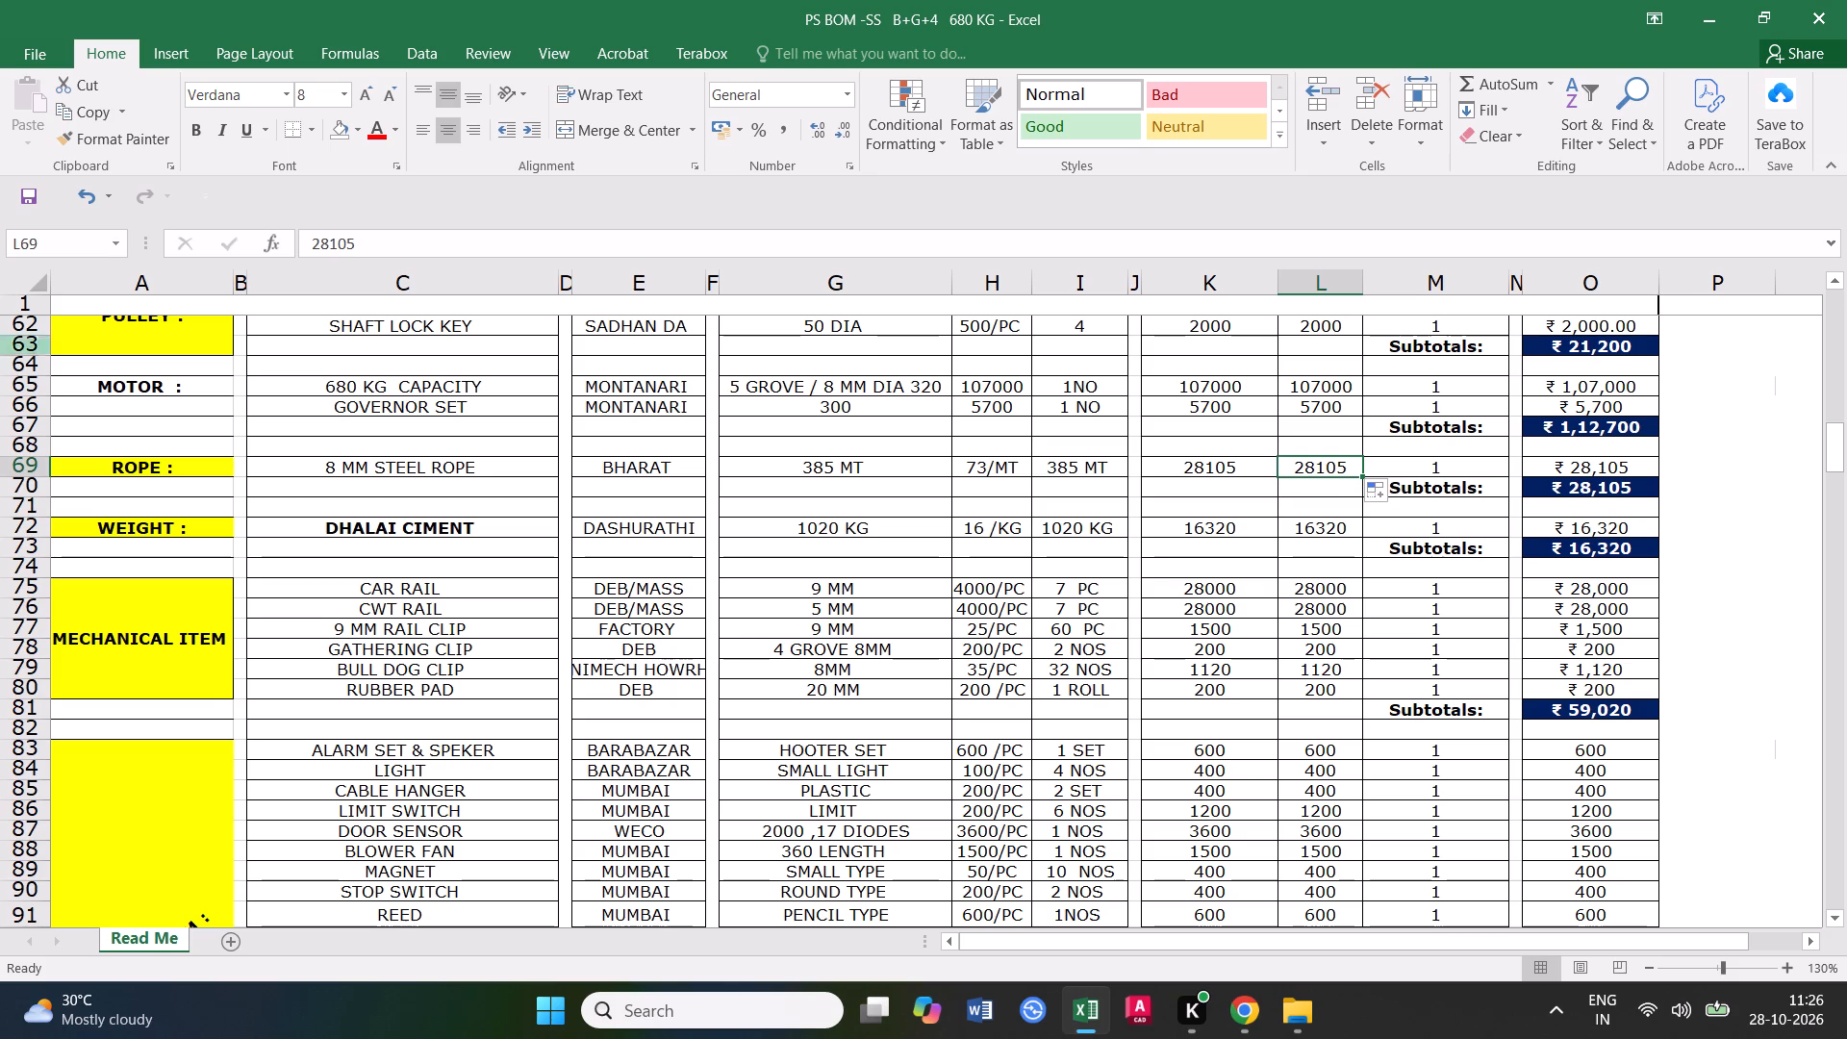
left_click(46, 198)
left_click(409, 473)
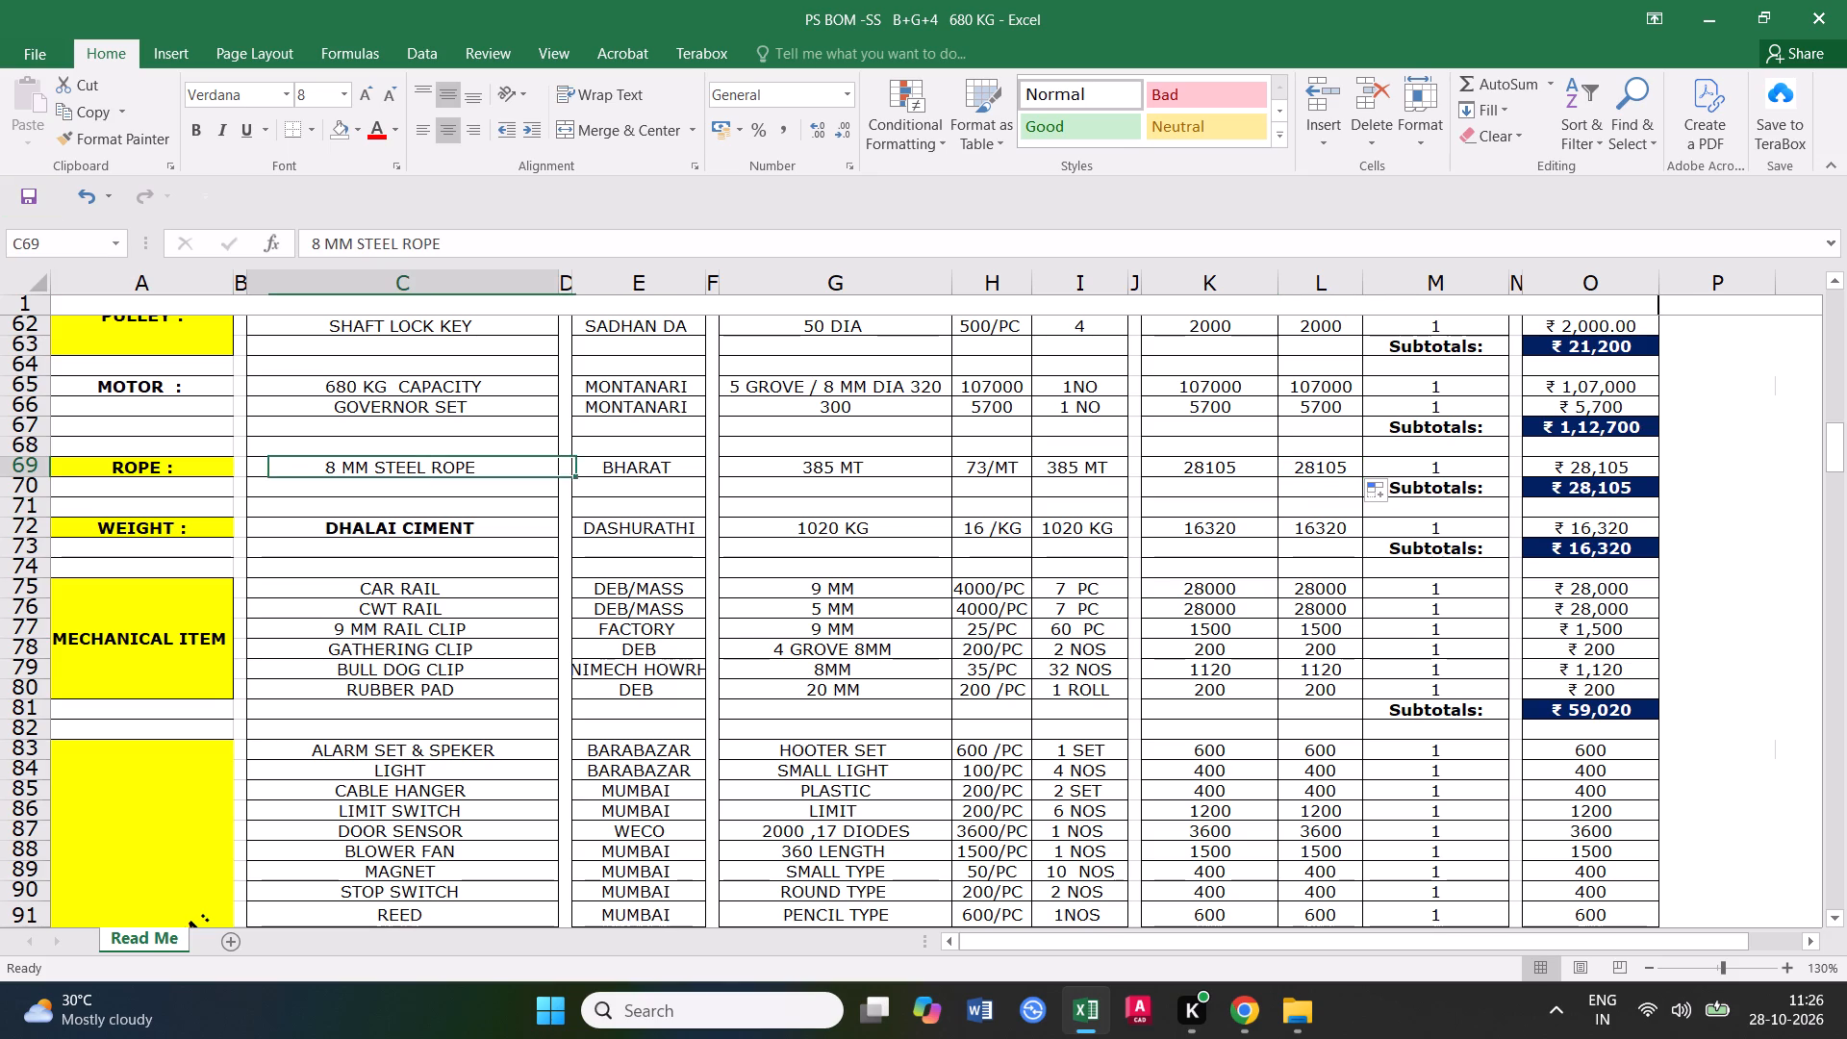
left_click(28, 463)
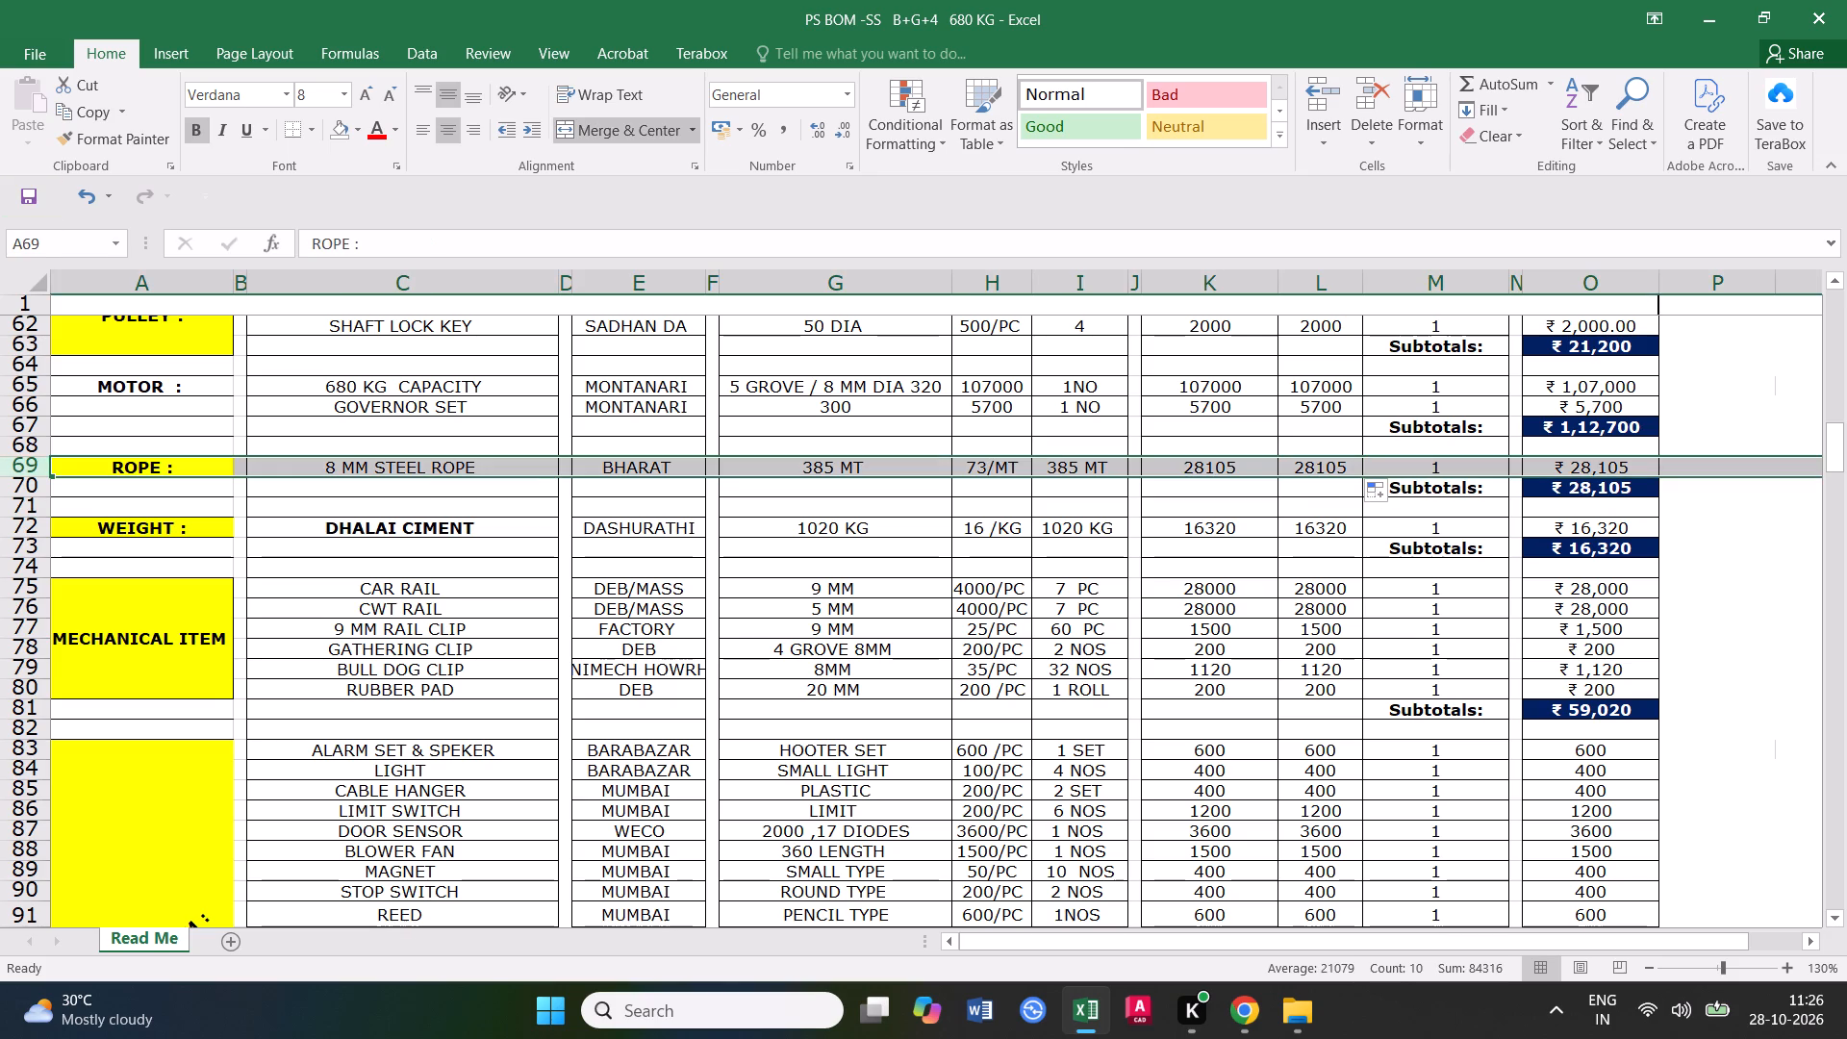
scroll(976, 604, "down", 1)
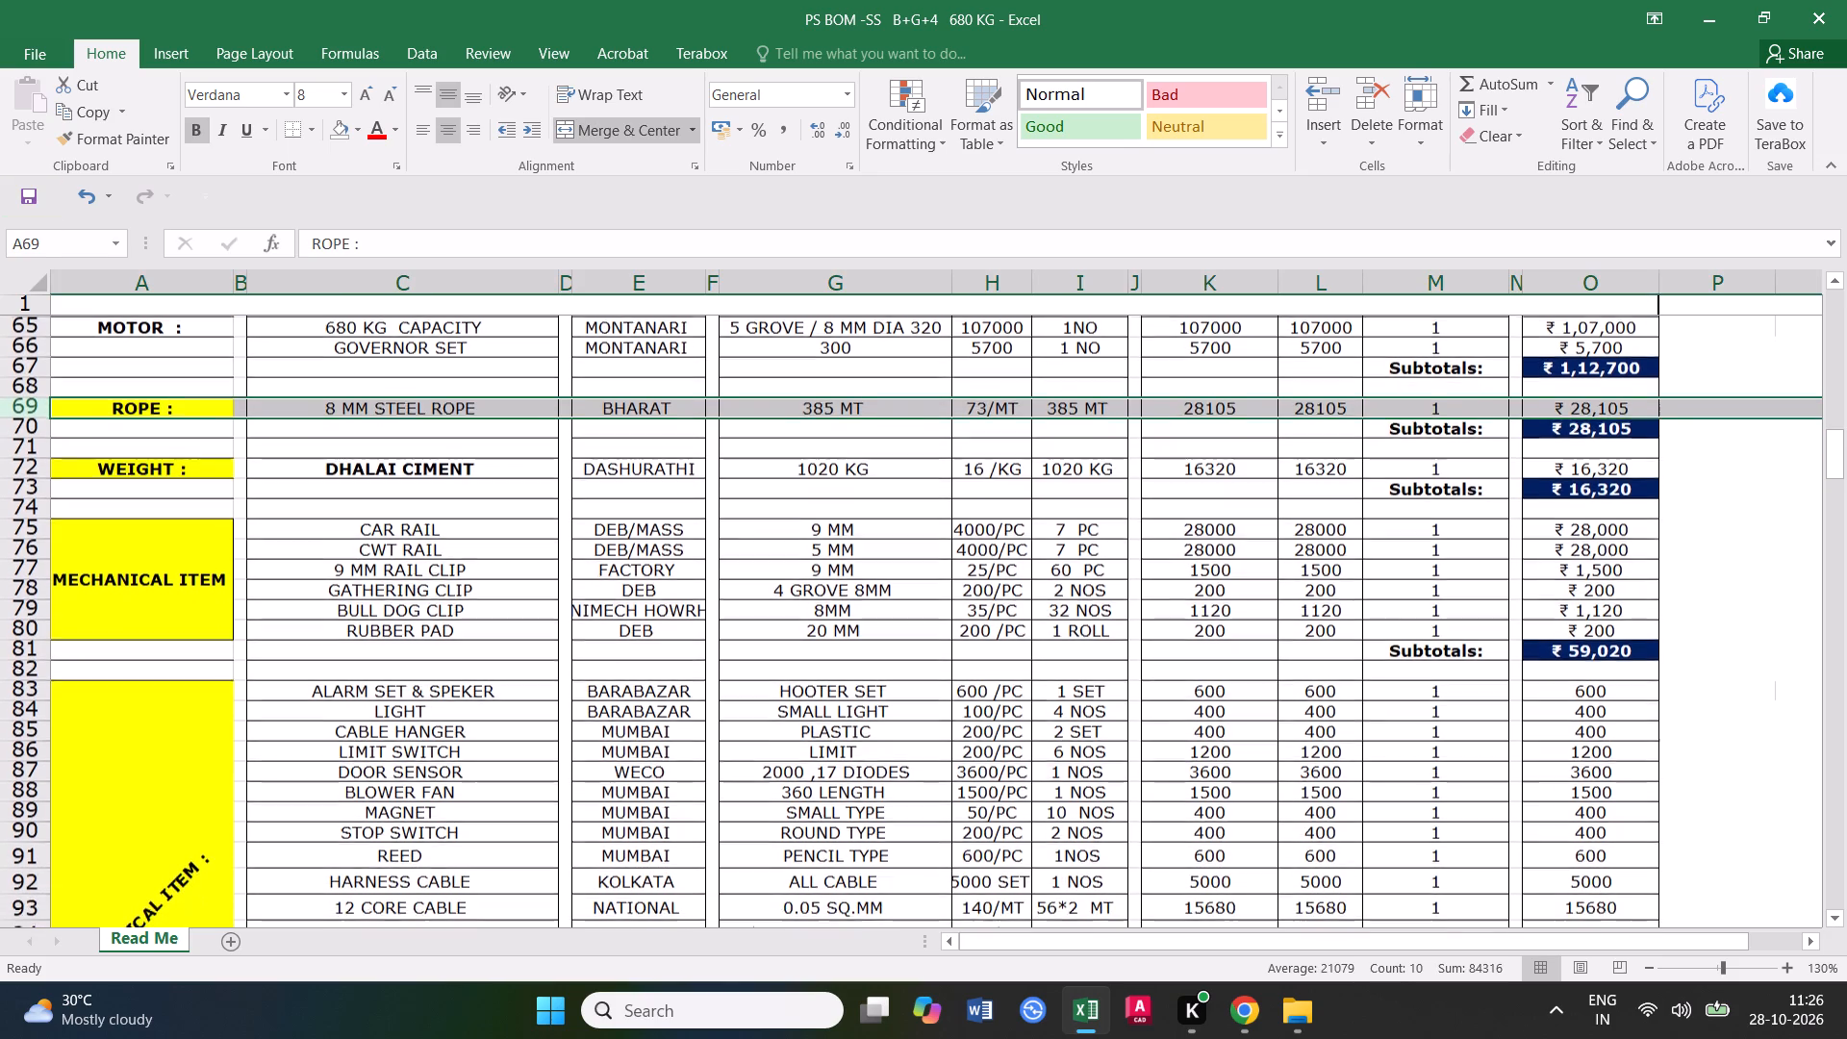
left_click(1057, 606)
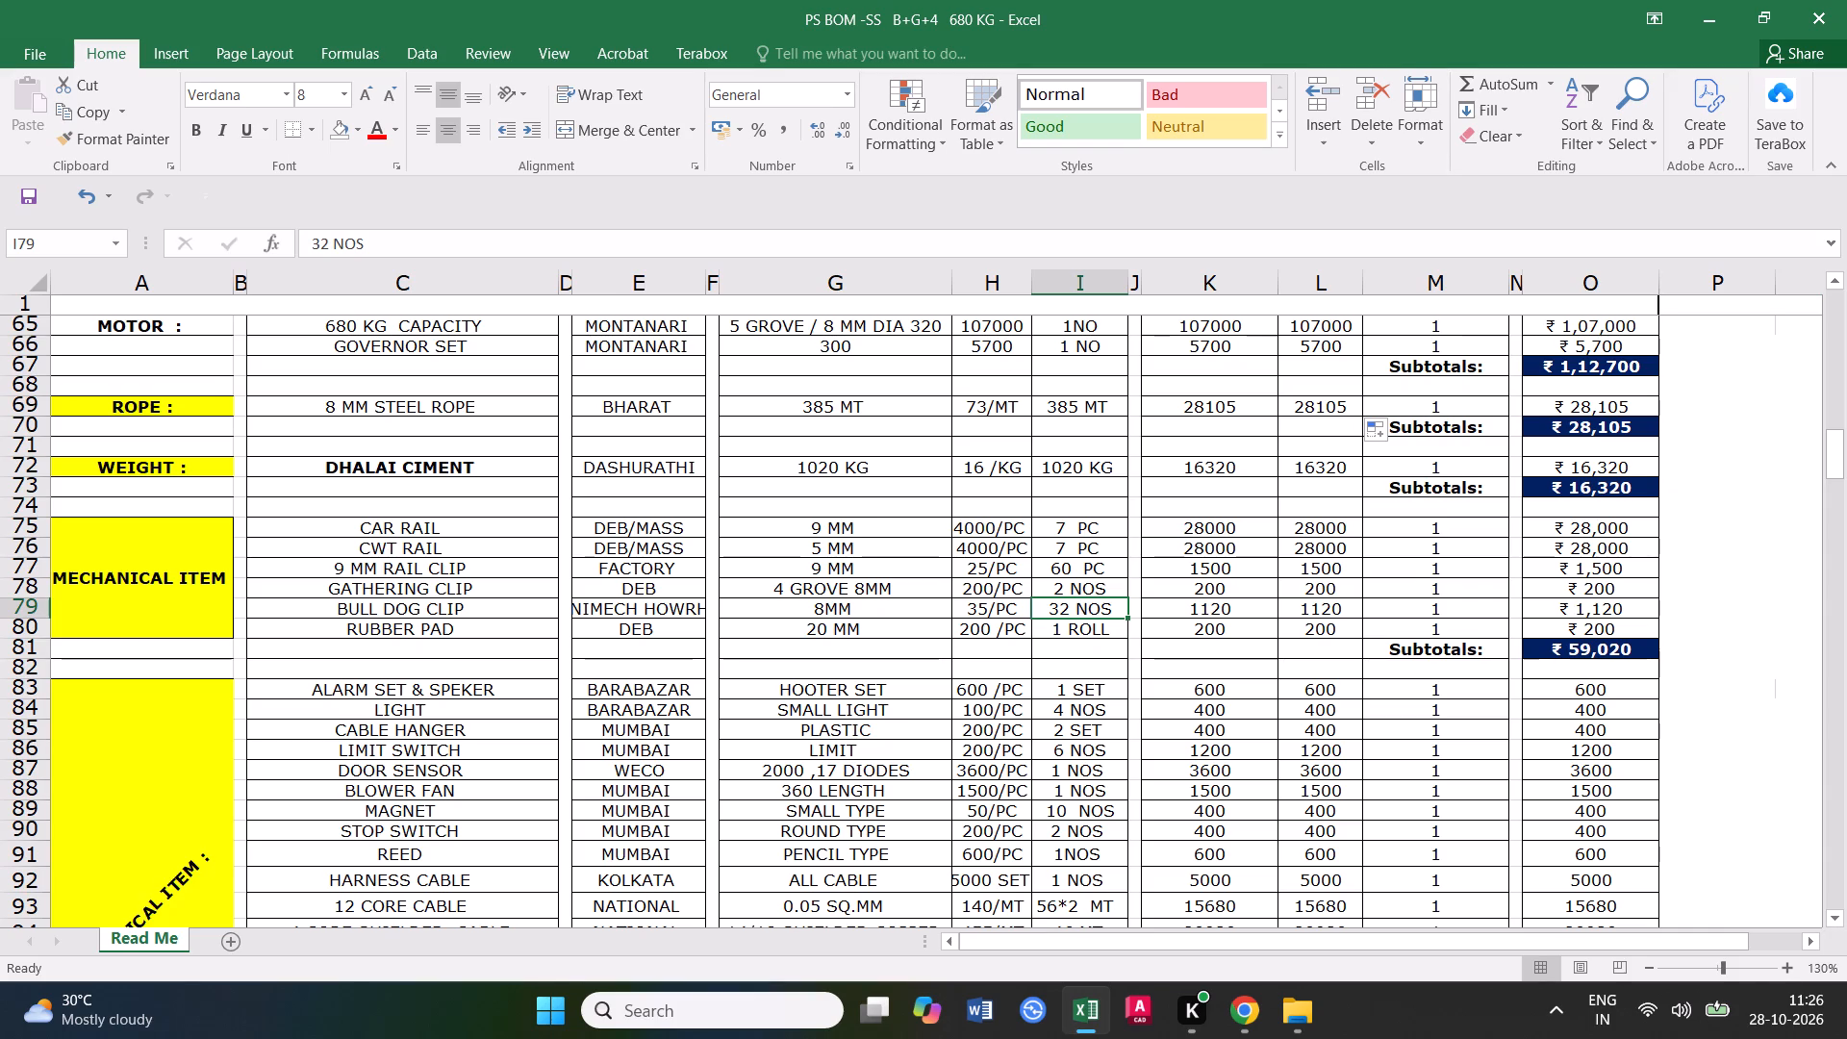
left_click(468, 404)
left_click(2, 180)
Insert a blank row directly above the WEIGHT row with DHALAI CIMENT.
scroll(261, 412, "down", 1)
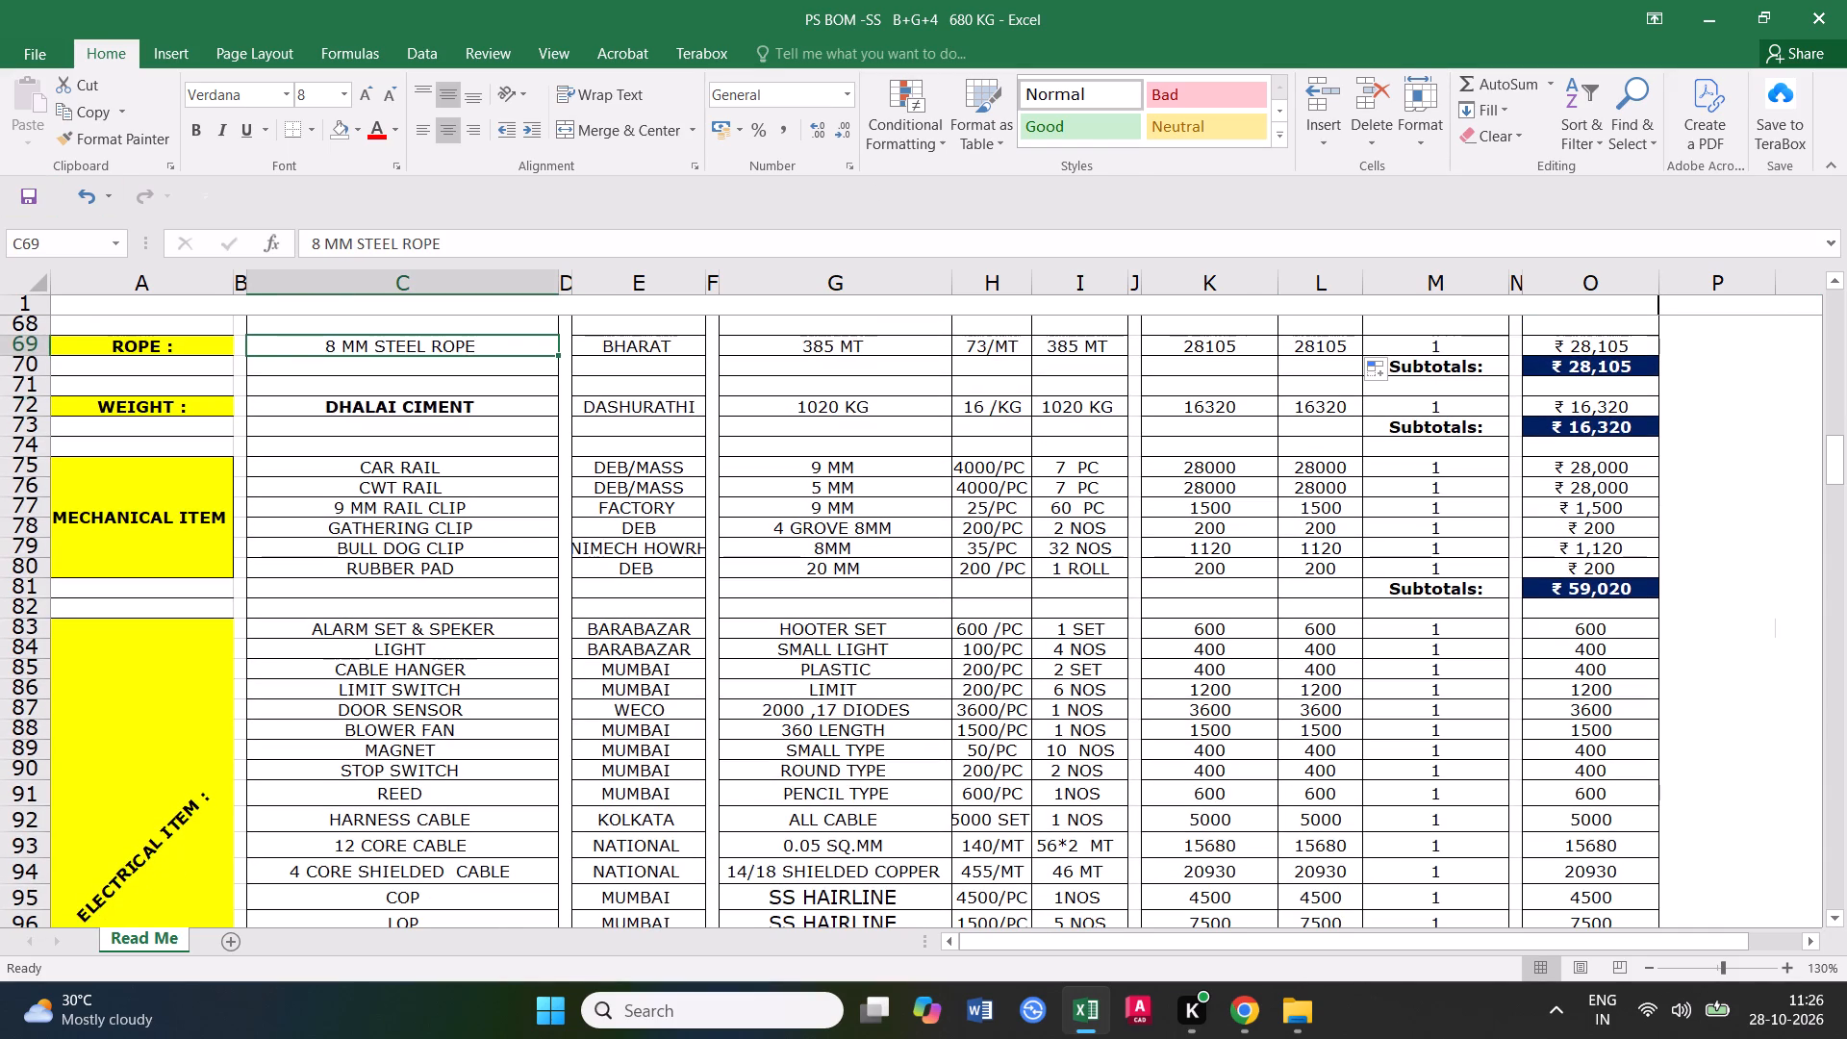
left_click(19, 404)
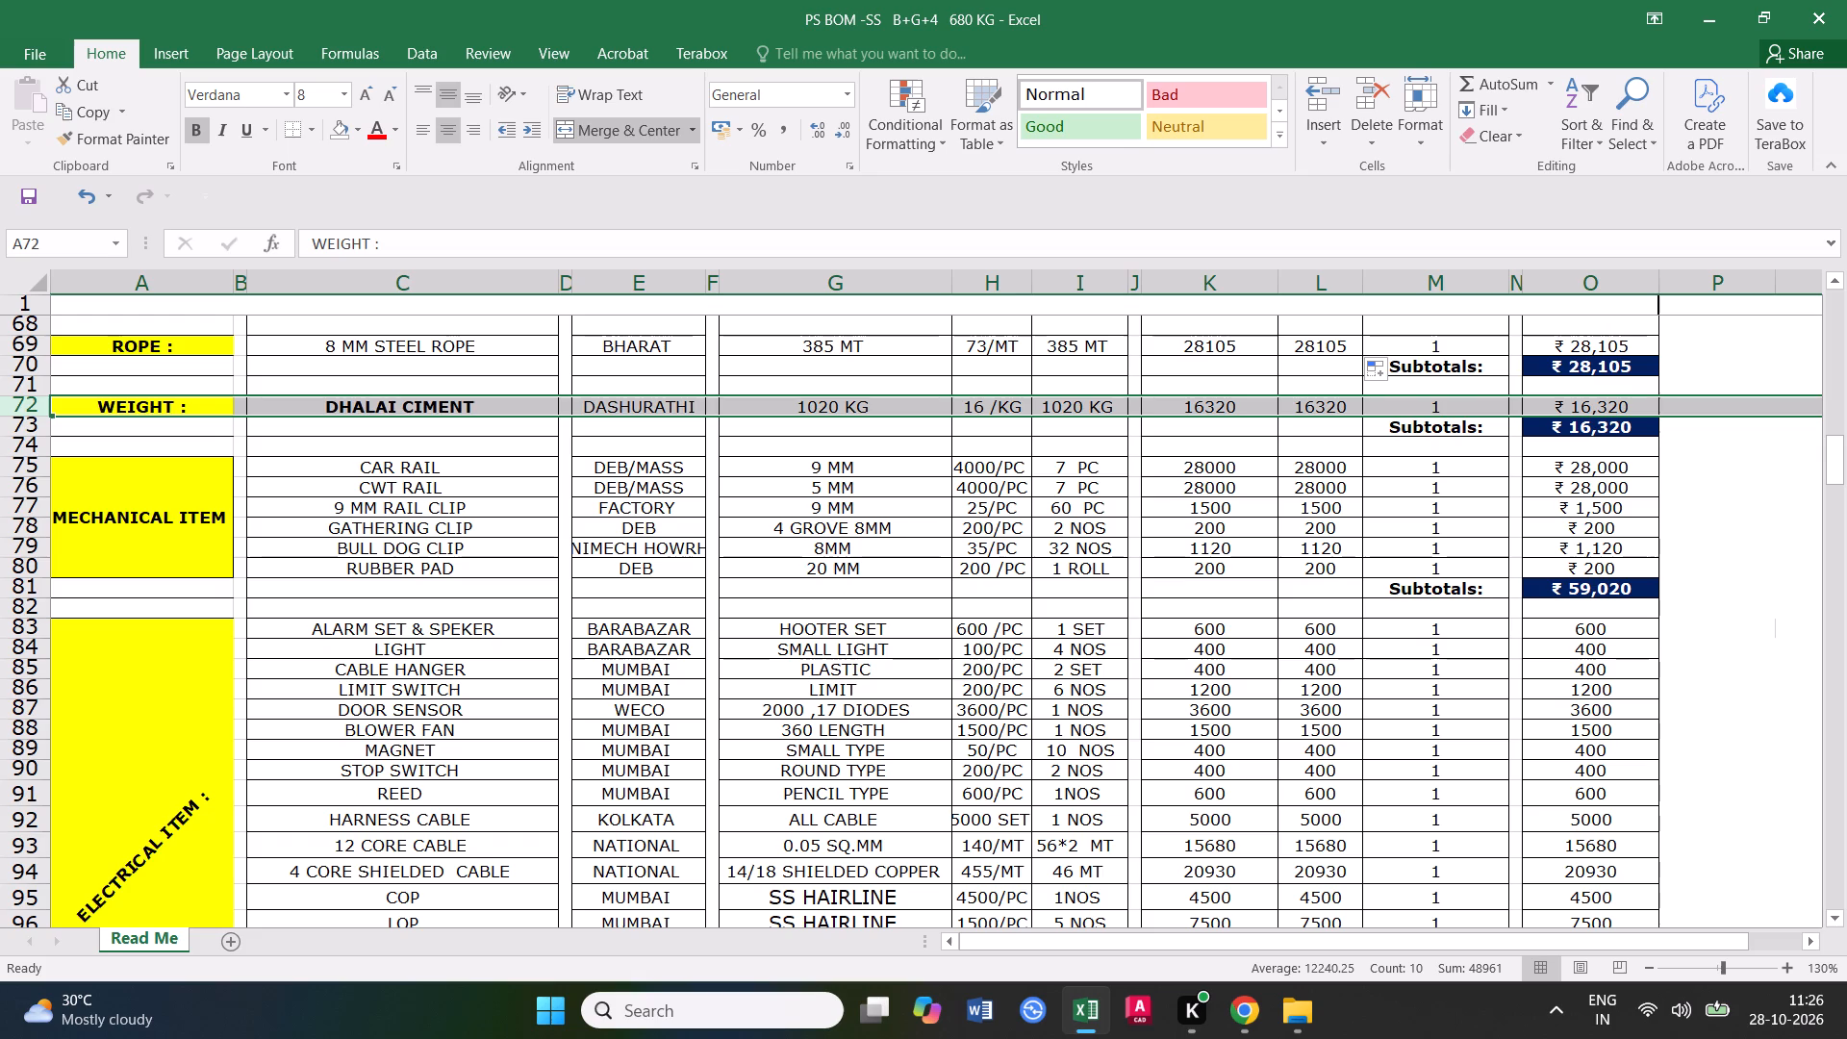
left_click(1333, 140)
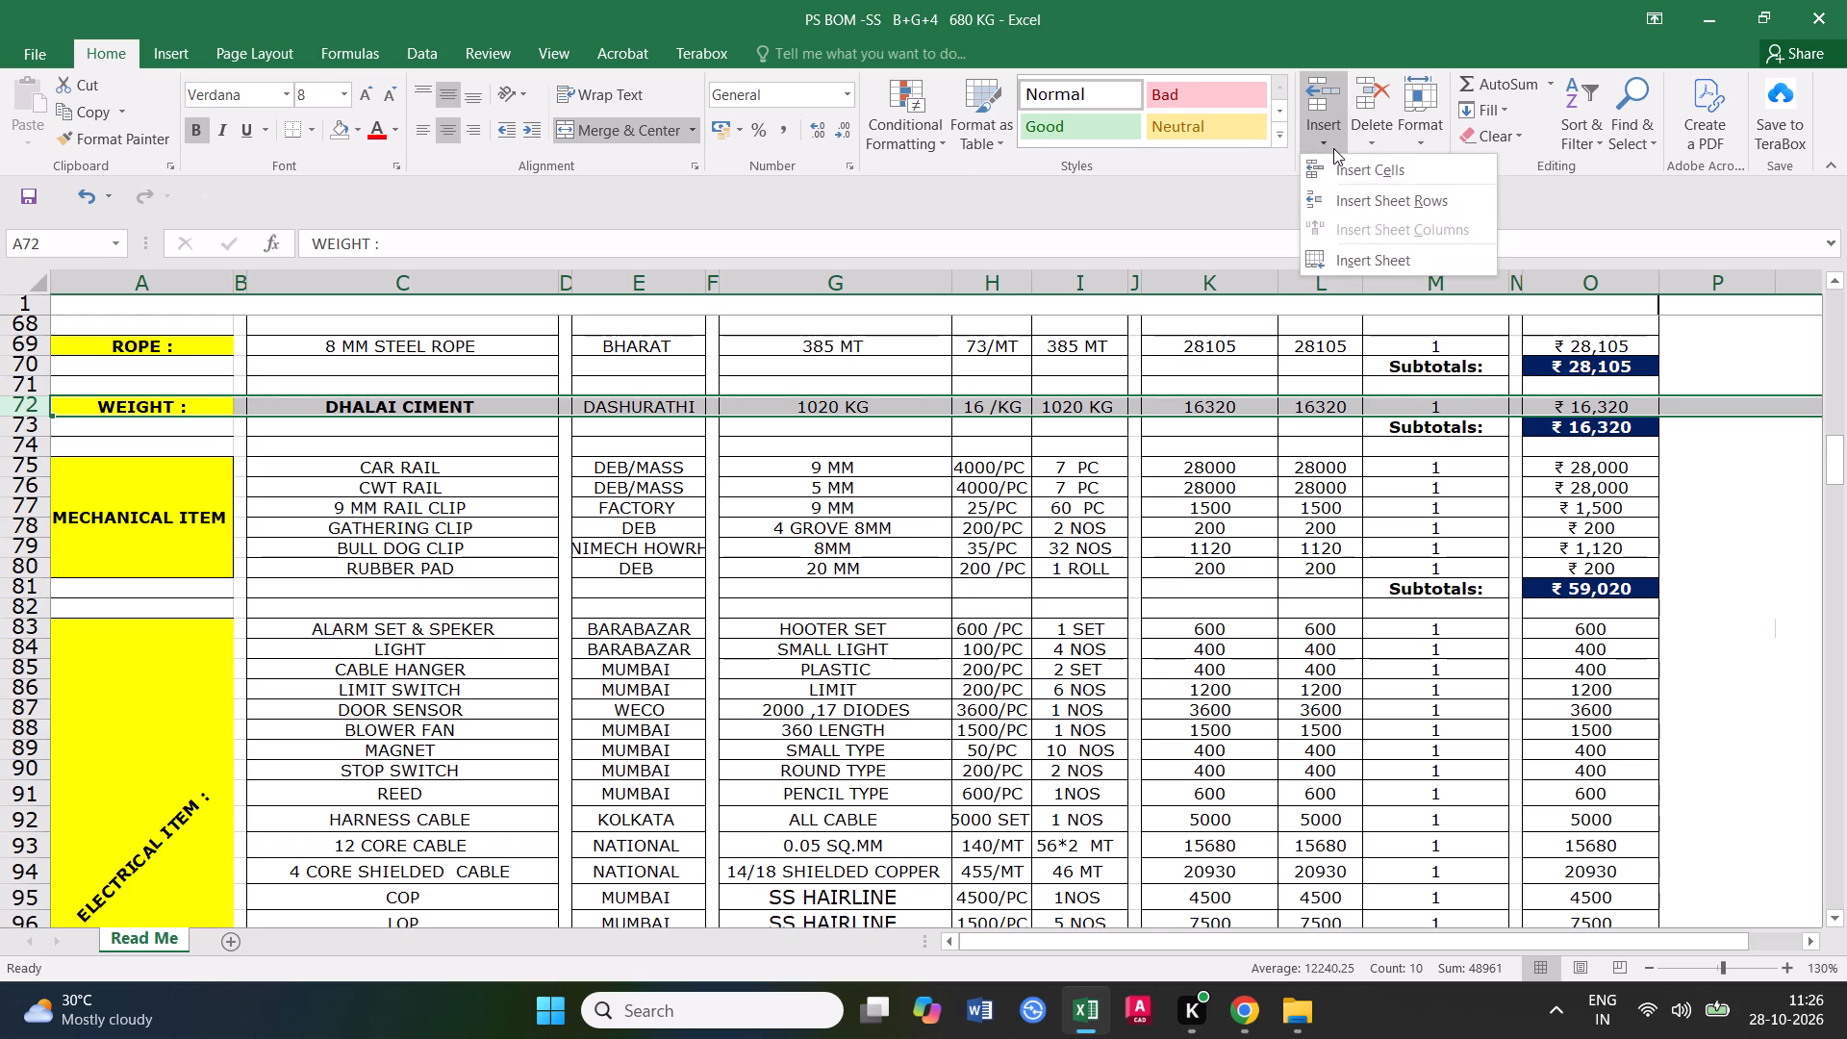
left_click(1344, 169)
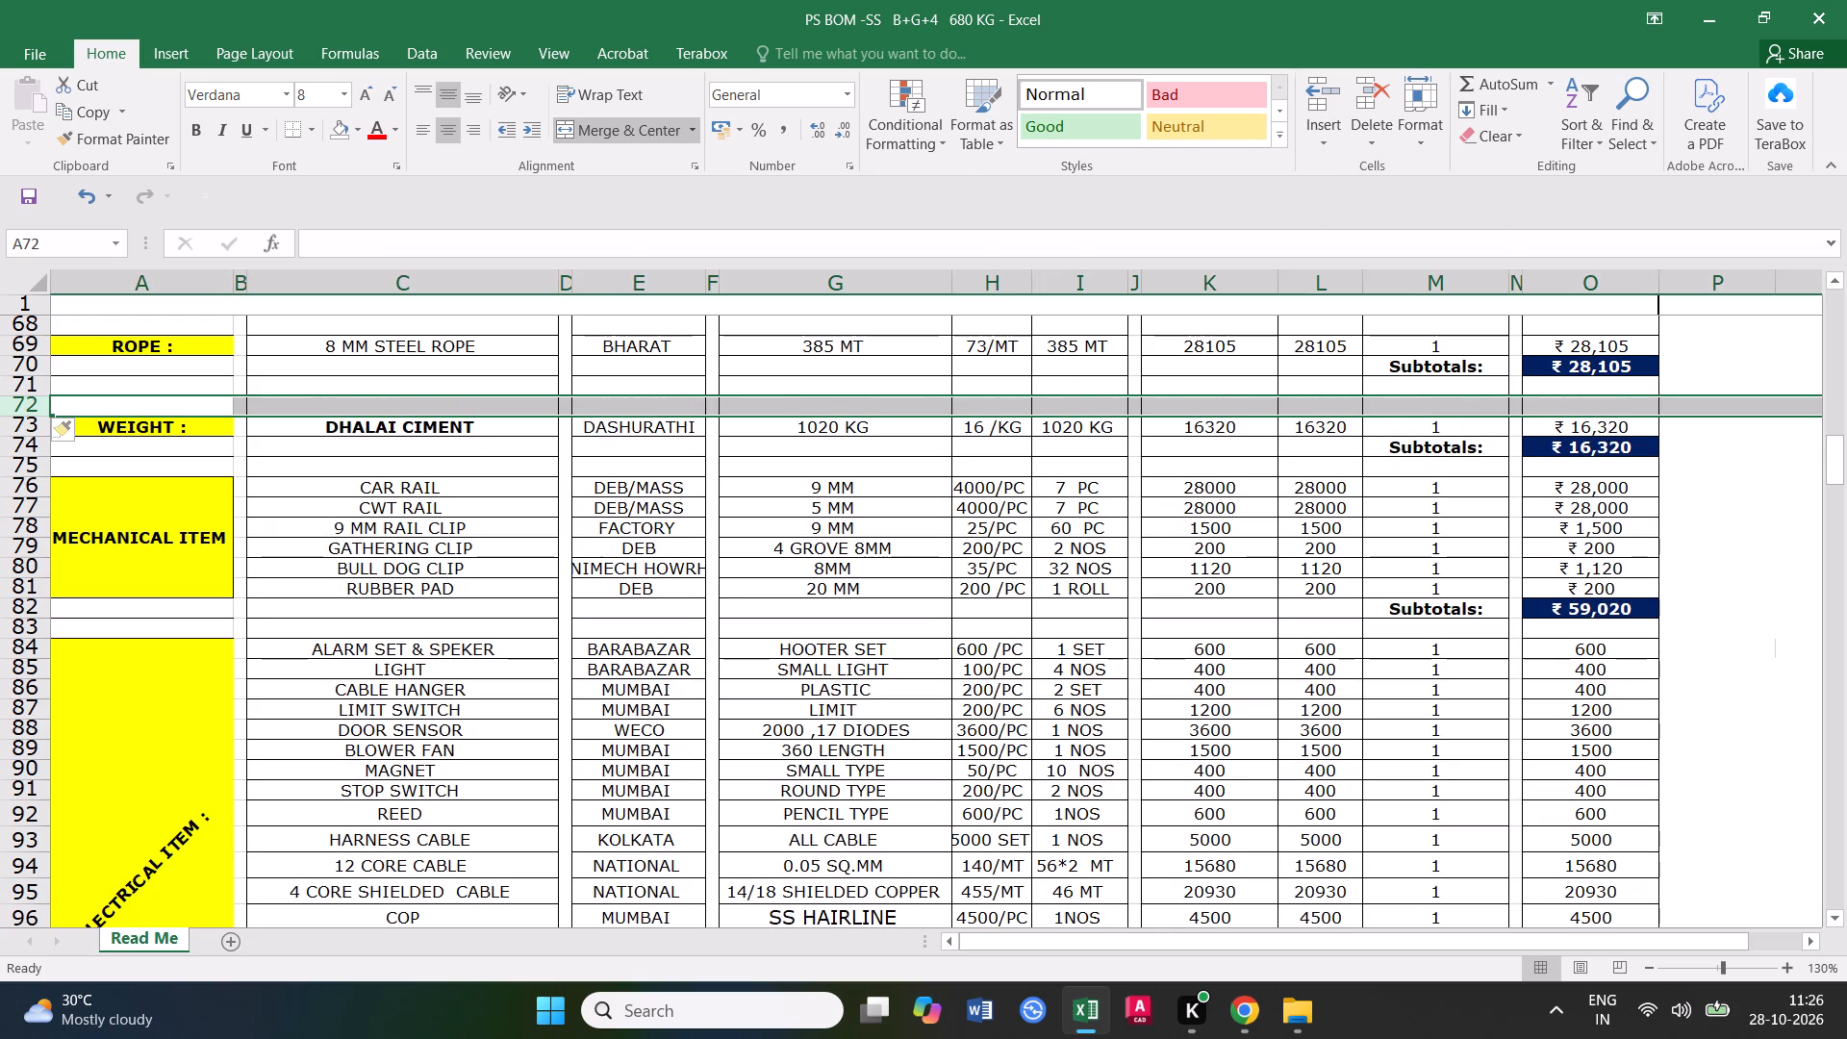
Copy the DHALAI CIMENT item name up into the new row 72 and replace its text with CASTING.
left_click(571, 502)
left_click(378, 494)
left_click(366, 435)
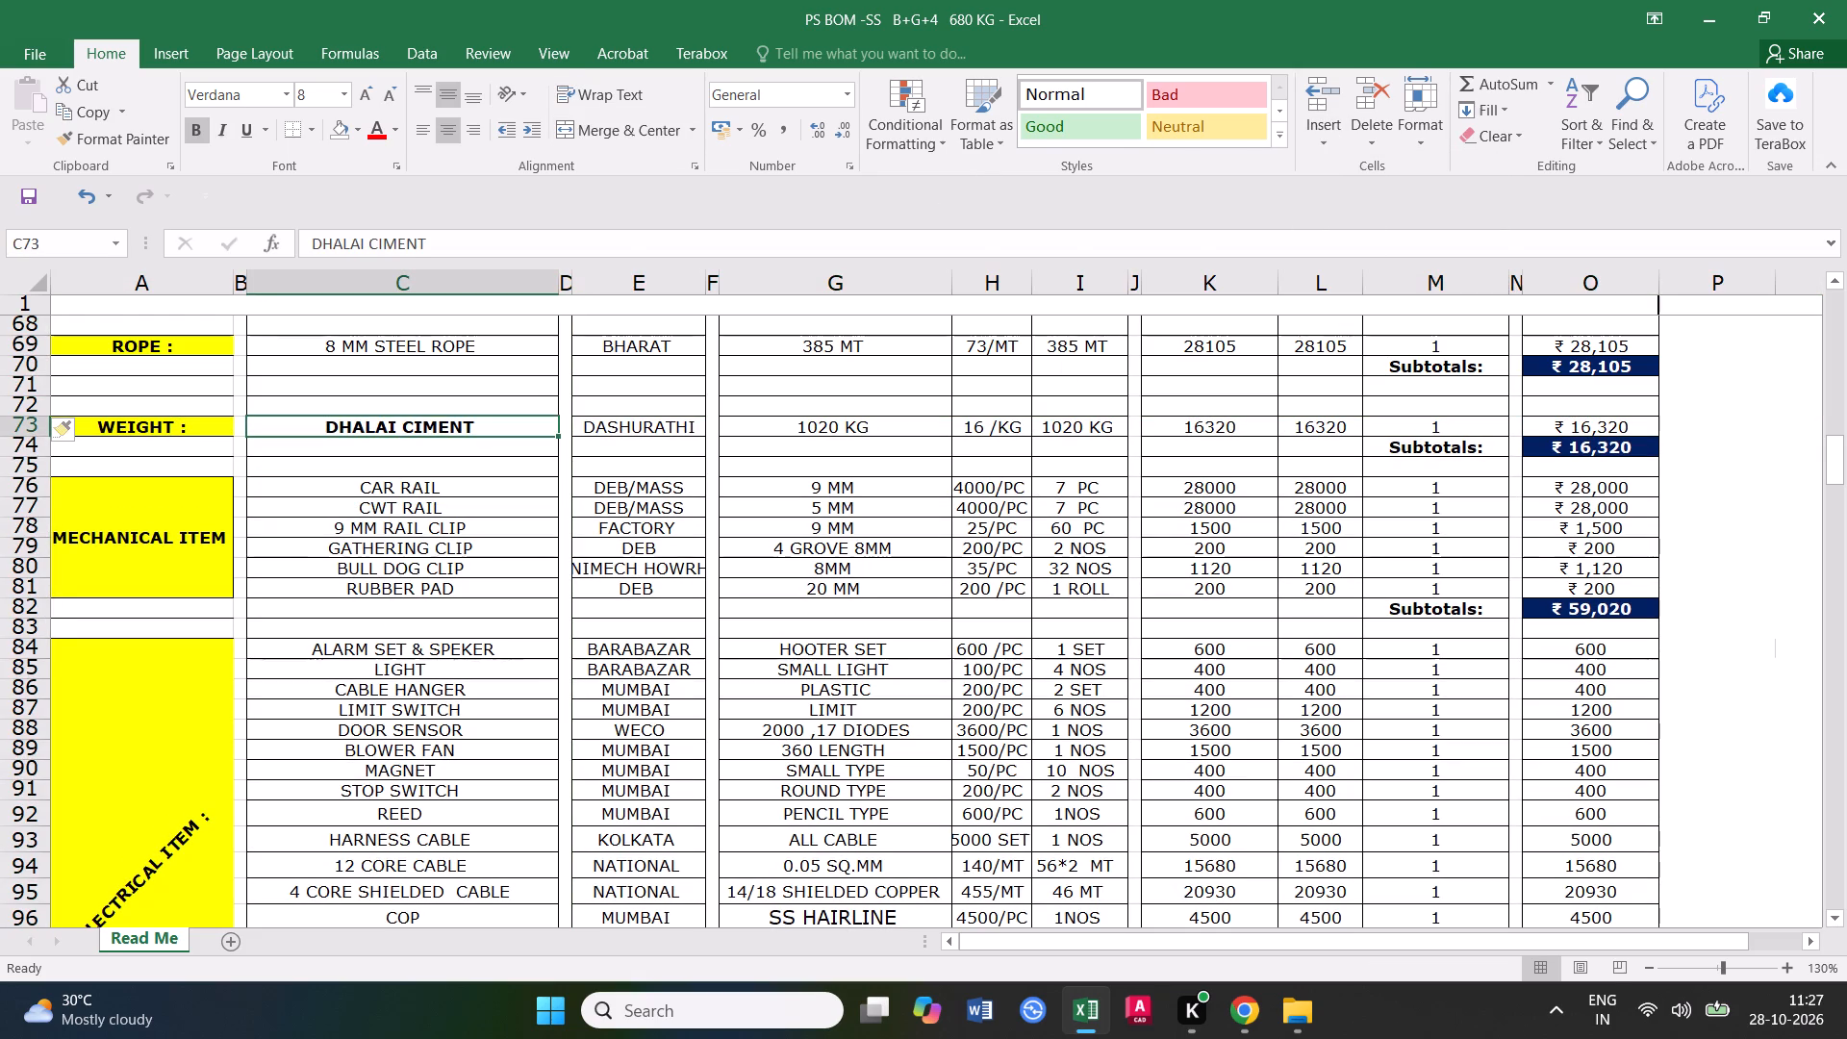
left_click_drag(558, 437, 561, 402)
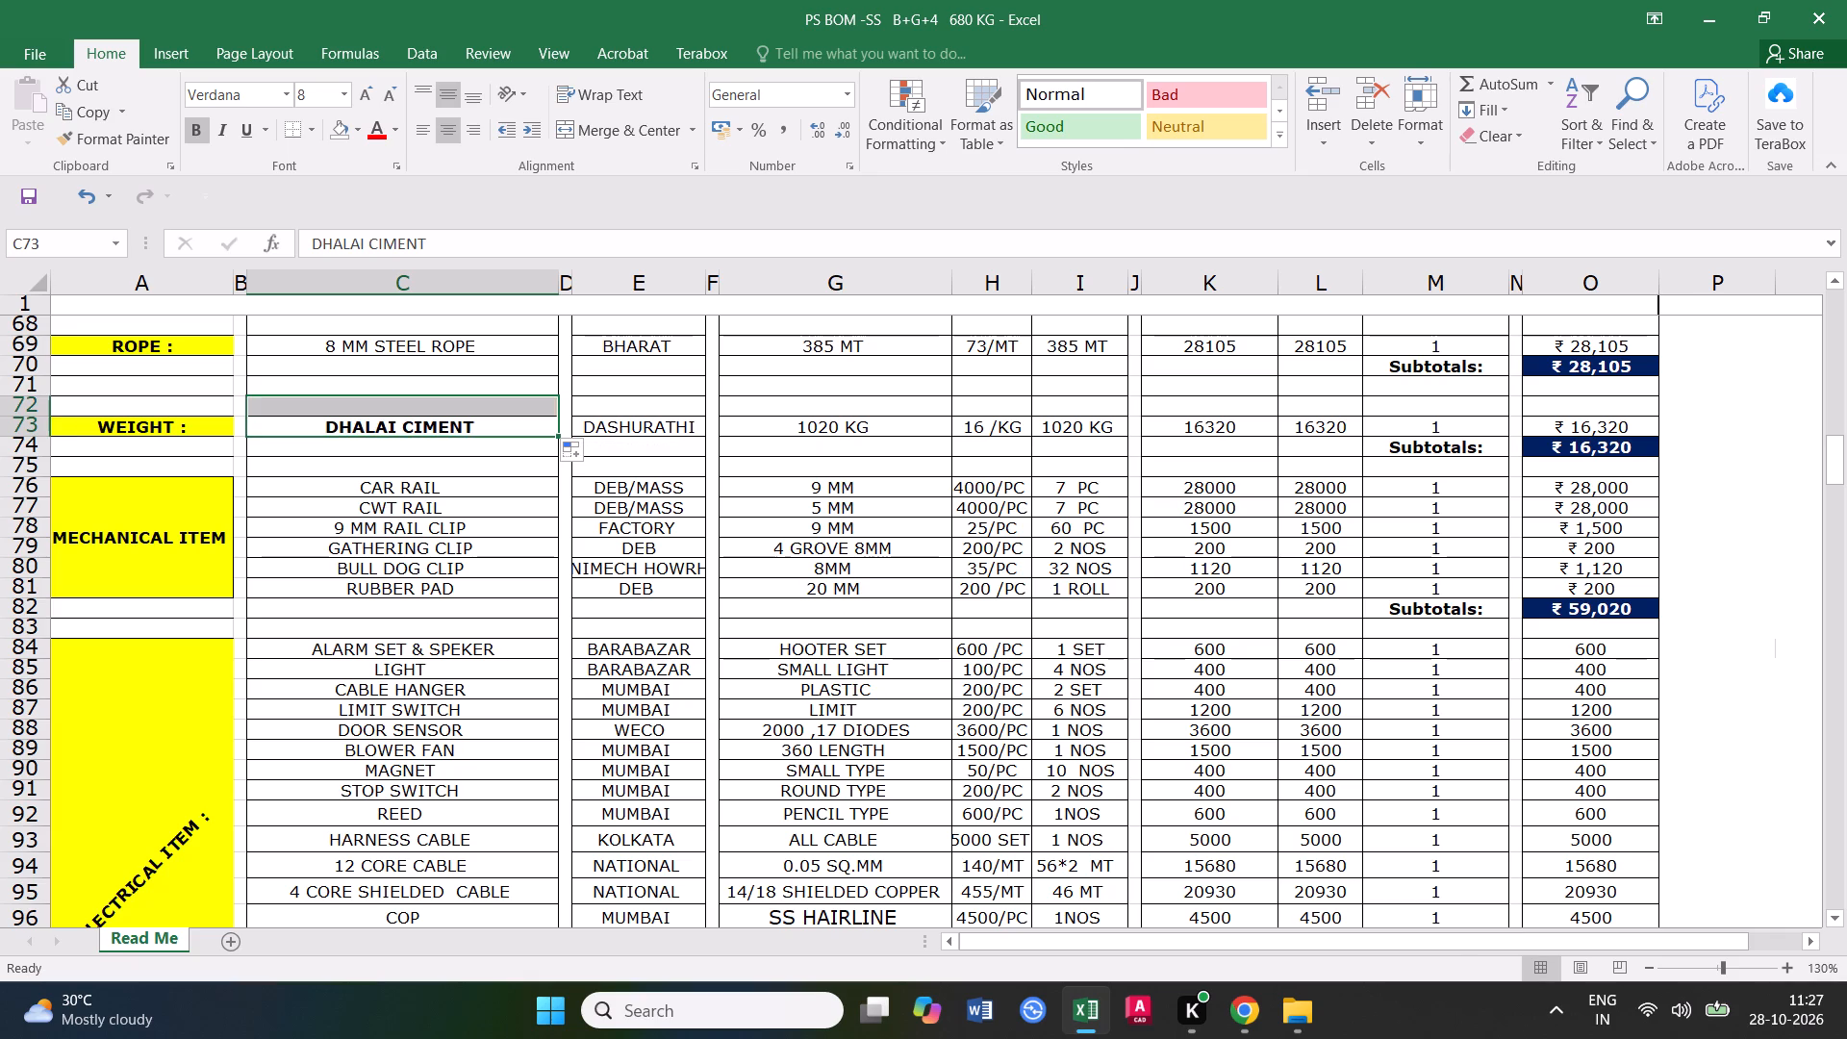
double_click(447, 407)
left_click_drag(485, 407, 330, 412)
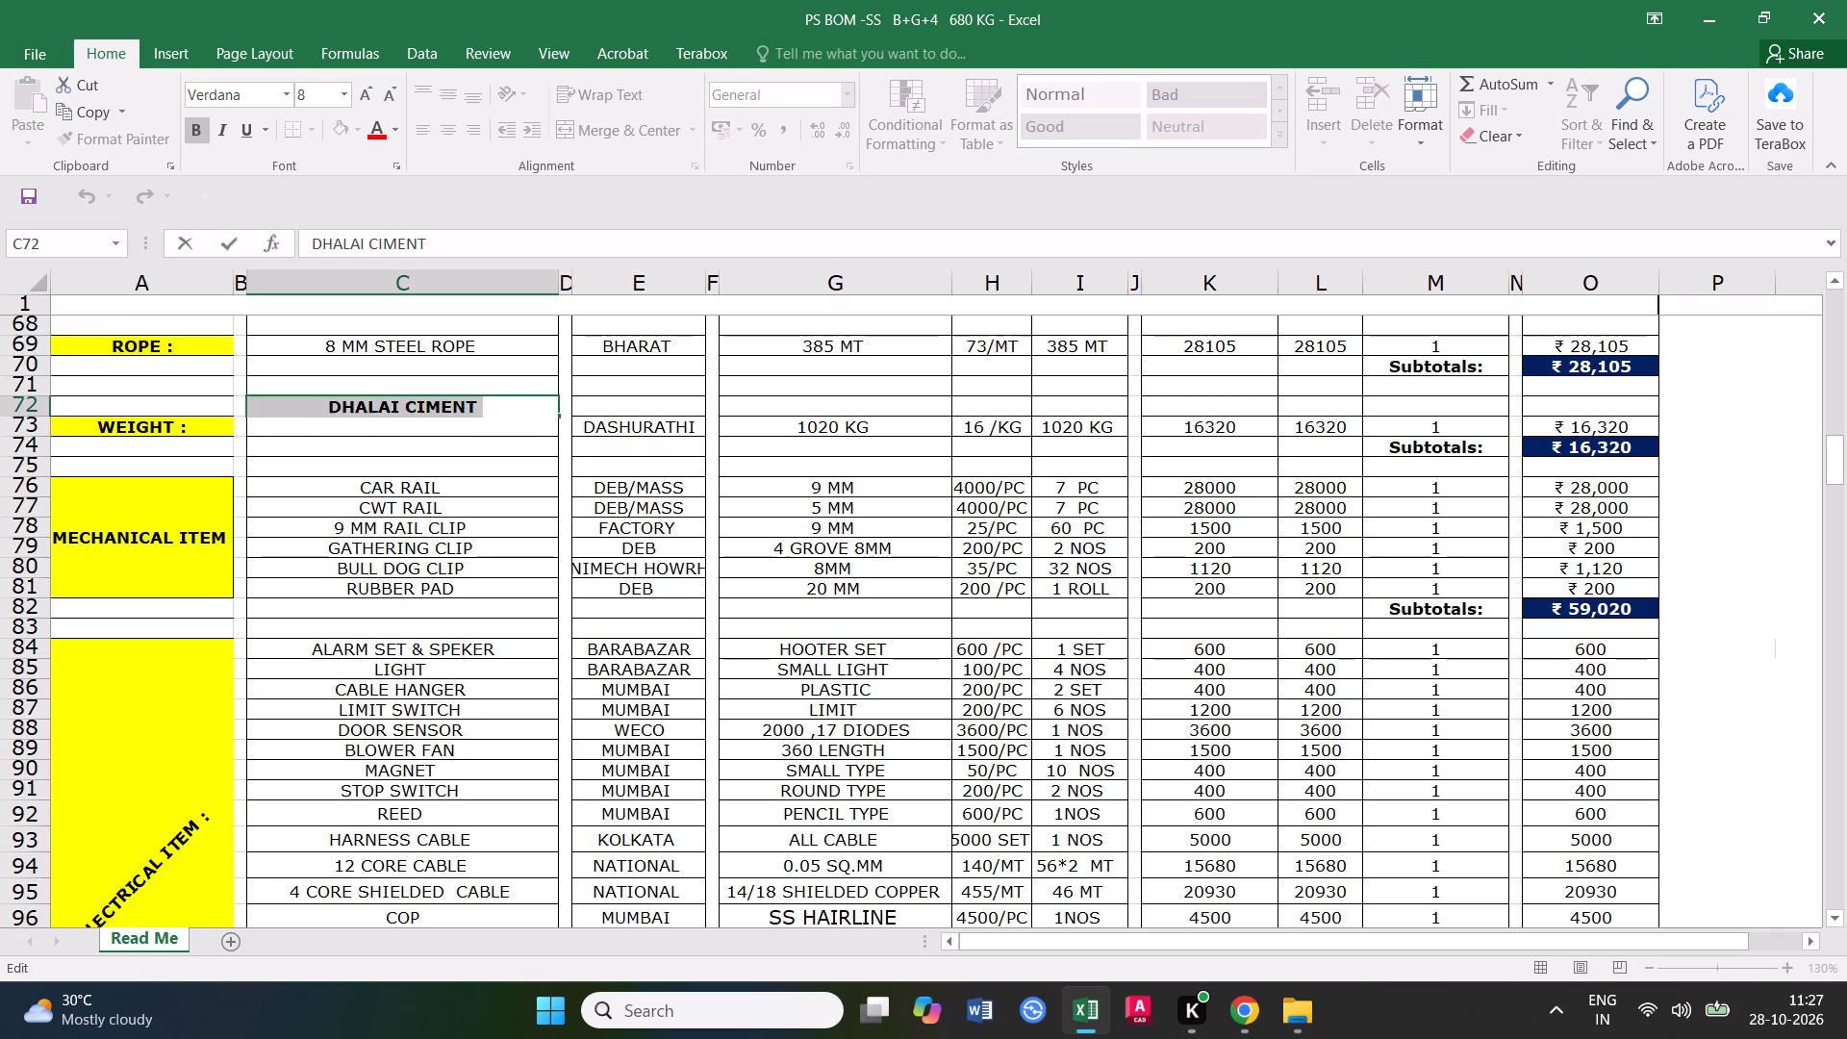
left_click_drag(330, 412, 326, 412)
type("CAS")
key("t")
key("i")
key("n")
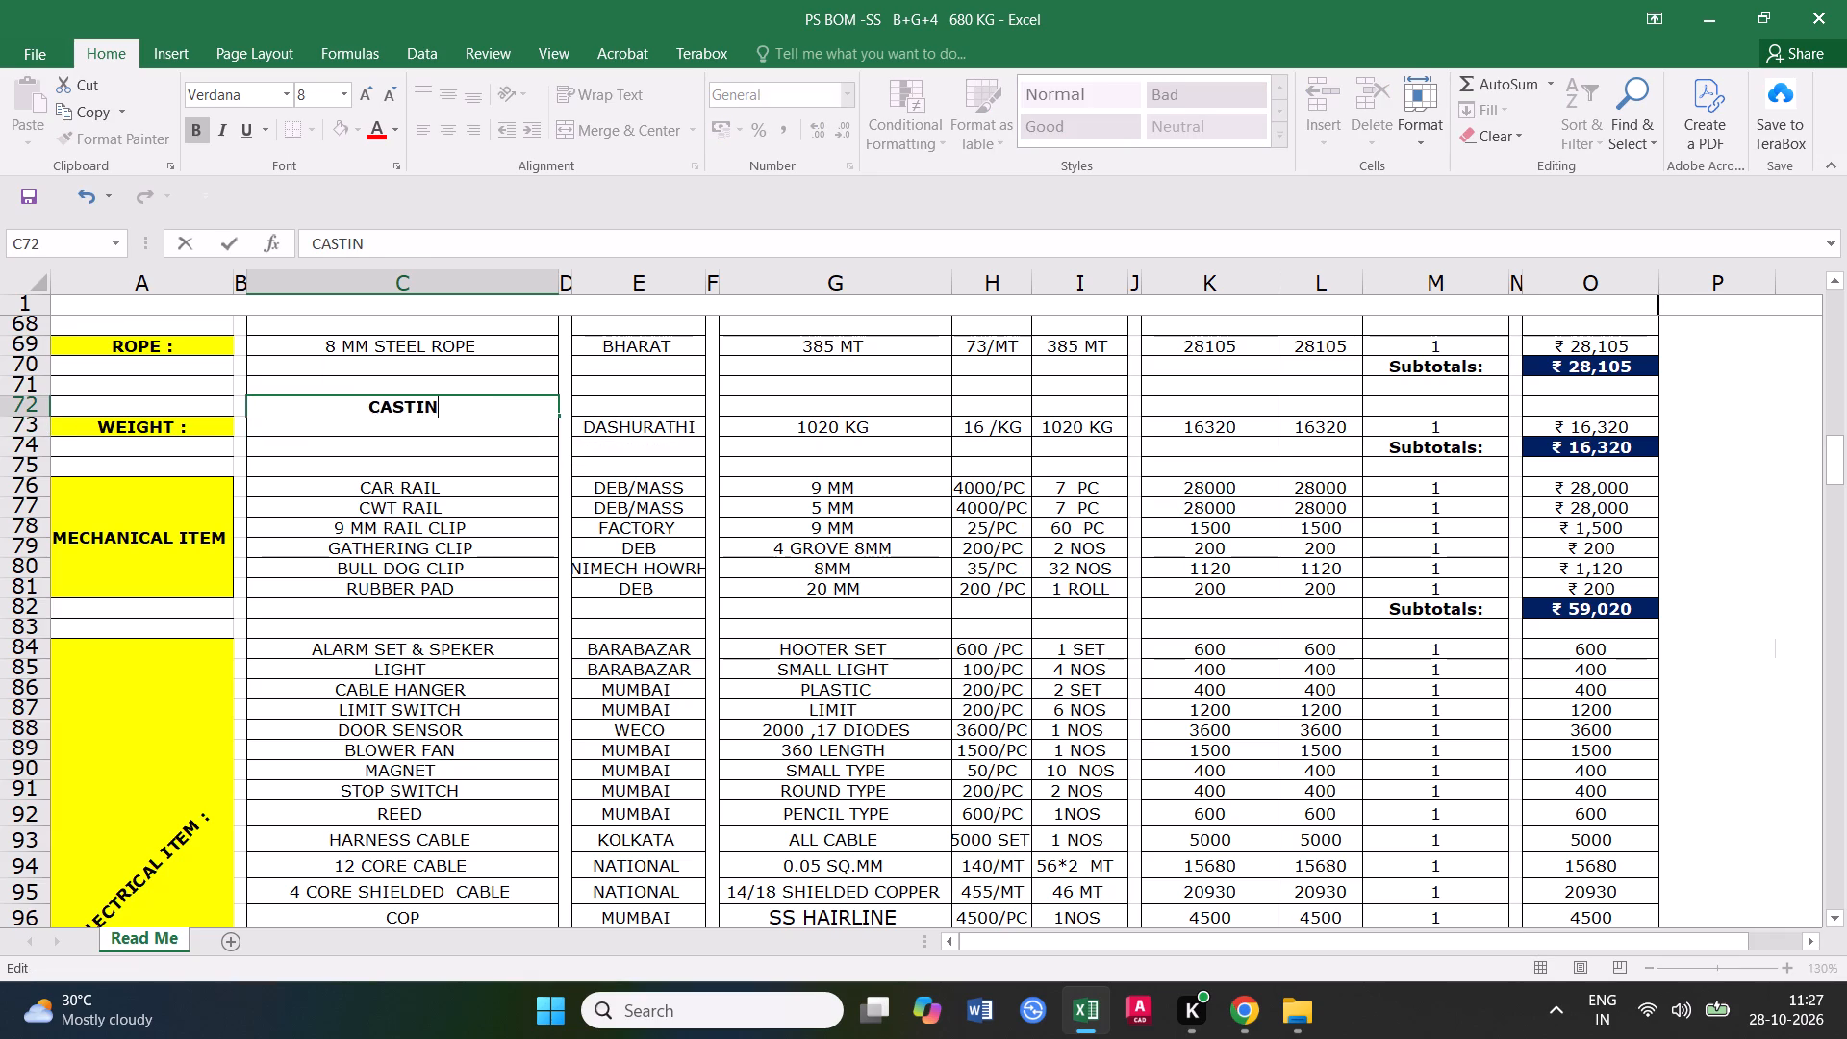
key("g")
left_click(386, 539)
Enter RAMRAJATALA as the supplier in the CASTING row and HABRA as the supplier for DHALAI CIMENT.
left_click(643, 403)
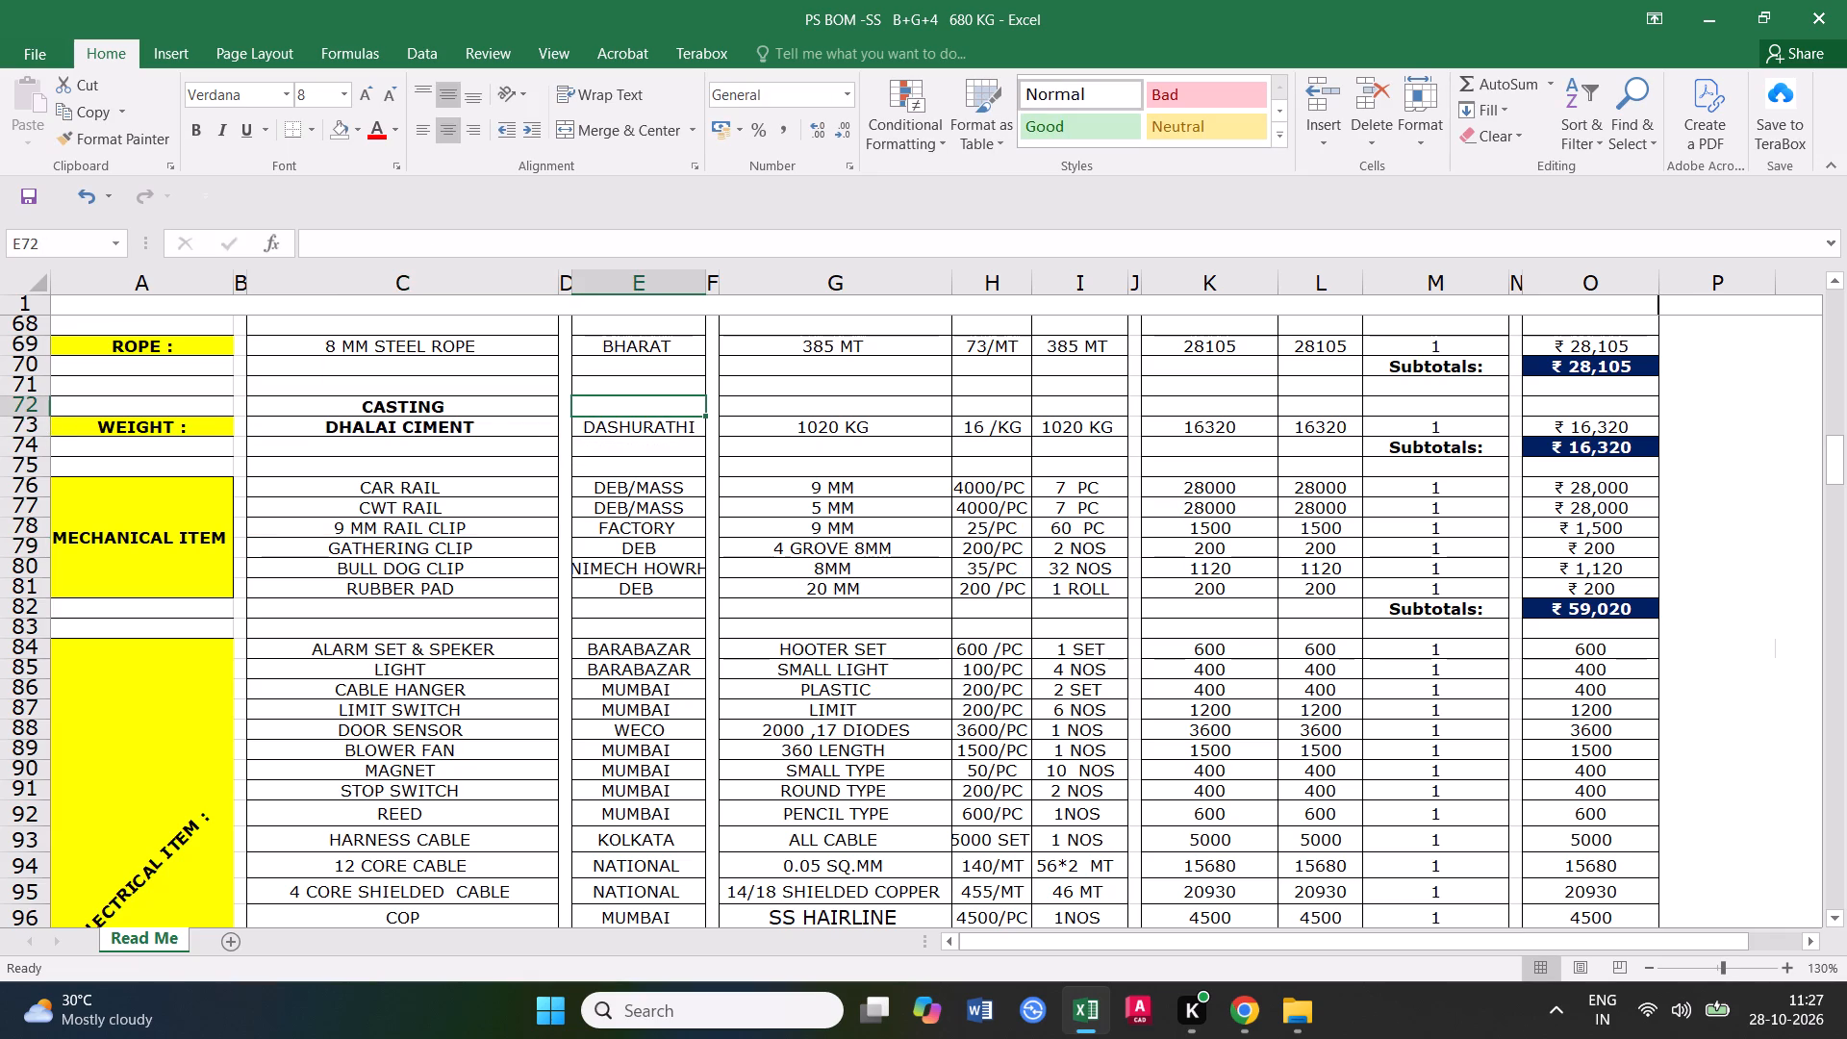
type("RAMRAJAR")
key("BackSpace")
type("TALA")
left_click(632, 498)
left_click(668, 425)
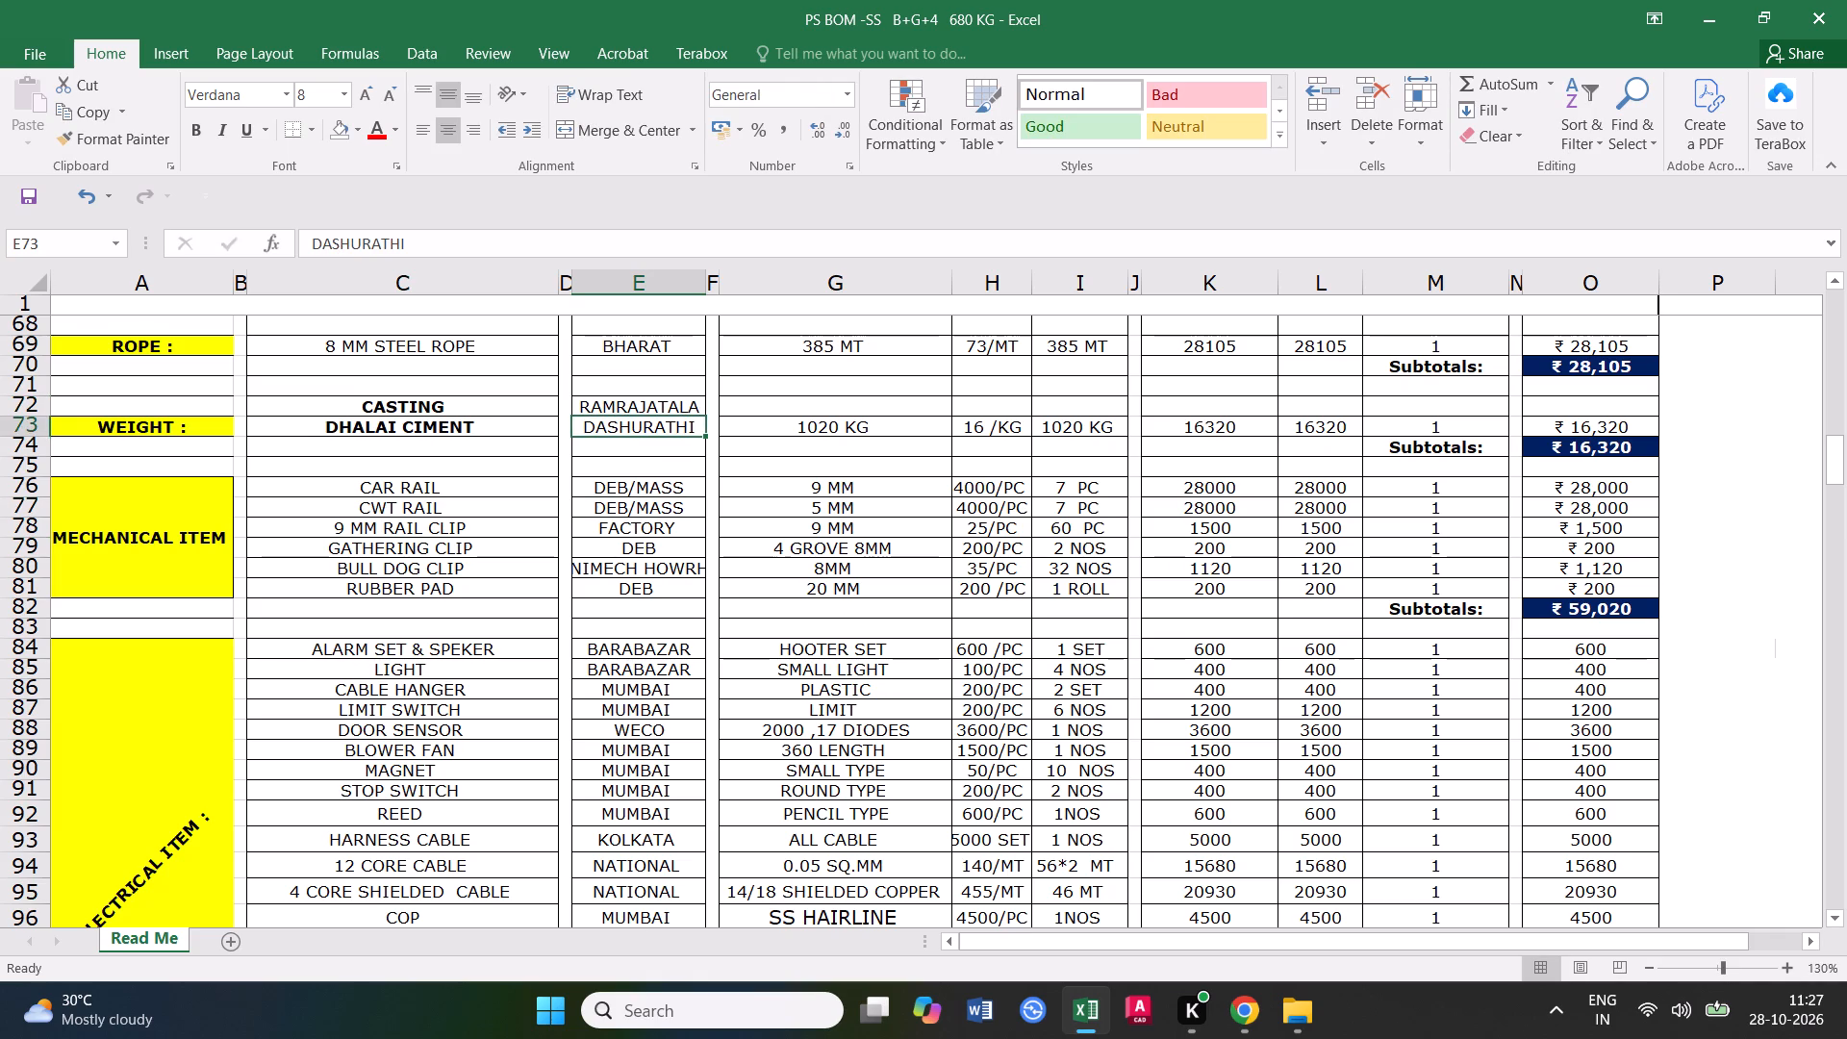
type("HABRA")
left_click(783, 574)
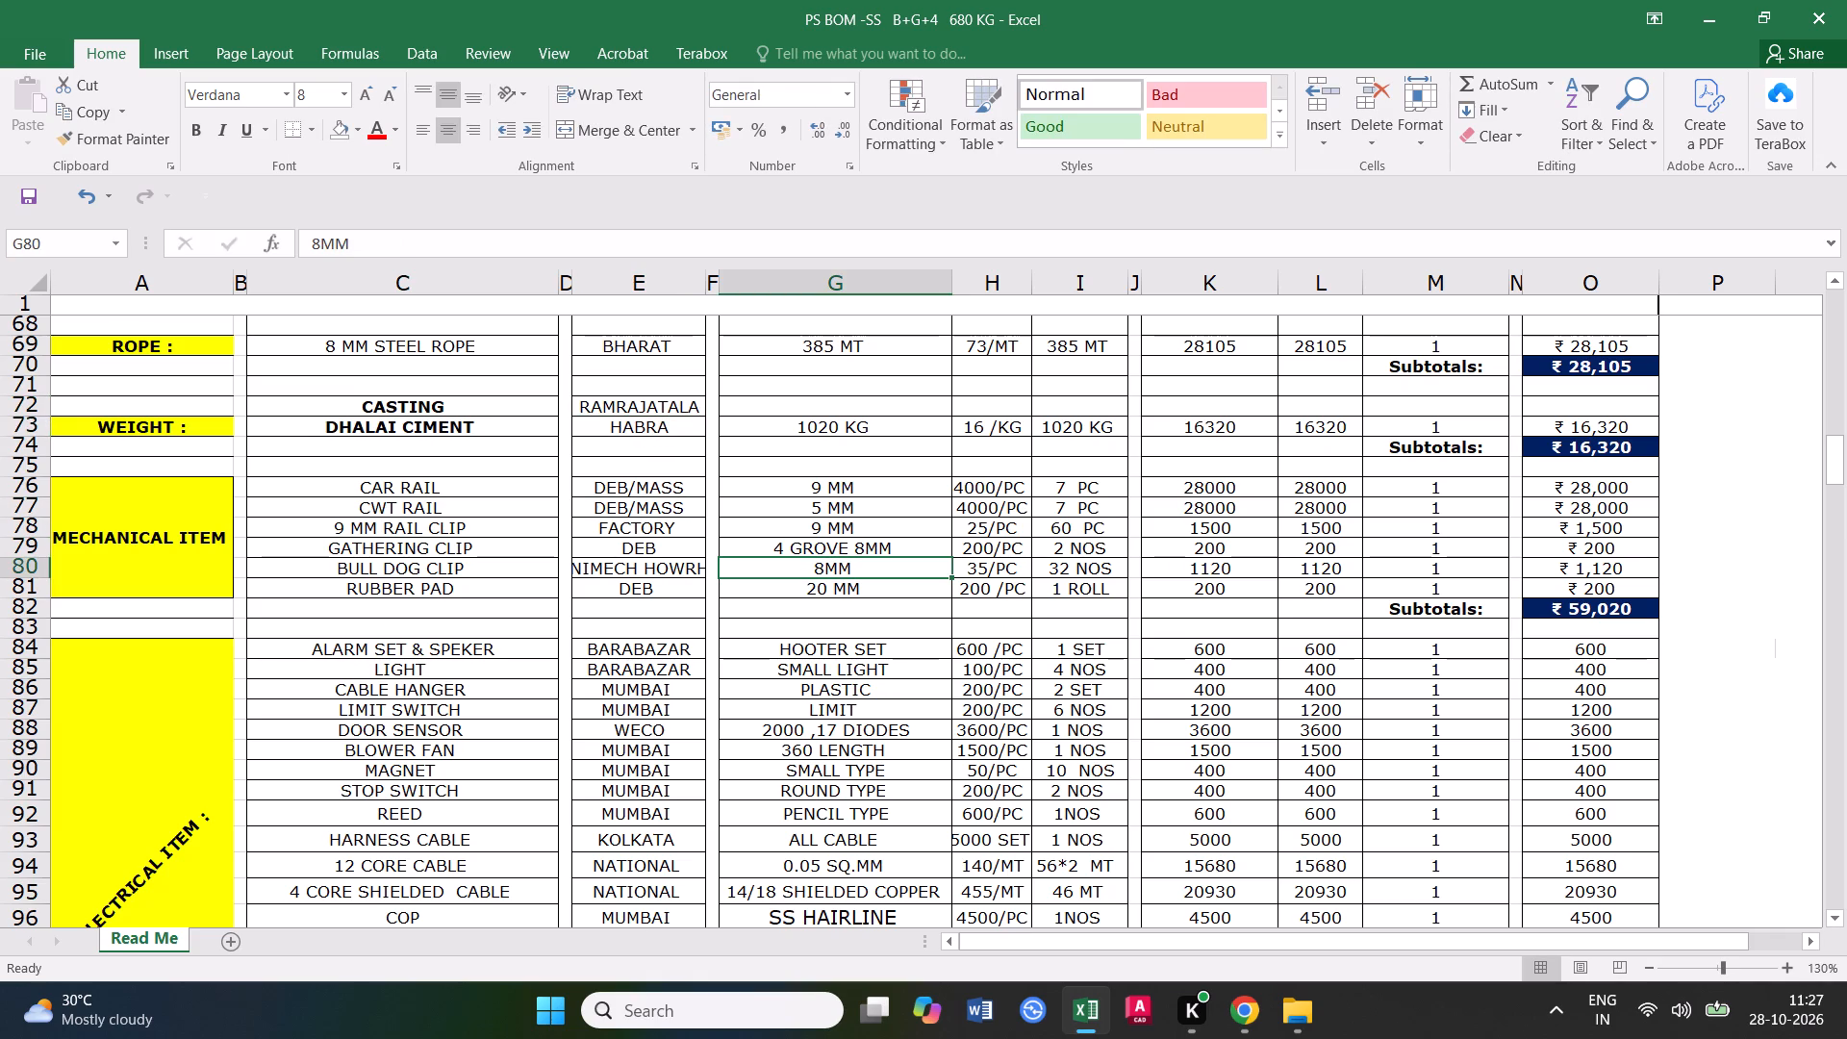
Enter a rate of 62 /KG in column H for the CASTING row.
left_click(983, 428)
left_click(979, 400)
left_click(992, 400)
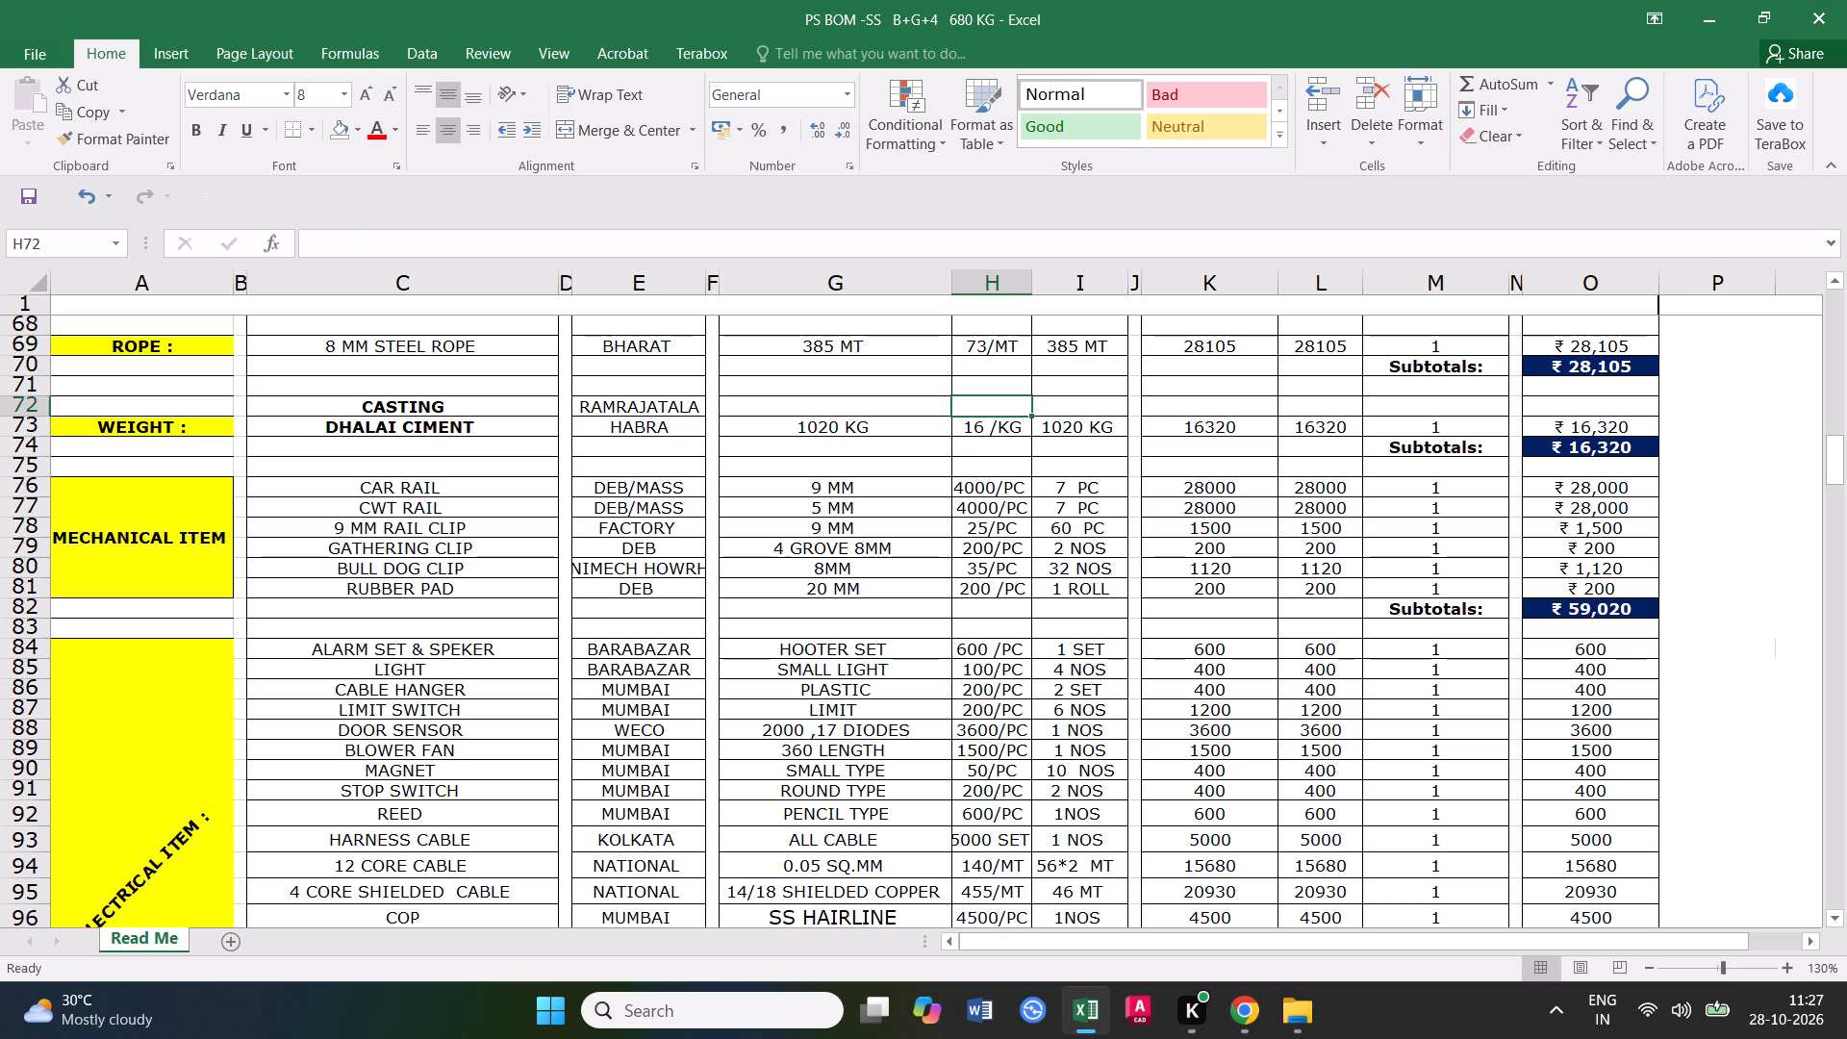
type("62 /KG")
key("space")
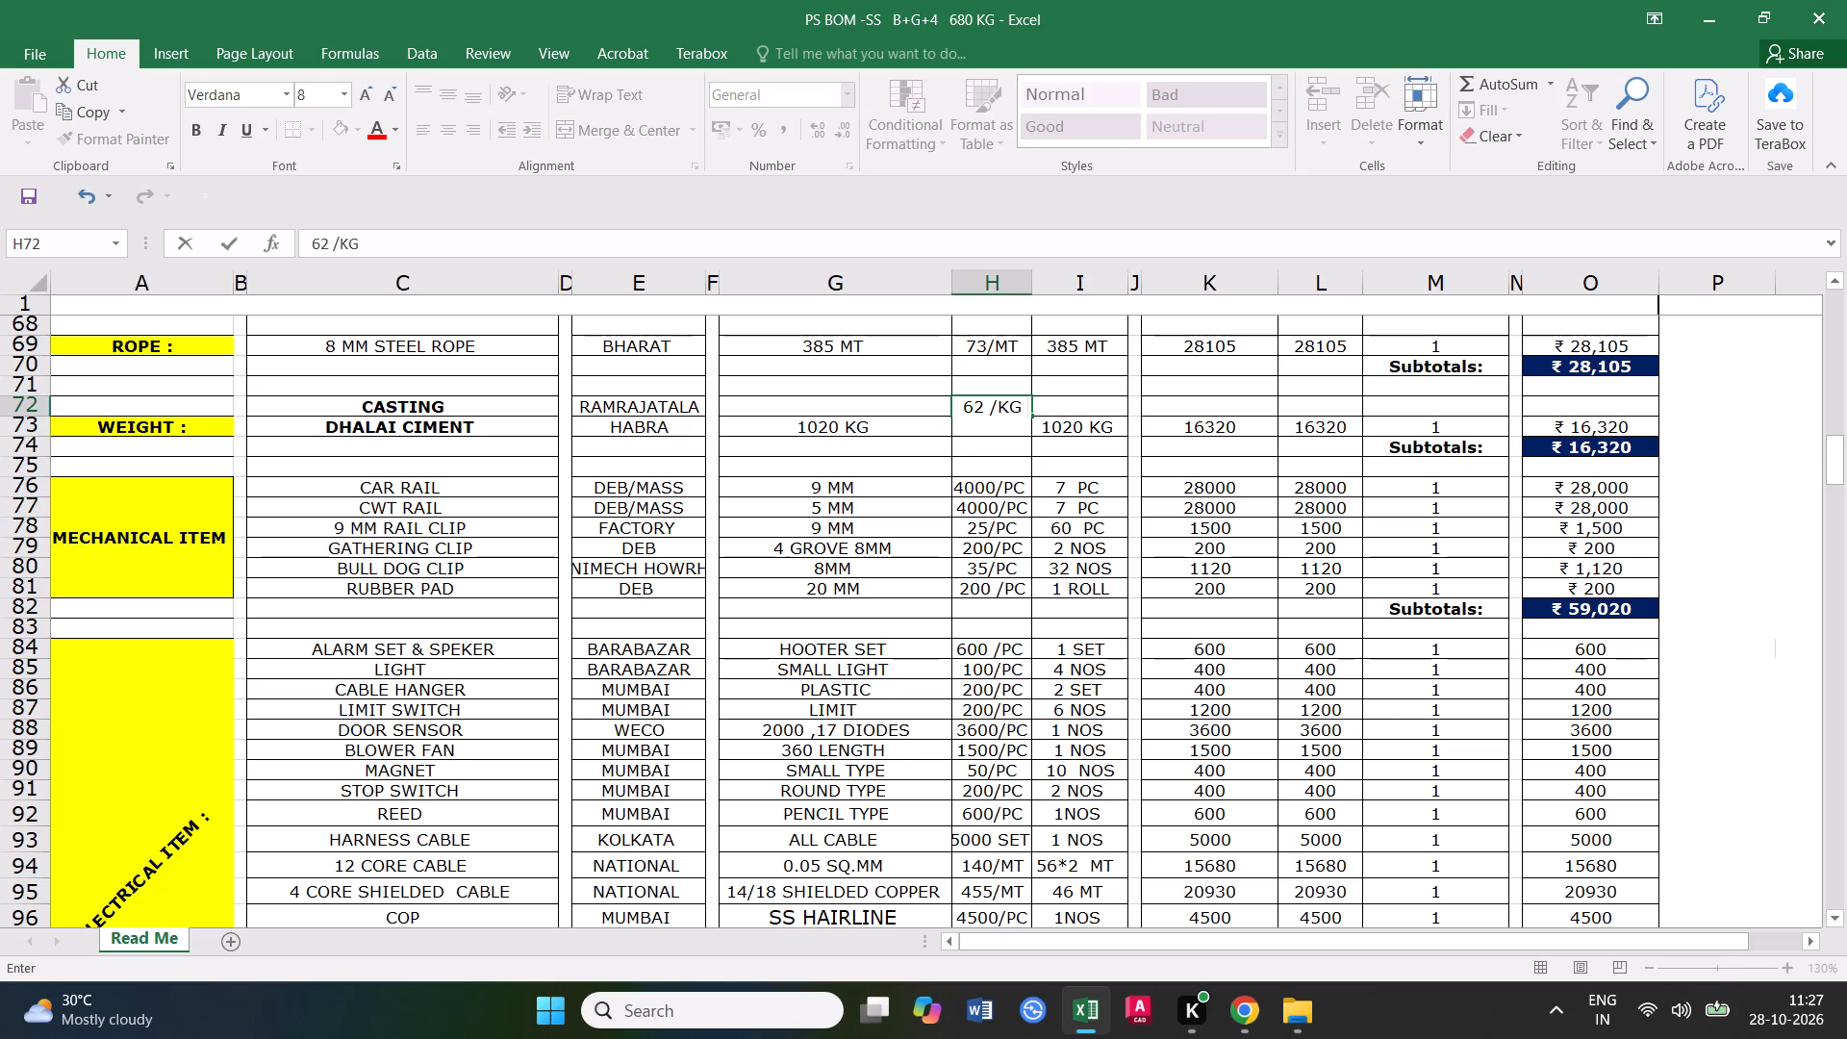
left_click(1002, 546)
Remove the number from the DHALAI CIMENT specification in column G, leaving only KG.
left_click(844, 407)
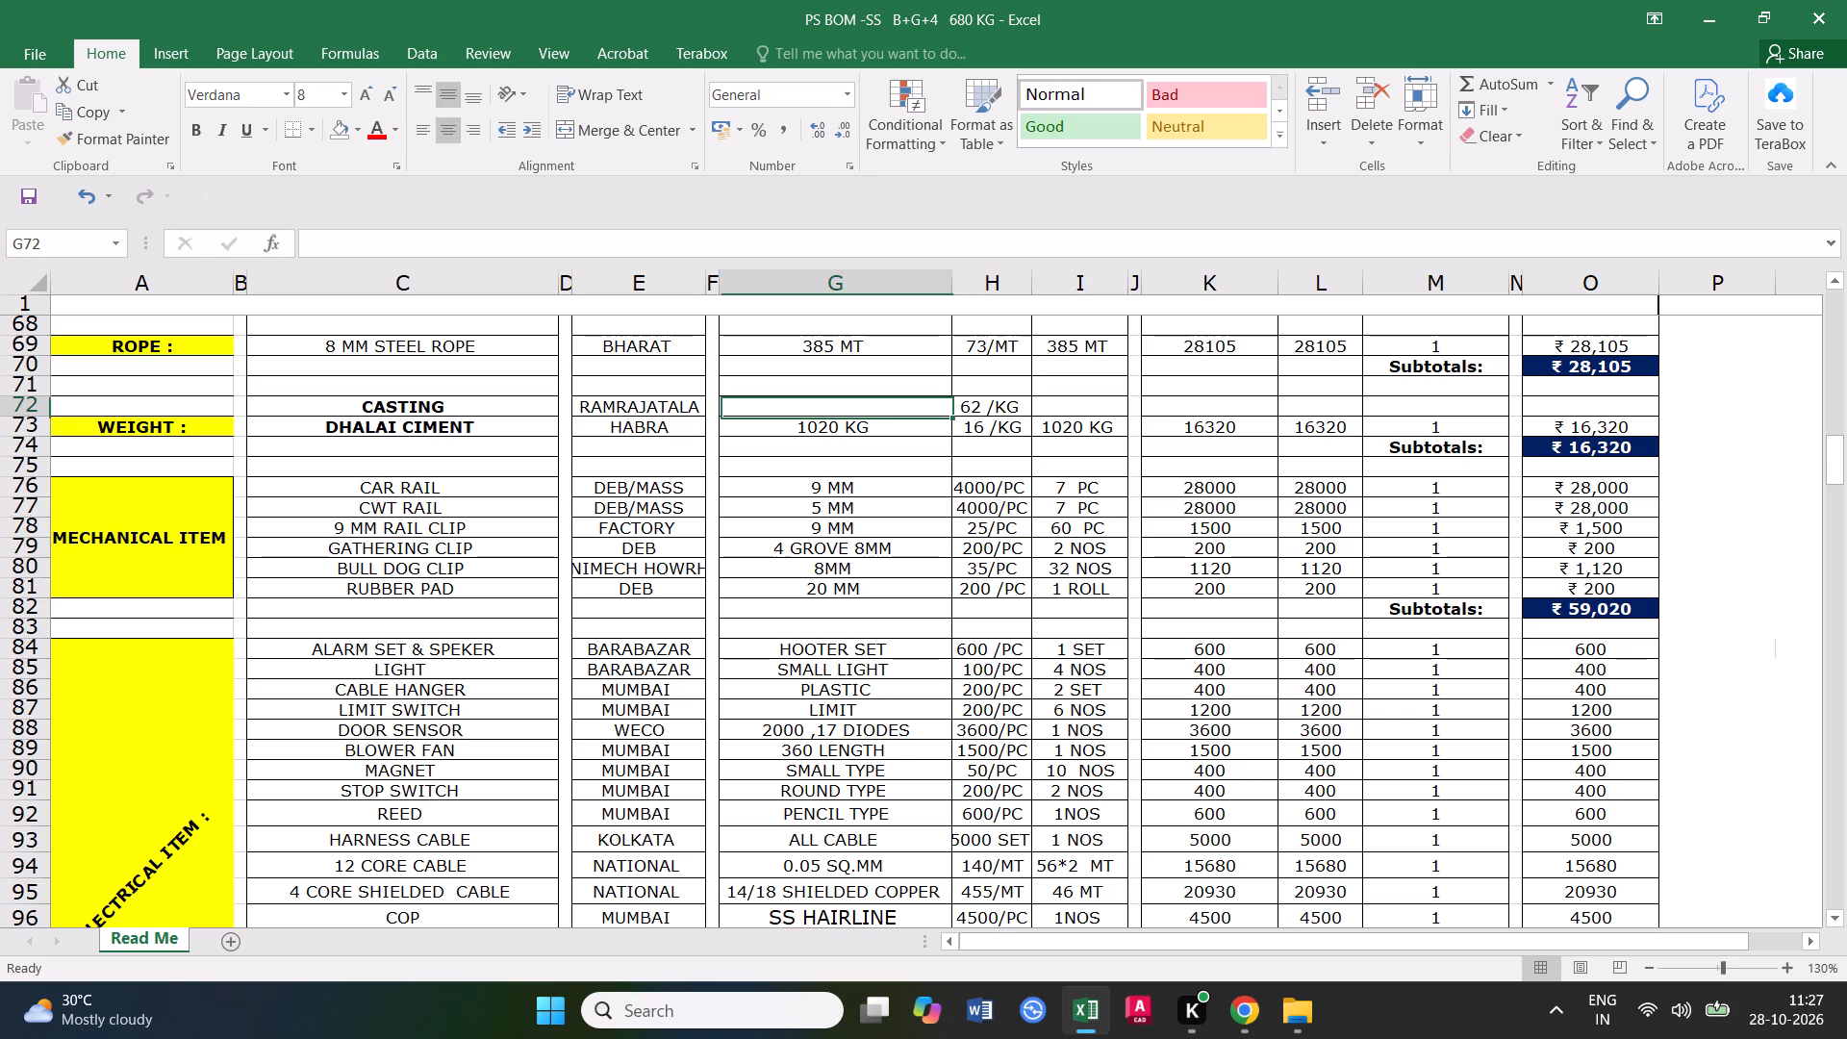
double_click(833, 427)
left_click_drag(847, 426, 804, 424)
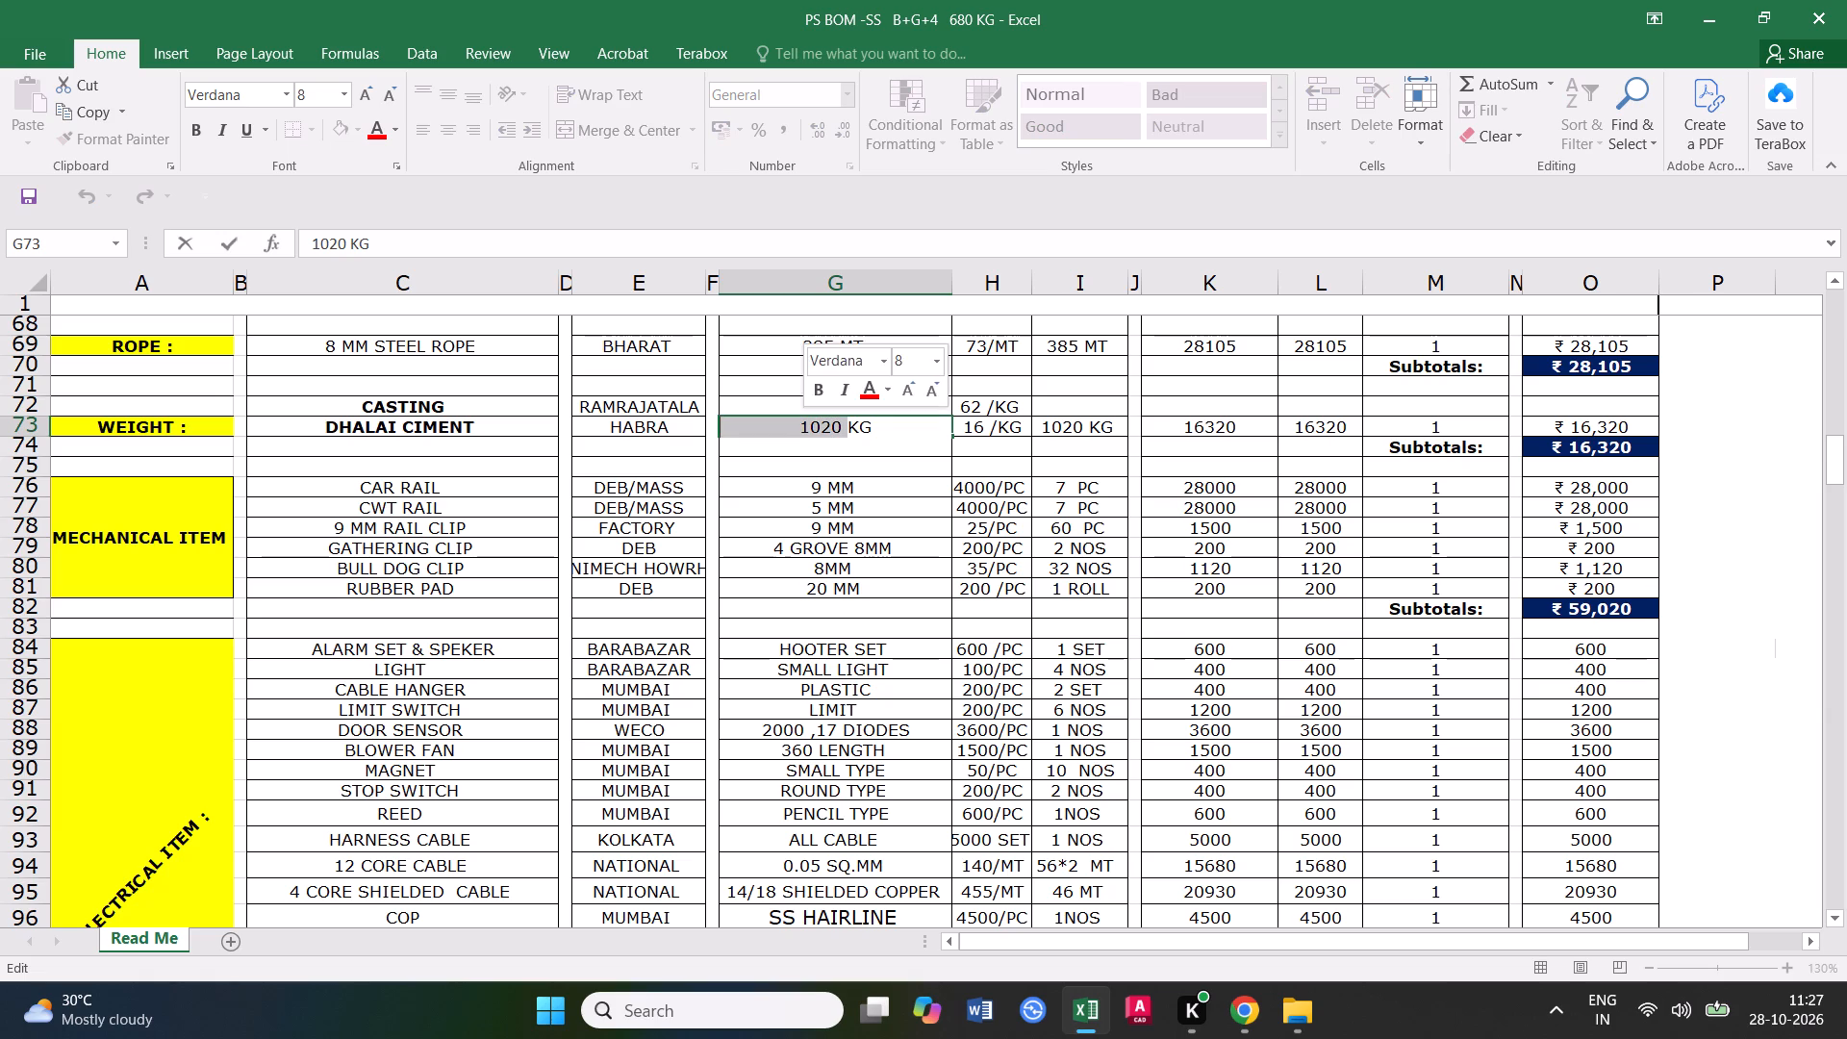
key("BackSpace")
left_click(879, 527)
Merge and center the WEIGHT label across cells A72 and A73, with text wrapping on.
left_click_drag(63, 405, 212, 429)
left_click(612, 87)
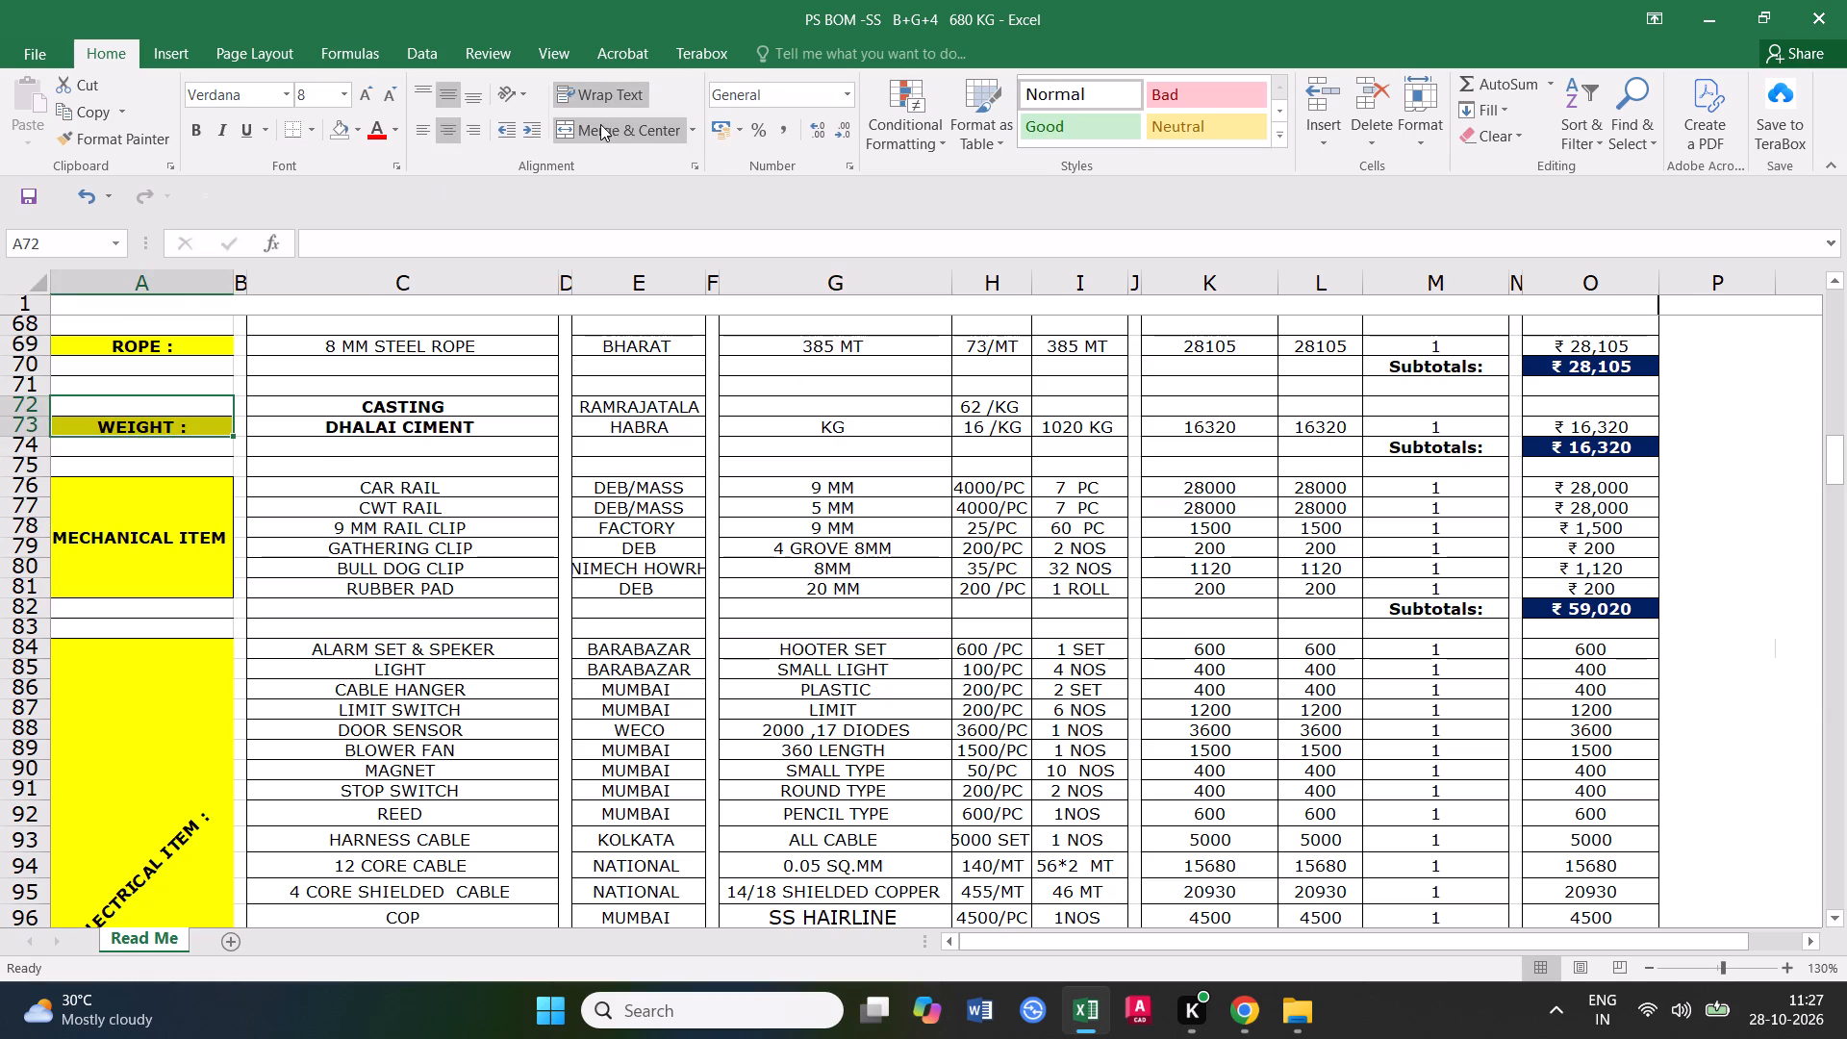
left_click(606, 126)
left_click(473, 524)
left_click(149, 489)
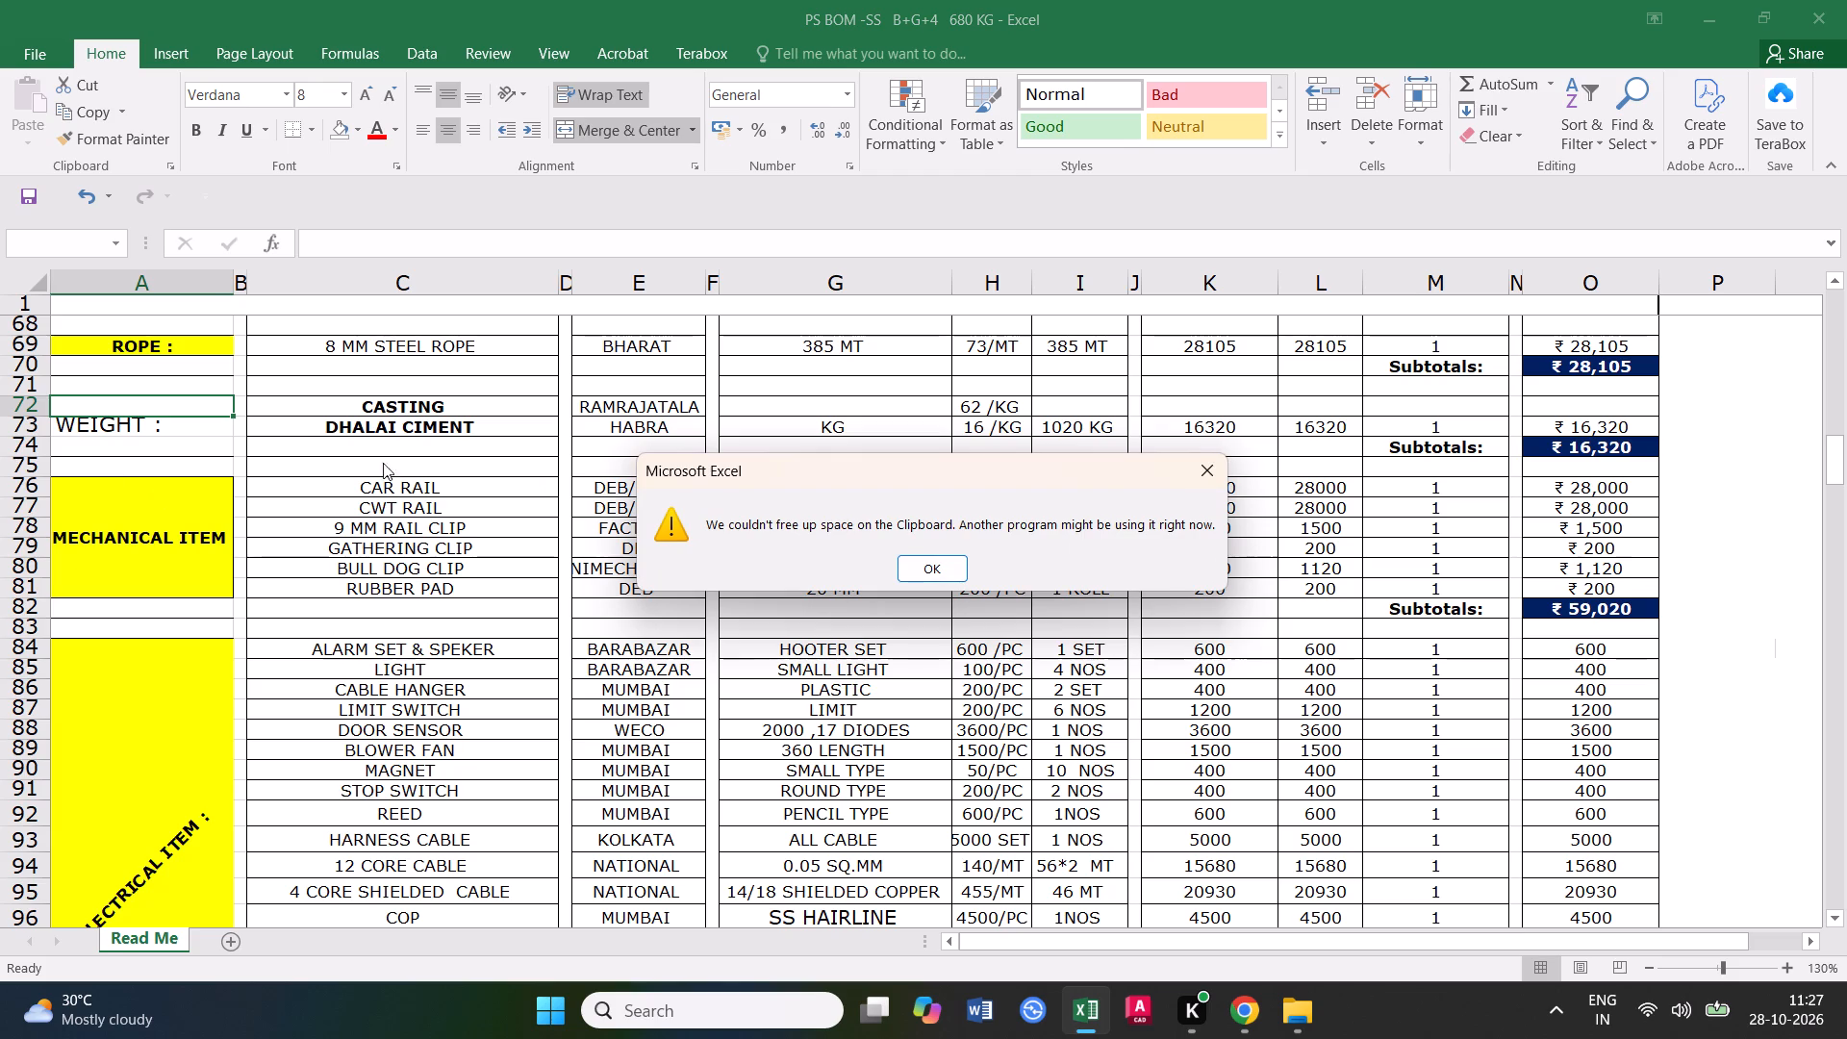
left_click(923, 559)
left_click(468, 574)
left_click(179, 414)
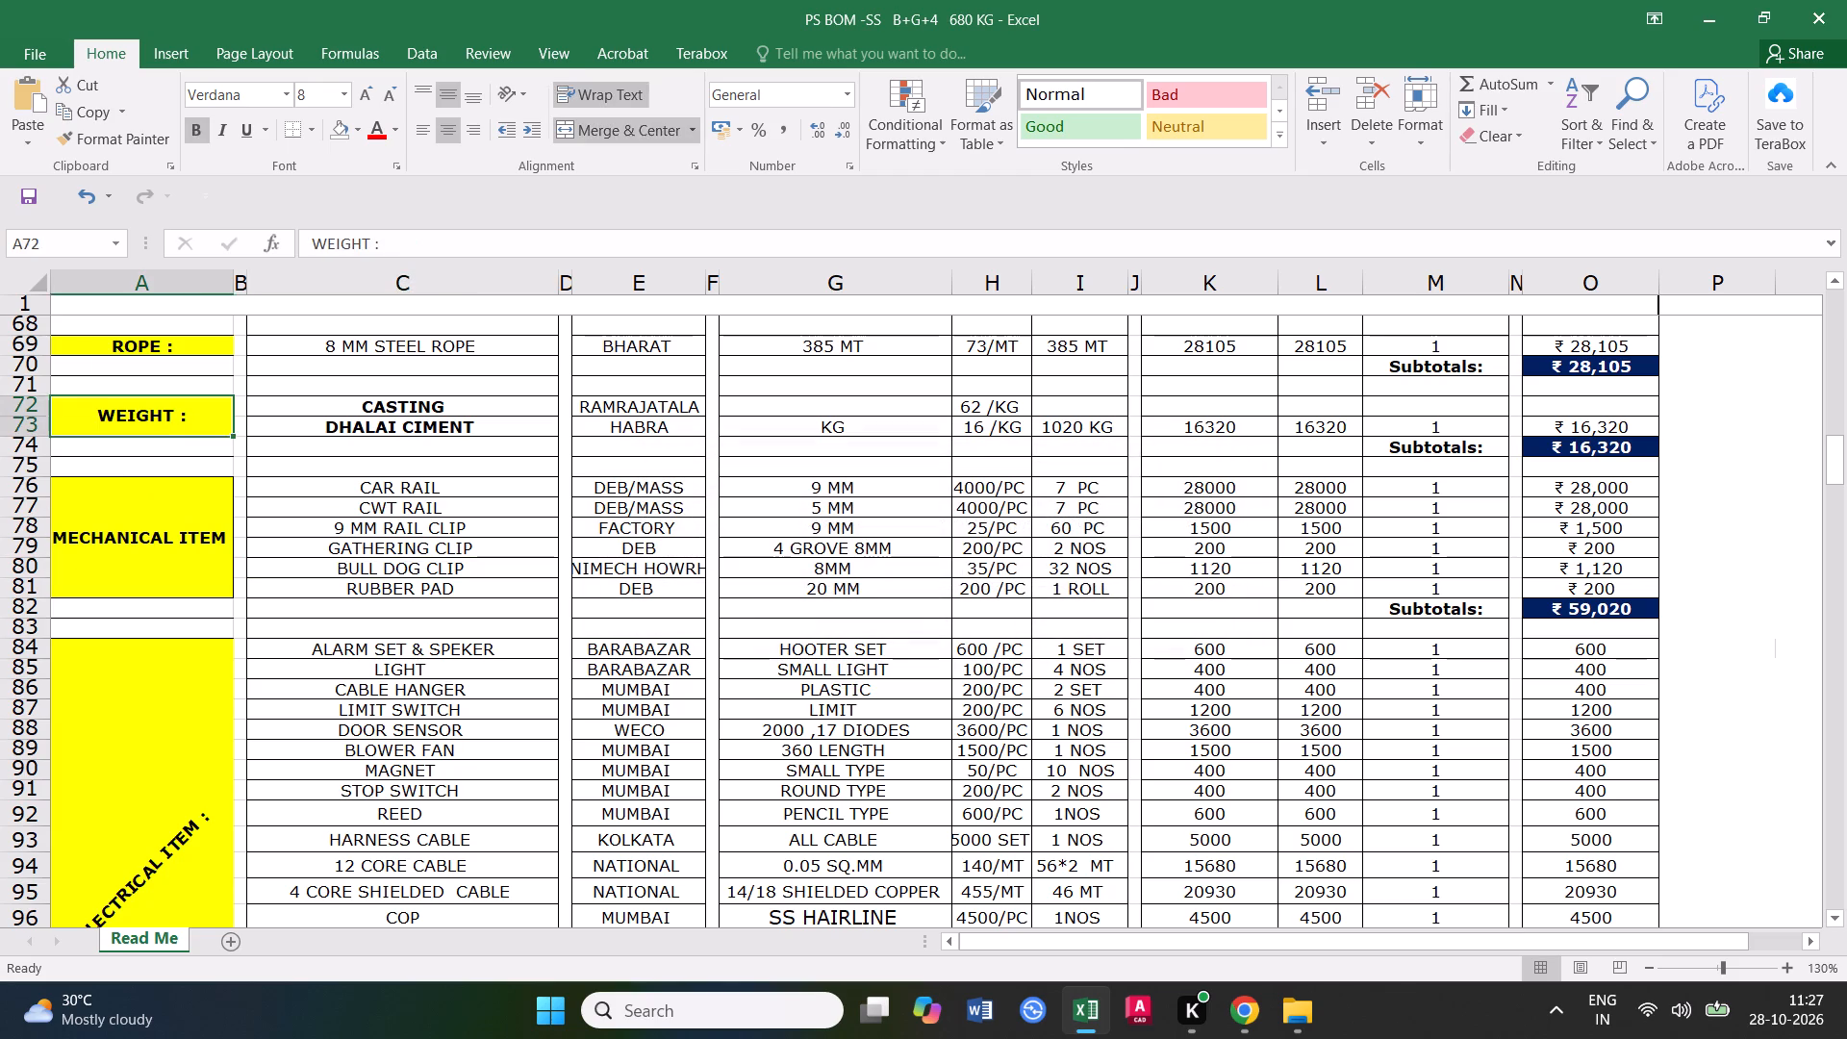
left_click(371, 510)
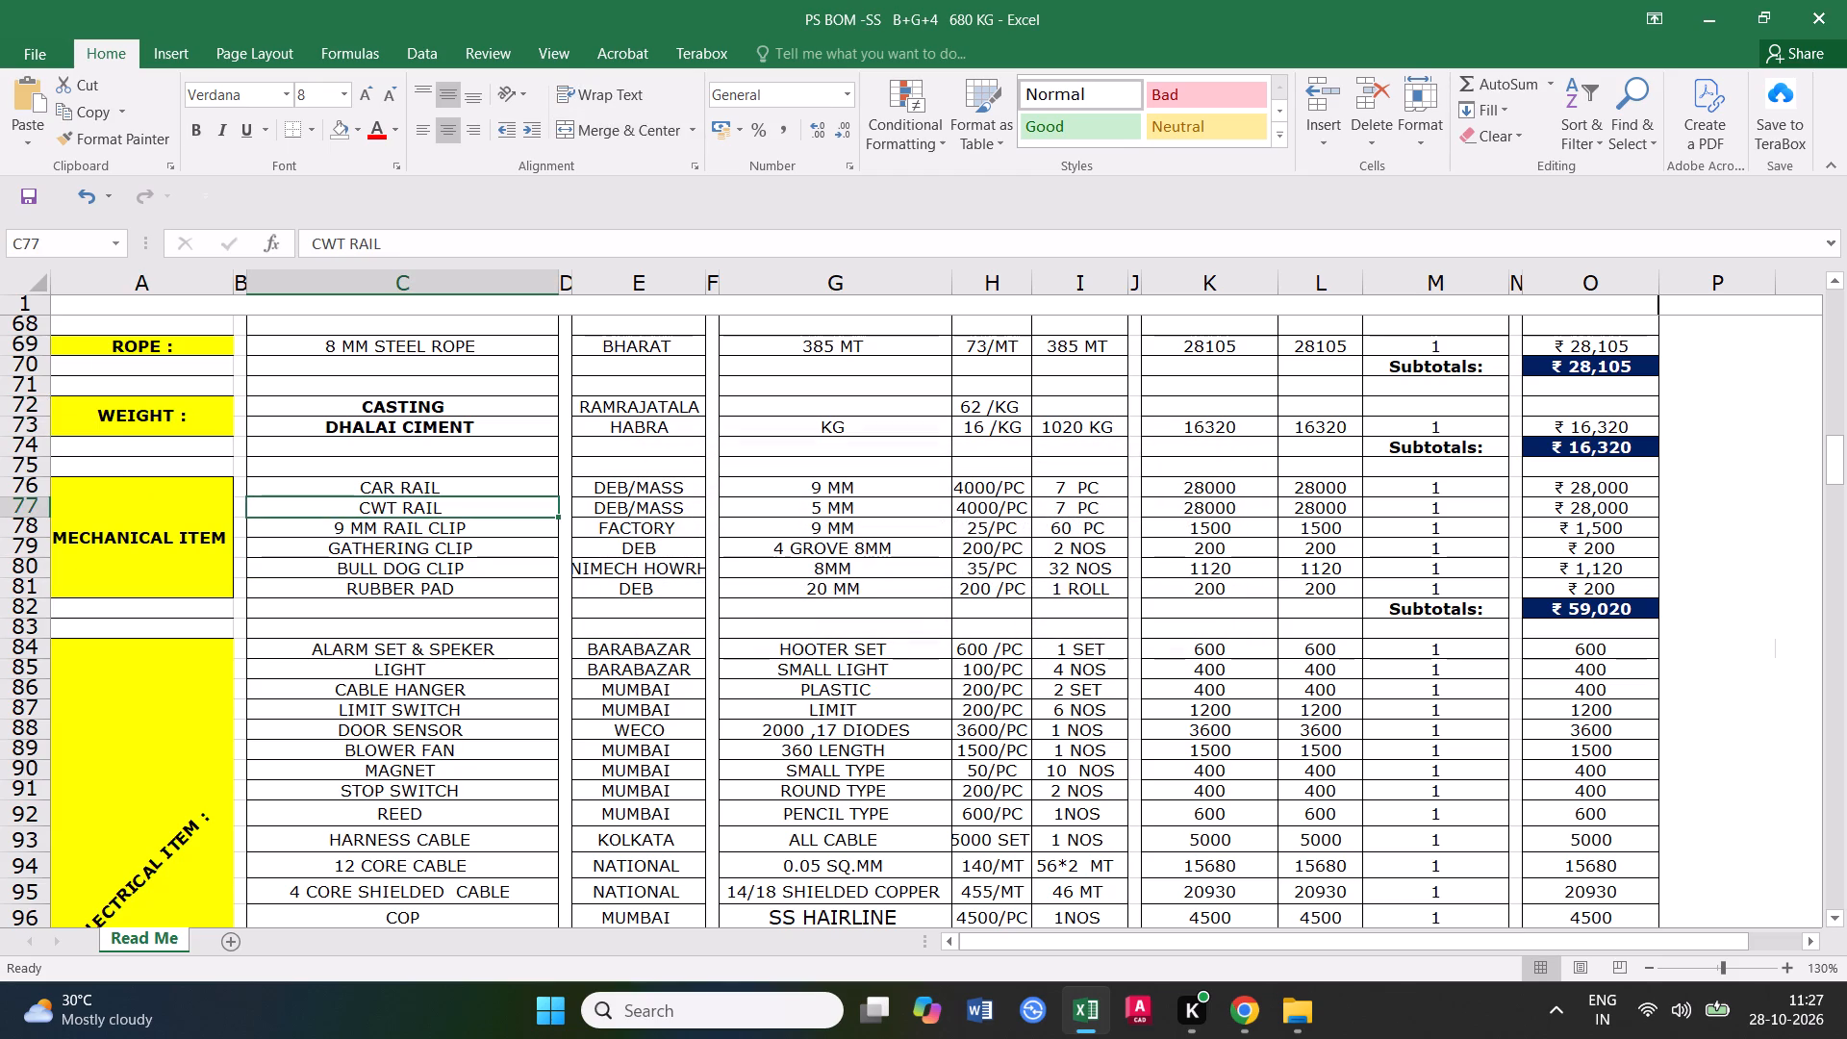
Work out 680/2 + 680, divided by 2, in Calculator and enter 510 KG as the CASTING specification in column G.
left_click(833, 407)
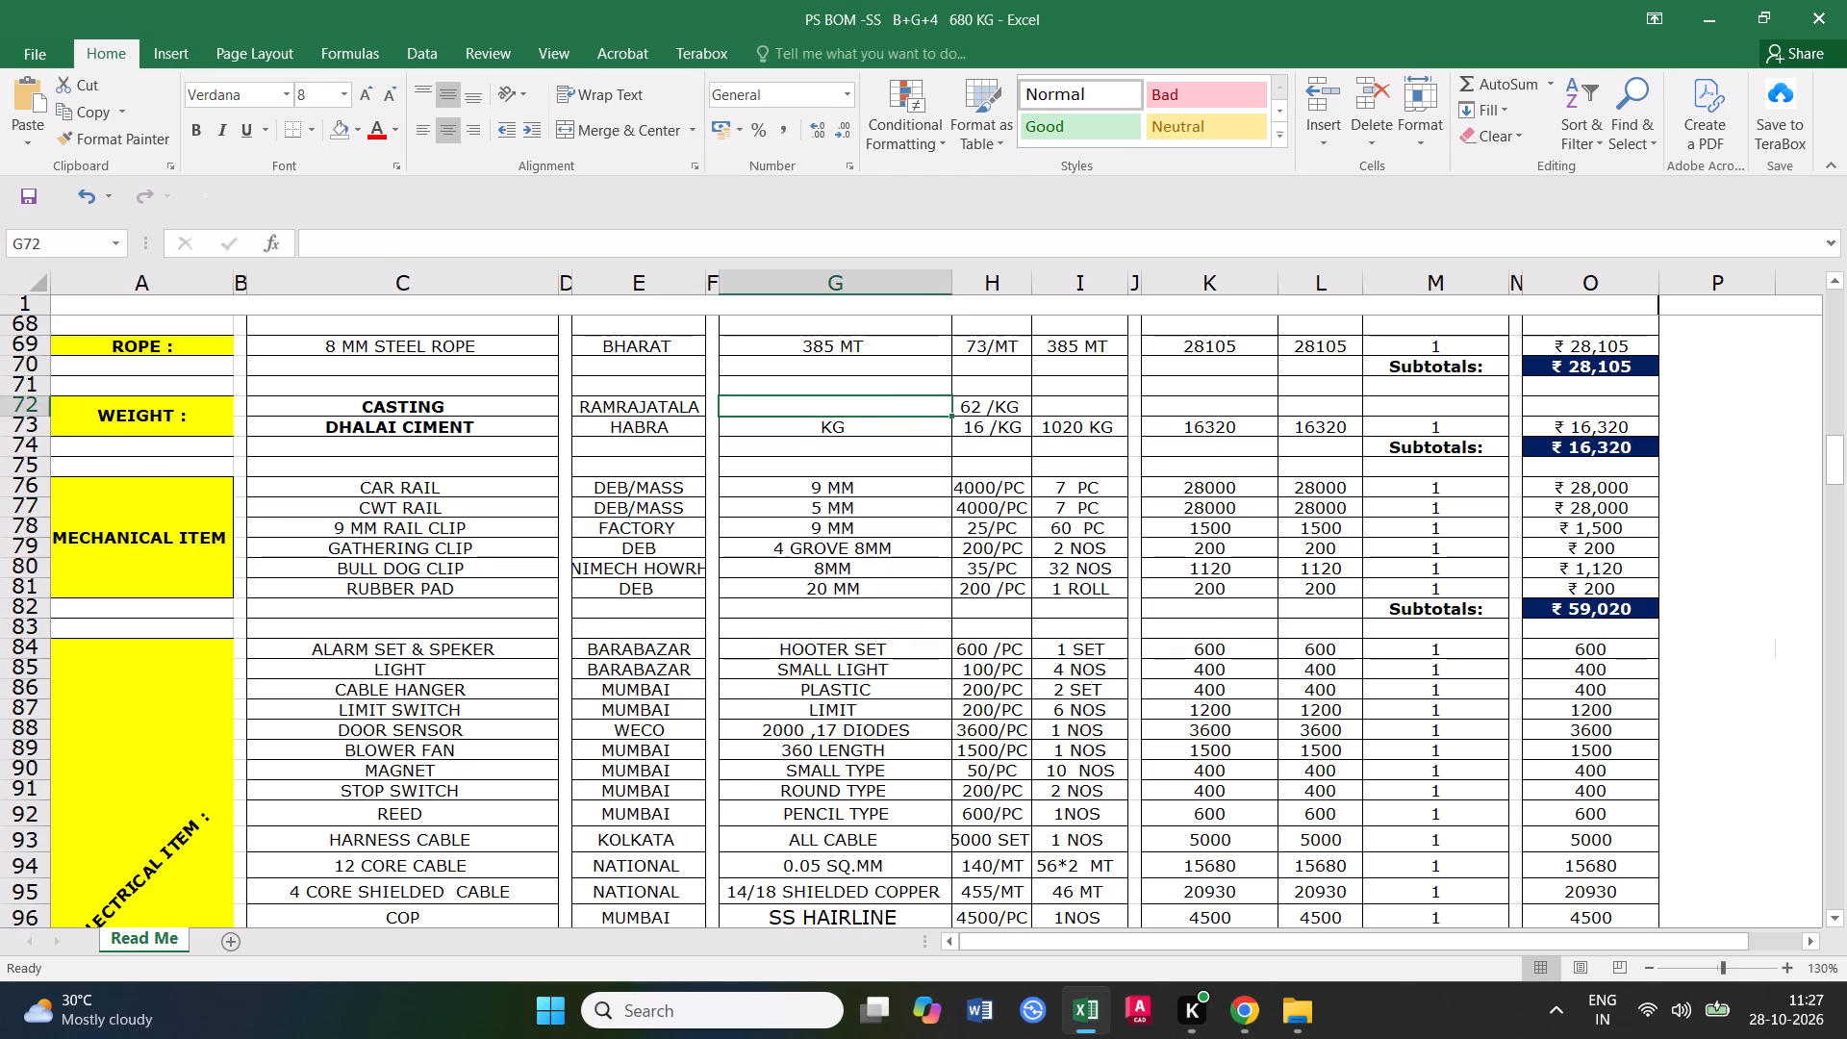
type("680/2")
key("Return")
type("+680")
key("Return")
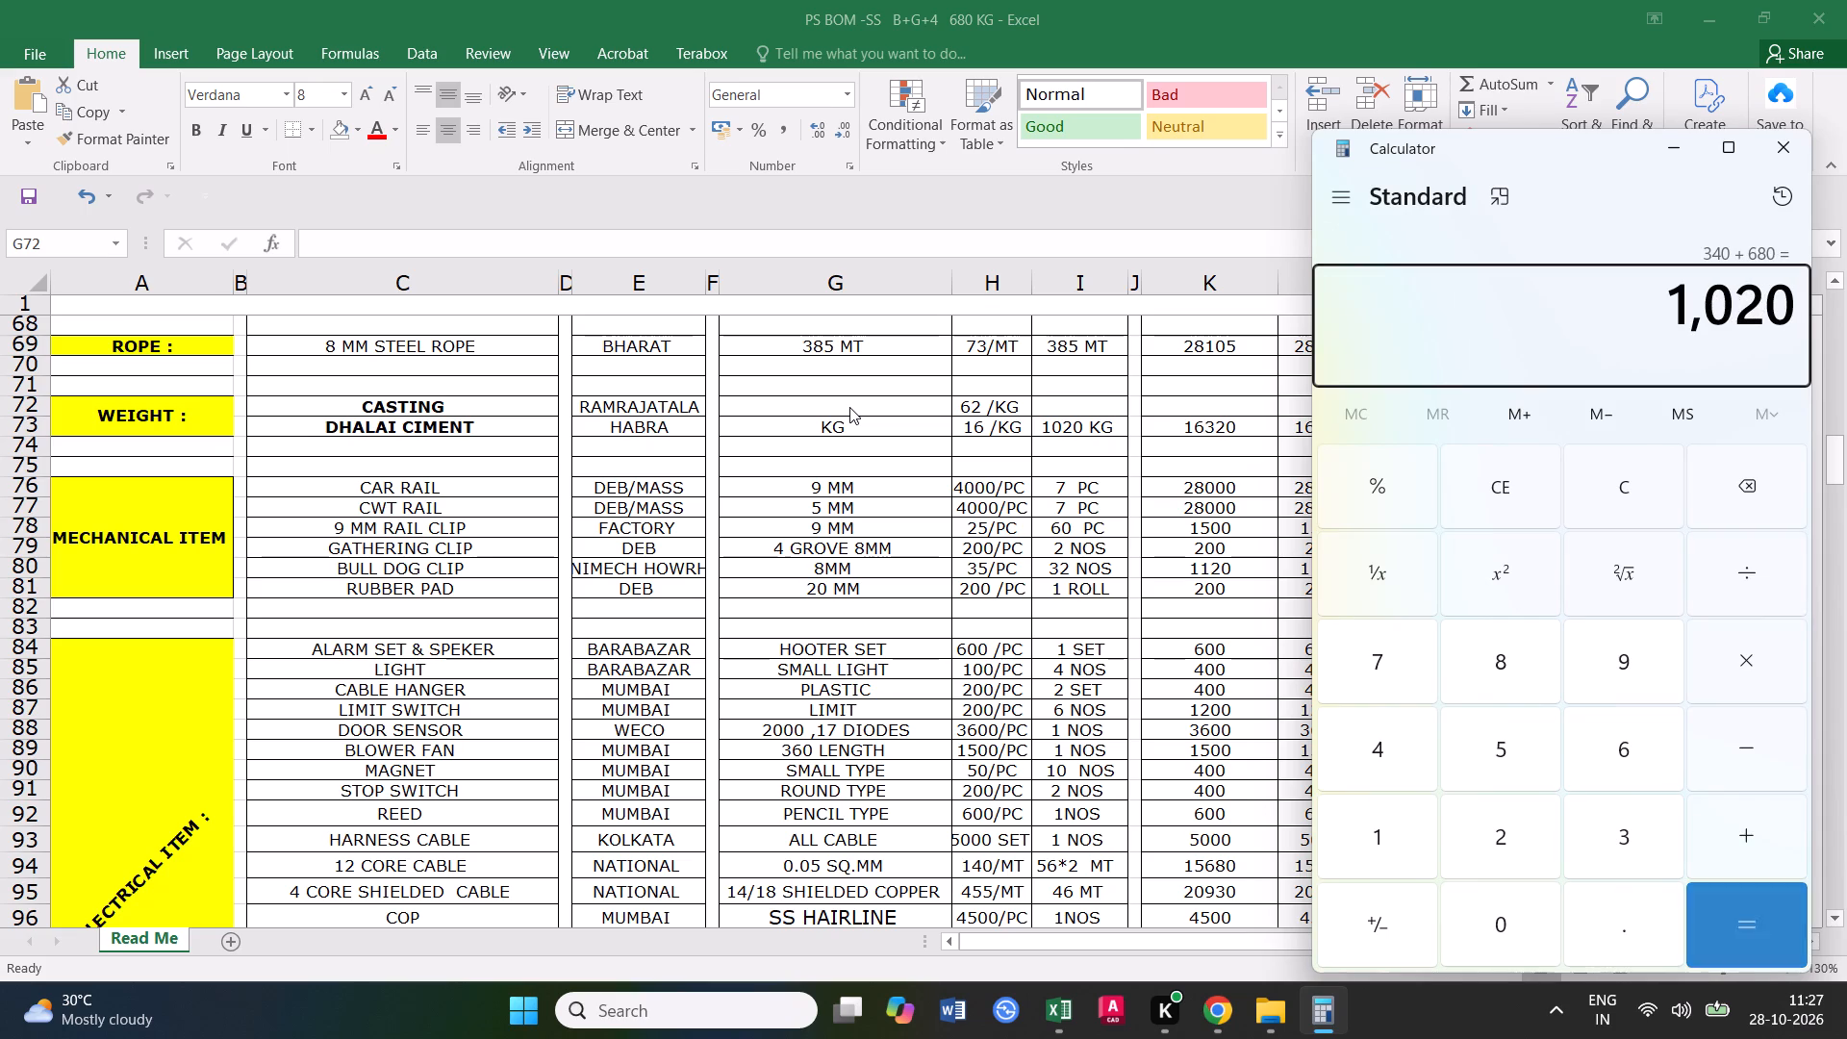
key("slash")
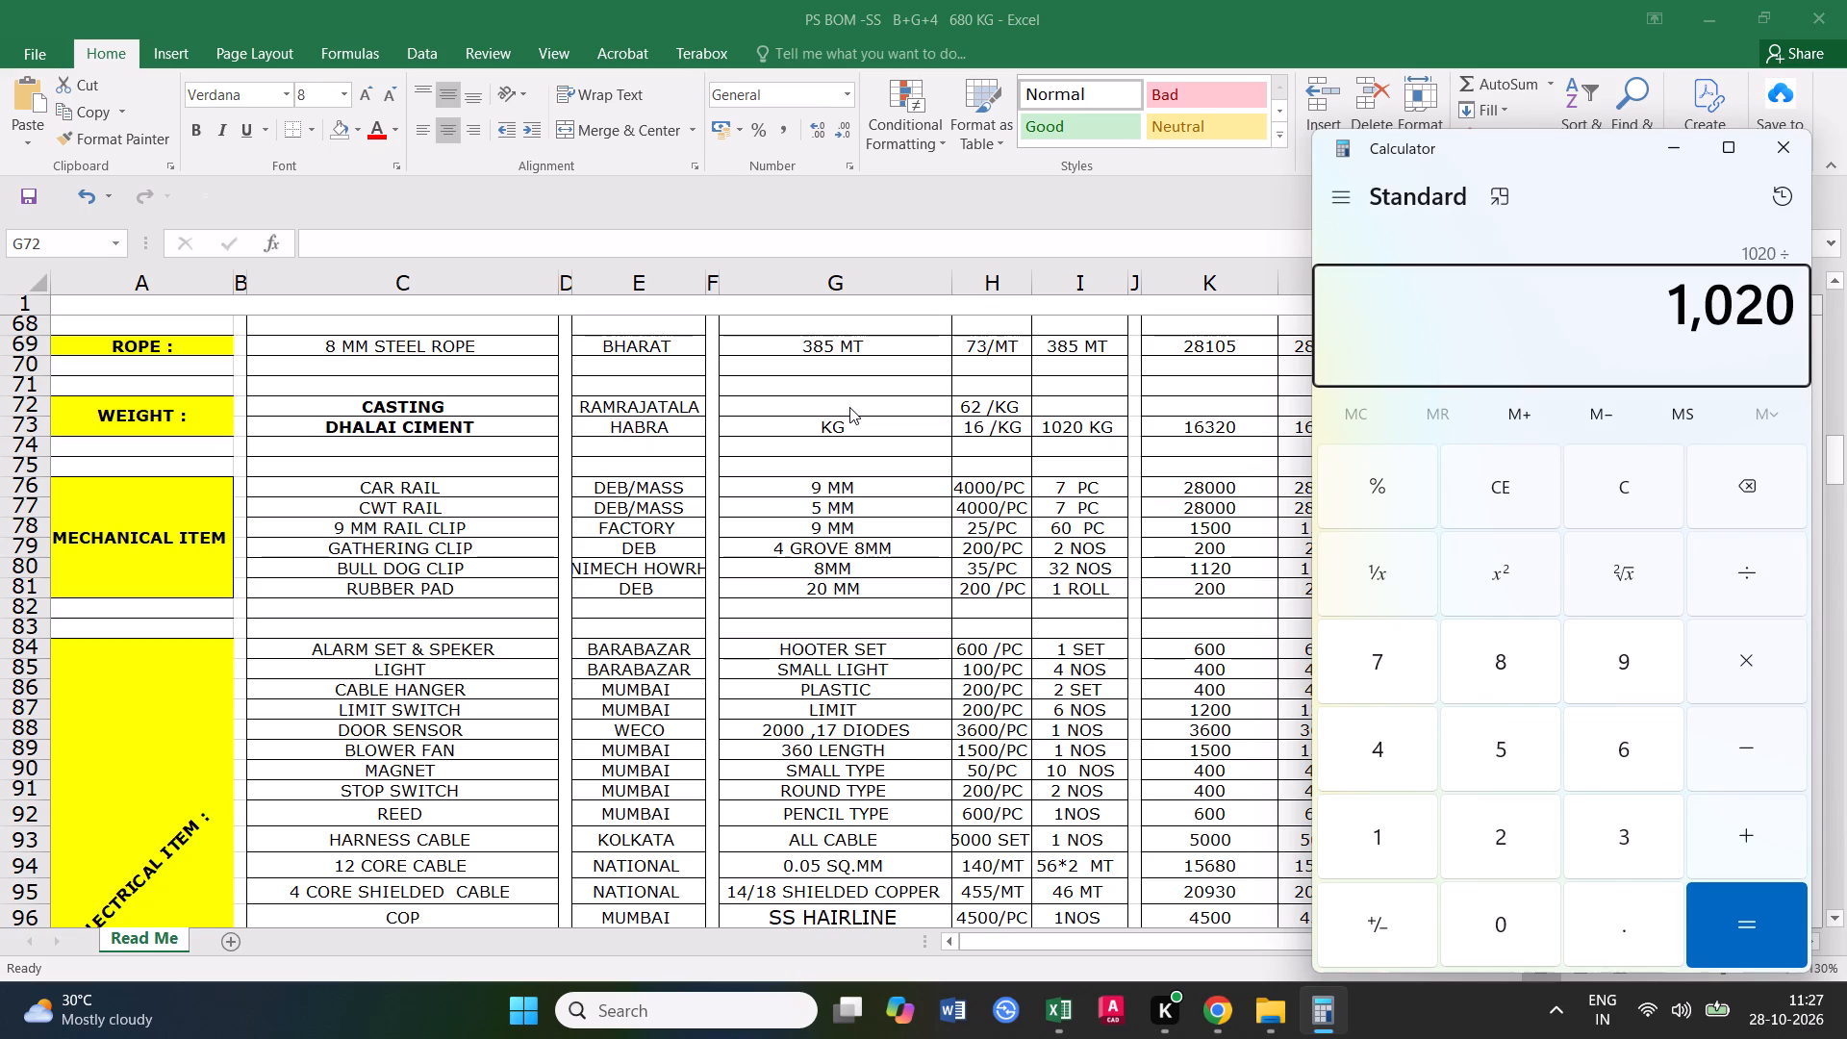
key("2")
key("Return")
left_click(1780, 153)
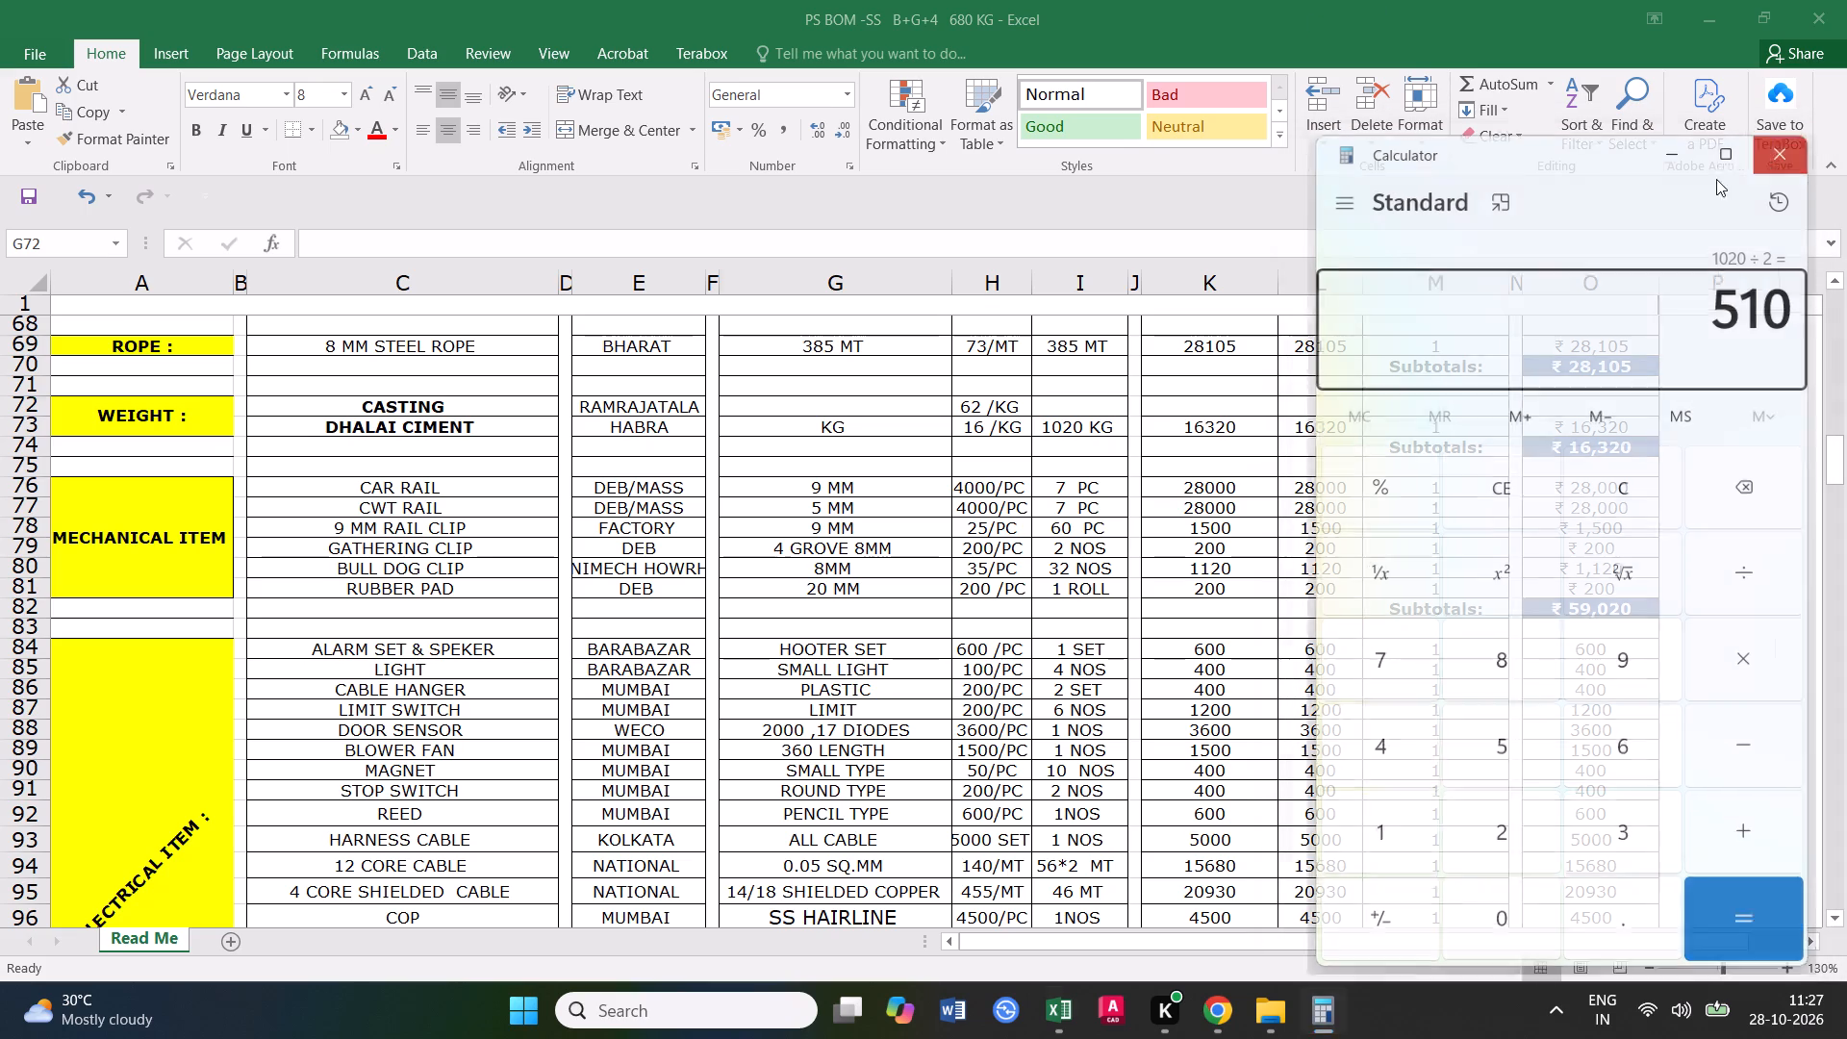
type("510")
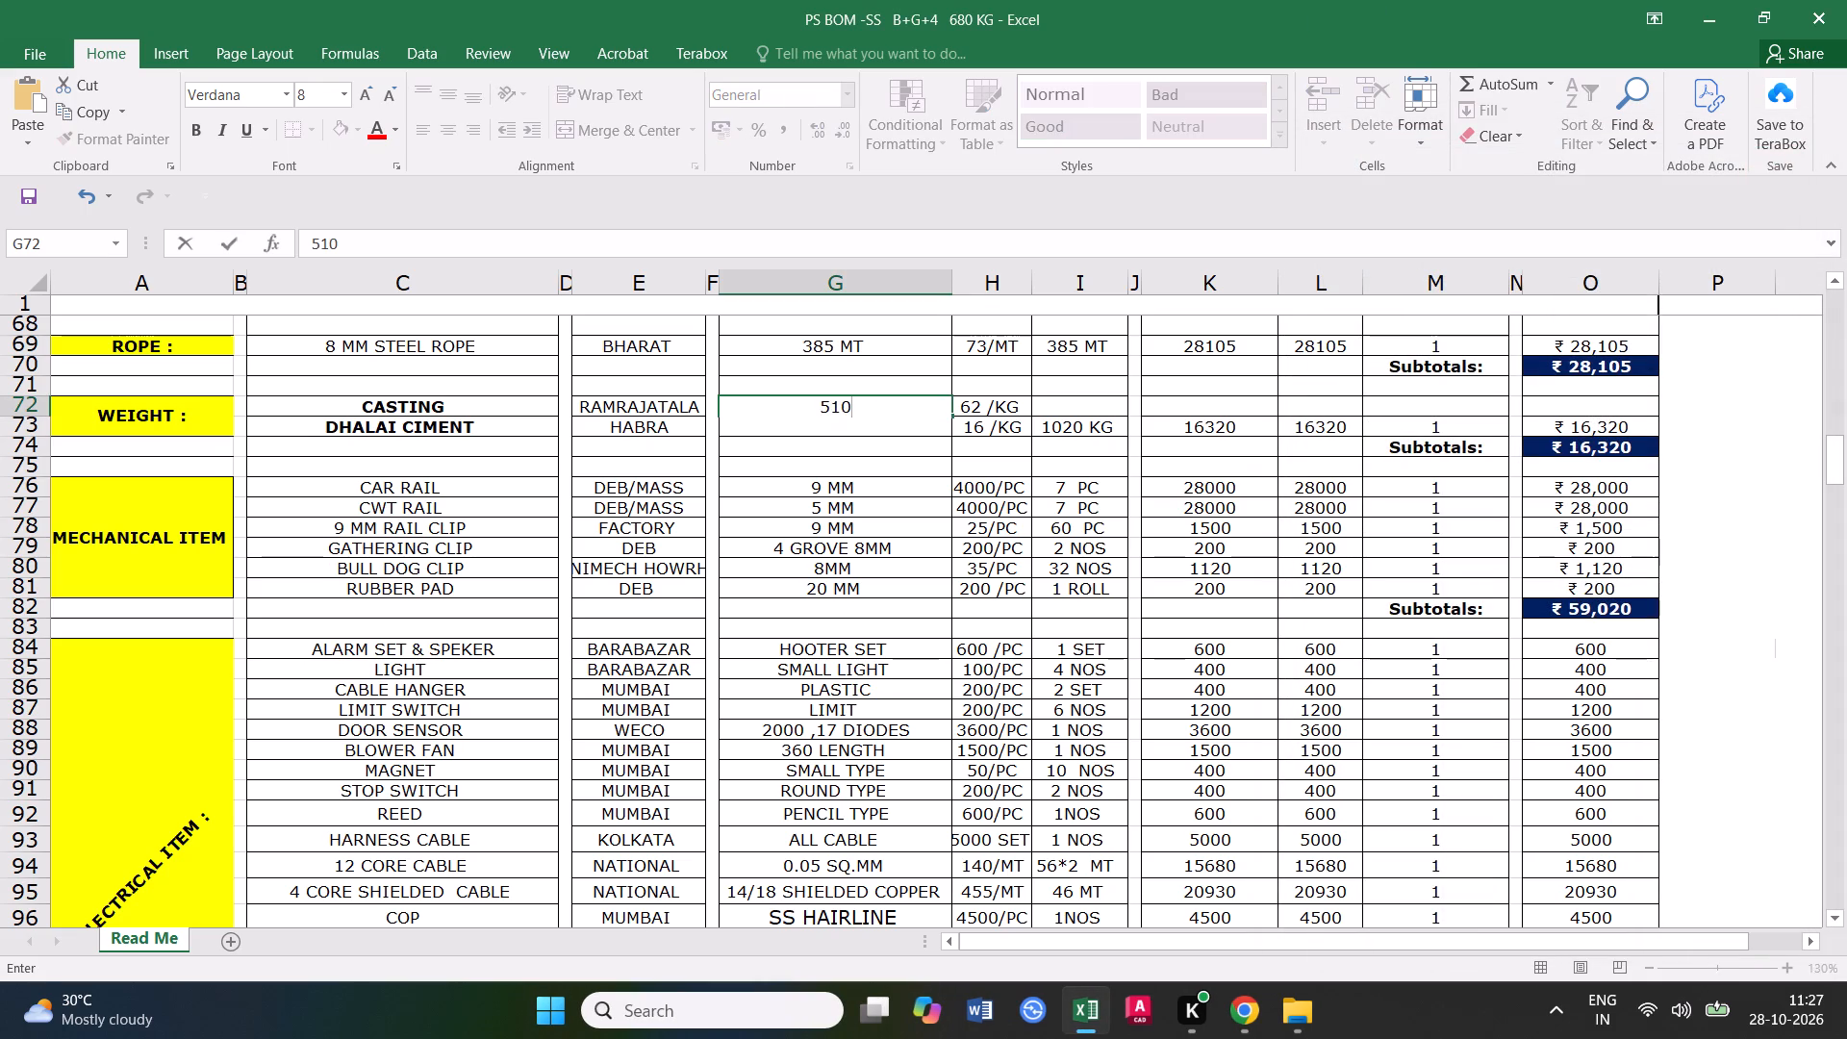
key("space")
type("KG")
key("space")
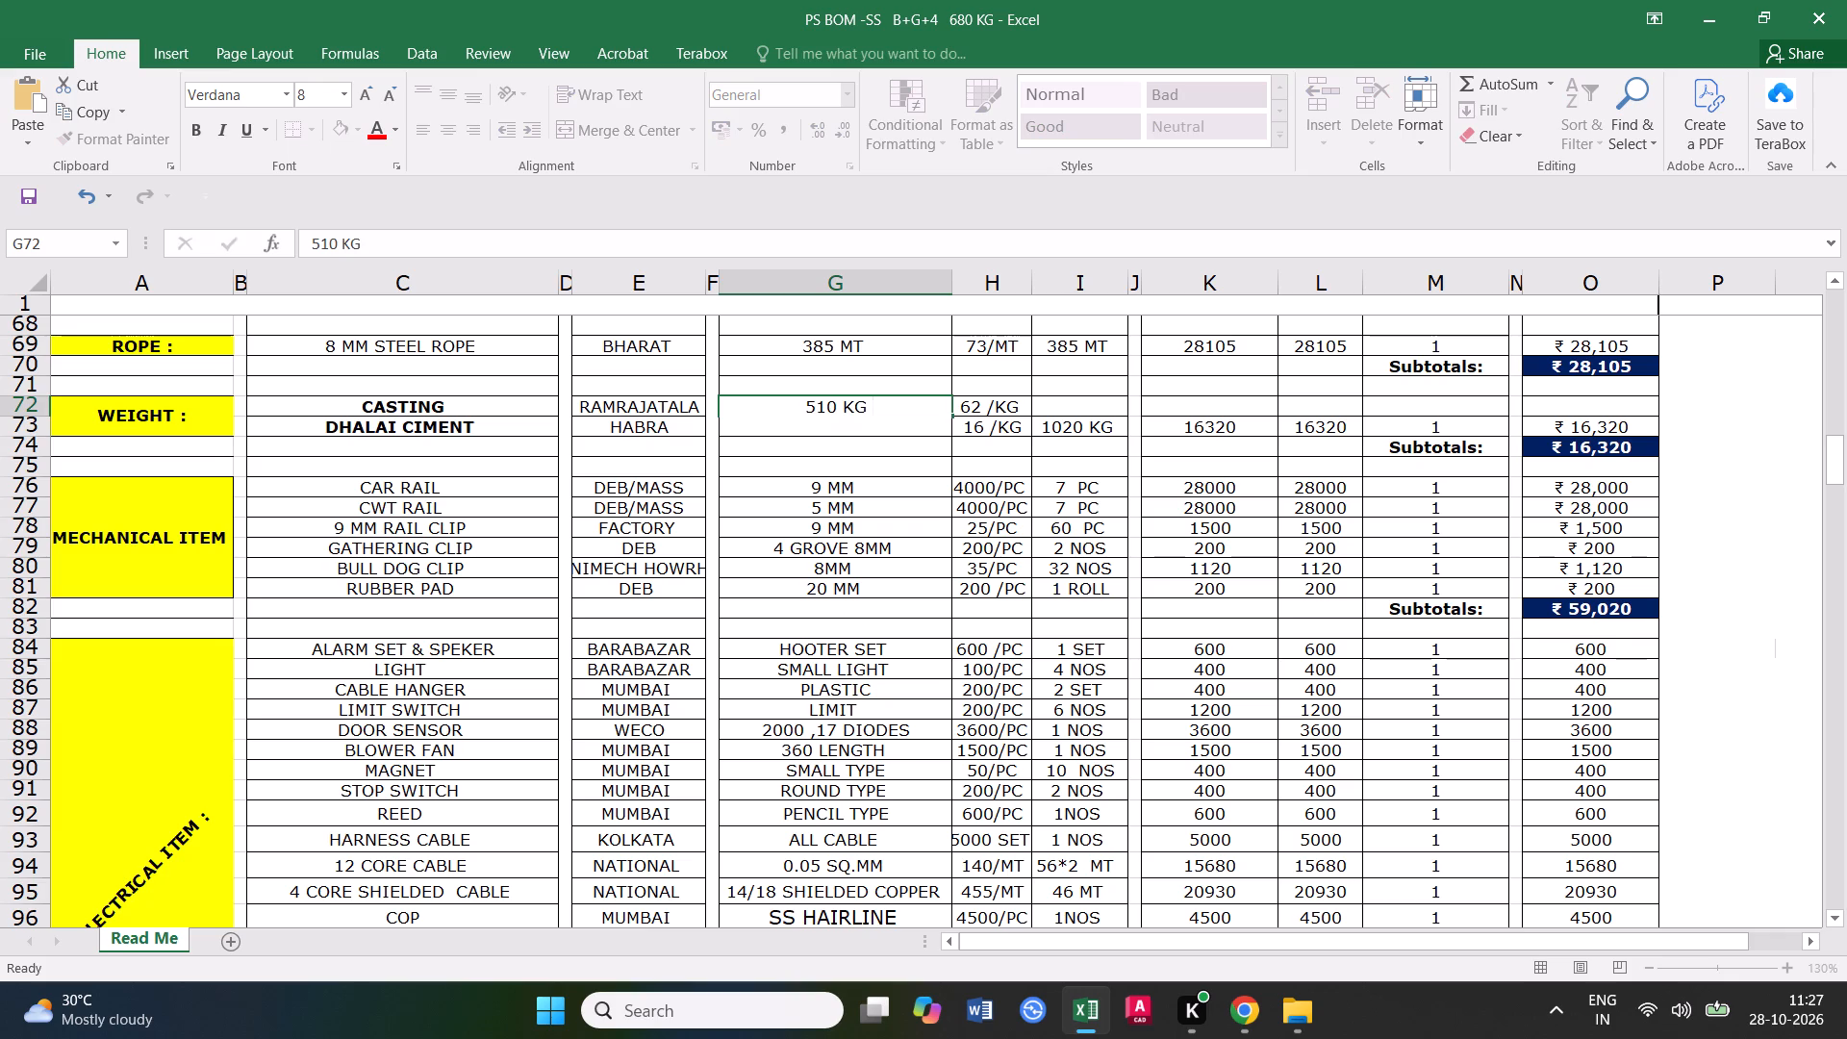
left_click(759, 481)
Put 510 before KG in the DHALAI CIMENT specification in column G.
double_click(822, 428)
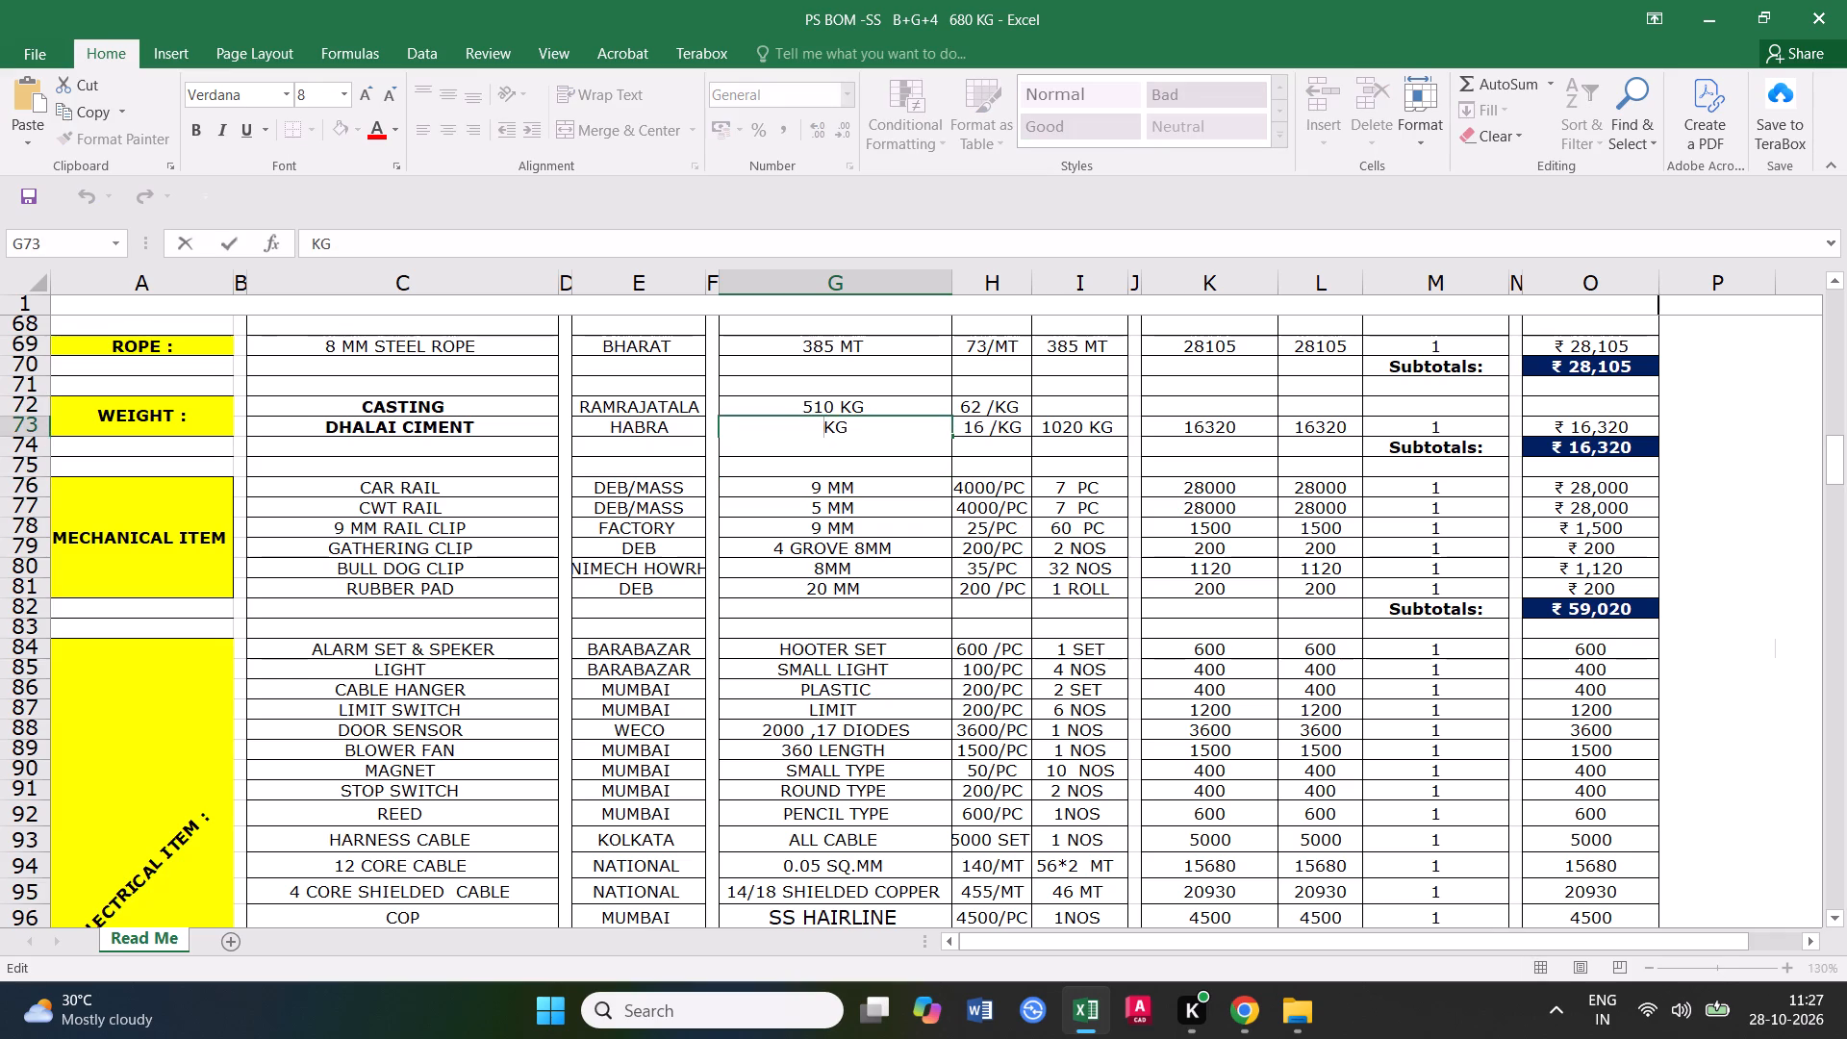
type("510")
key("space")
left_click(830, 568)
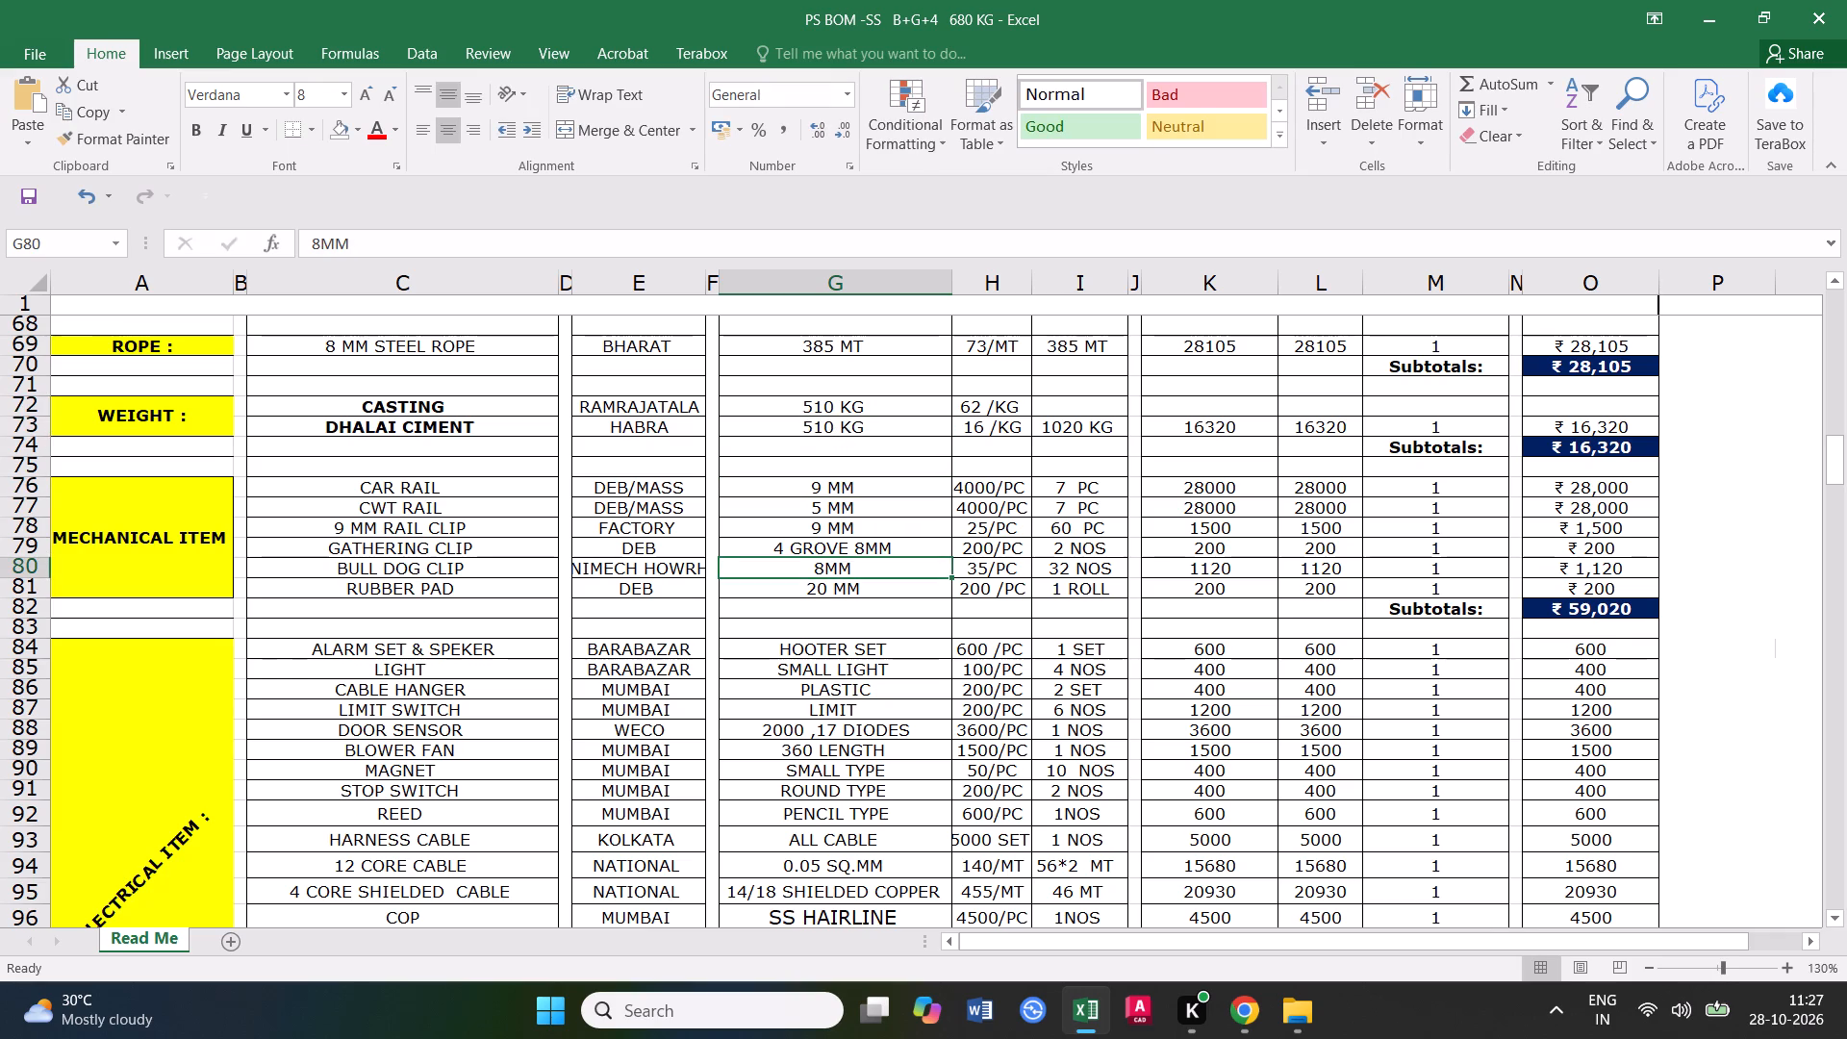
Calculate 510 × 62 in Calculator for the CASTING cost.
left_click(1077, 410)
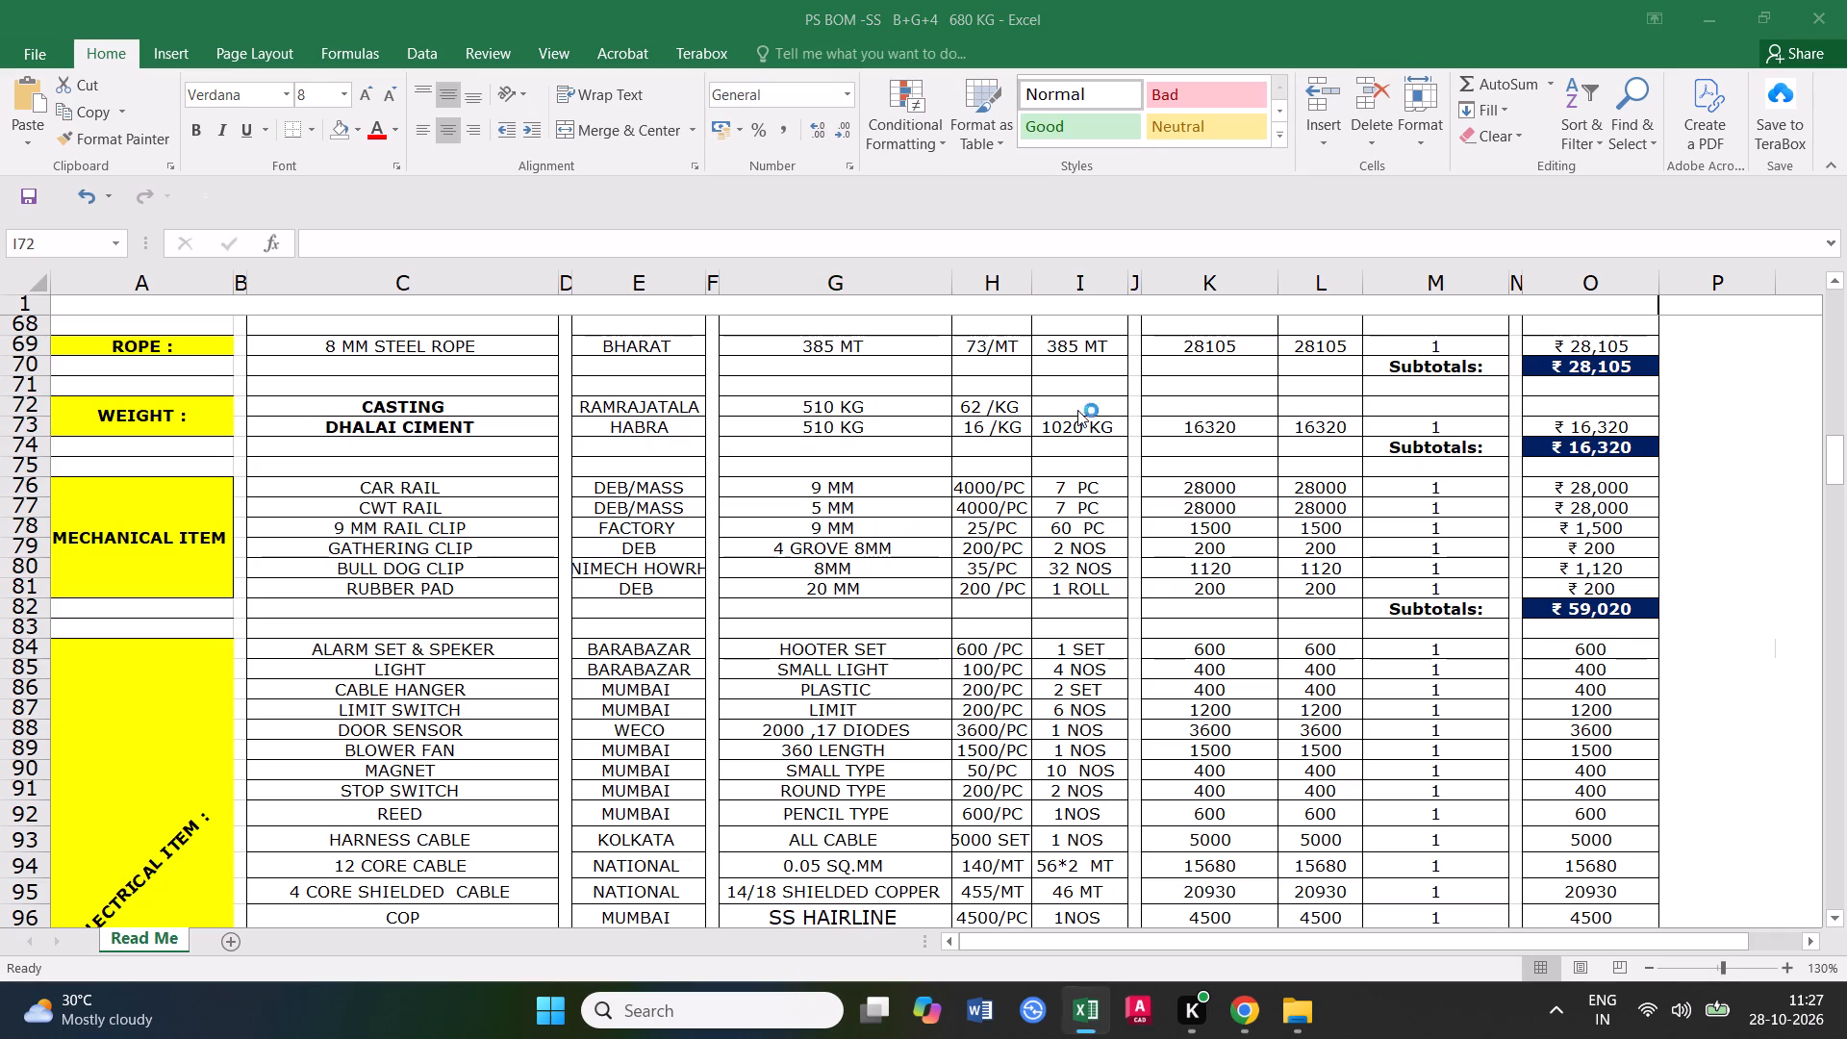
type("510*62")
key("Return")
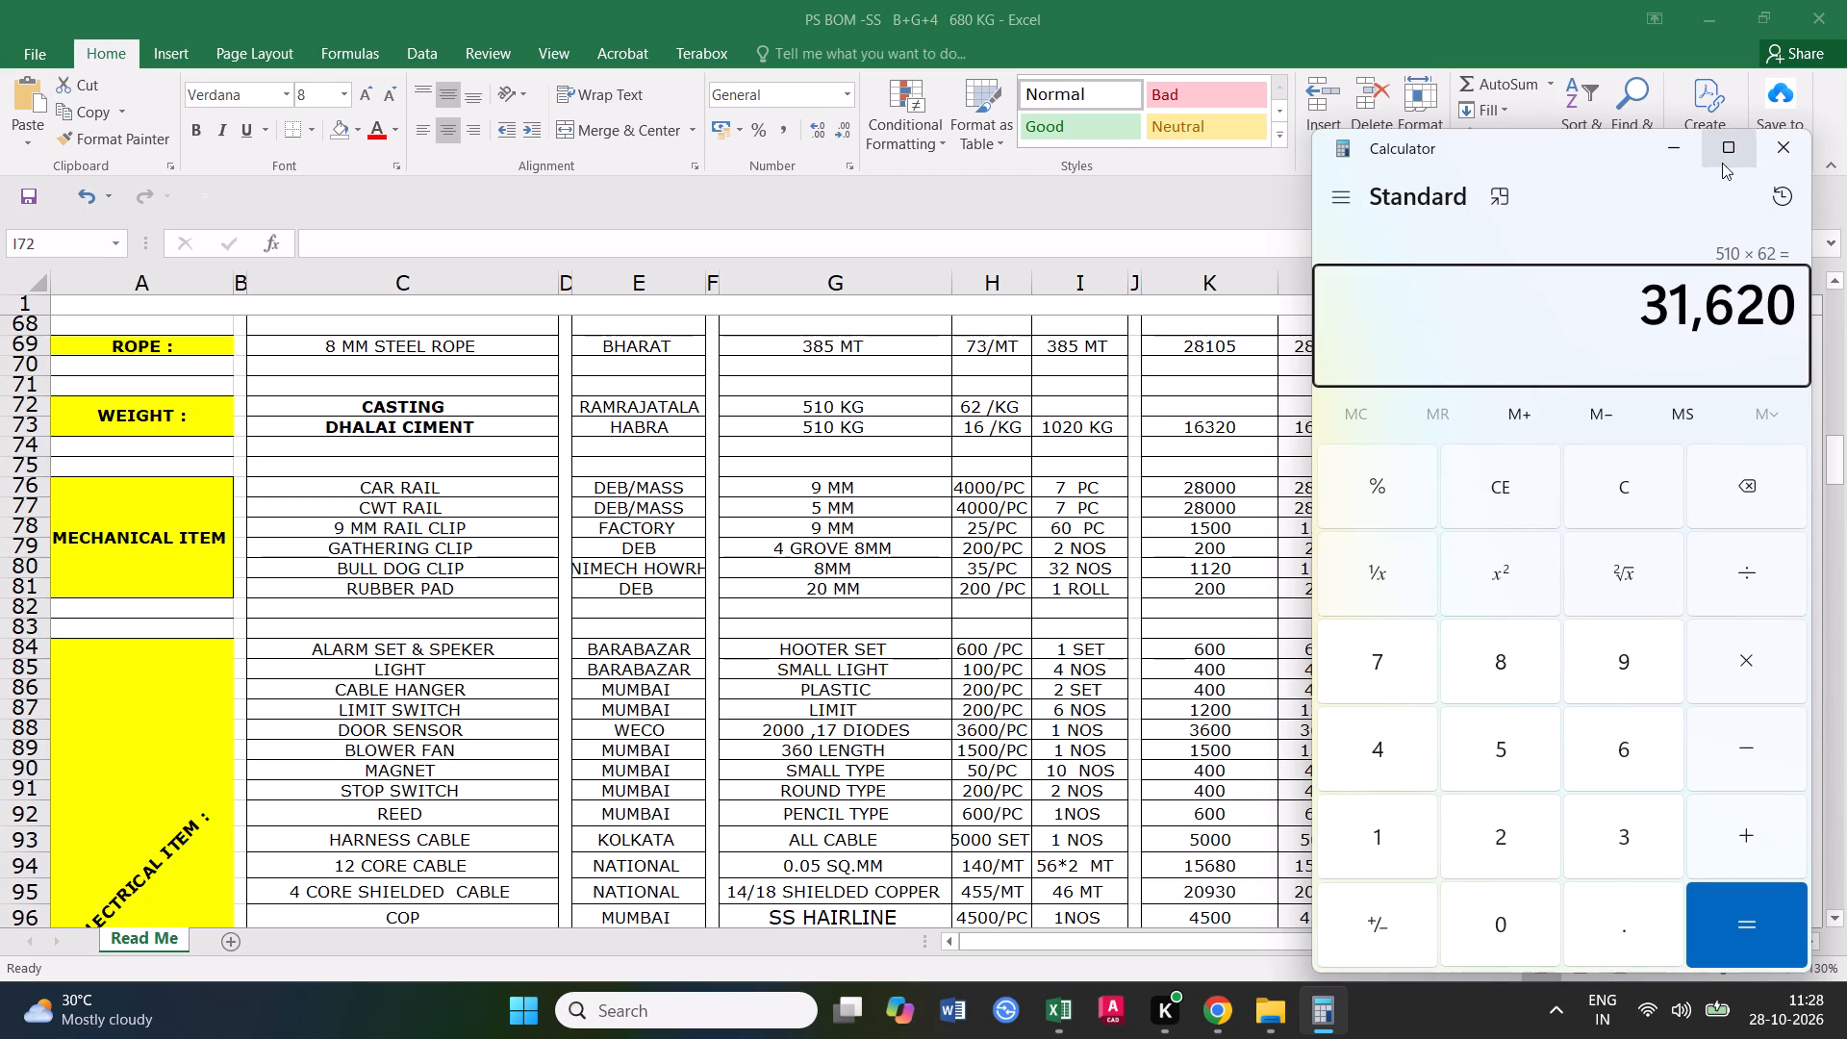
left_click(1768, 153)
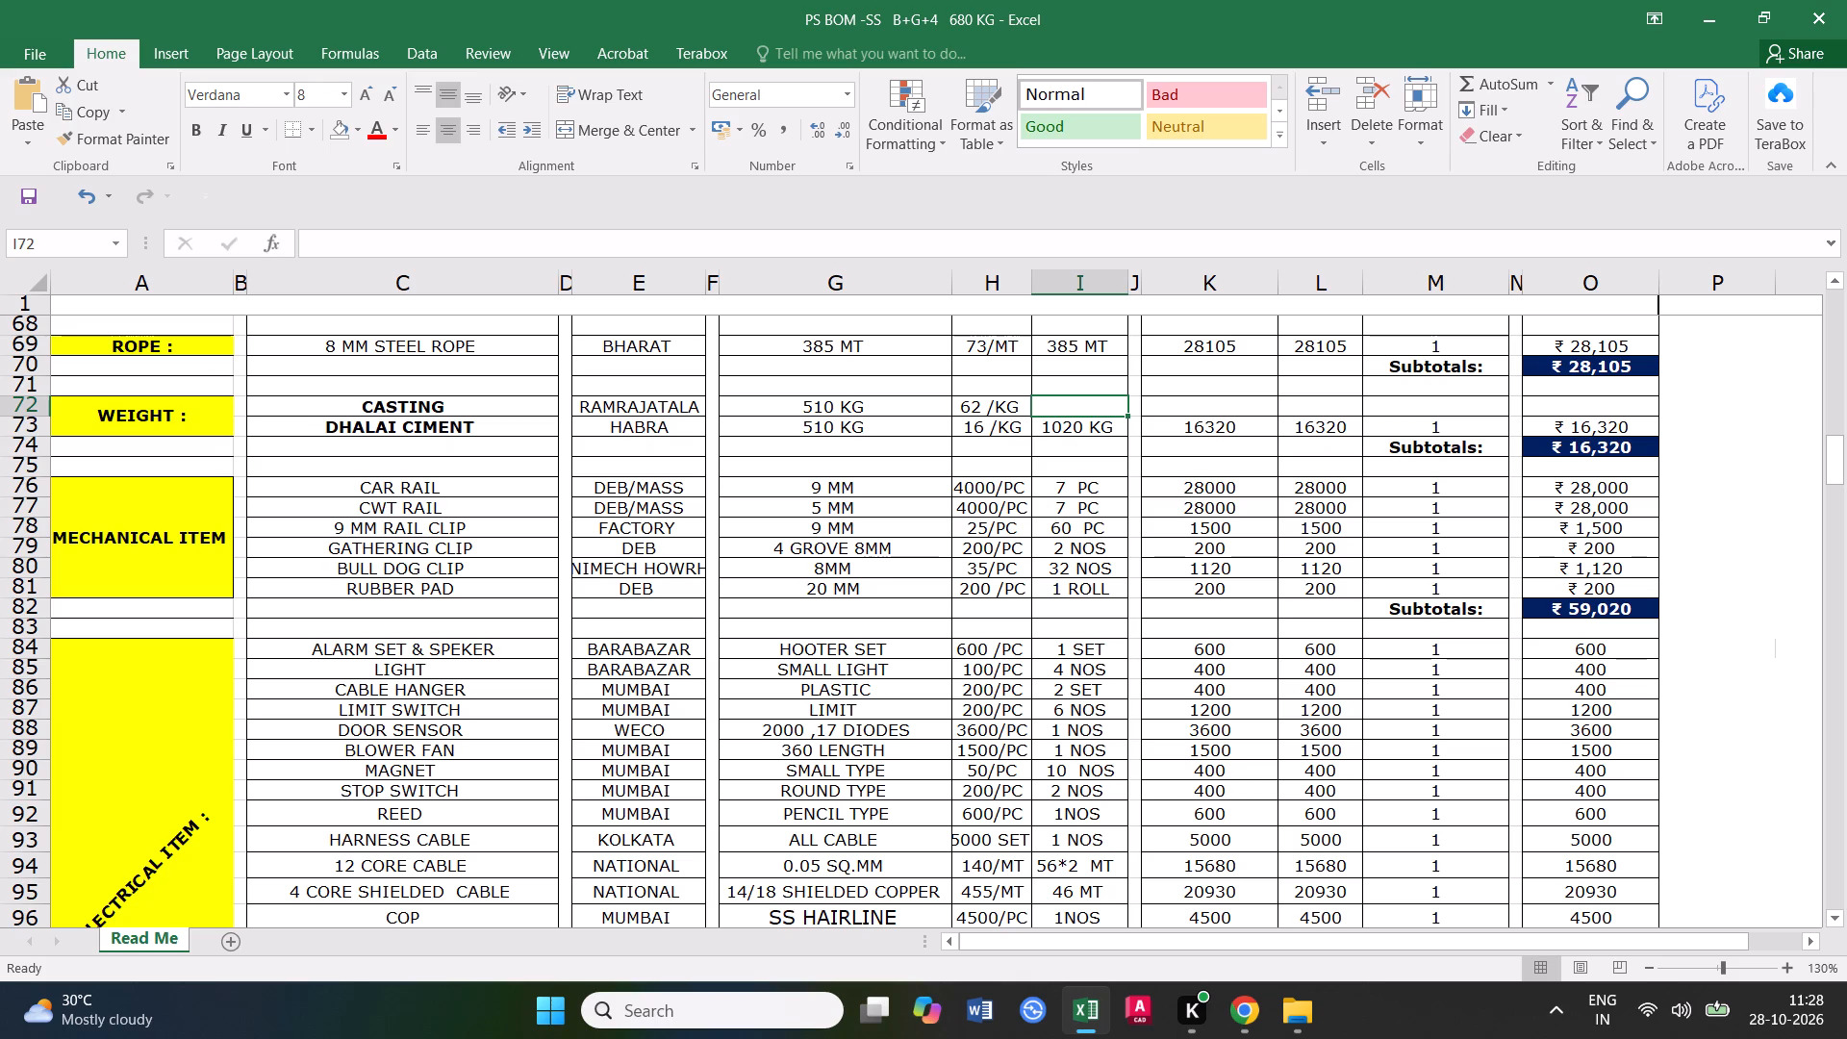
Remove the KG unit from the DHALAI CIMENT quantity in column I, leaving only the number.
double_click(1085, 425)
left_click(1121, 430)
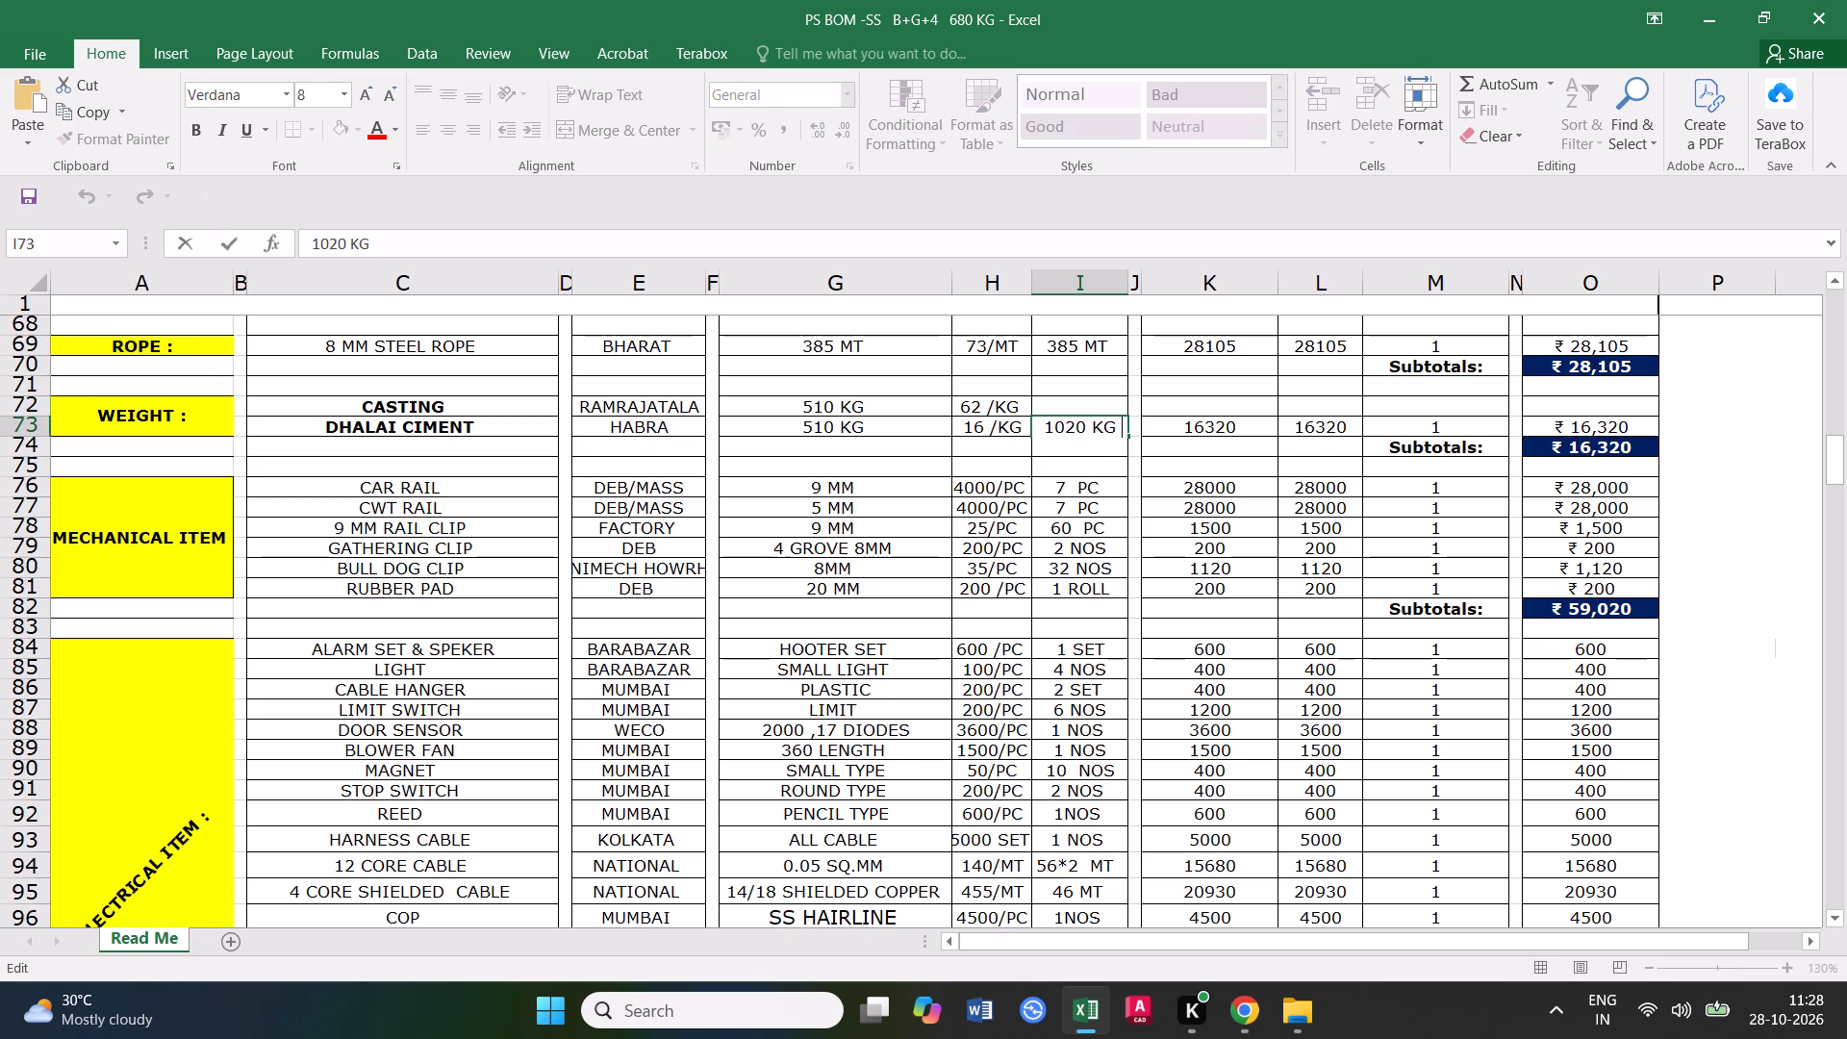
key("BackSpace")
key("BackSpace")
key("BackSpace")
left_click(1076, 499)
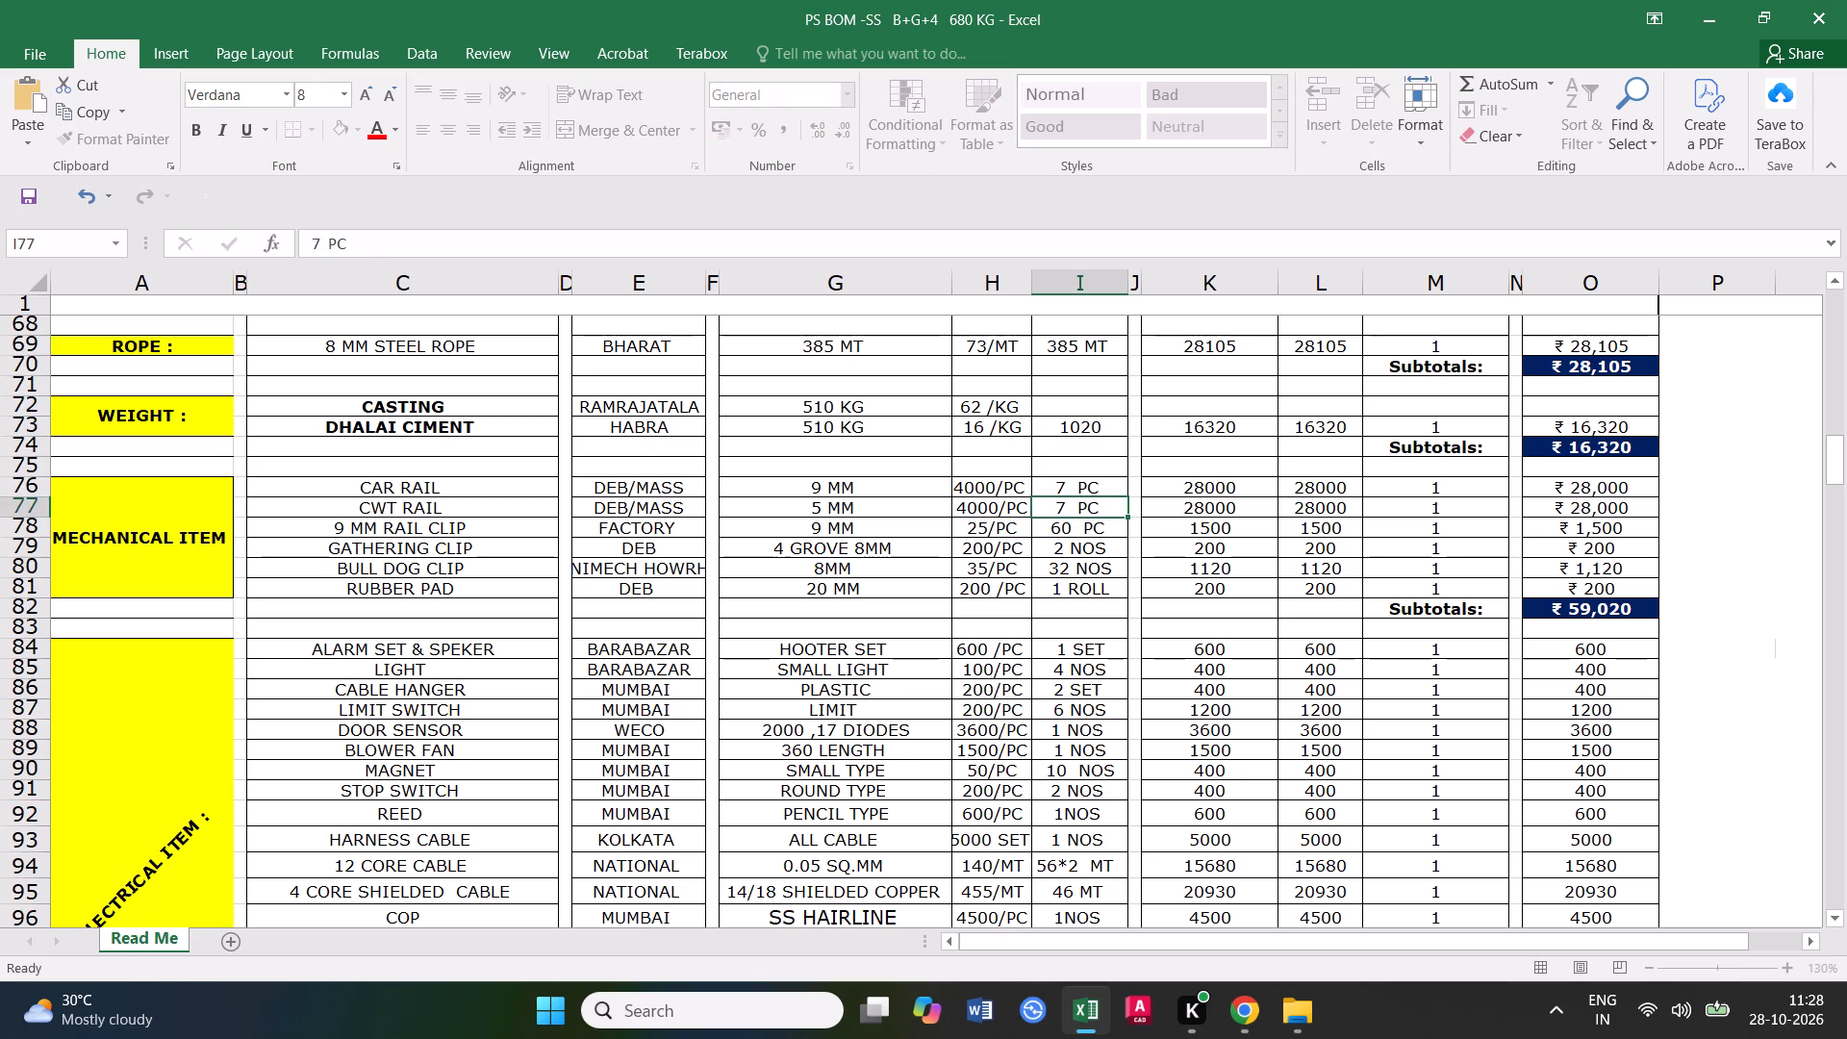
Calculate 510 × 62 in Calculator, enter 31620 in column K of the CASTING row and copy it across to column L.
left_click(1088, 399)
left_click(1093, 400)
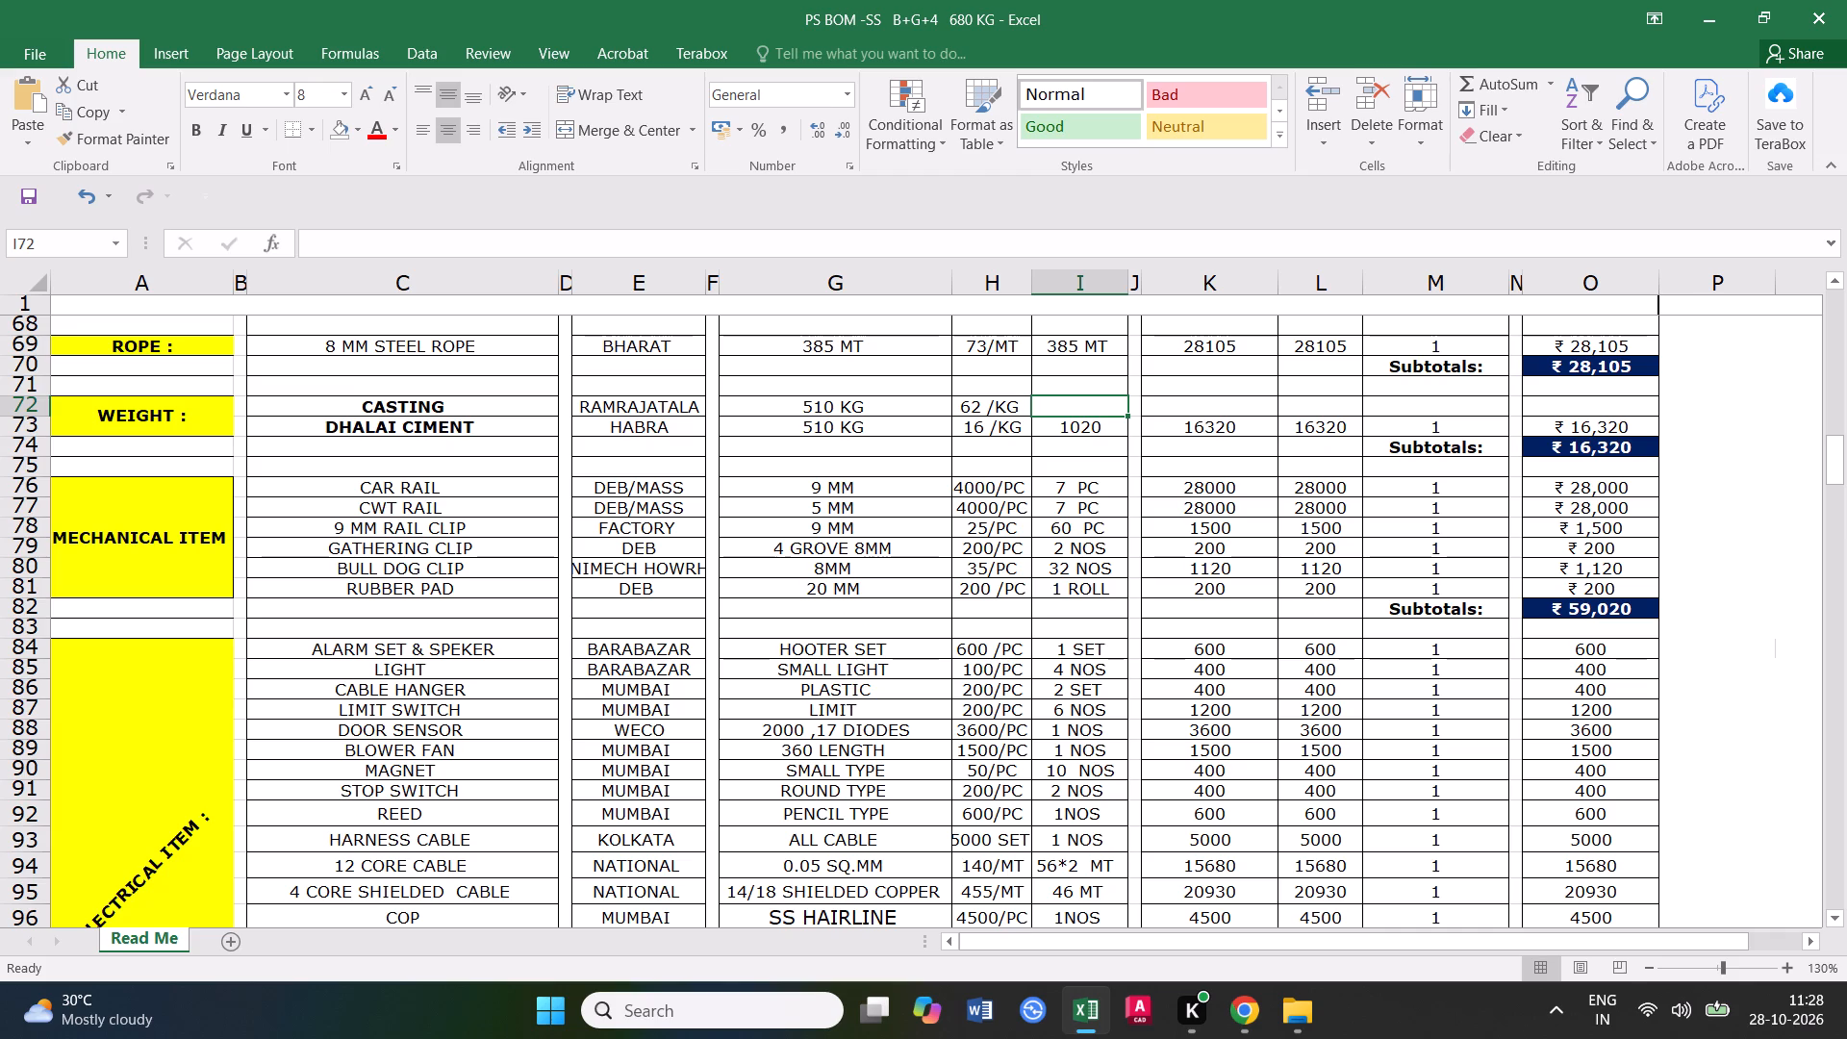
type("510")
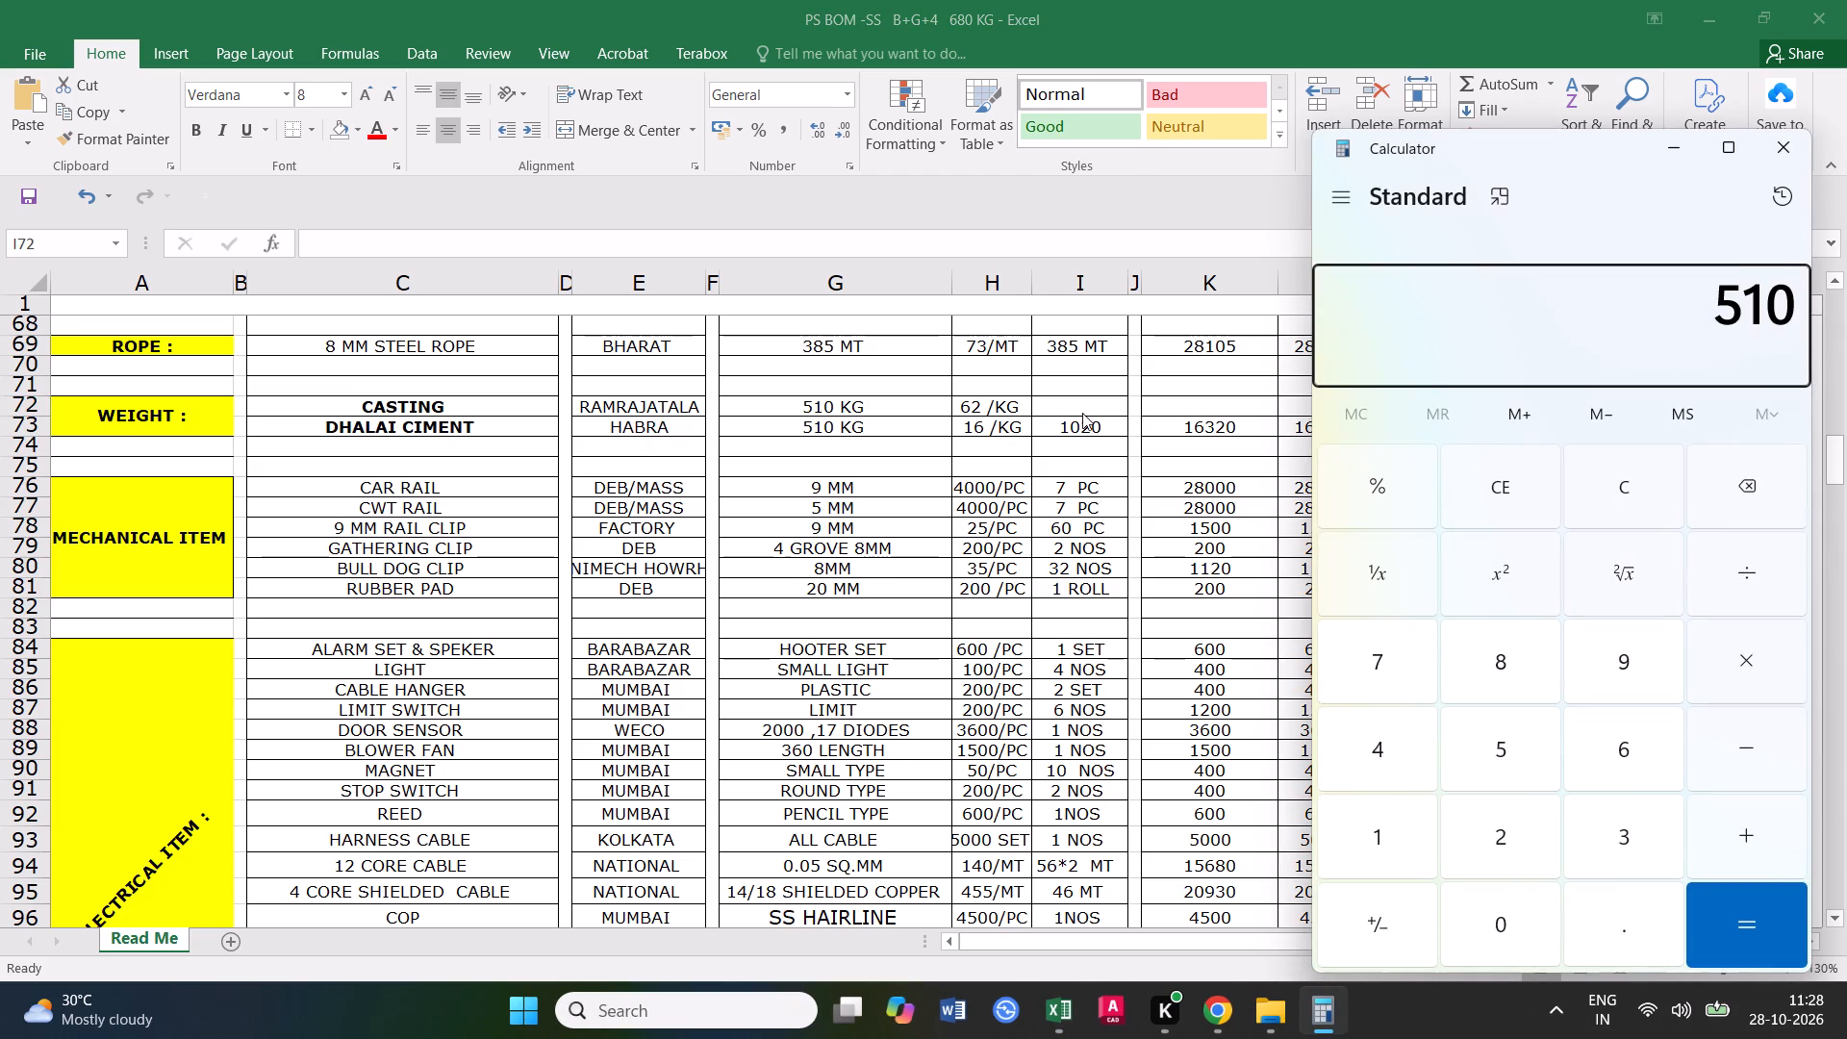
type("*62")
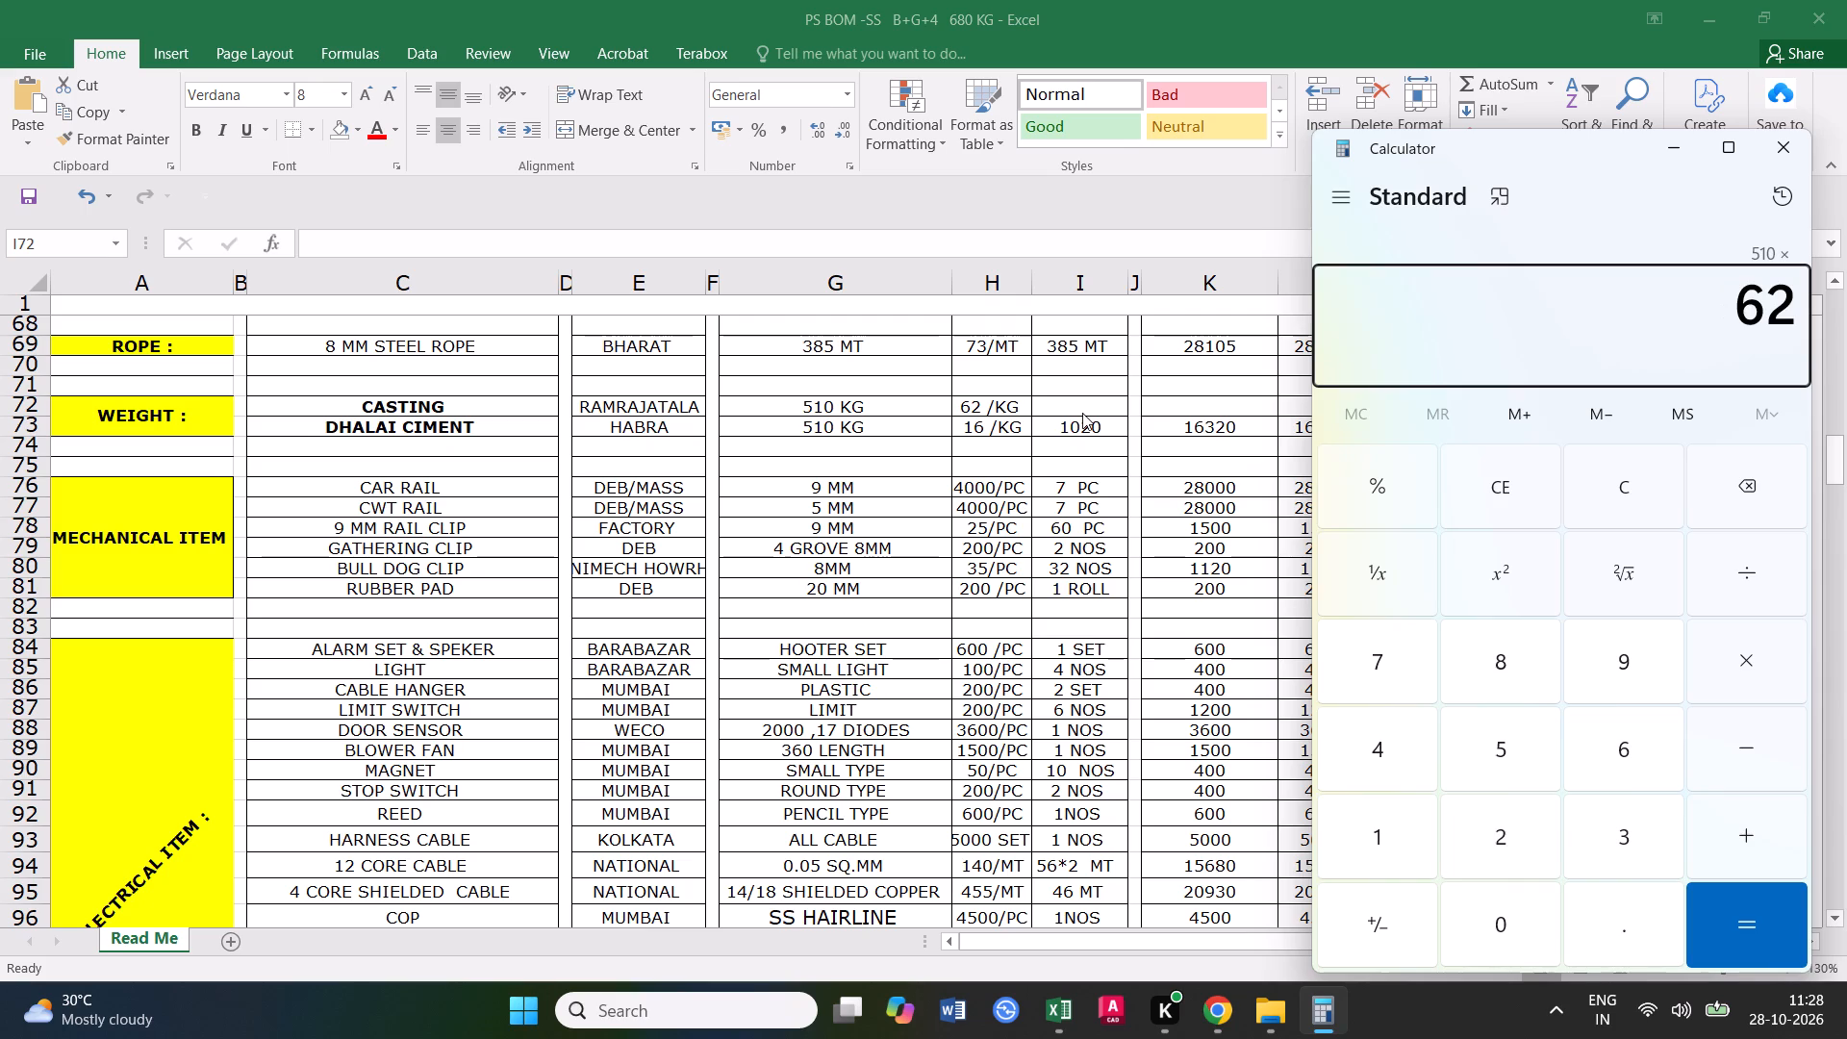
key("Return")
left_click(1775, 143)
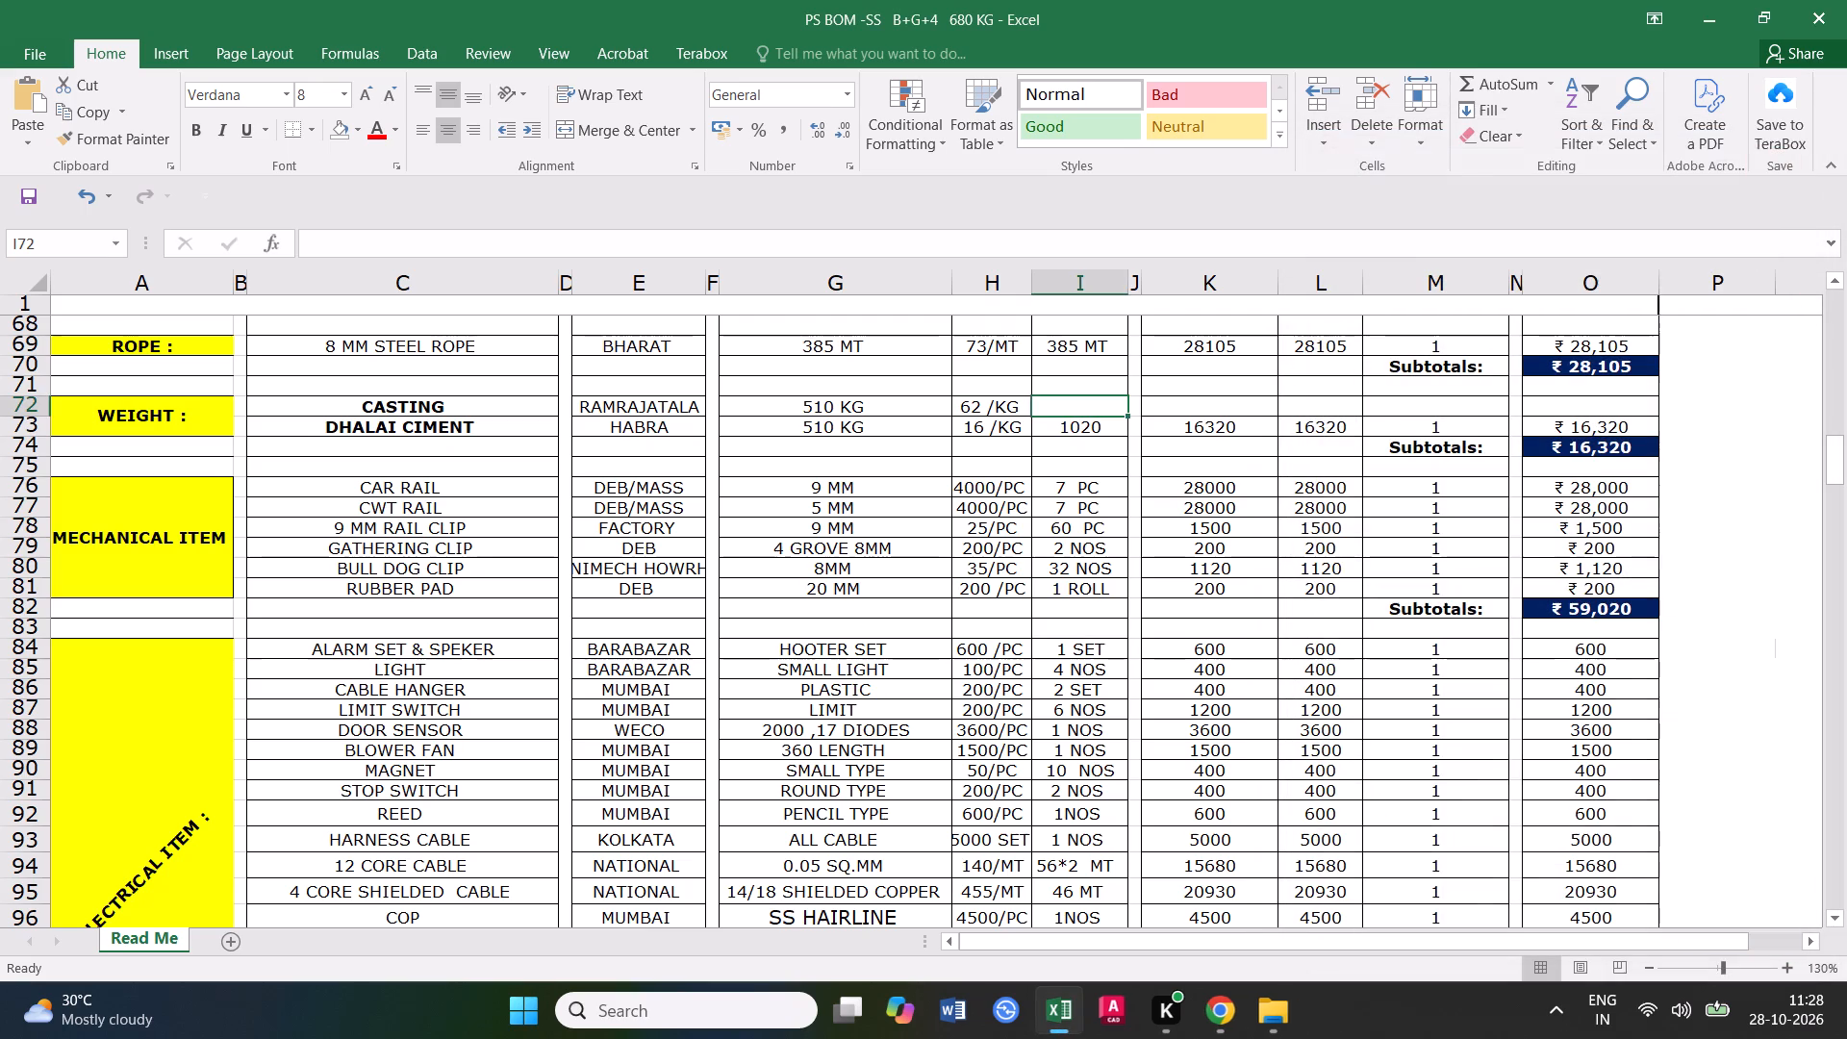
left_click(1221, 404)
type("31620")
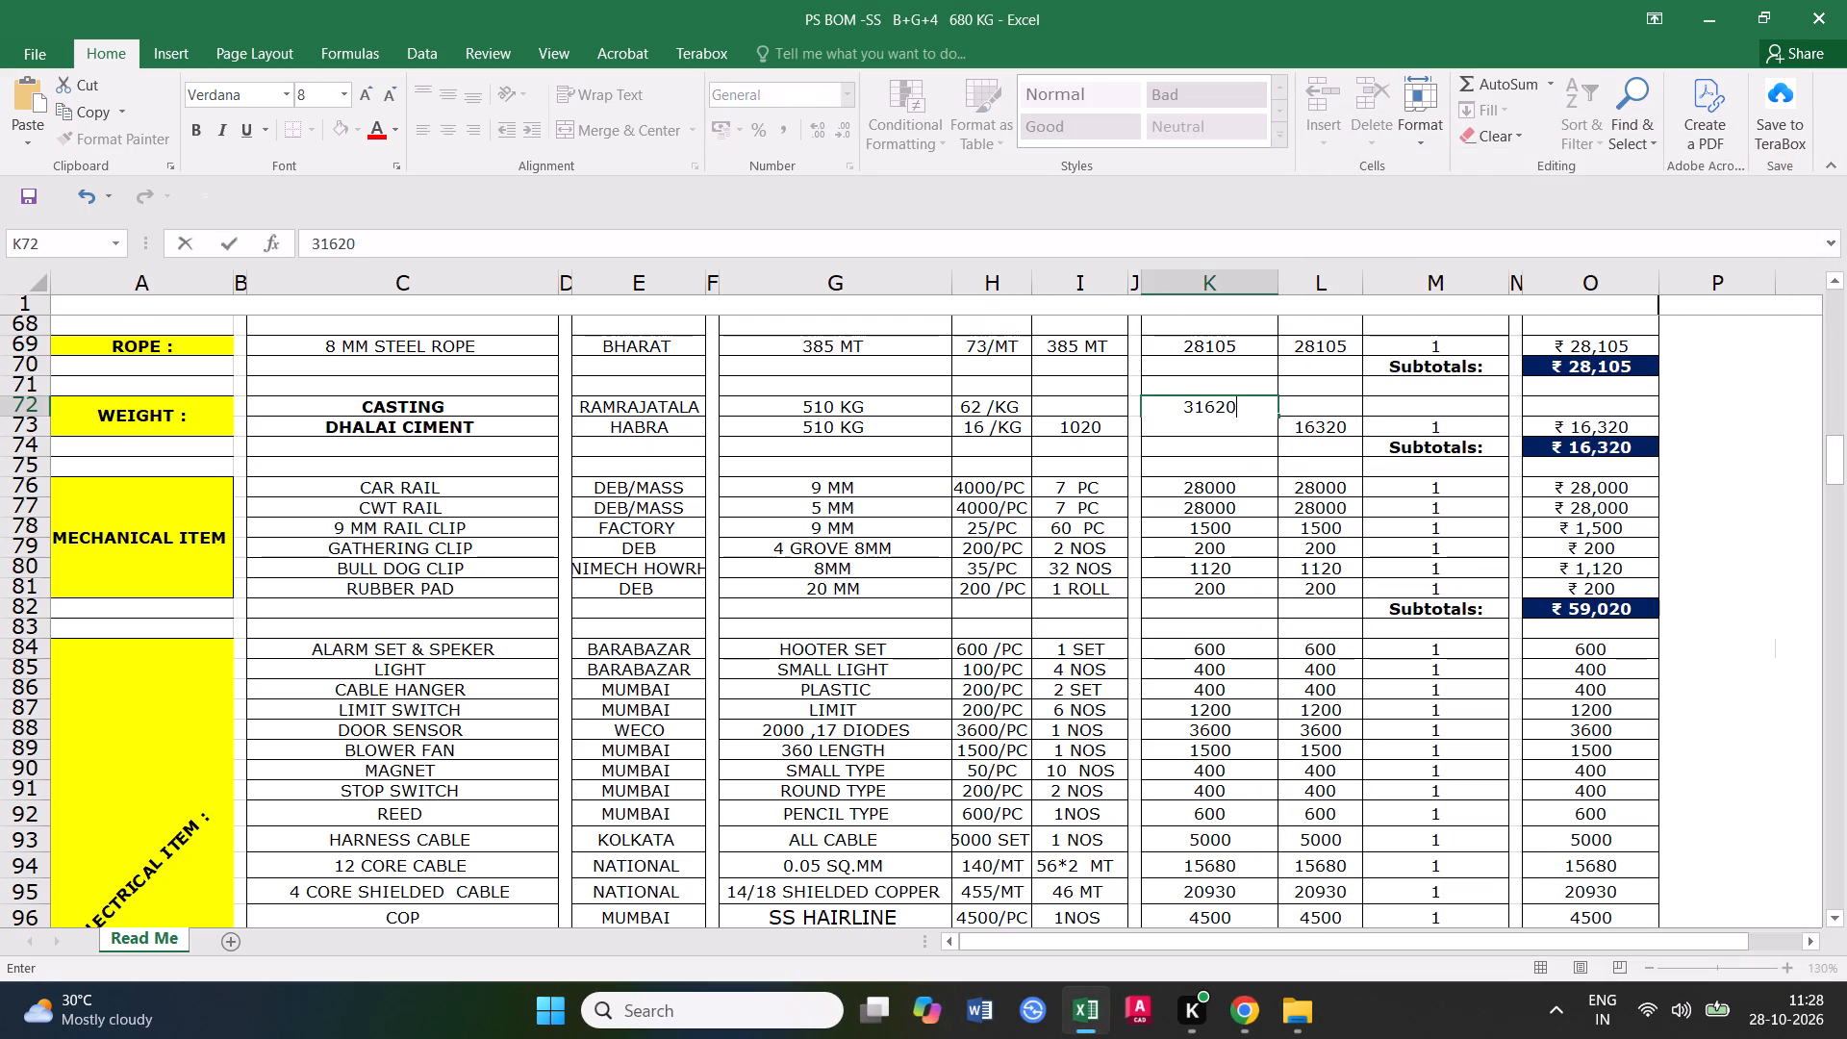
left_click(1265, 527)
left_click(1216, 406)
left_click_drag(1280, 415, 1336, 410)
Enter 1 in column M of the CASTING row and fill the total formula from O73 up into O72.
left_click(1446, 401)
key("1")
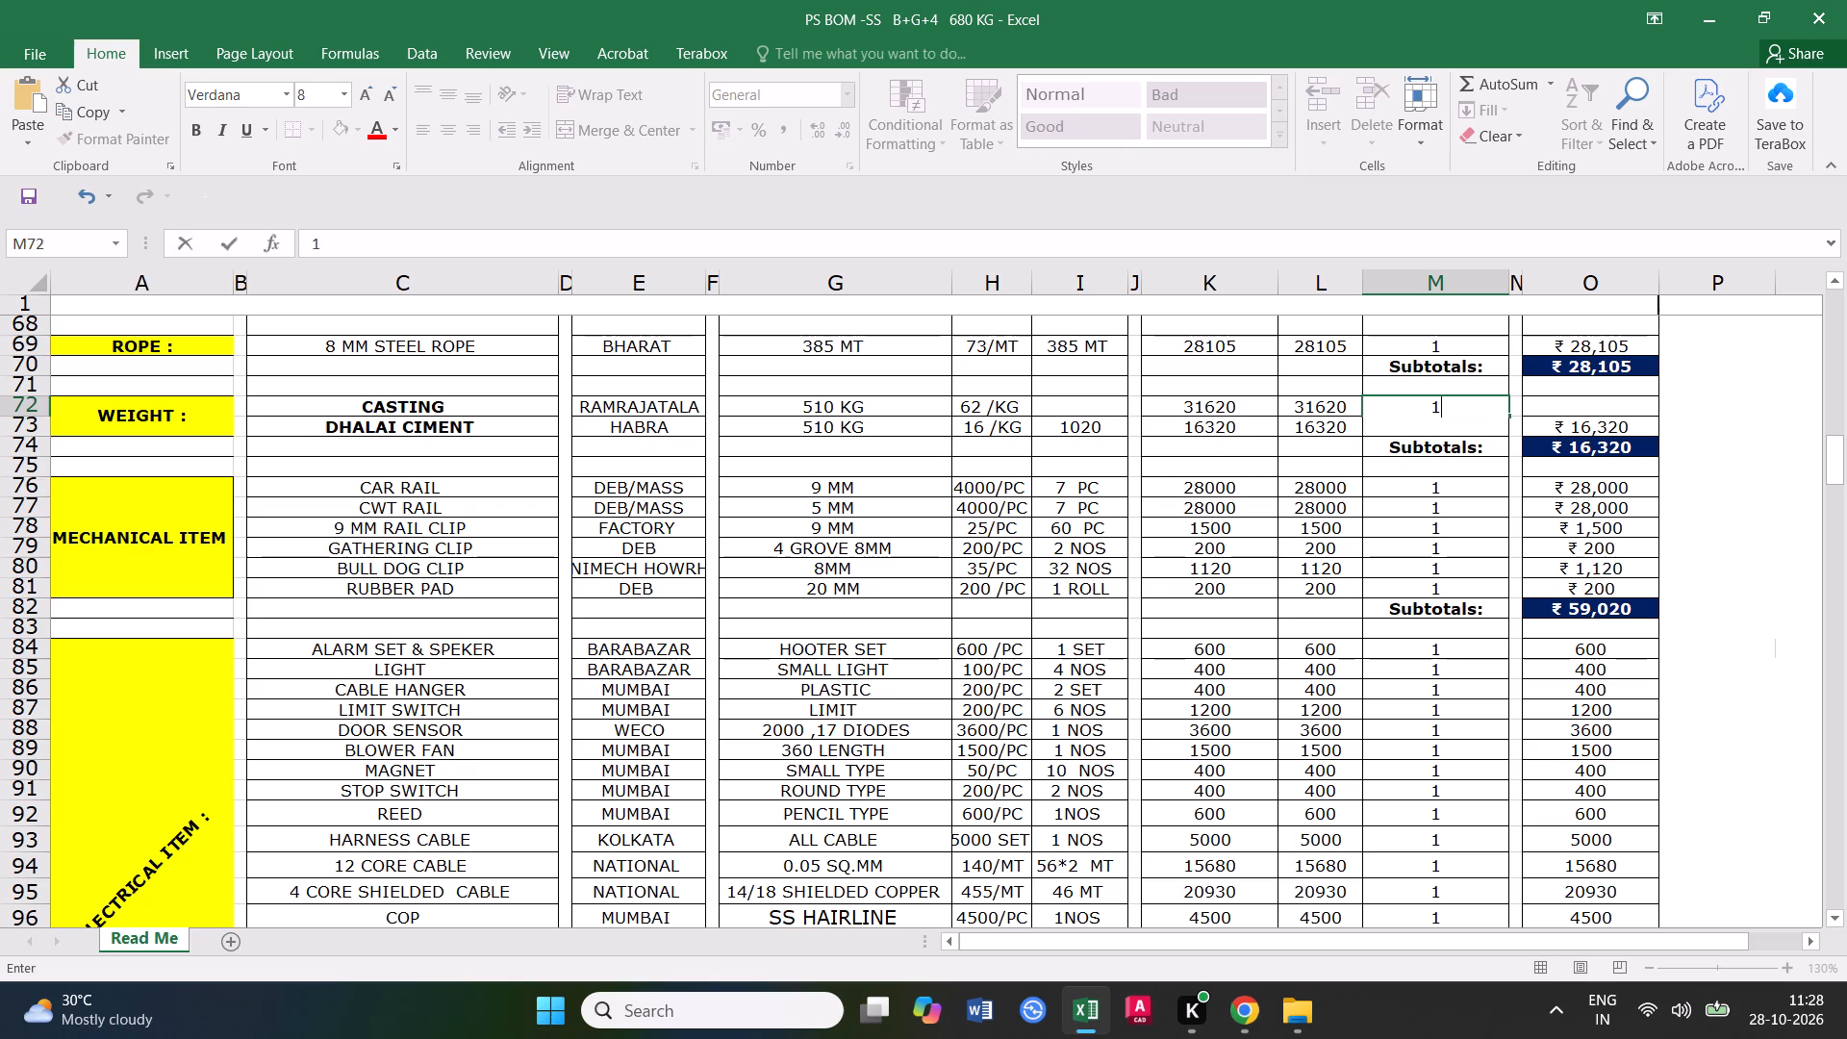
left_click(1456, 492)
left_click(1623, 420)
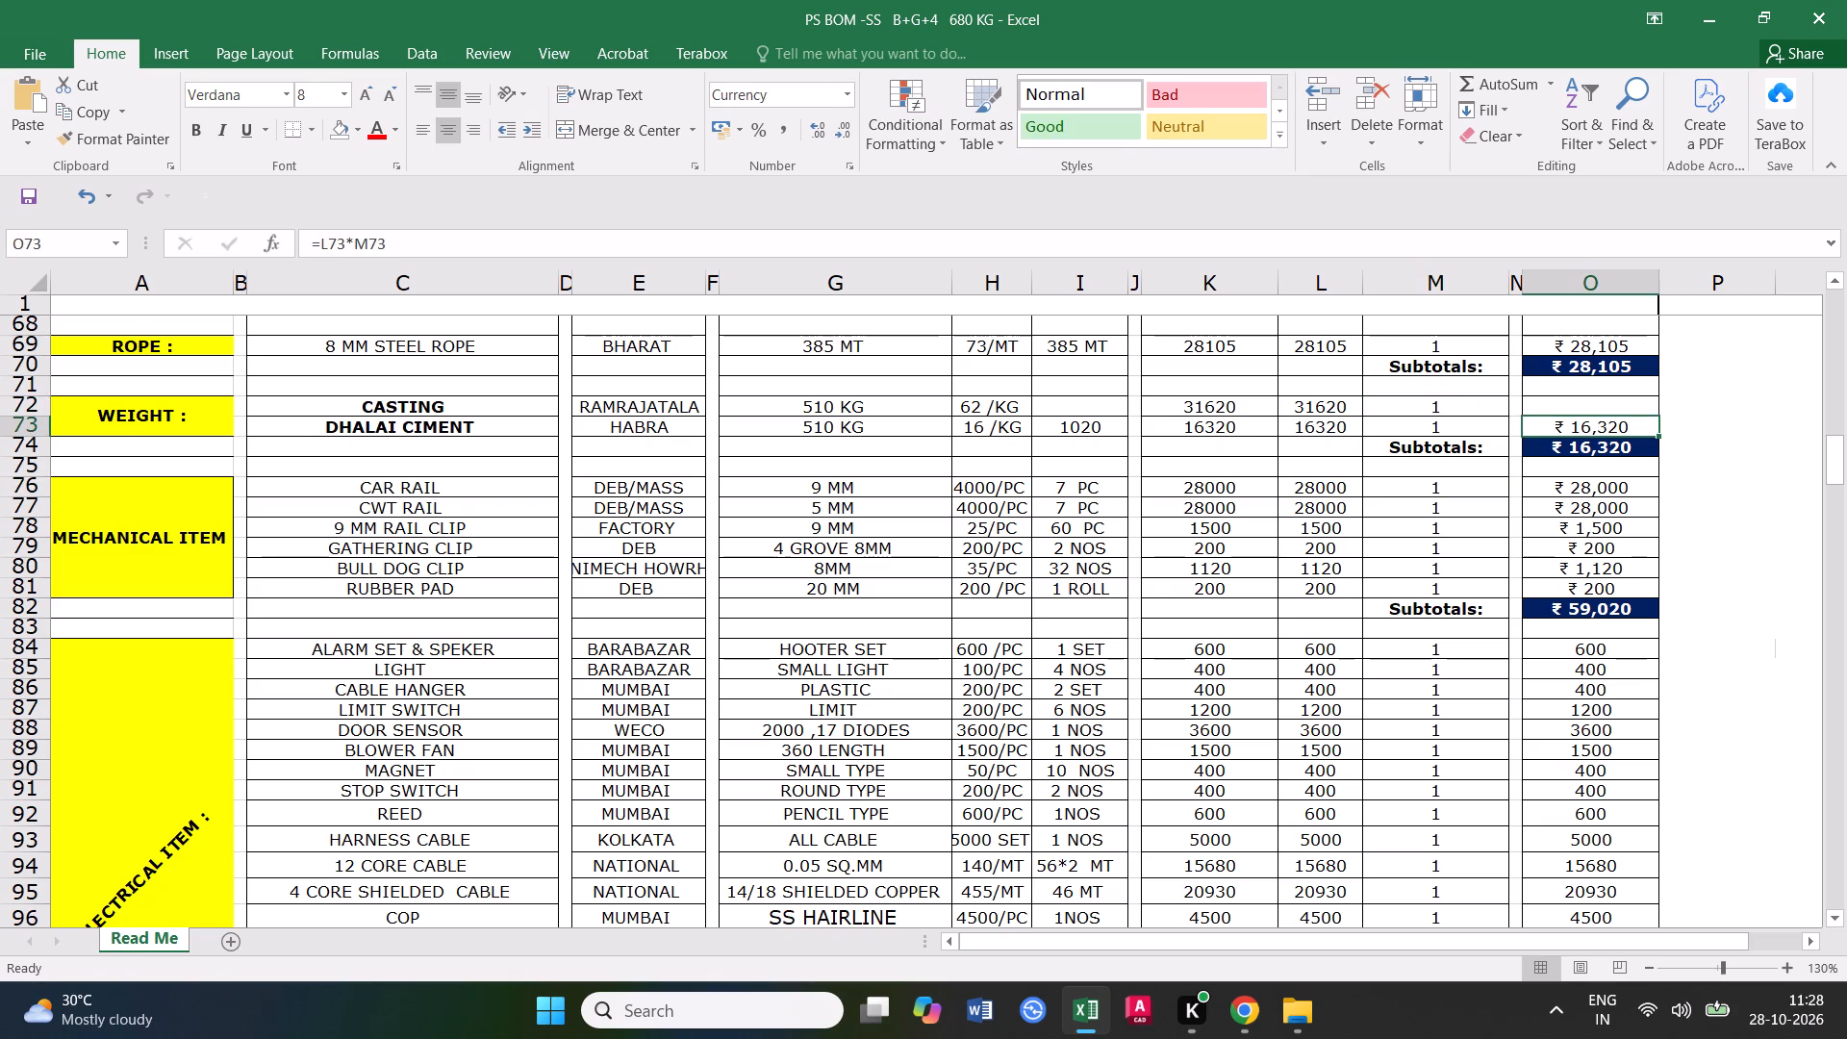
left_click_drag(1660, 434, 1660, 403)
left_click(1411, 559)
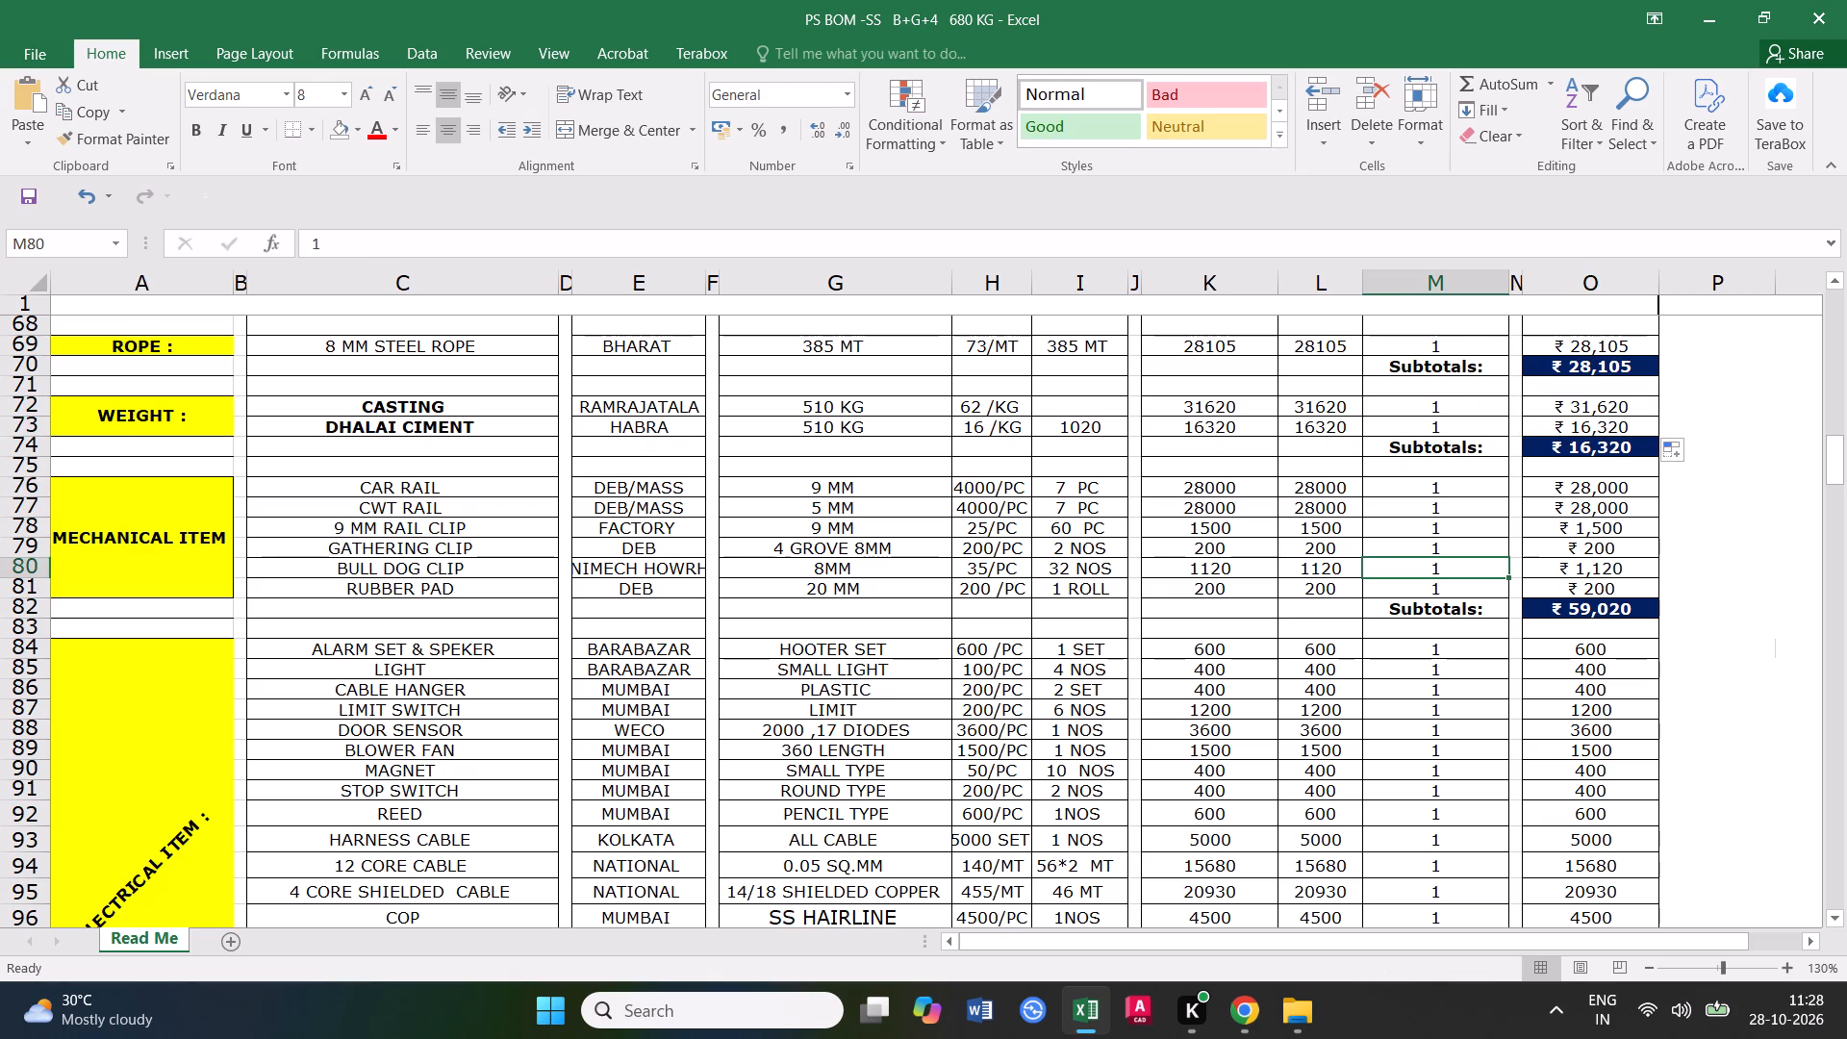
left_click(1404, 551)
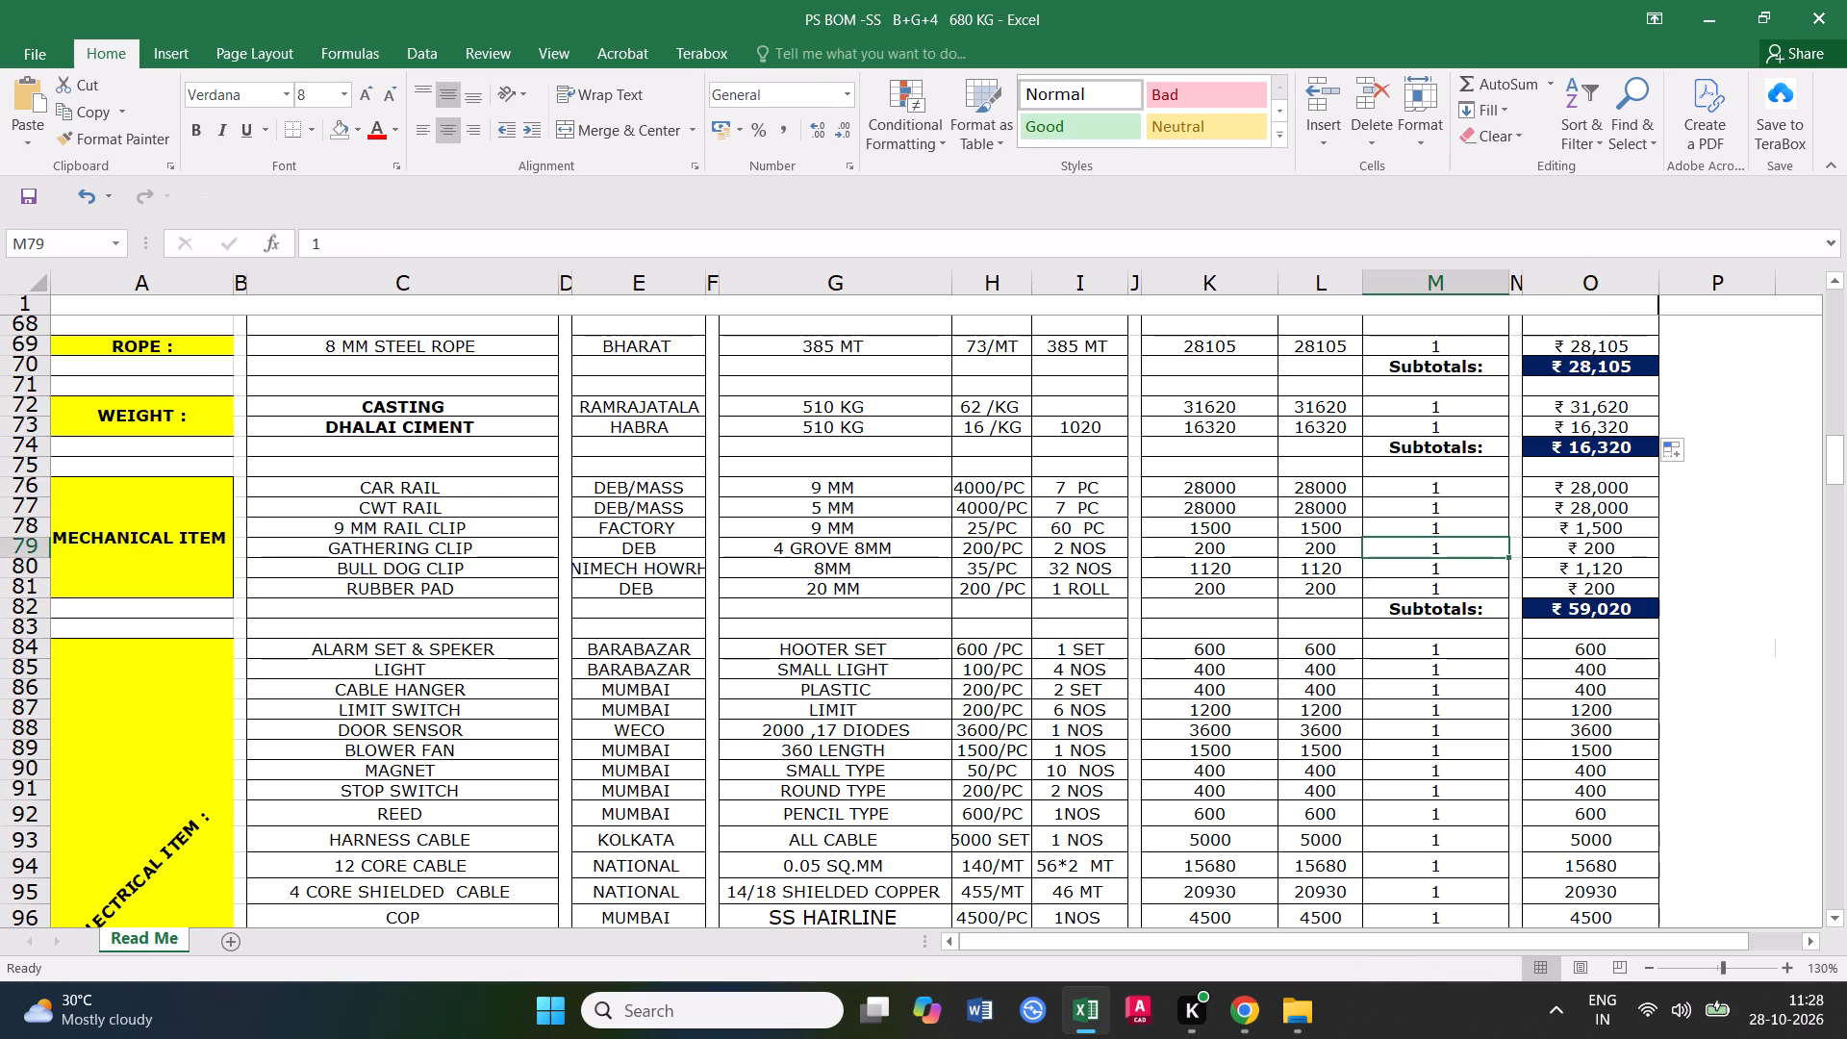
Set the quantity in column I to 510 for both the CASTING and DHALAI CIMENT rows.
left_click(1082, 408)
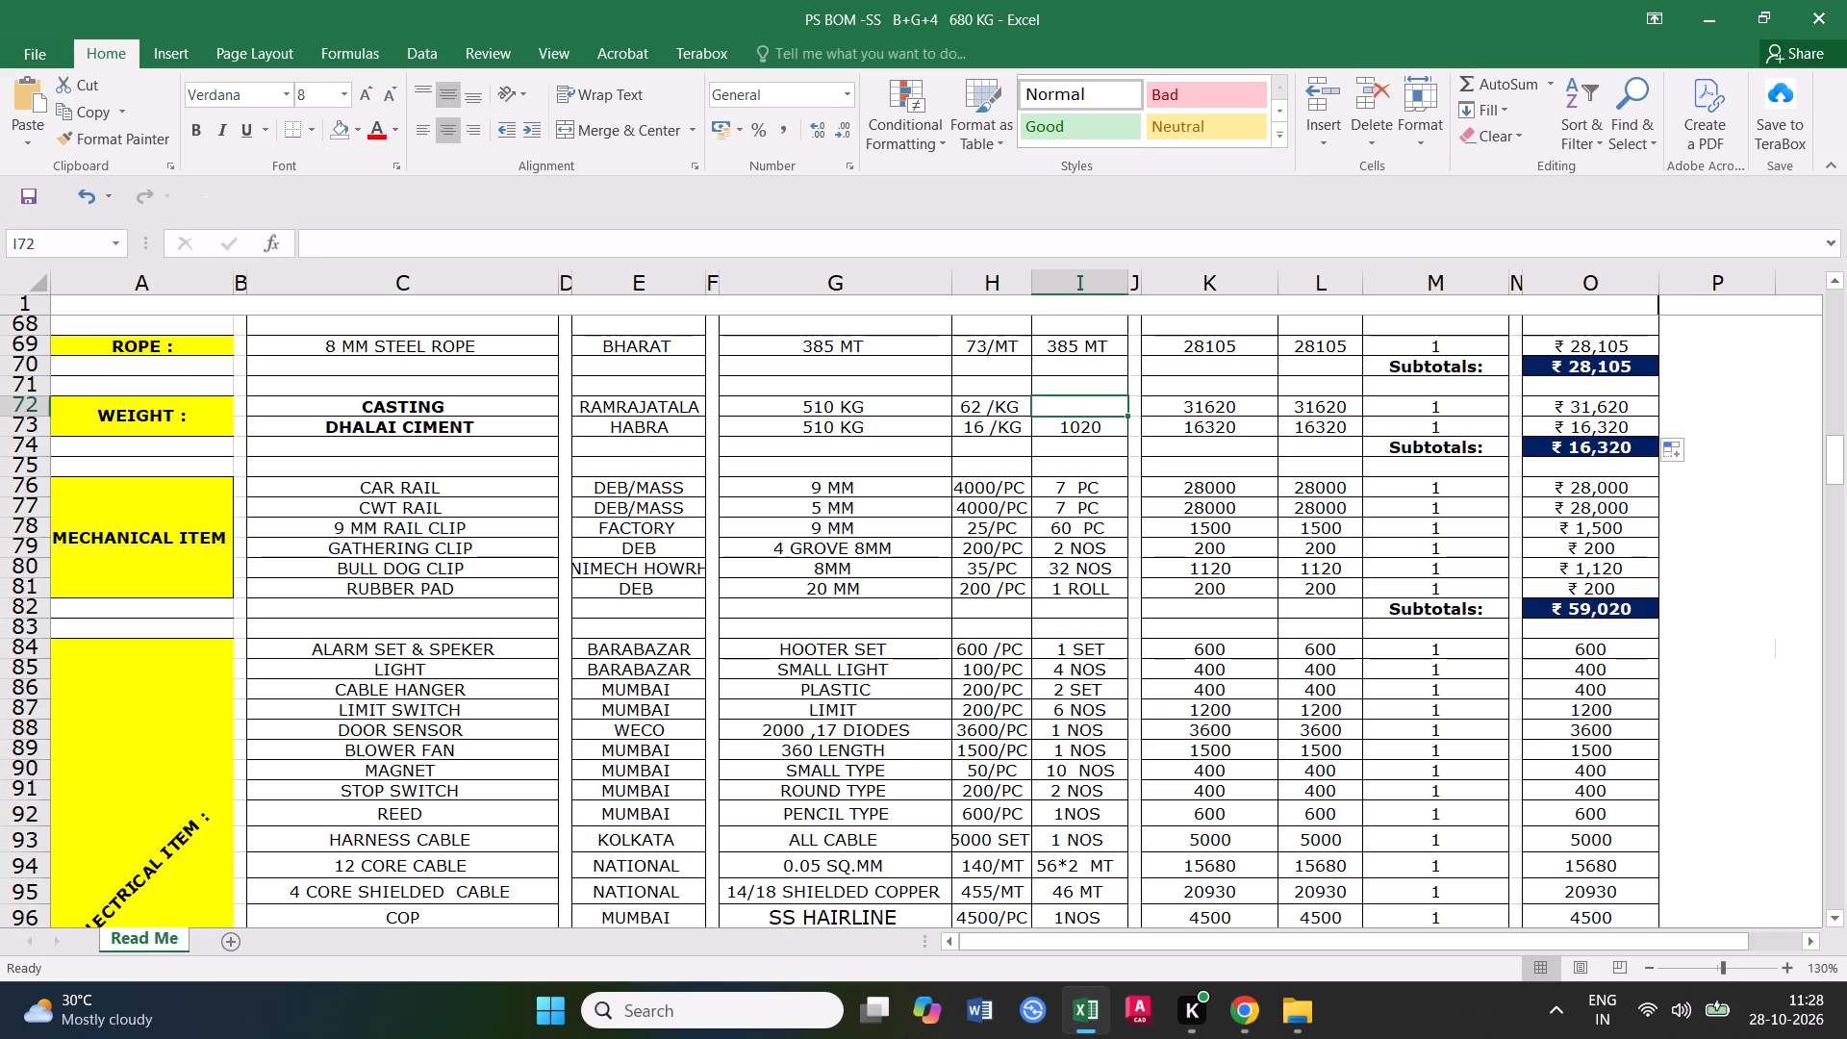
type("51")
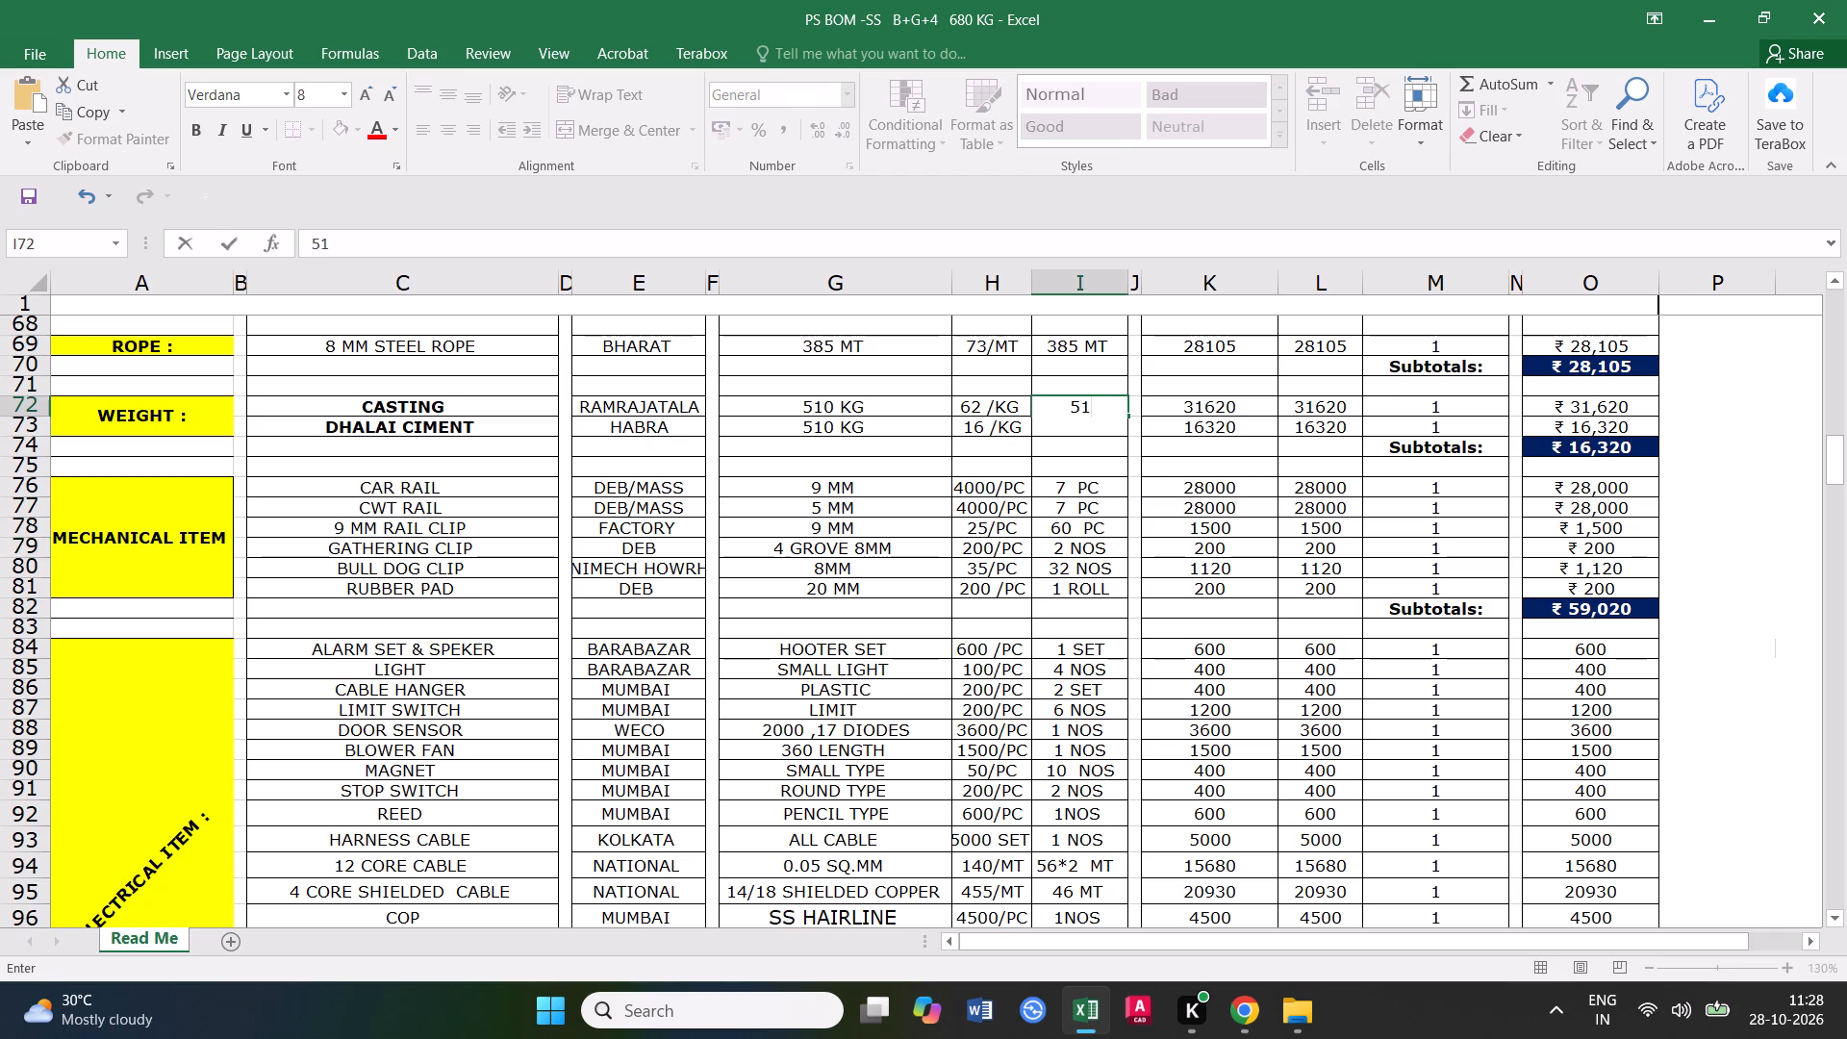
key("0")
left_click(1080, 491)
left_click(1087, 426)
type("51")
key("0")
left_click(1107, 497)
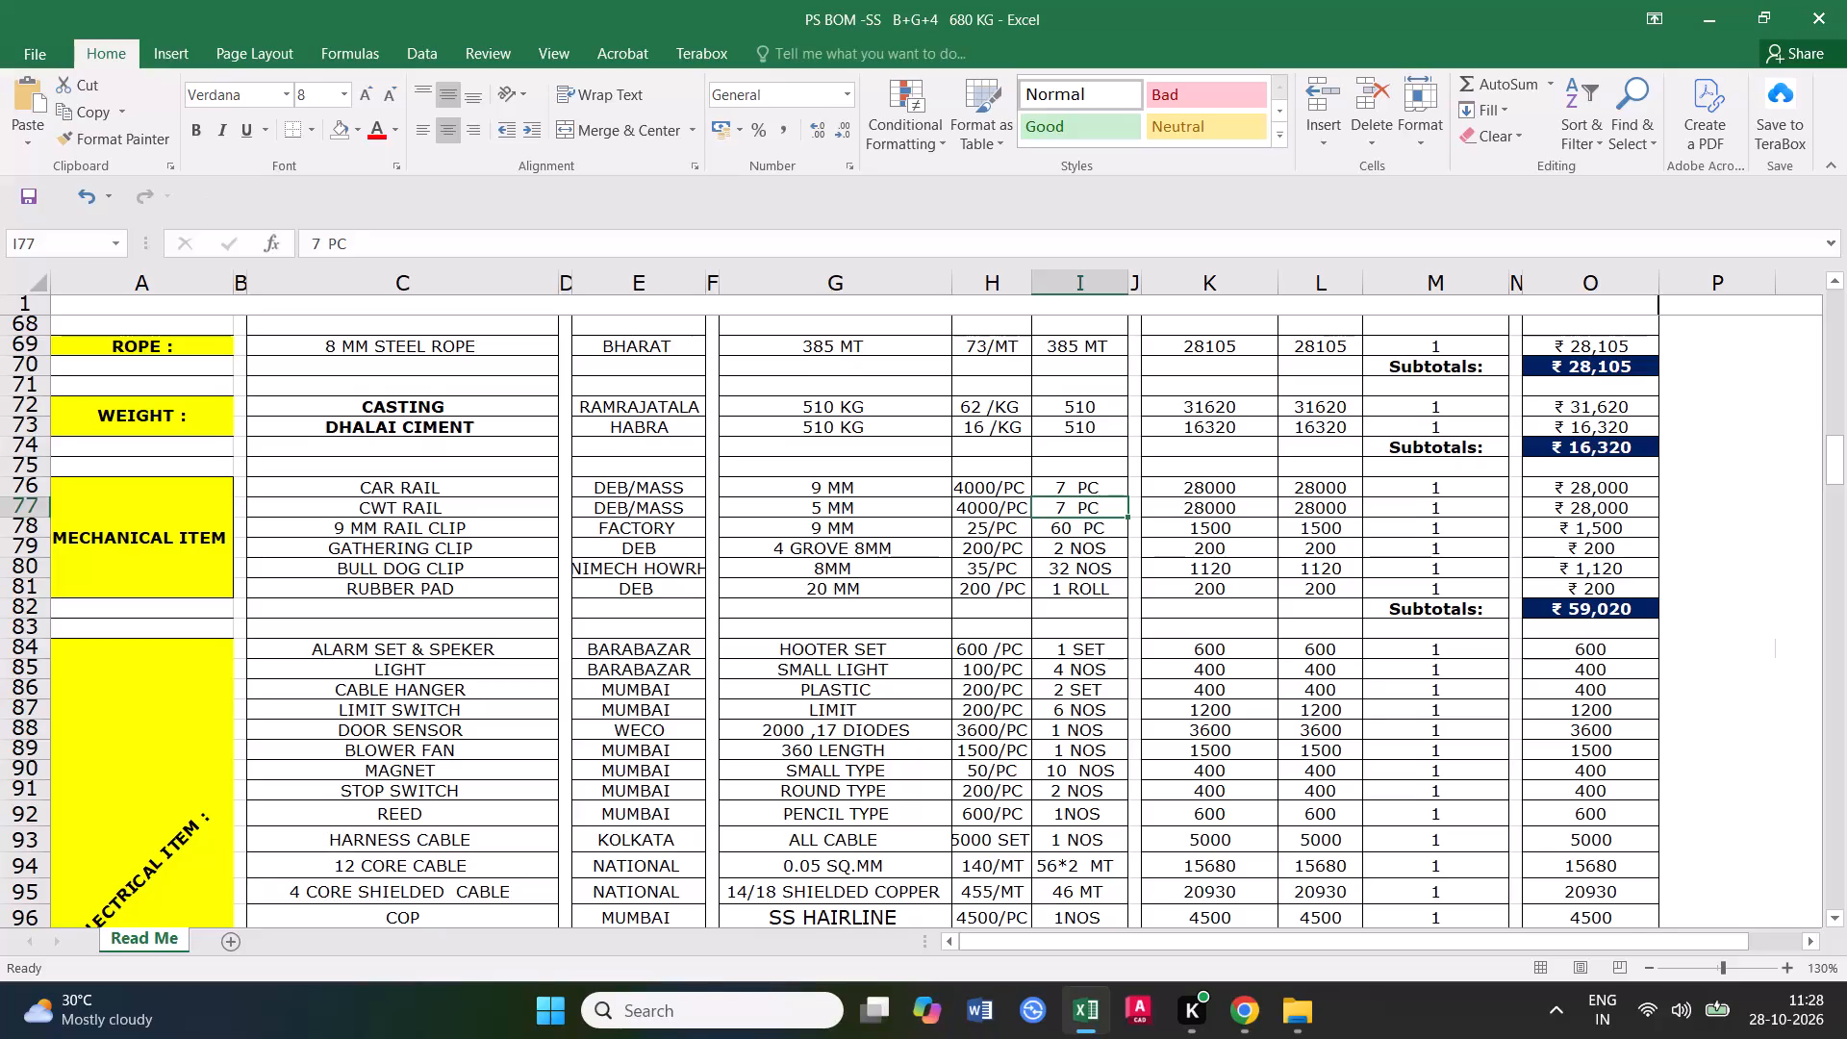
Calculate 510 × 16 in Calculator, enter 8160 in column K of the DHALAI CIMENT row and copy it across to column L.
type("510")
type("*16")
key("Return")
left_click(1781, 145)
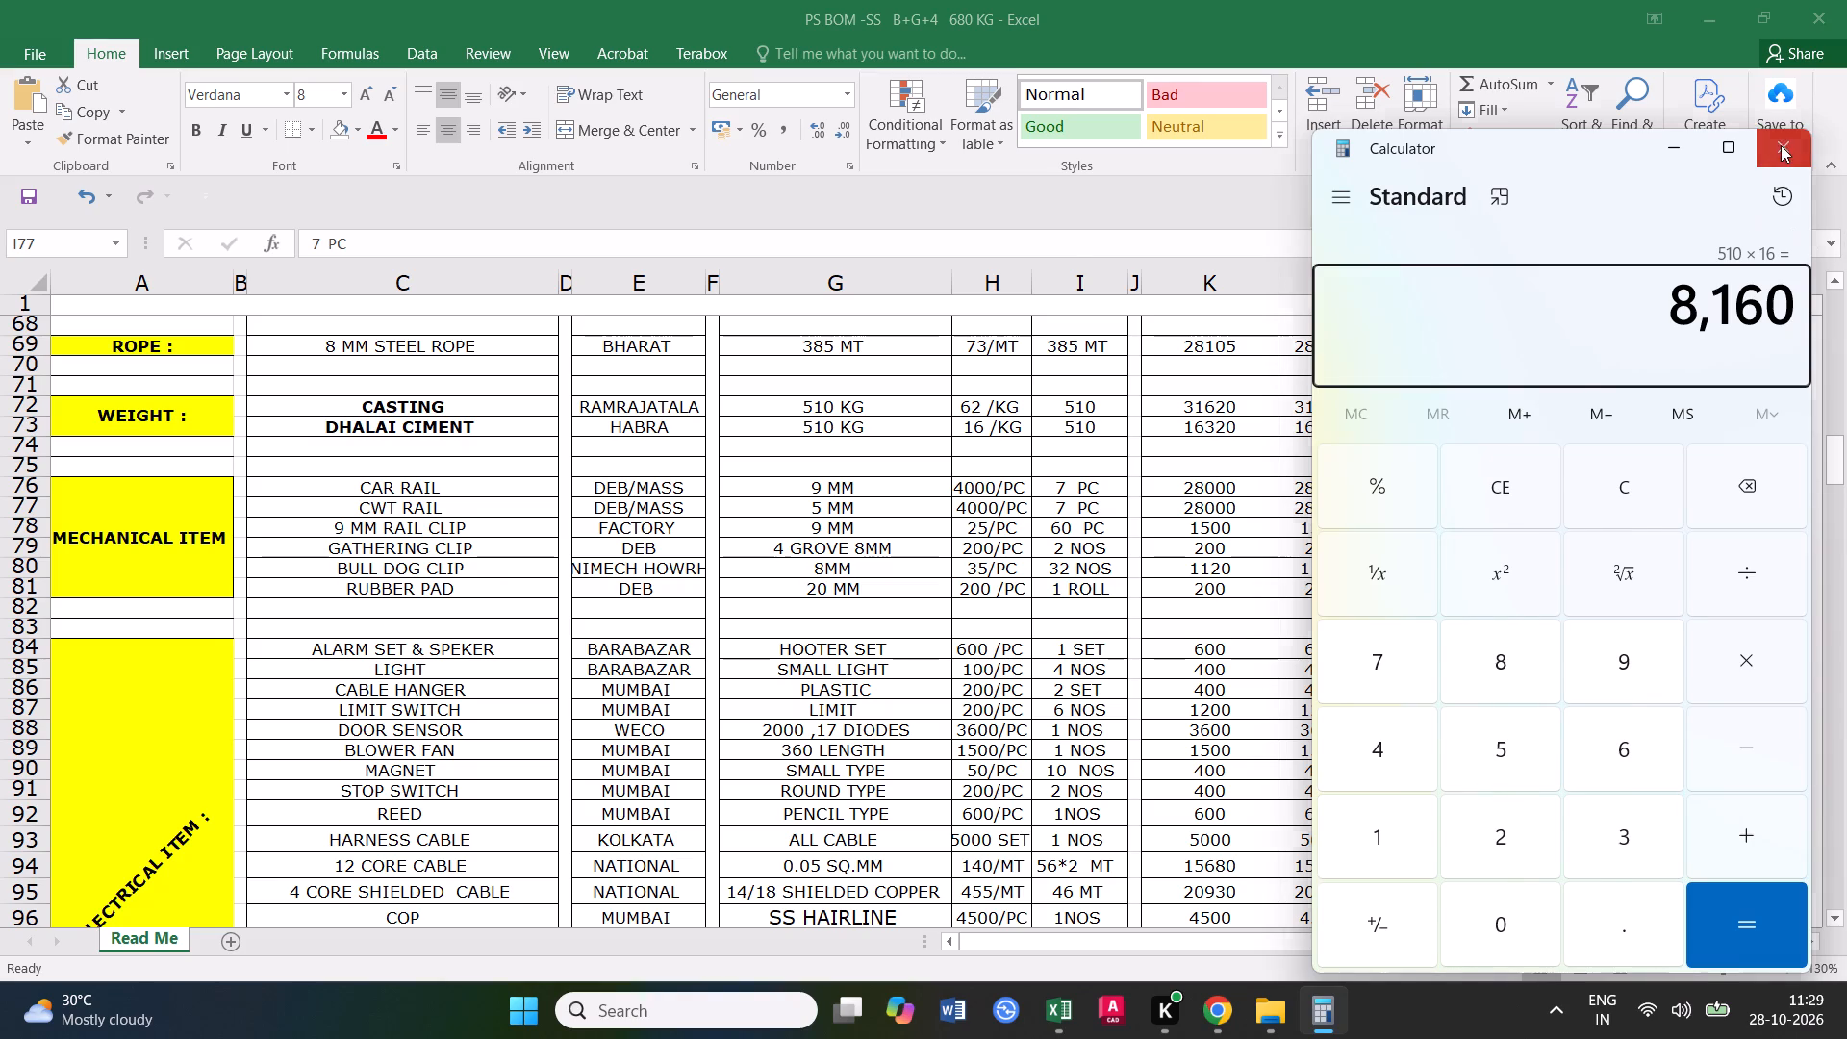
left_click(1208, 428)
type("8160")
left_click(1144, 567)
left_click(1231, 429)
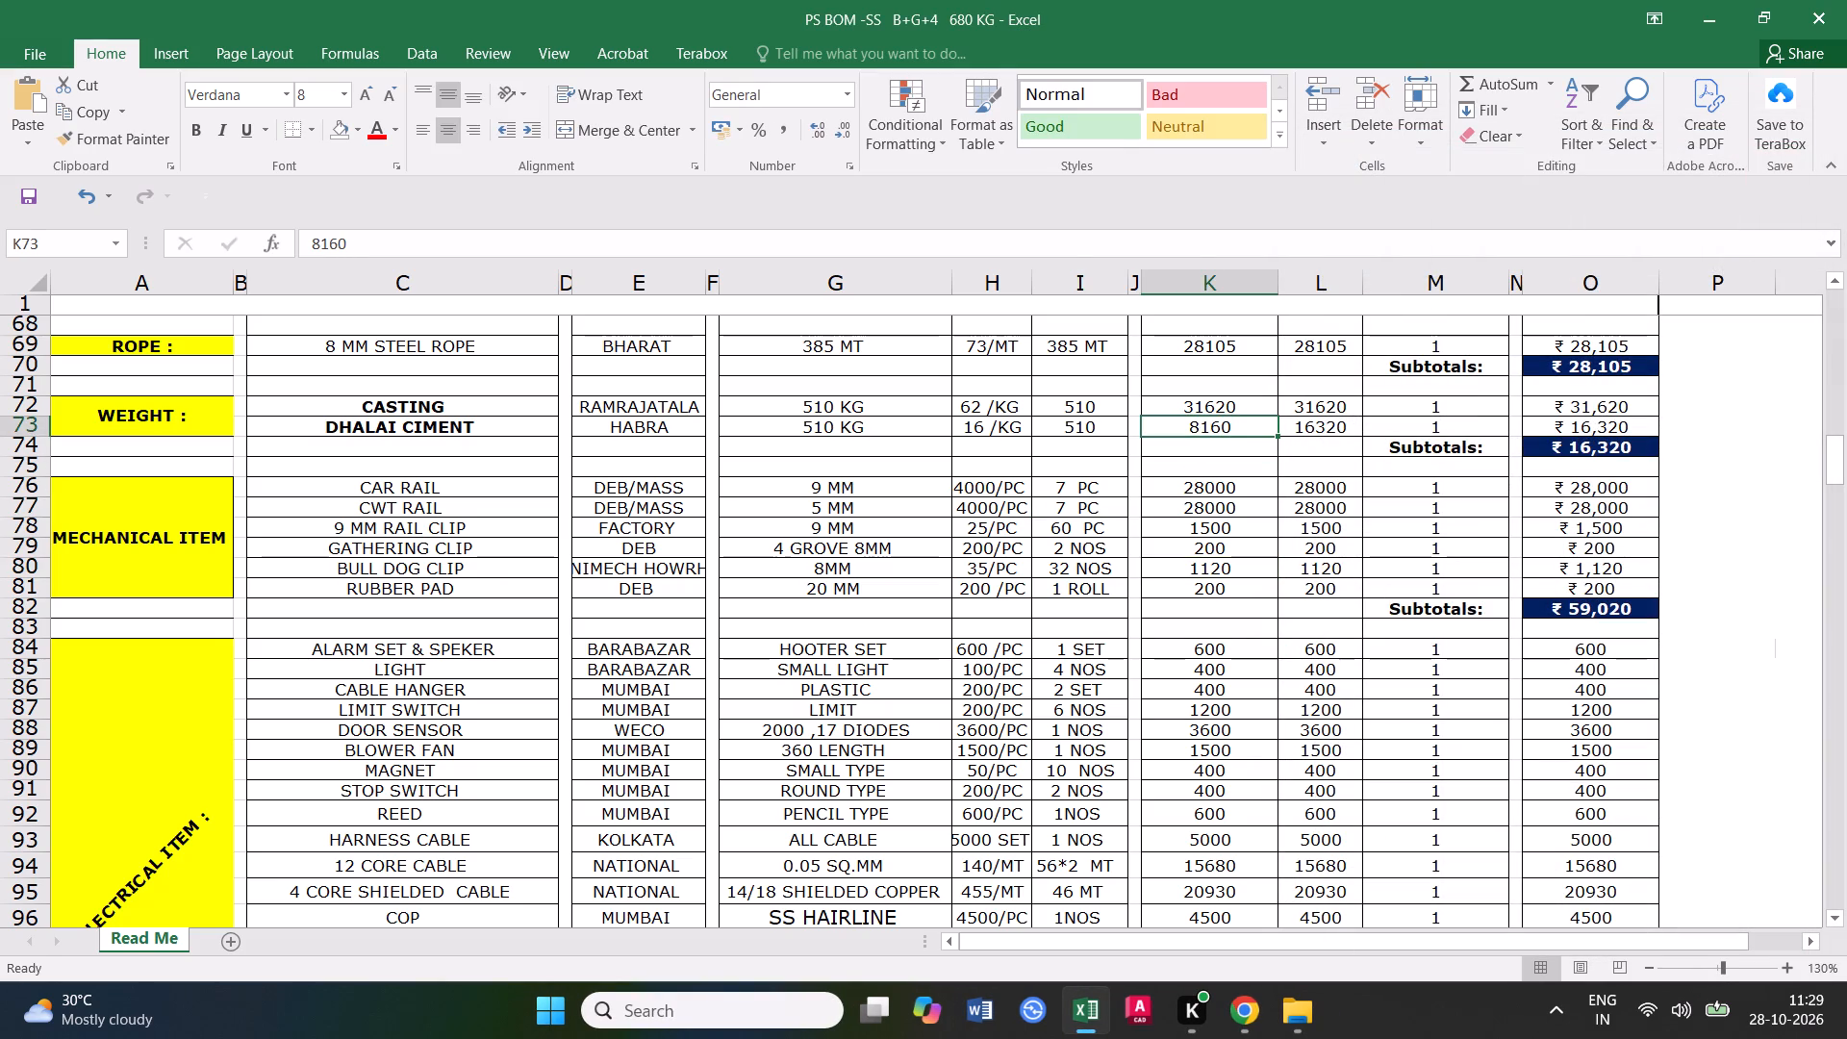
left_click_drag(1279, 434, 1332, 439)
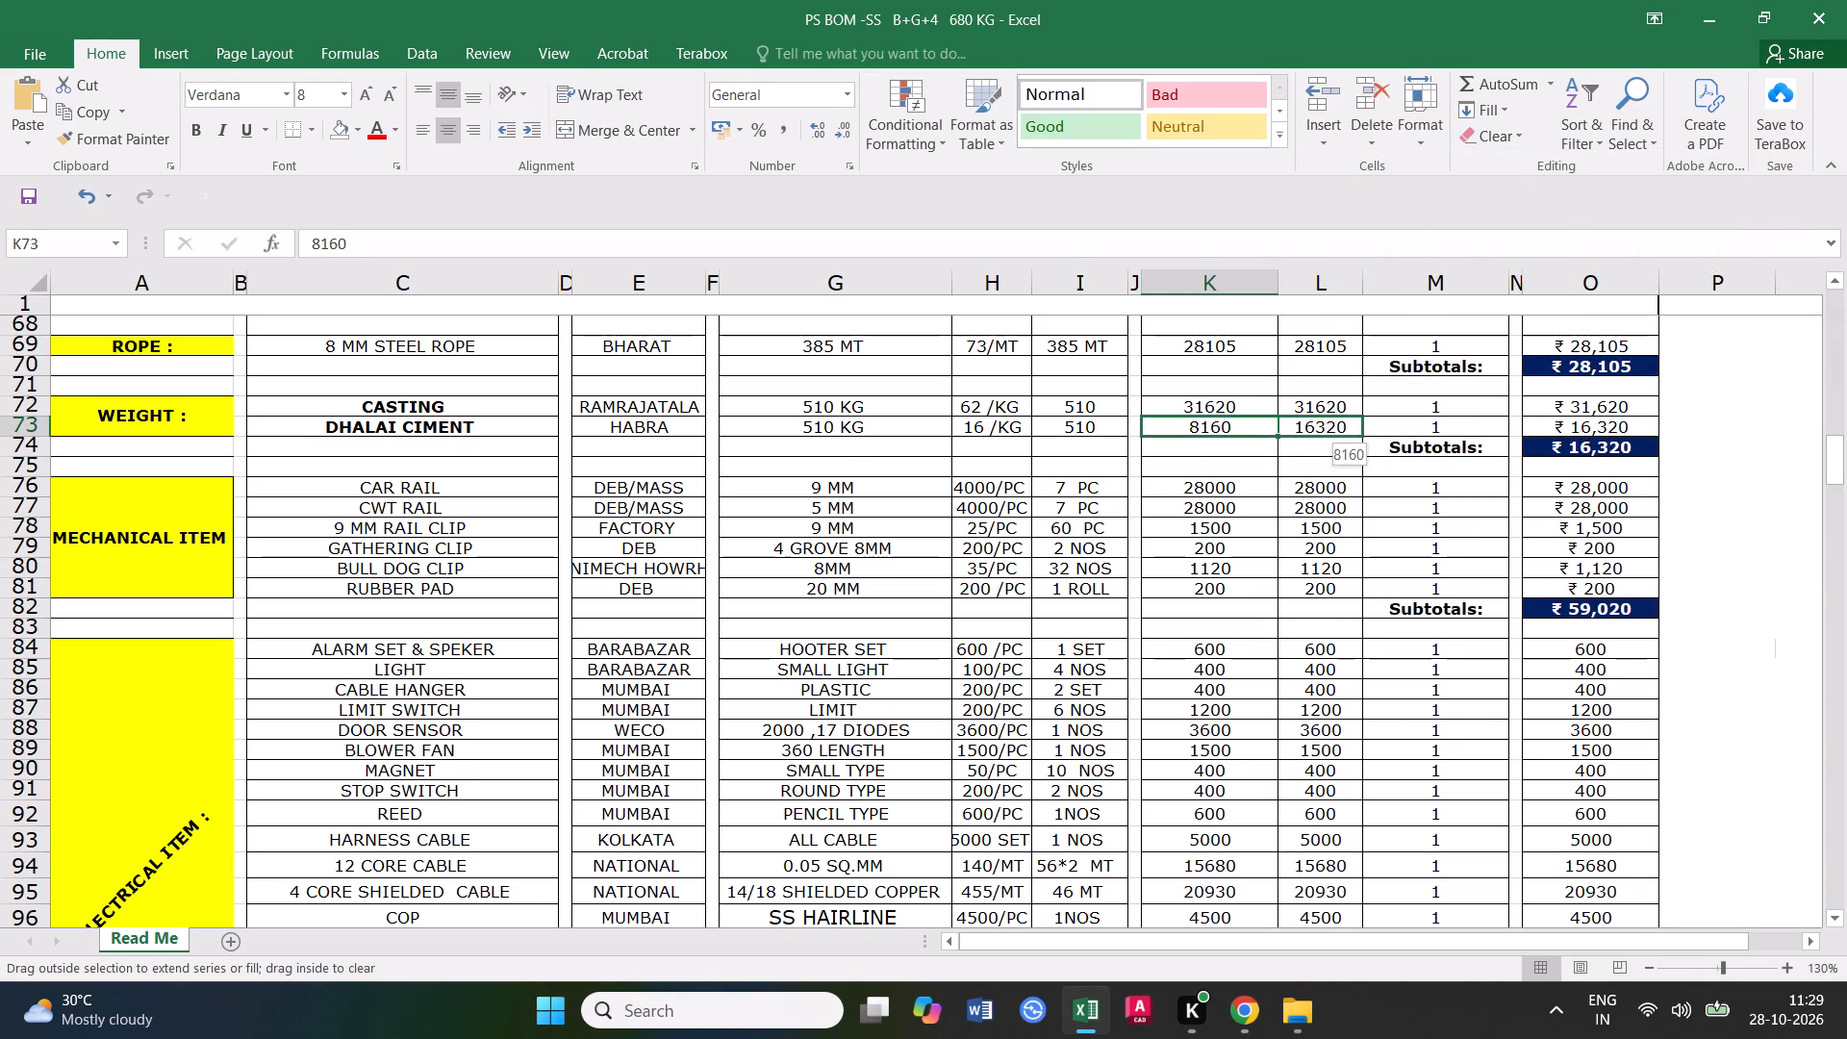
left_click_drag(1332, 439, 1338, 438)
left_click(1312, 454)
left_click(1448, 425)
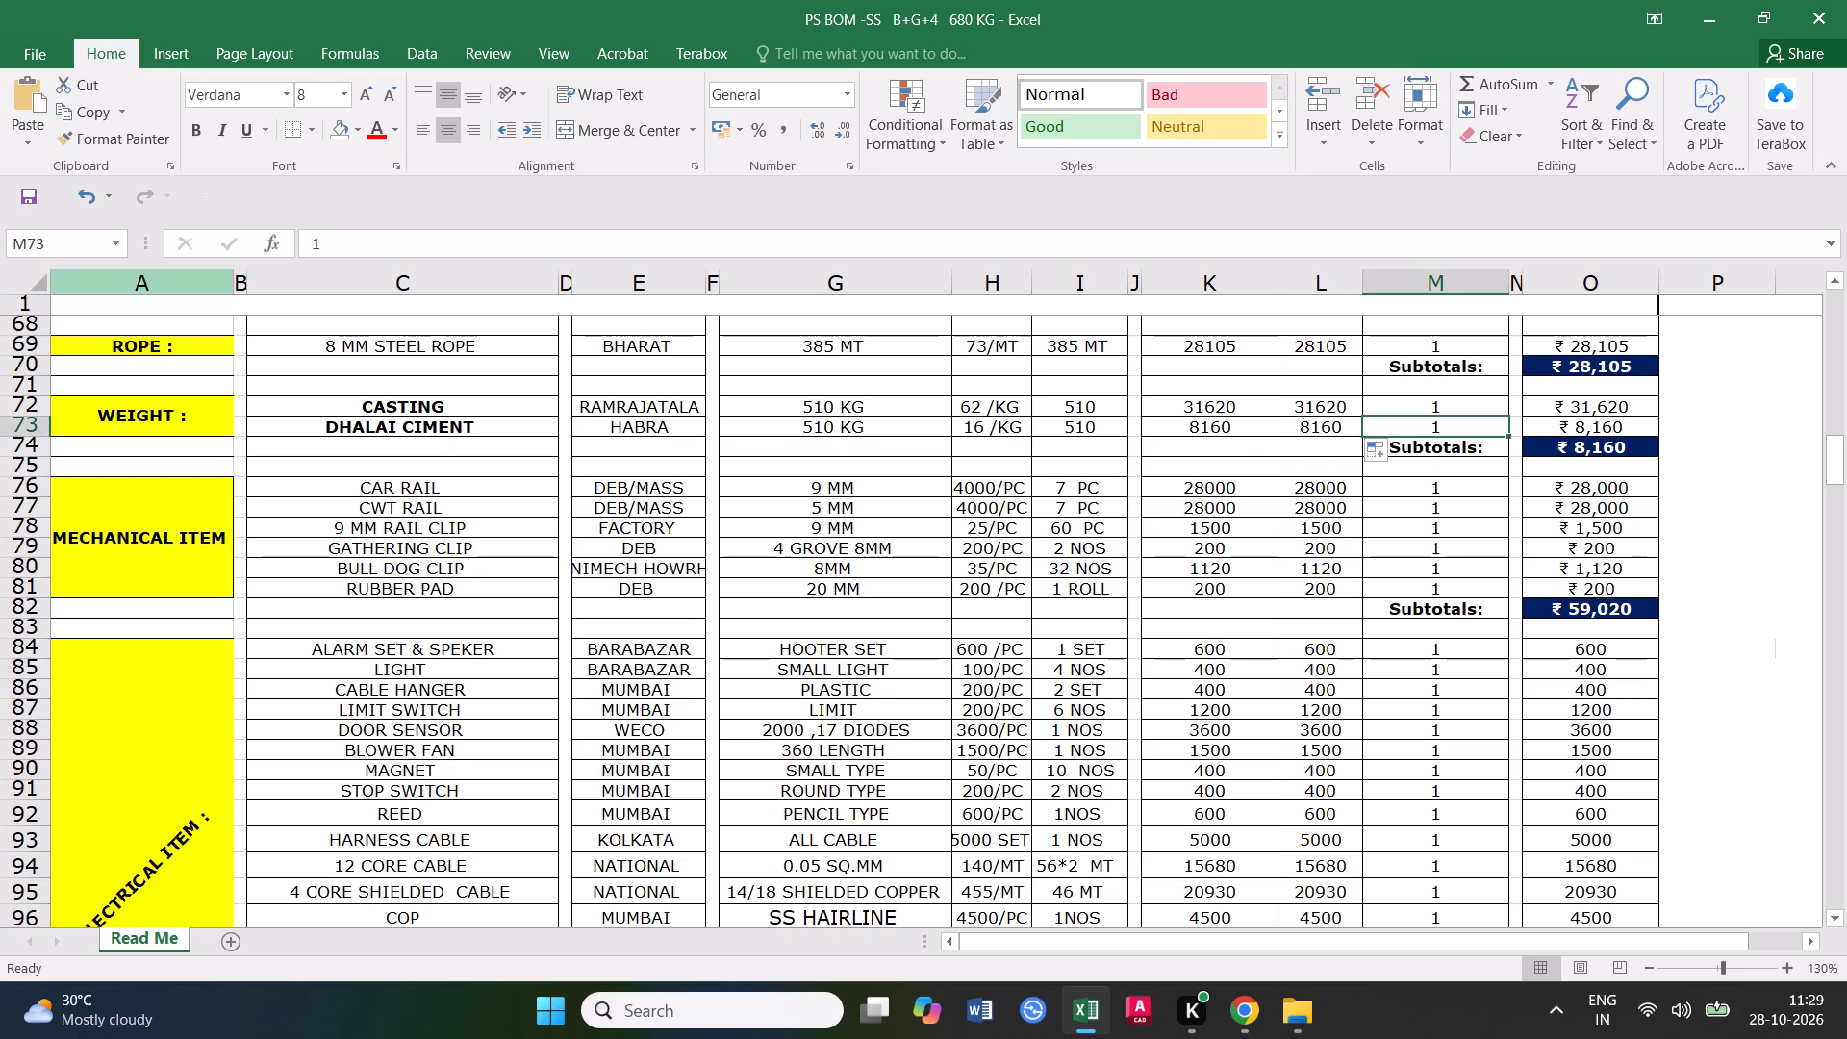
Save the workbook.
triple_click(42, 192)
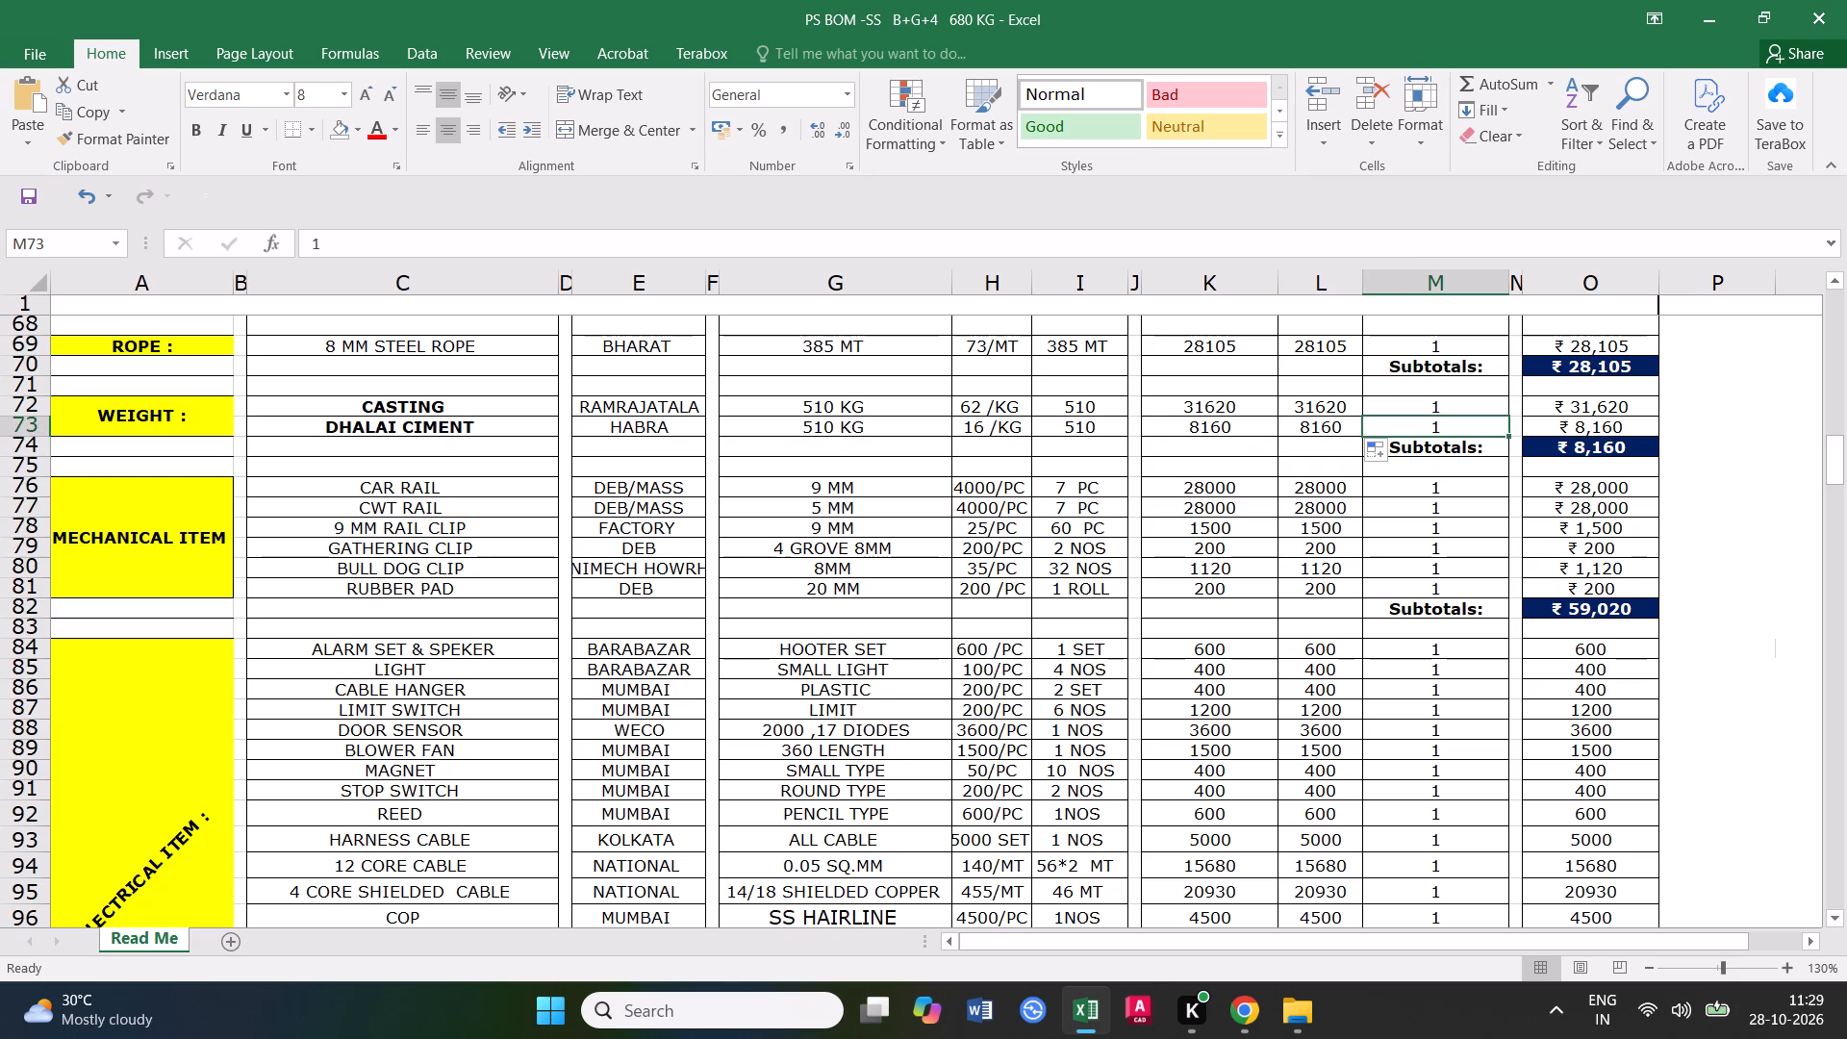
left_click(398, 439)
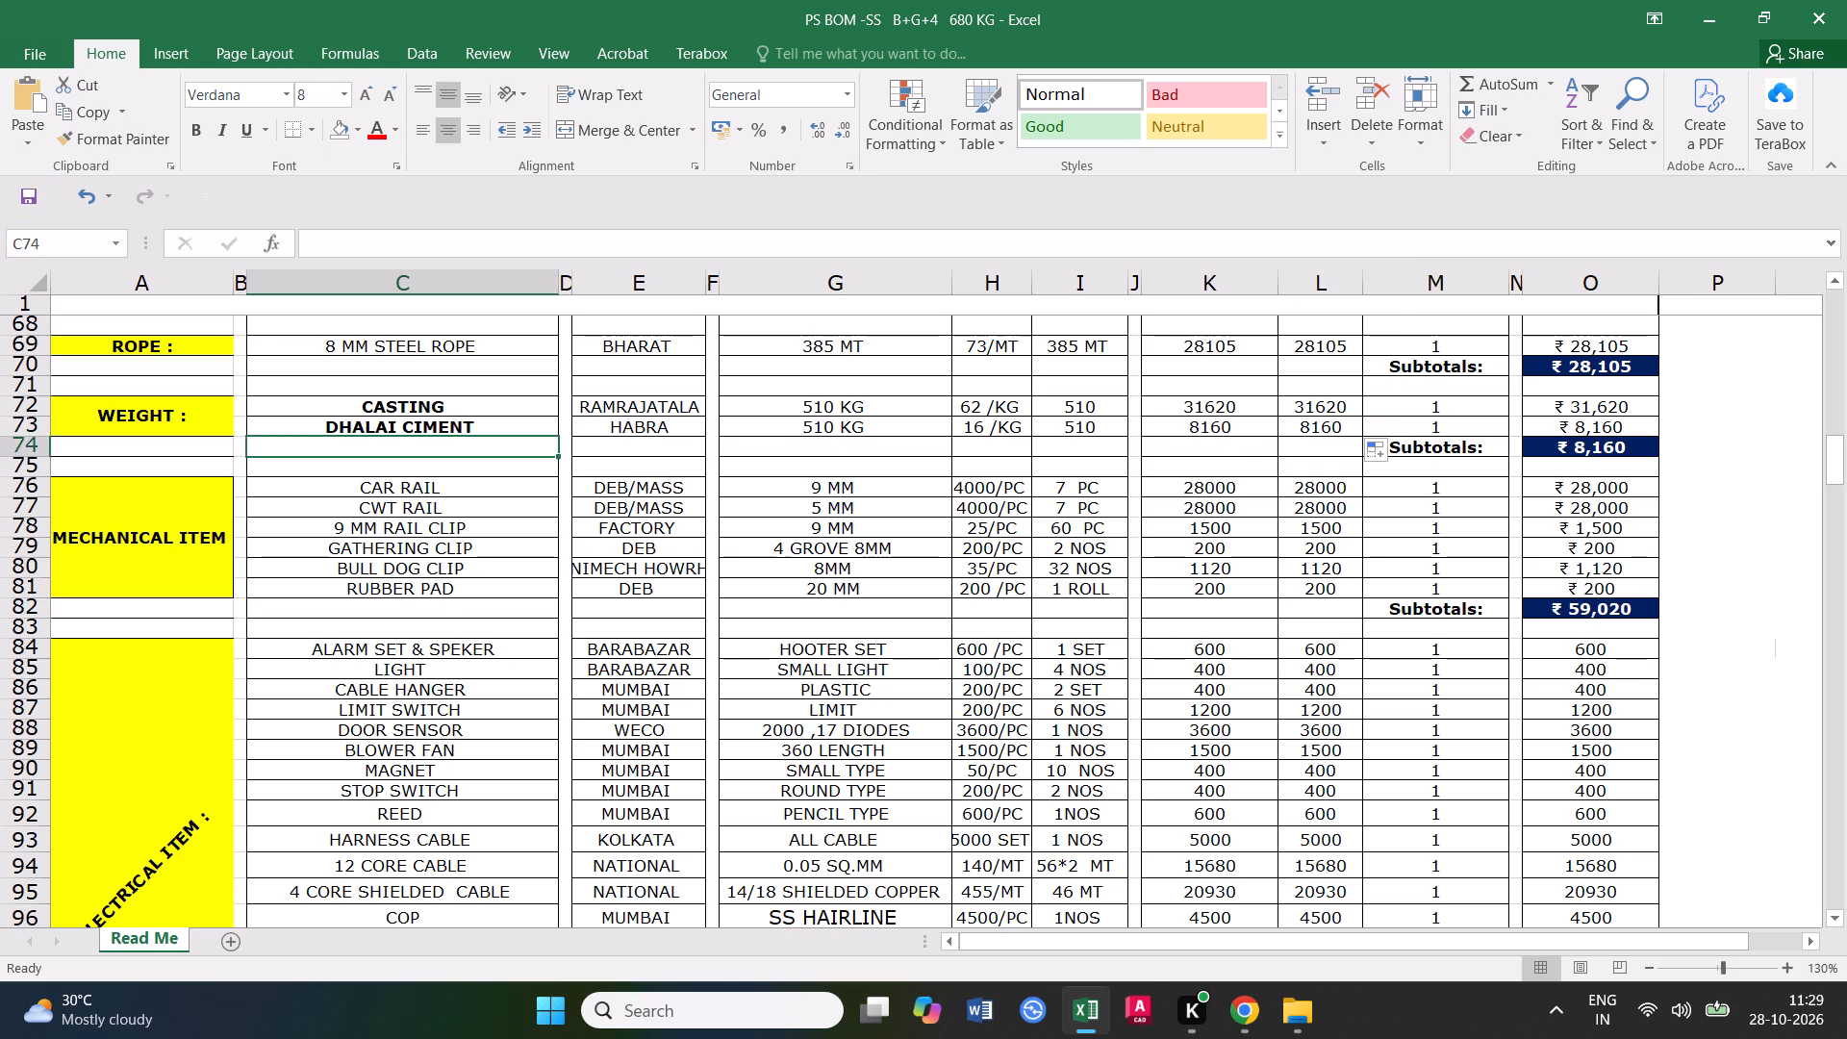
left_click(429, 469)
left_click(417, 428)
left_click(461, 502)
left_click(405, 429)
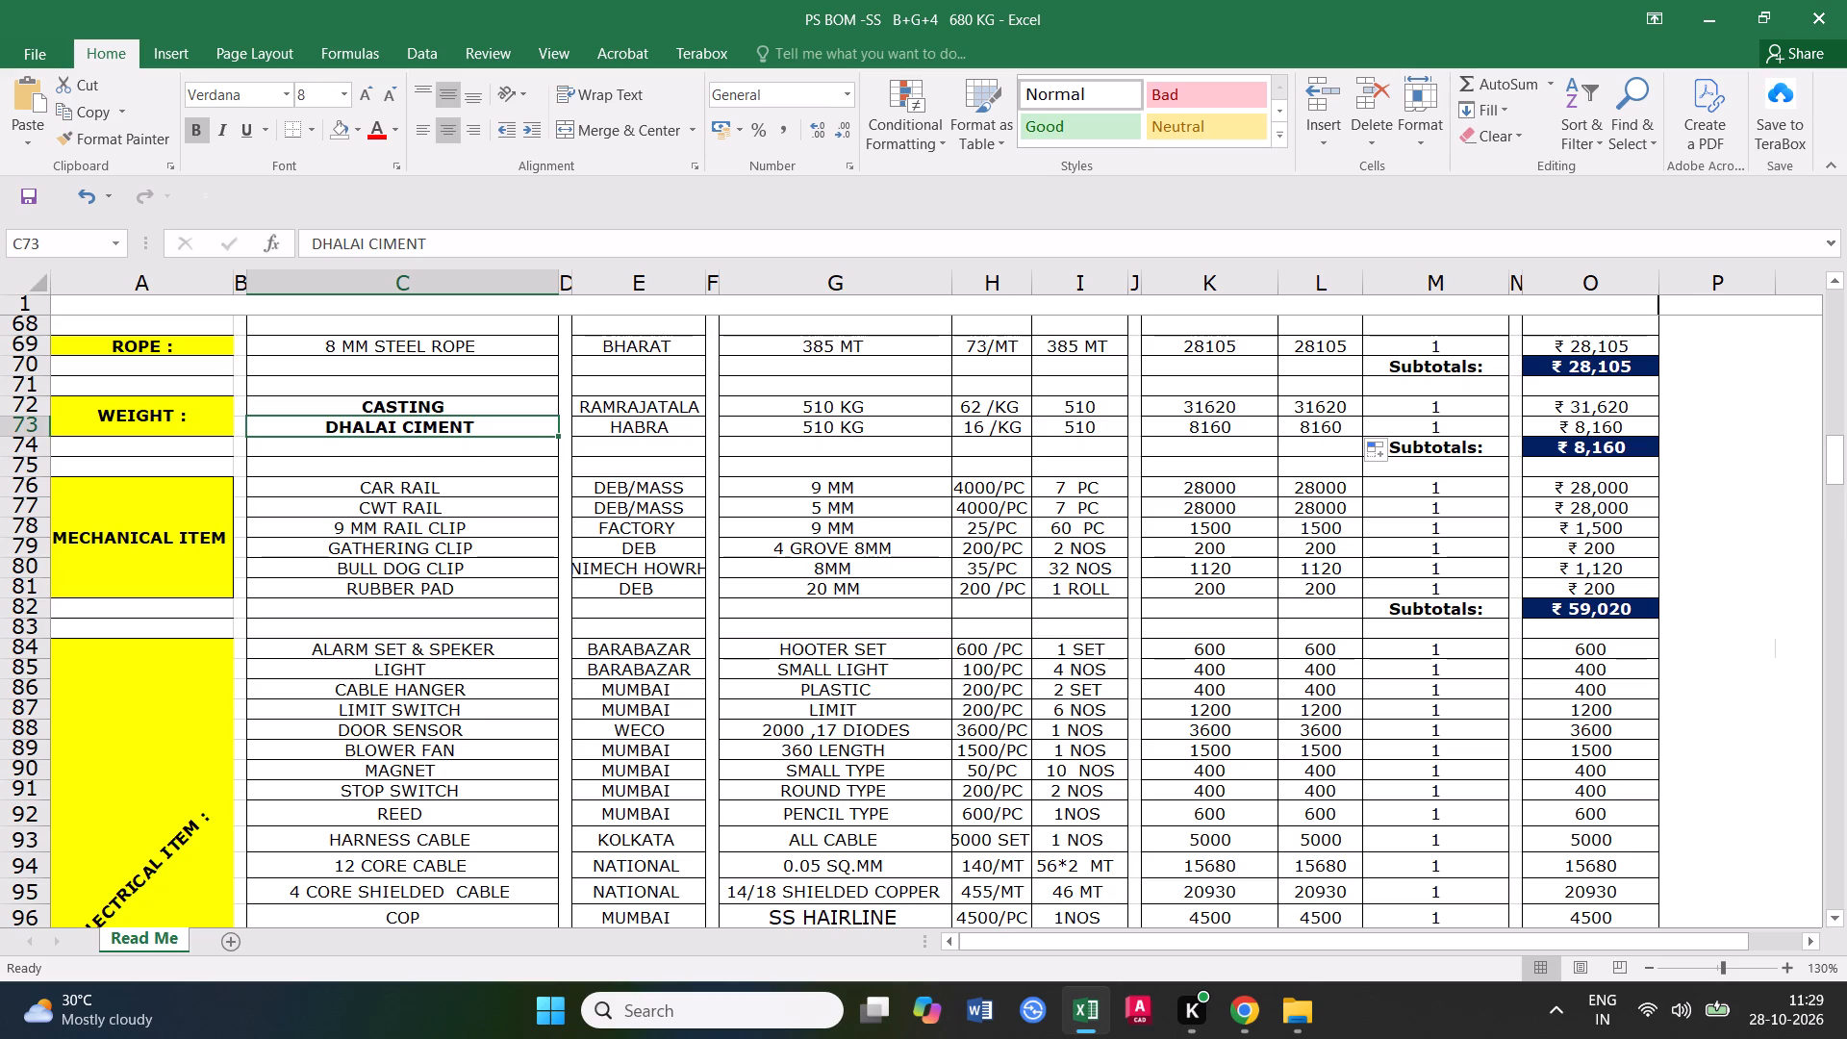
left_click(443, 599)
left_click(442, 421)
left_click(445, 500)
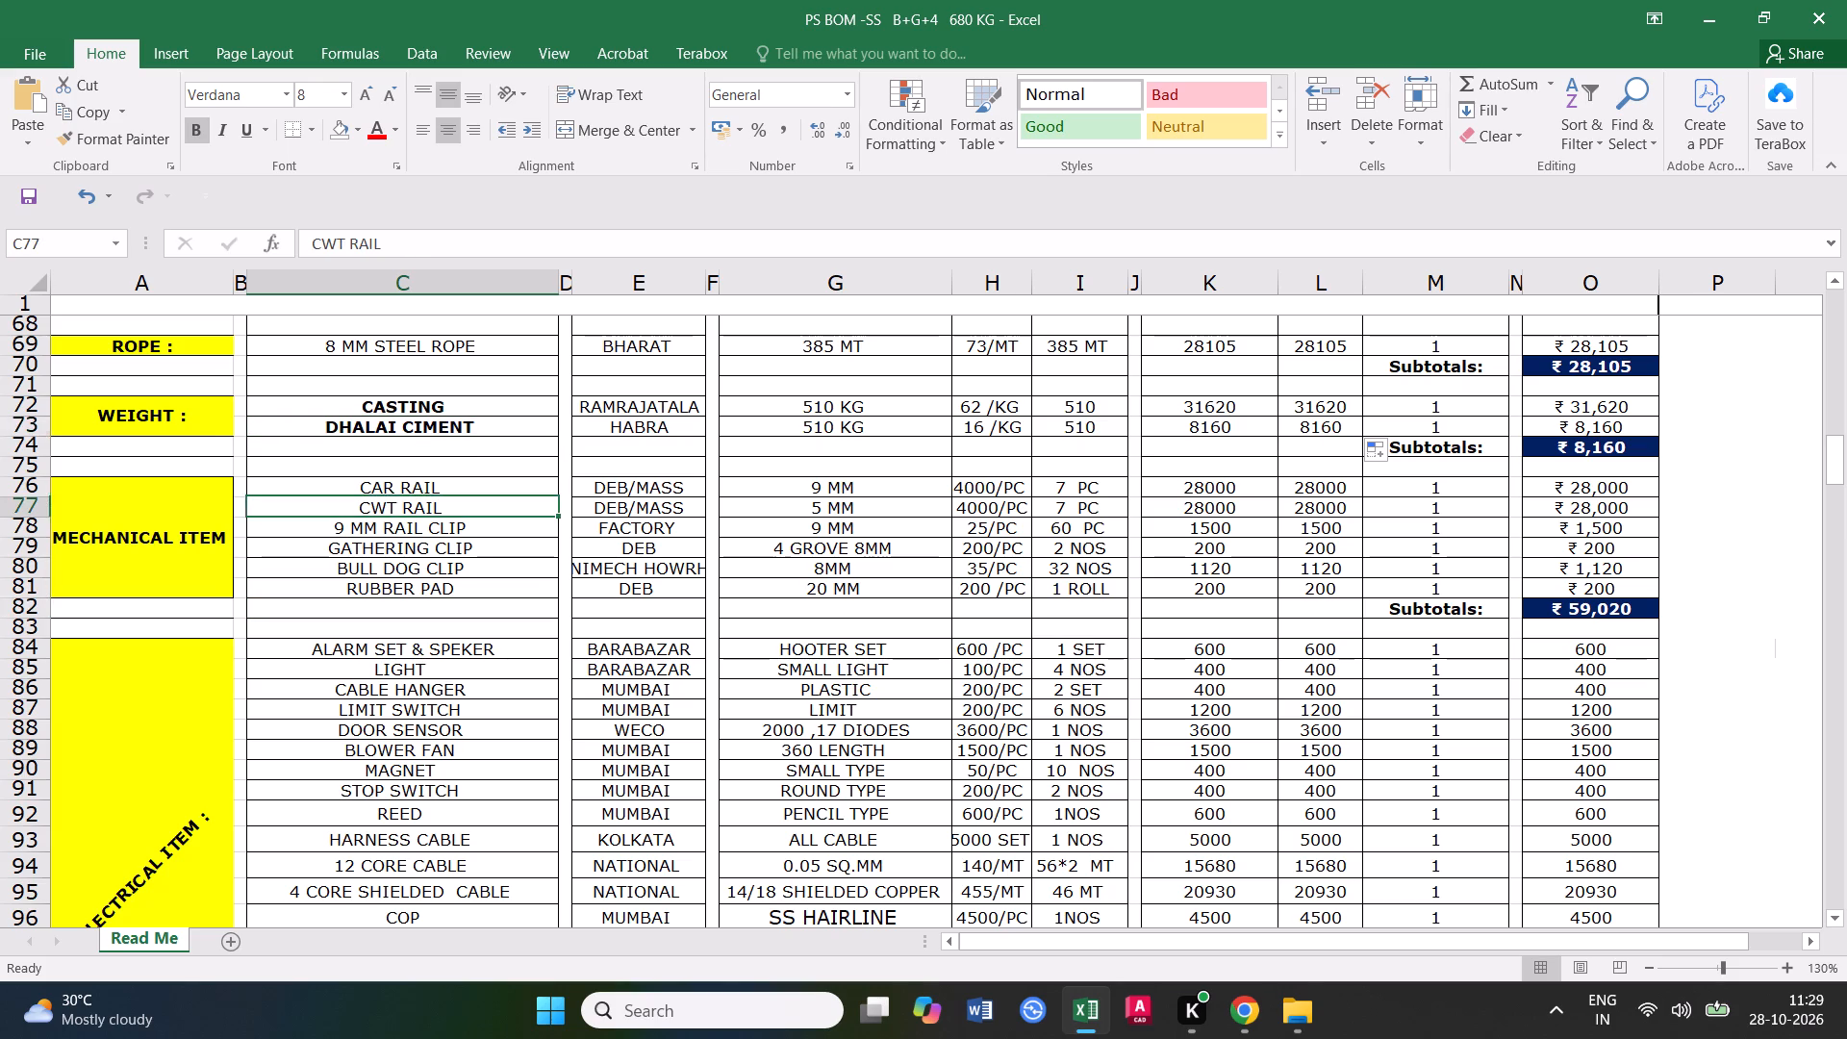
Remove the bold formatting from the DHALAI CIMENT and CASTING item names in column C.
left_click(414, 432)
left_click(190, 130)
left_click(433, 541)
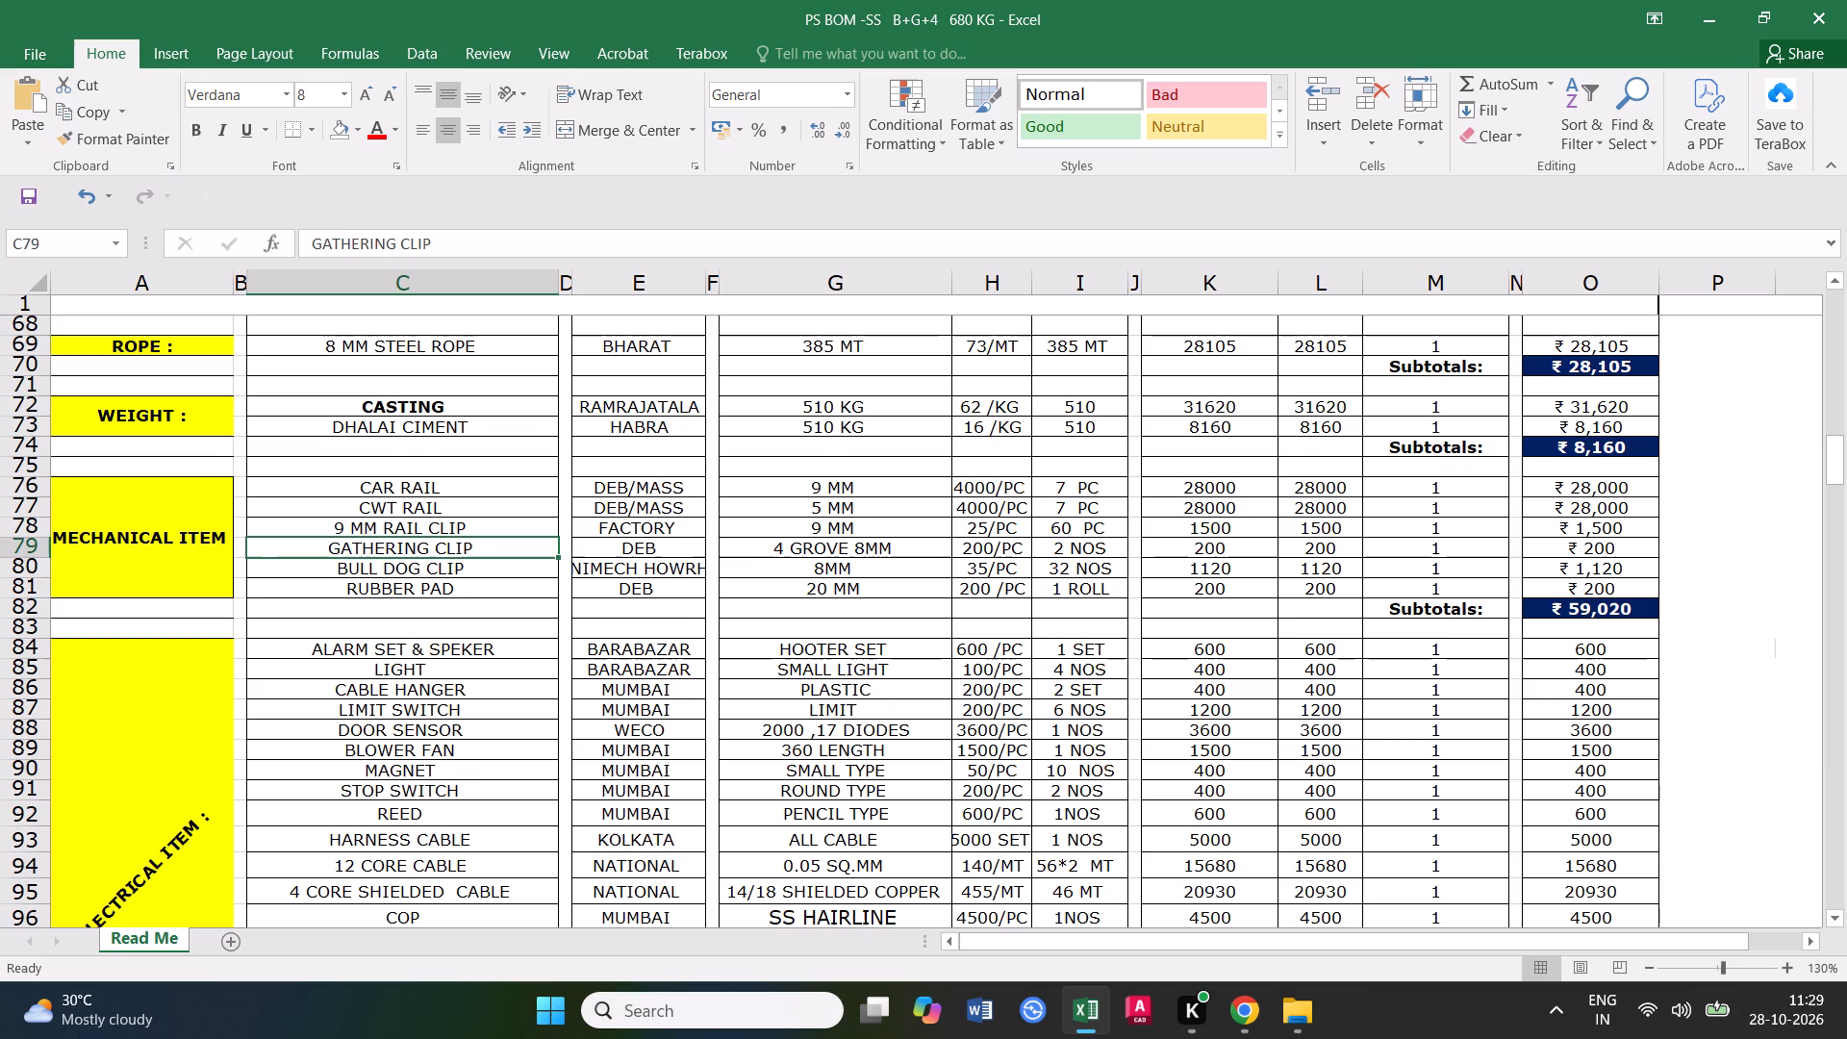
left_click(414, 413)
left_click(193, 131)
left_click(458, 579)
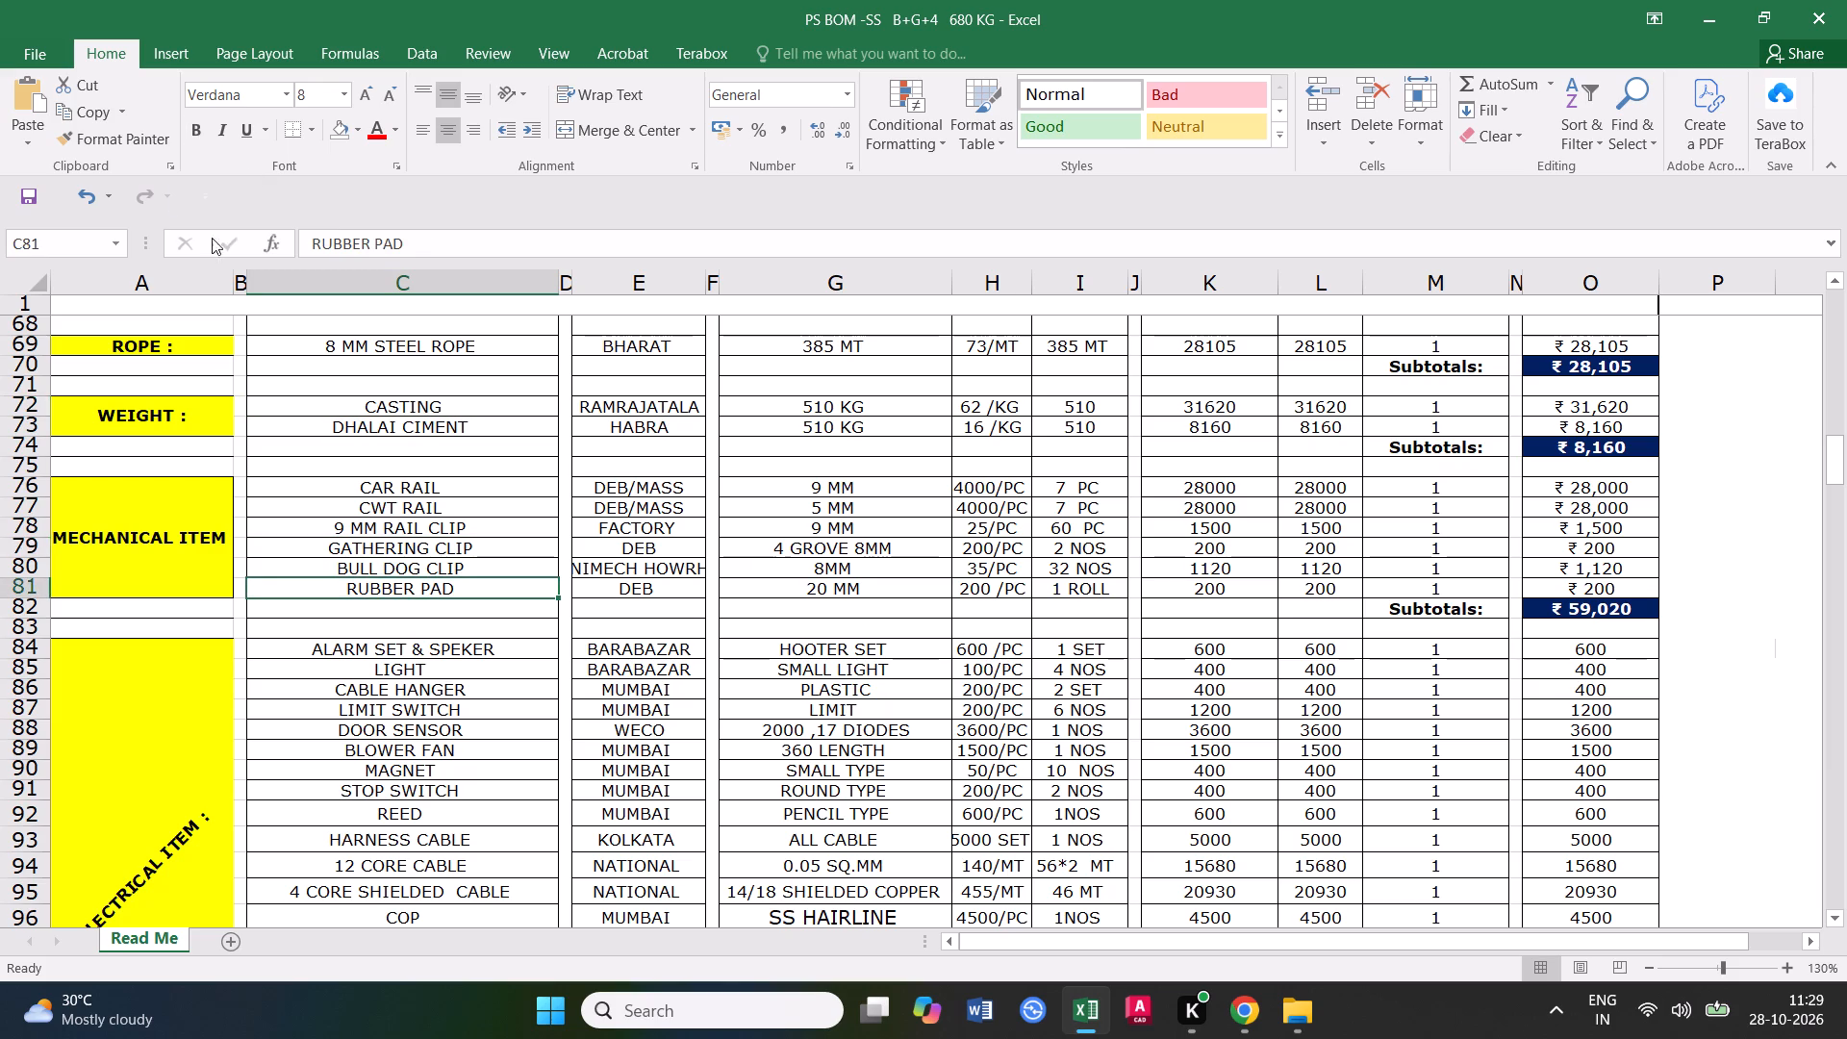
Save the workbook with the updated CASTING and DHALAI CIMENT rows.
left_click(14, 198)
left_click(788, 597)
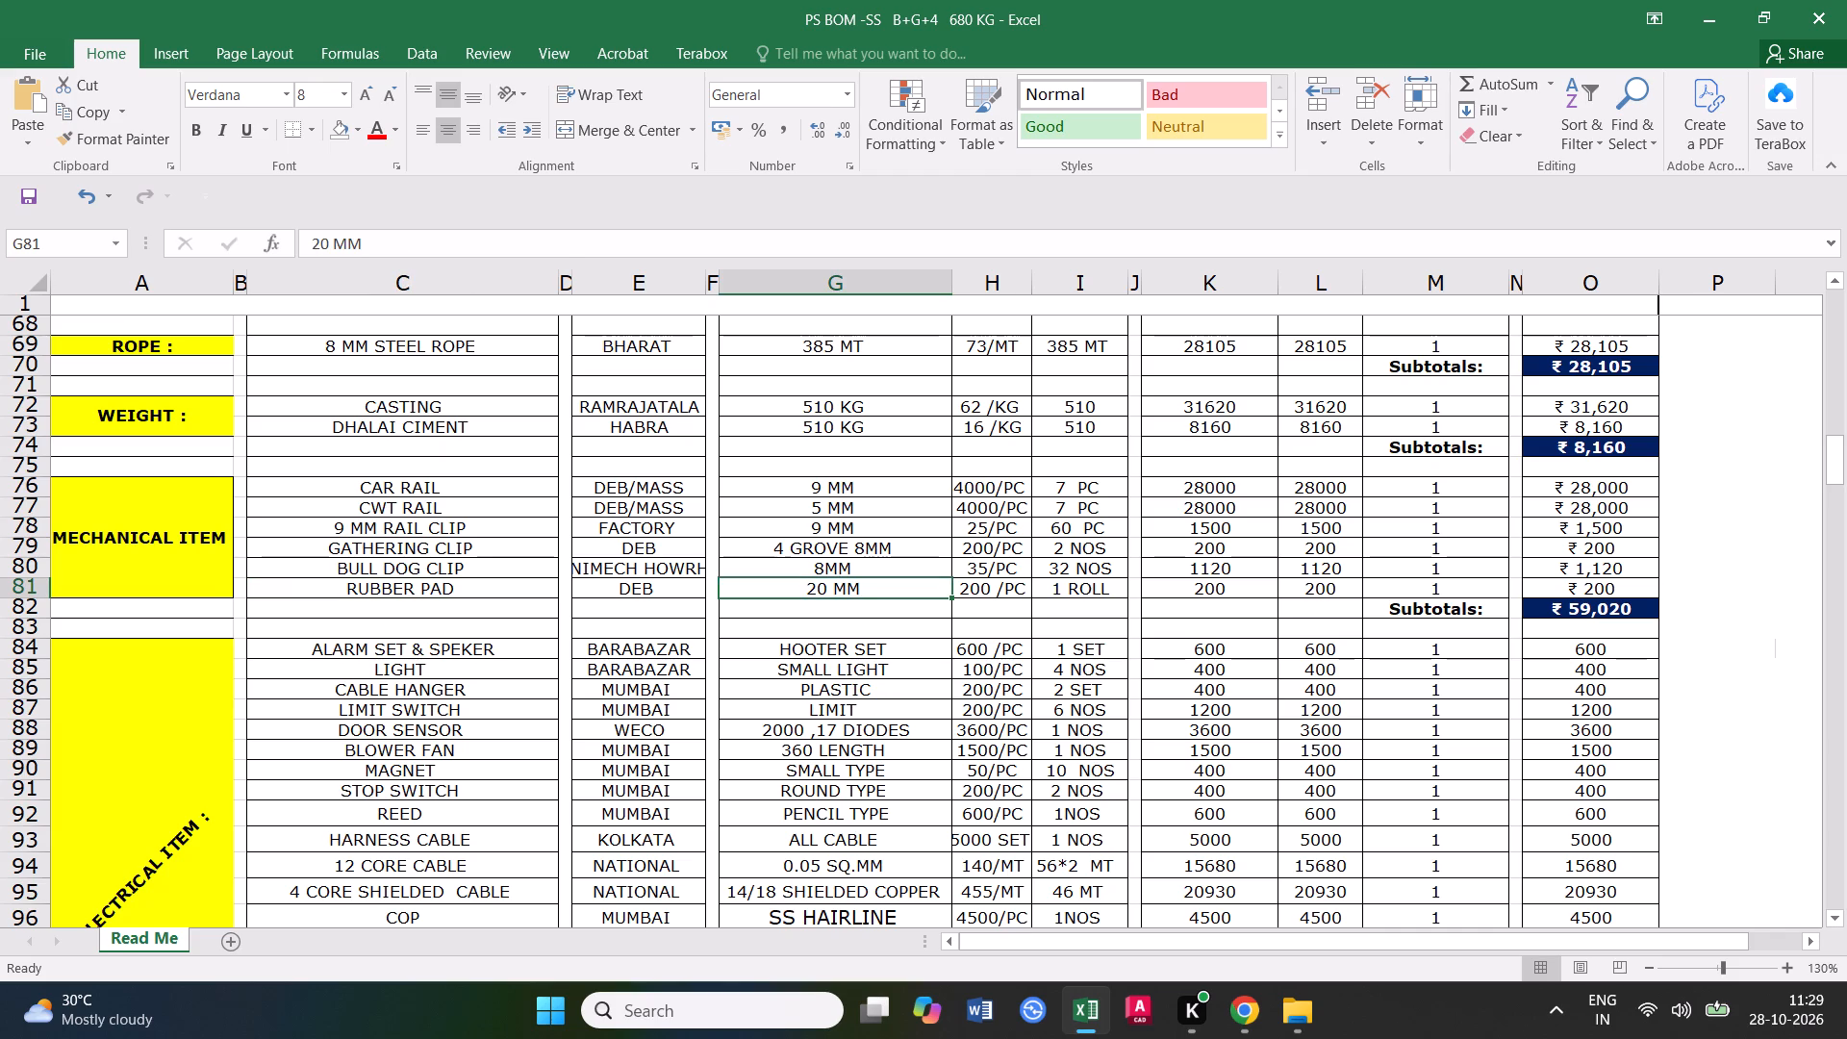
left_click(403, 399)
left_click(30, 404)
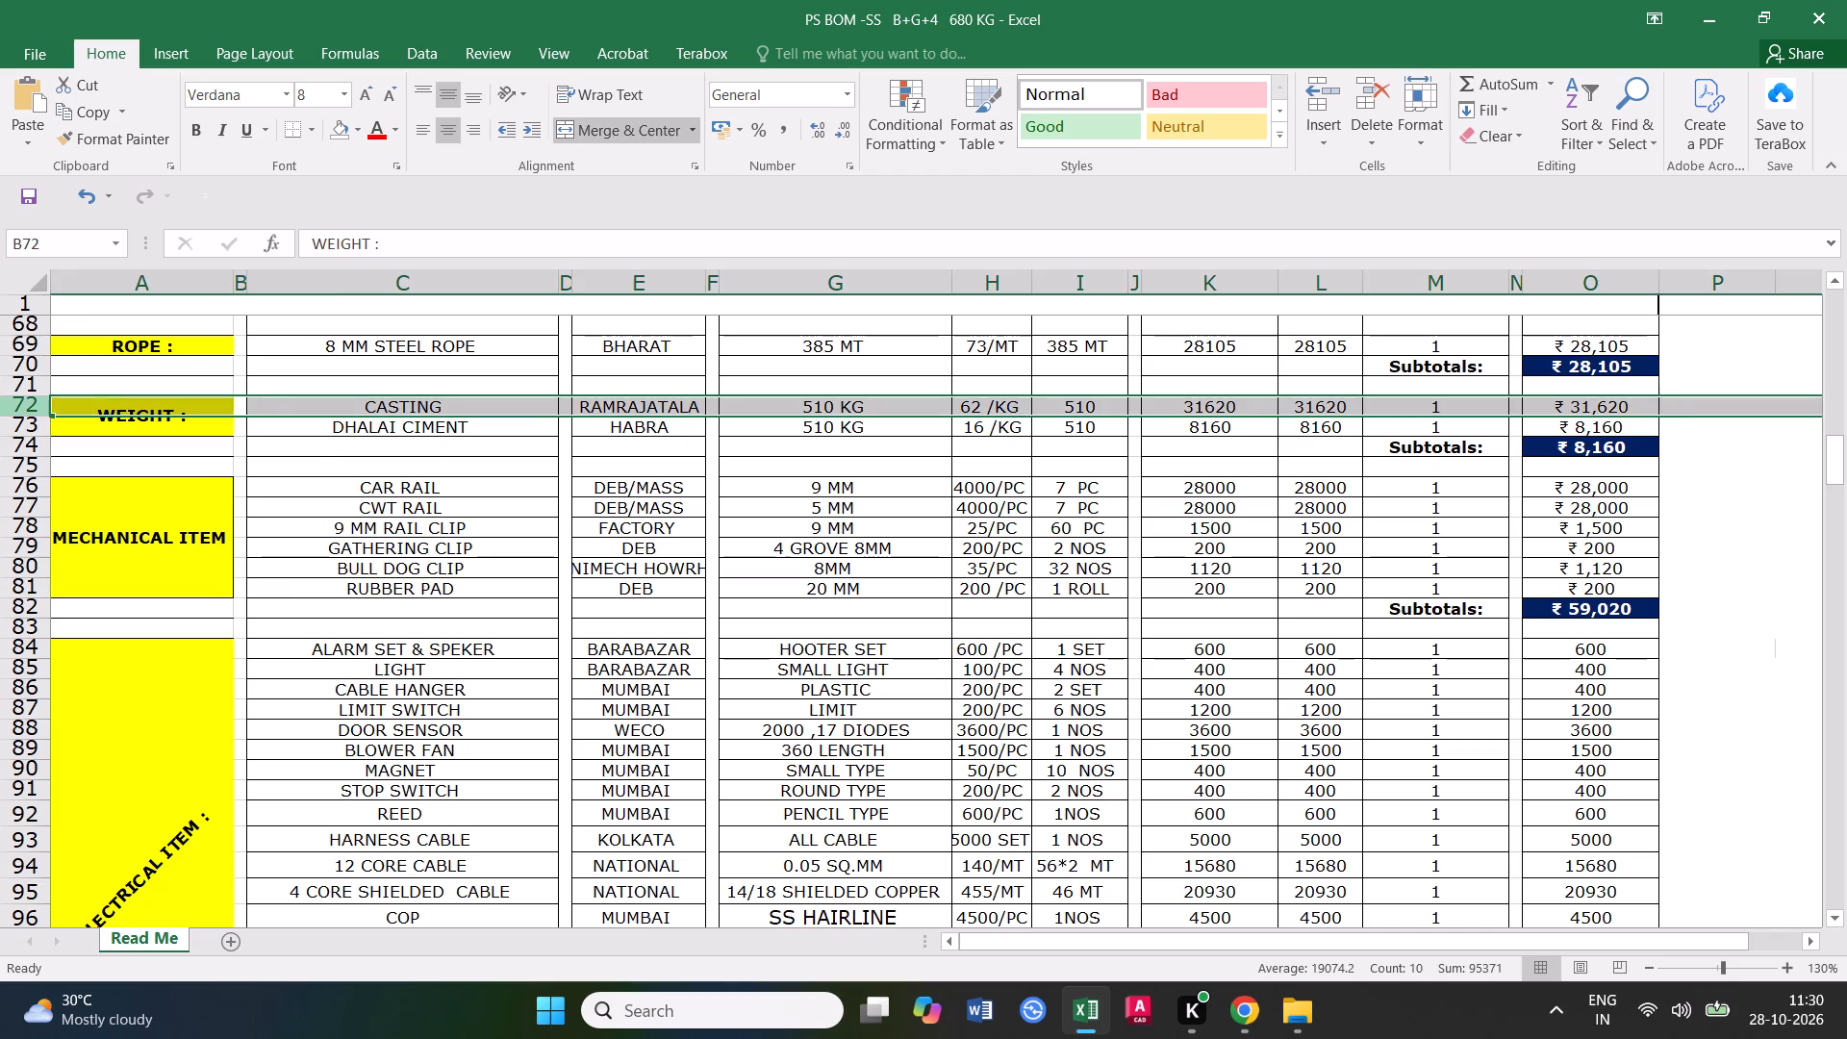
left_click(25, 200)
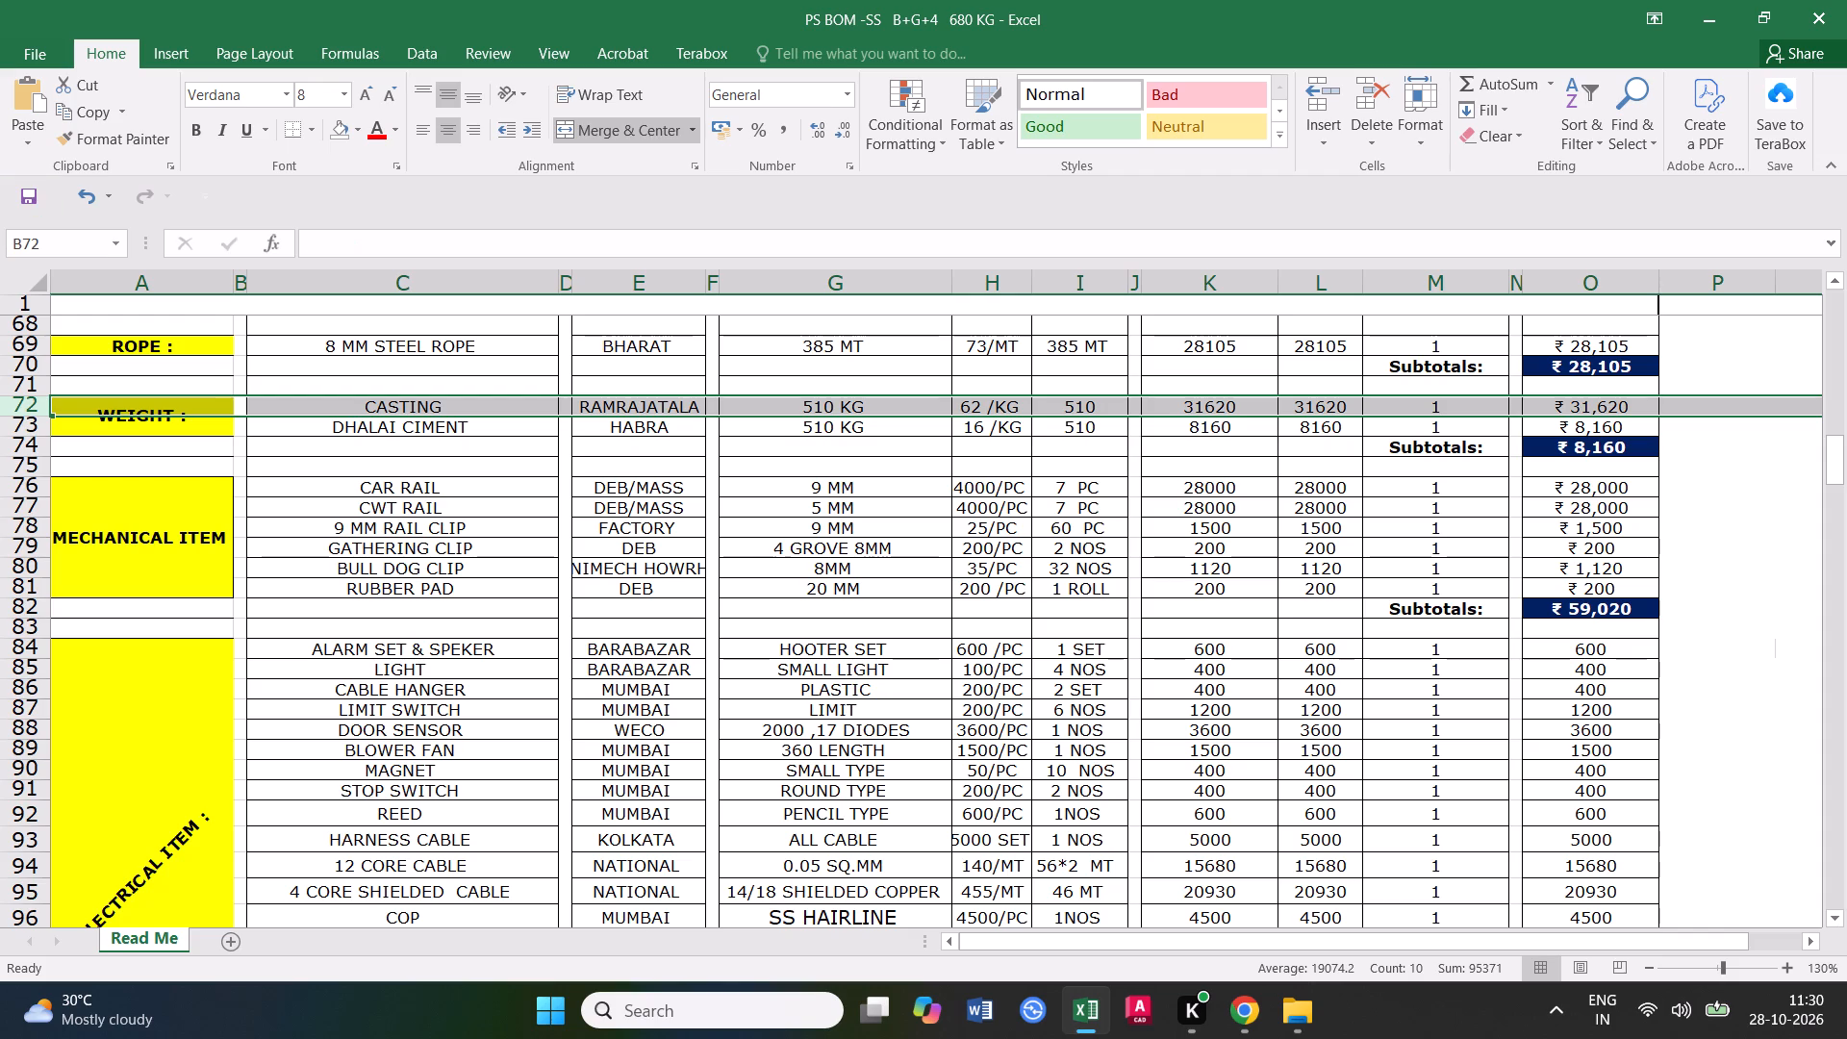
left_click(29, 422)
left_click(30, 199)
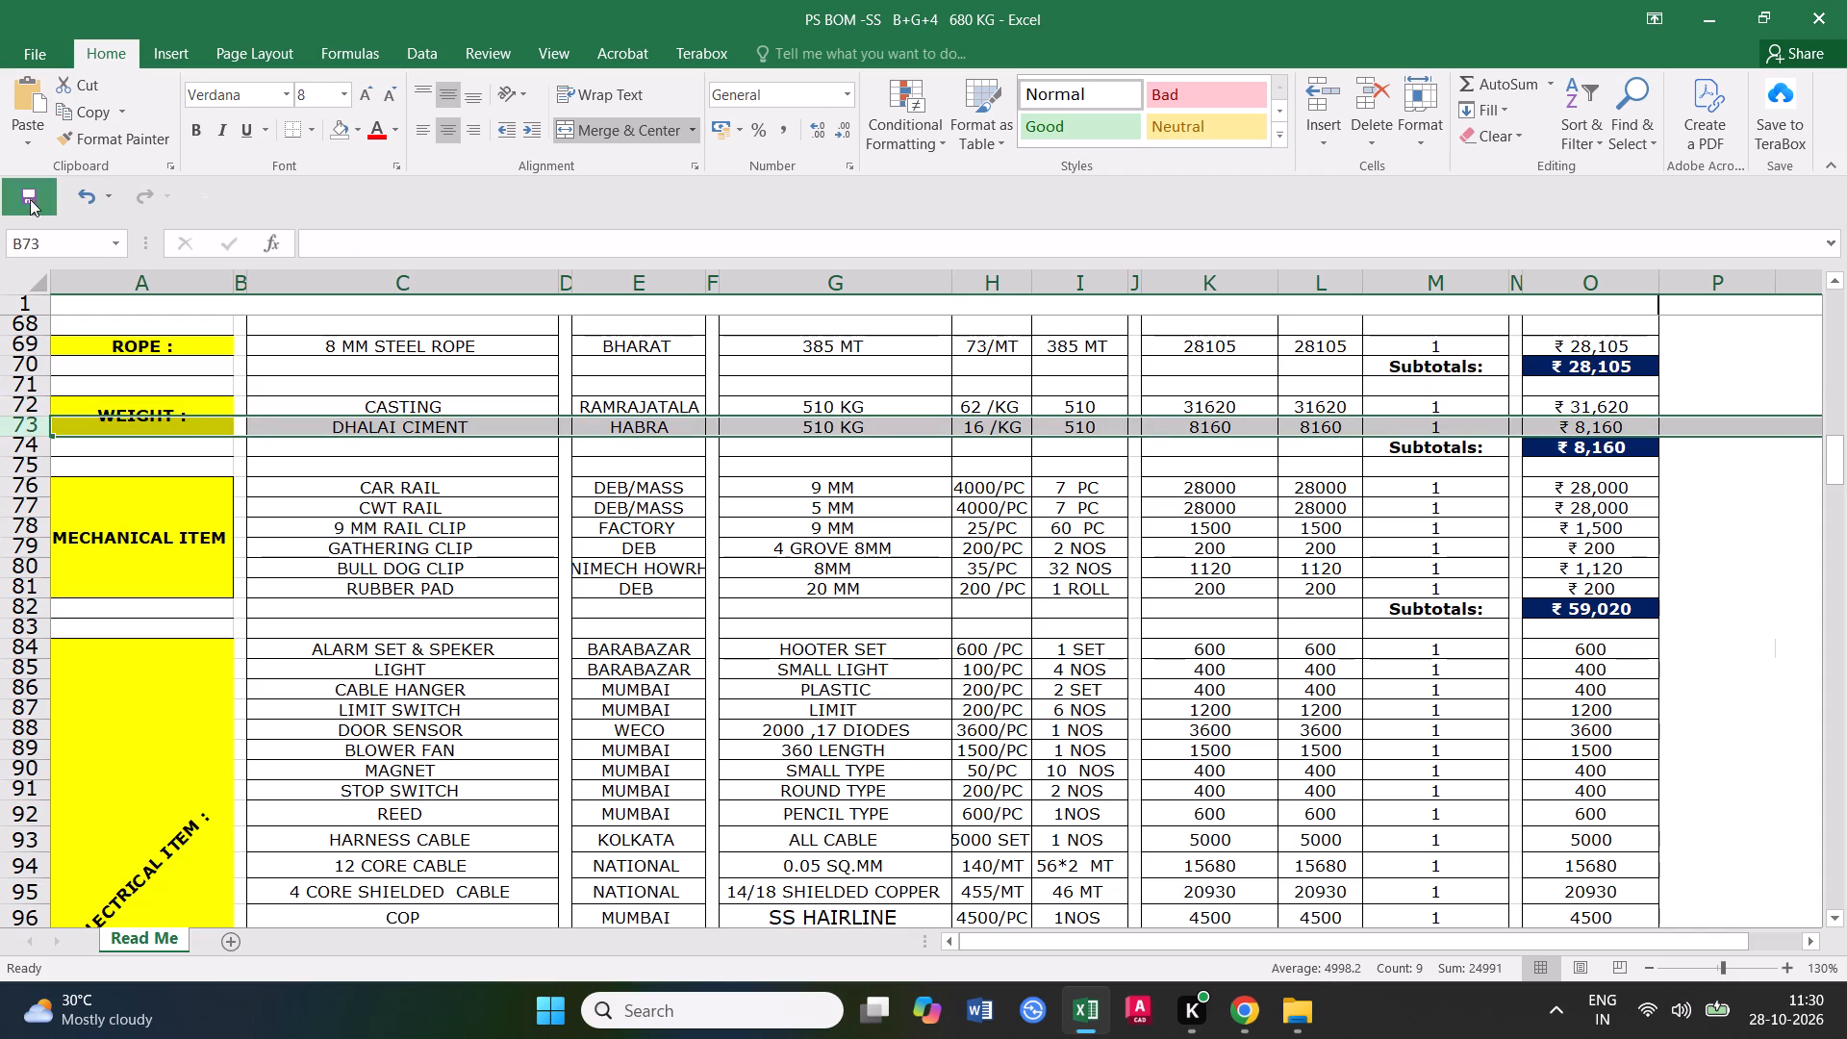
scroll(696, 476, "down", 1)
scroll(696, 476, "up", 1)
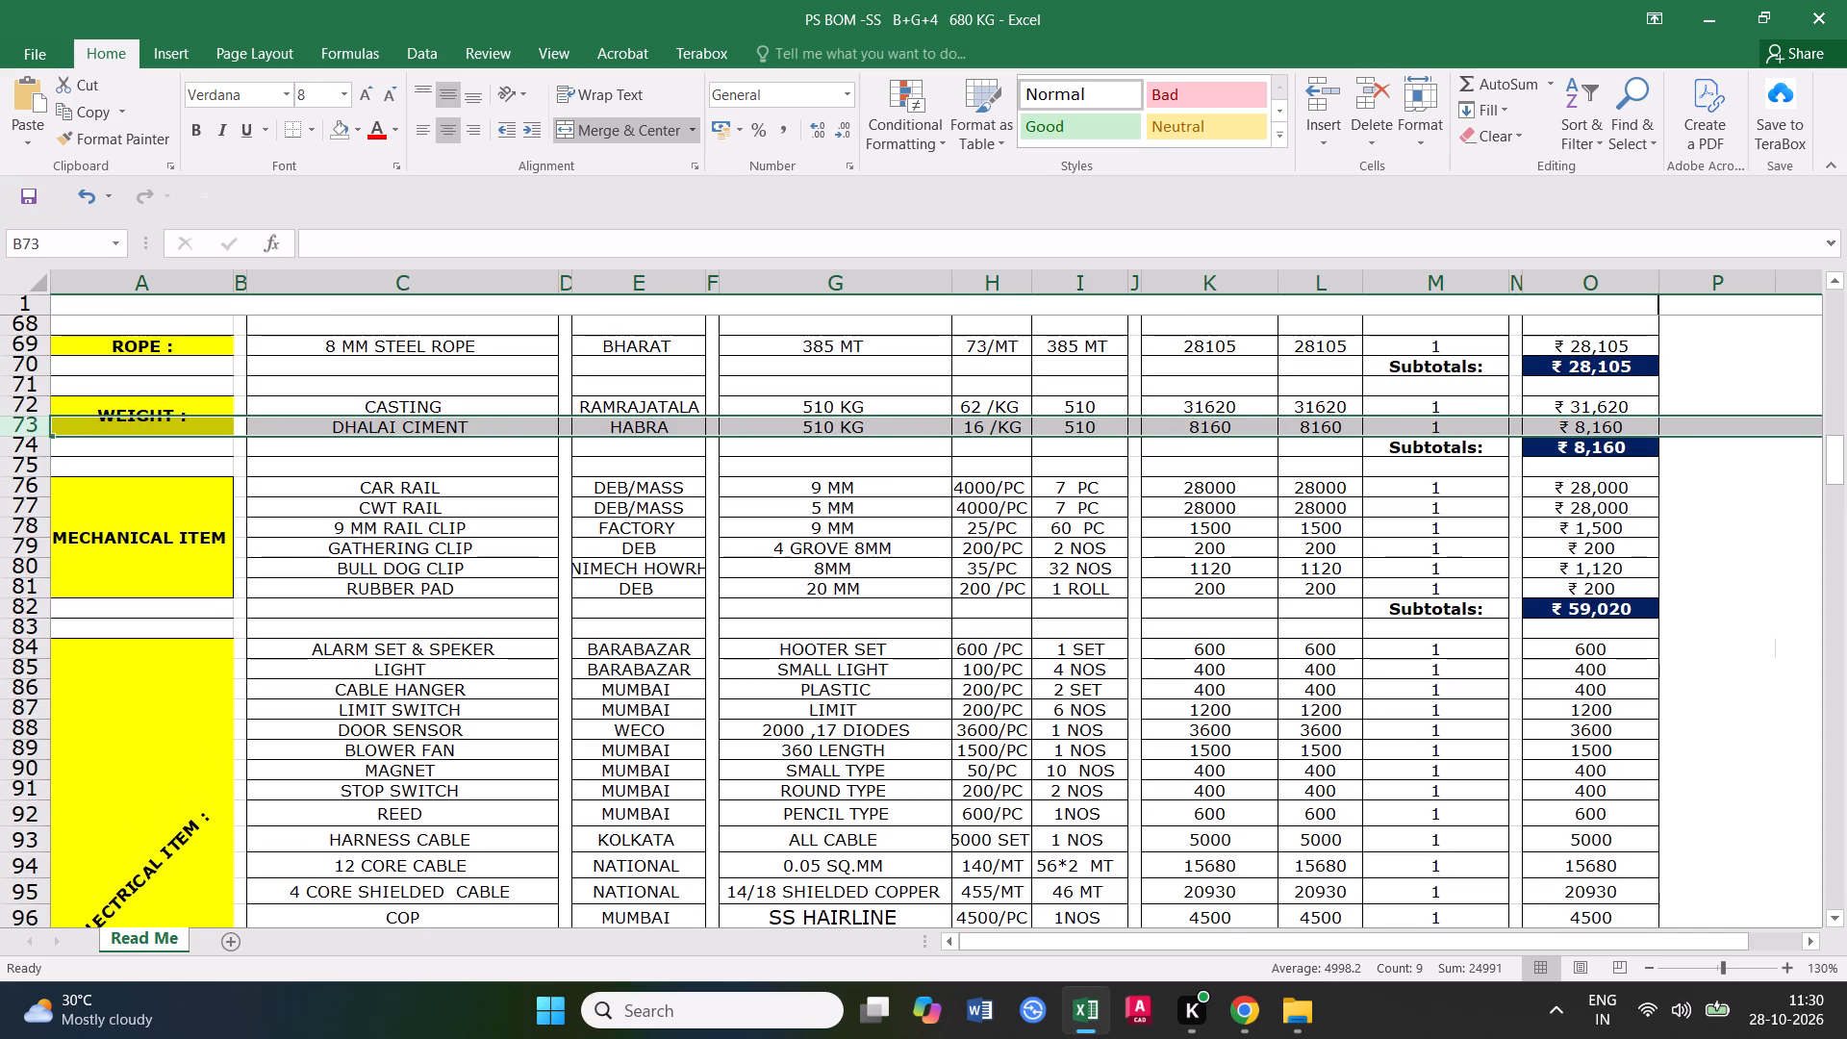
left_click(463, 404)
left_click(26, 403)
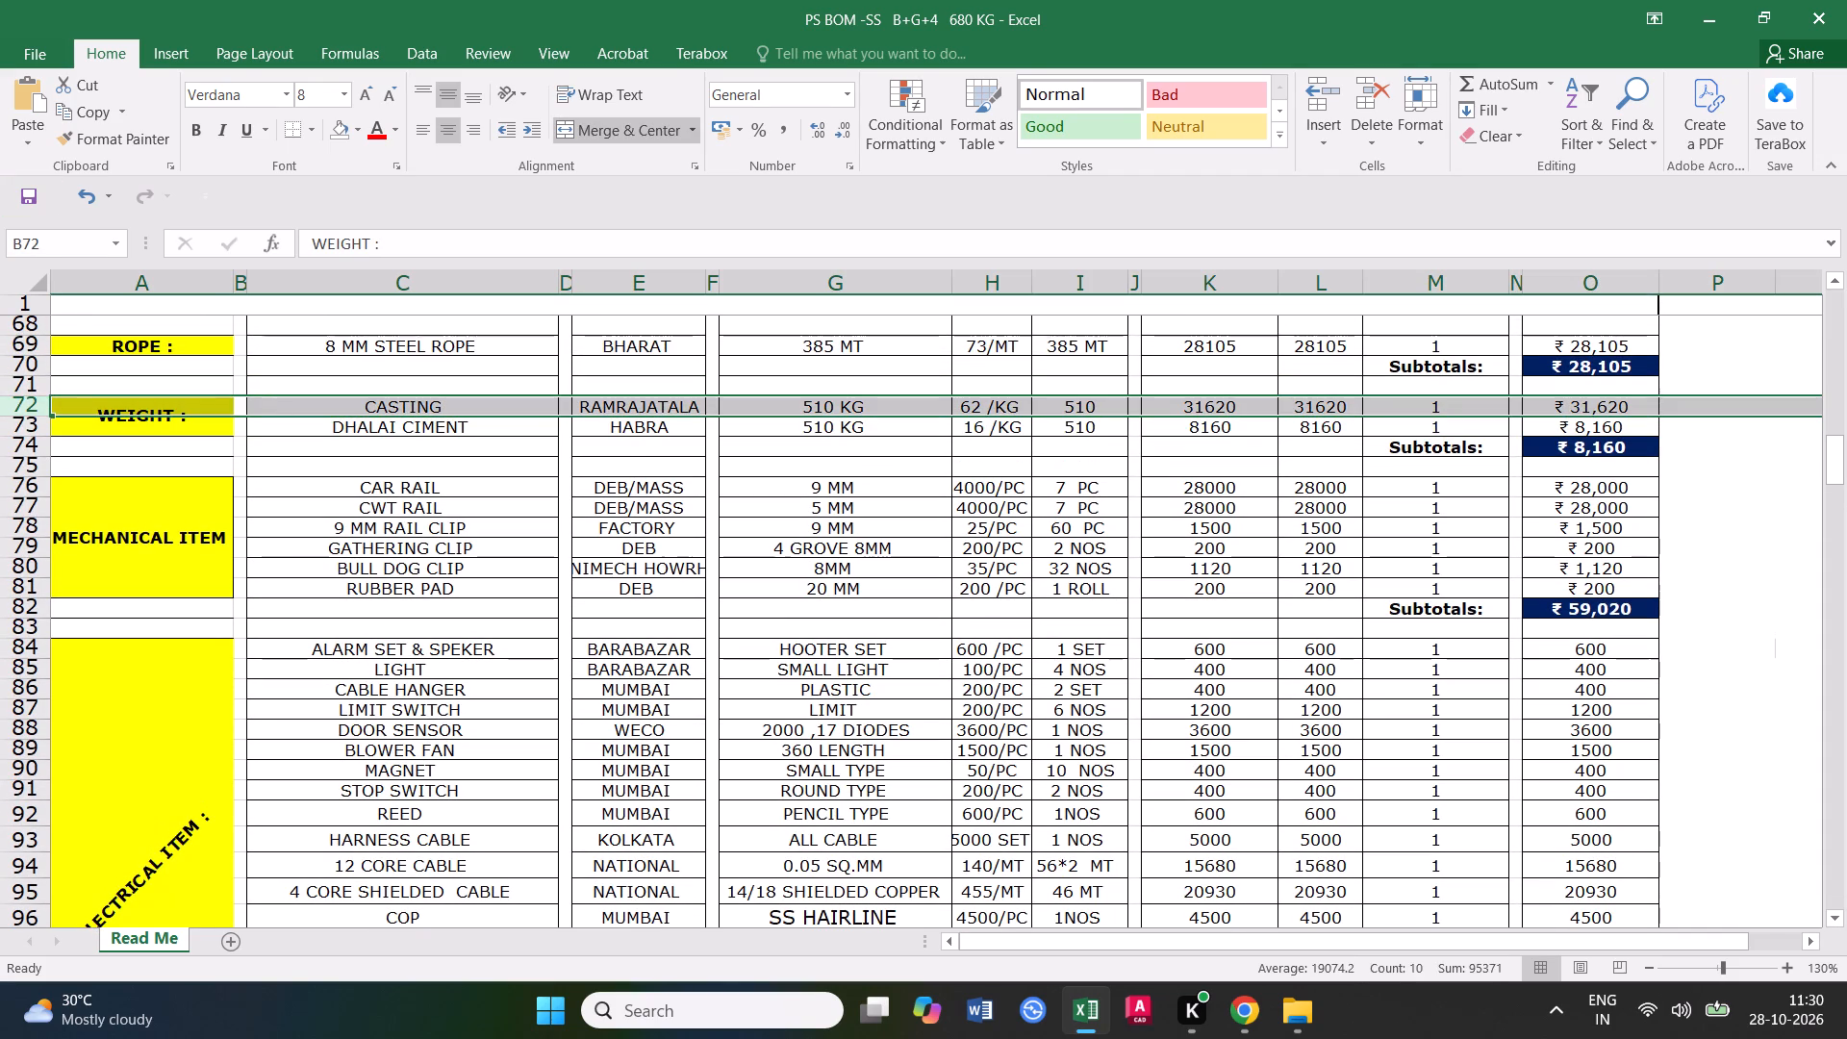
left_click(46, 193)
left_click(928, 585)
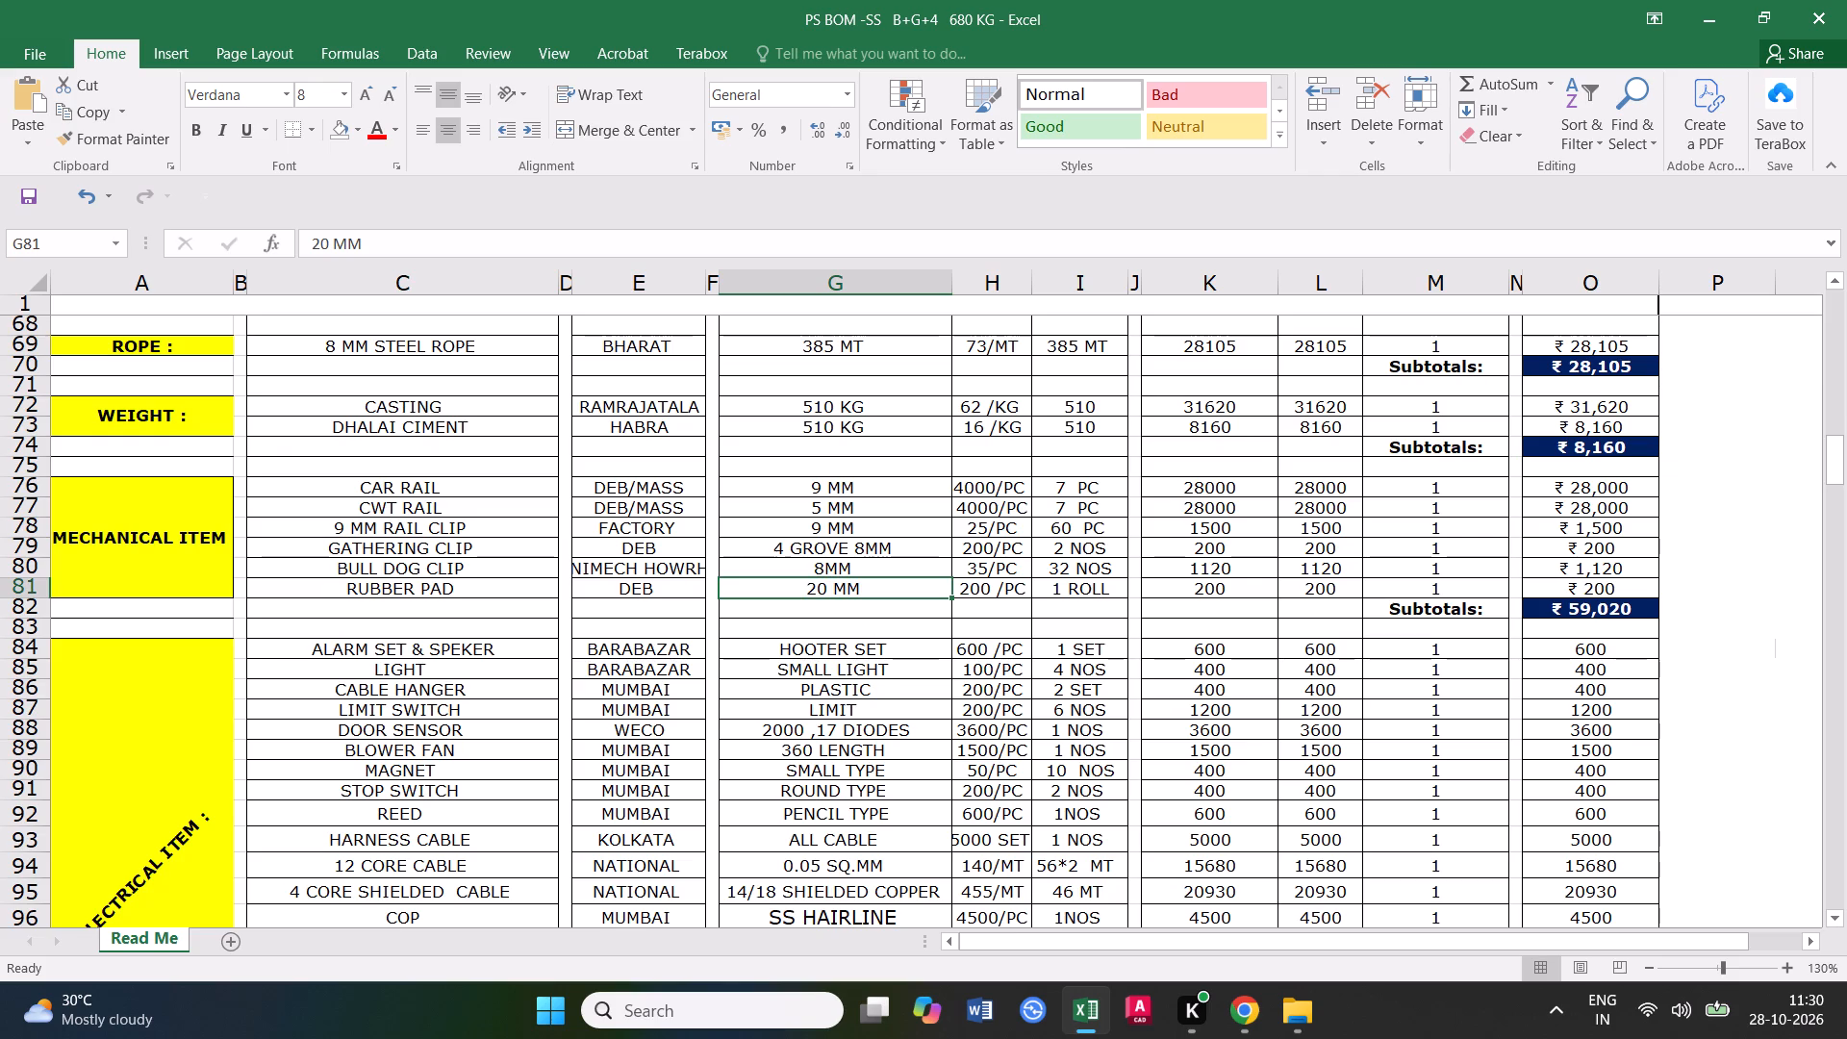
Switch to AutoCAD and open the recent drawing PS GROUP ALL final.dwg.
scroll(455, 487, "down", 1)
left_click(32, 424)
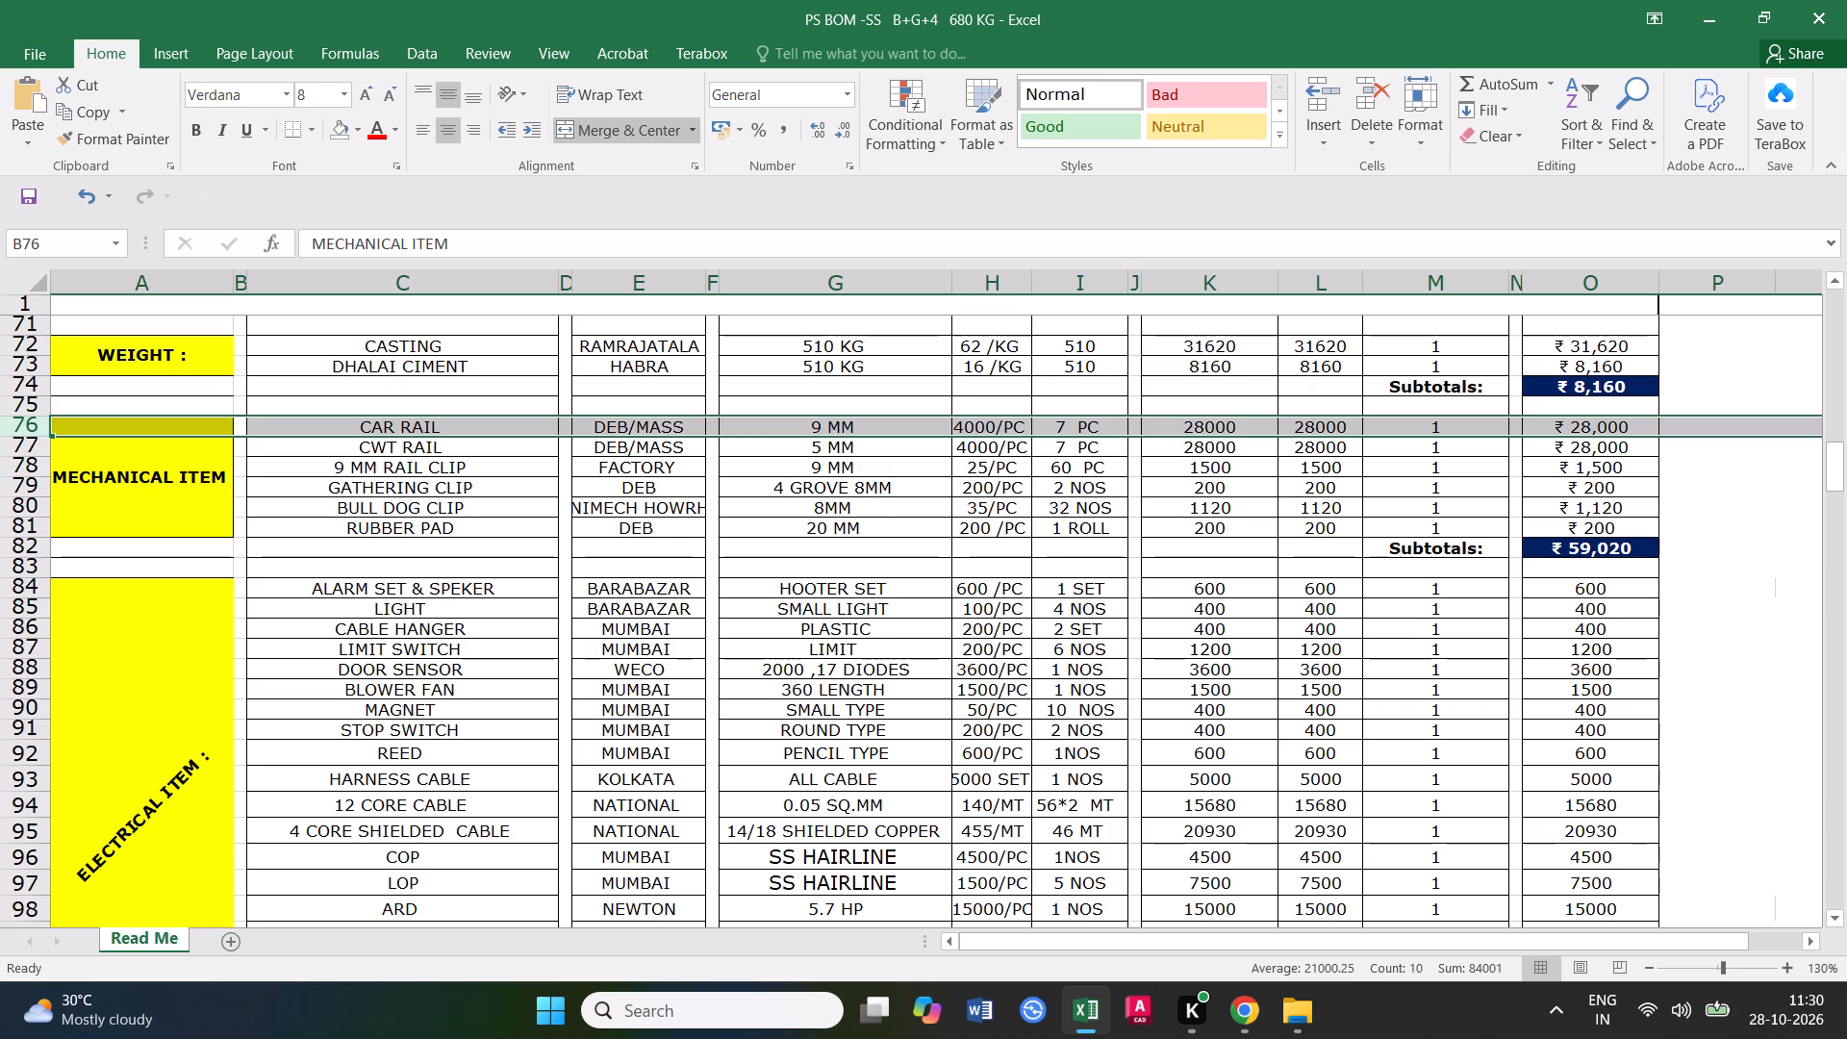
left_click(1138, 1000)
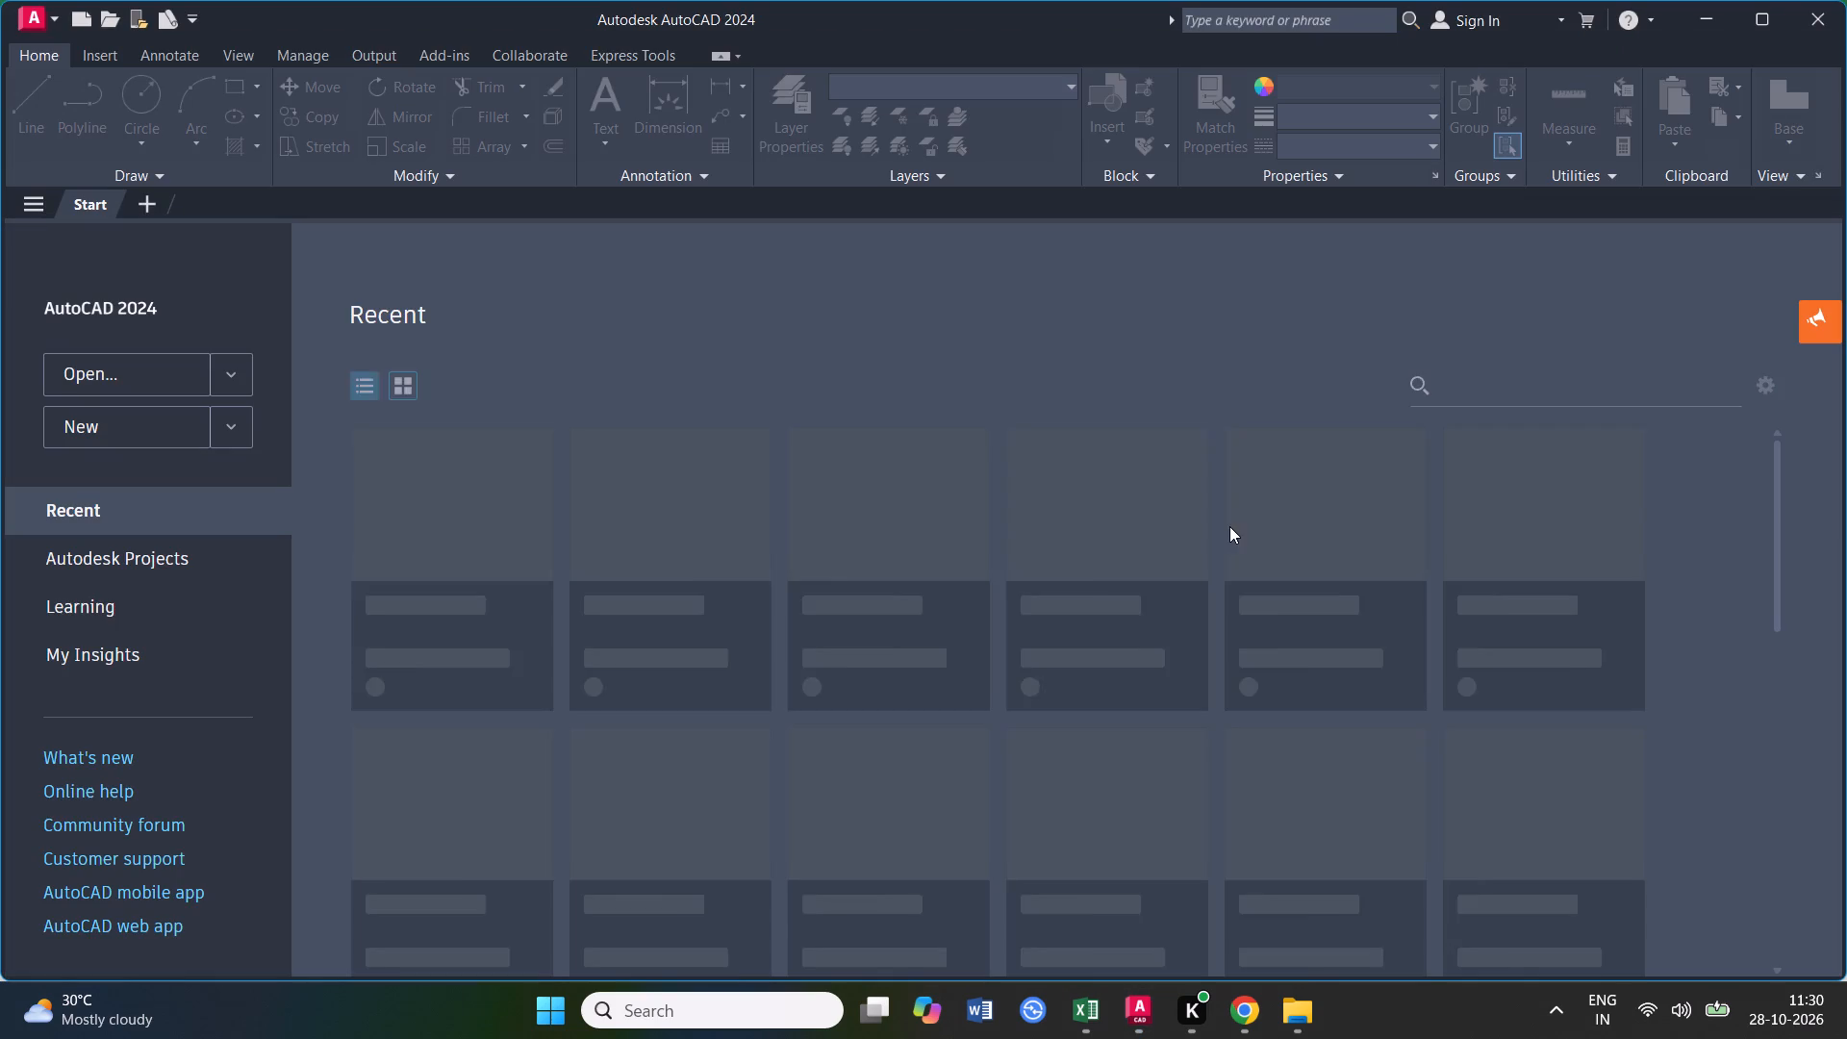
left_click(500, 499)
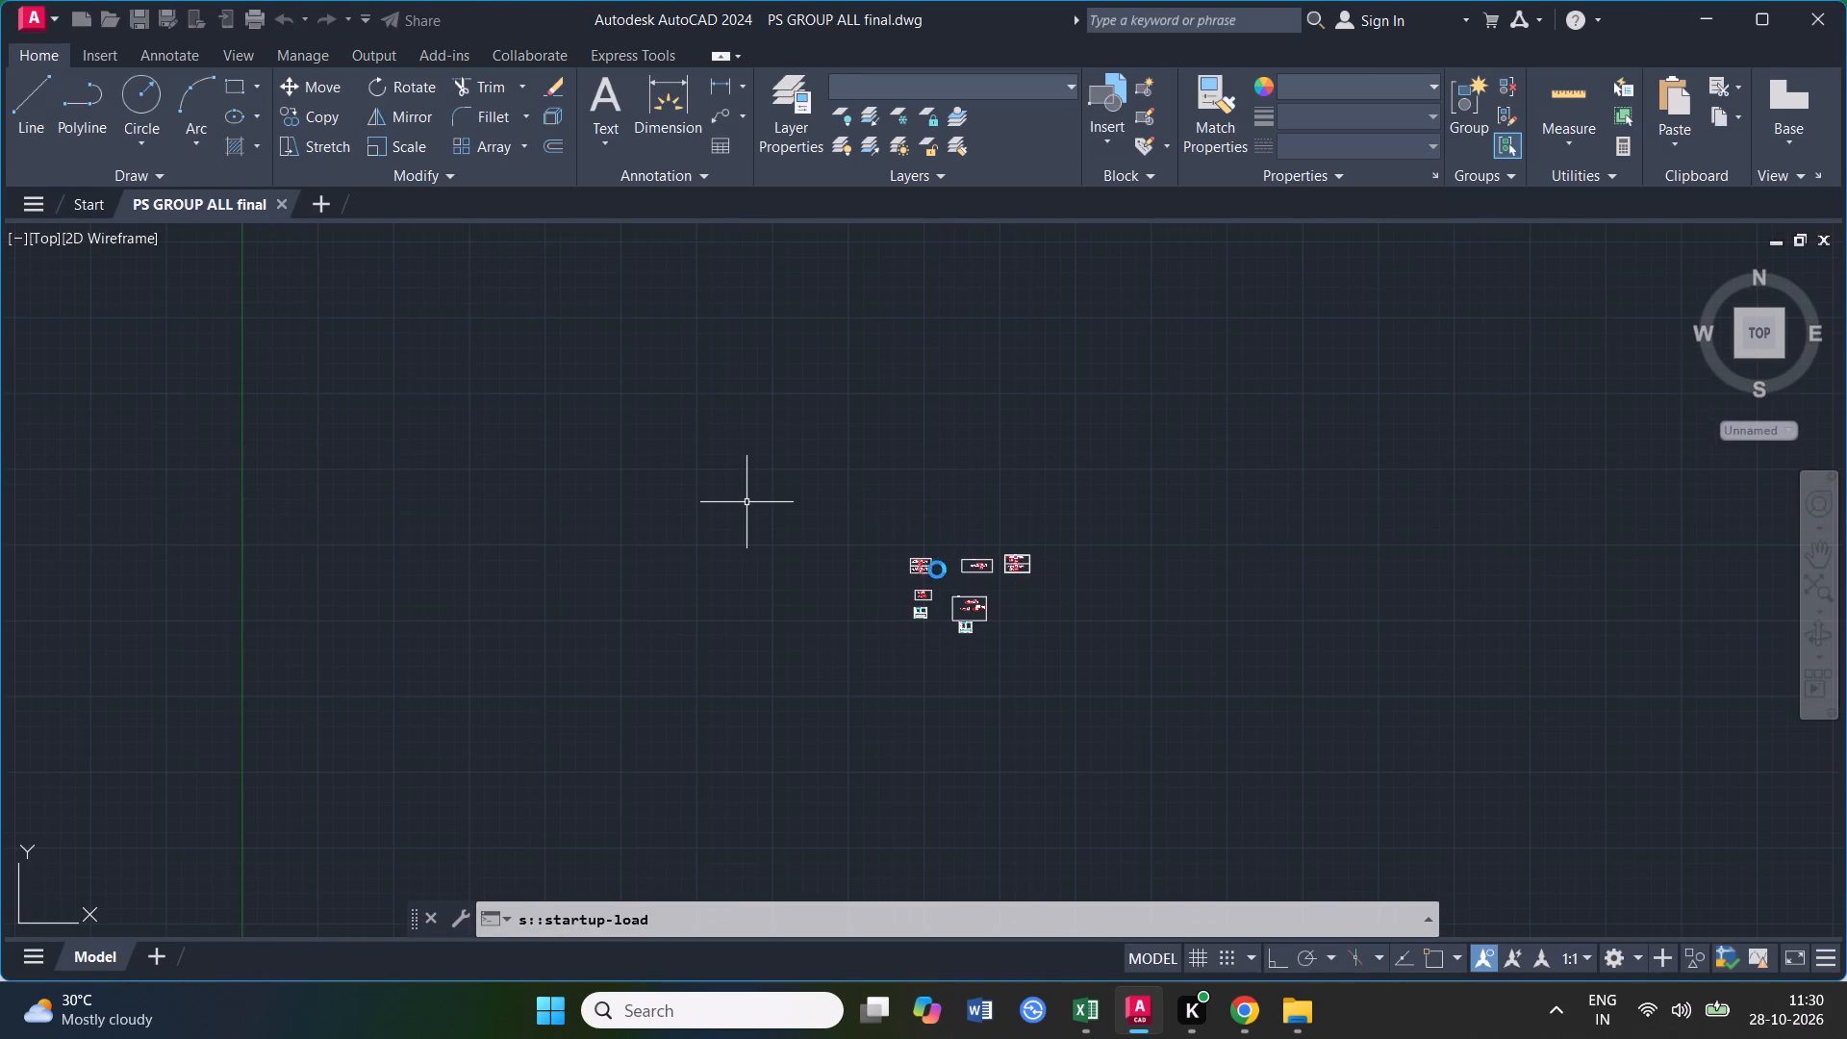
Examine the lift shaft section in the drawing, including its shaft height, floor levels and bracket spacing dimensions.
scroll(914, 575, "up", 11)
scroll(927, 701, "up", 3)
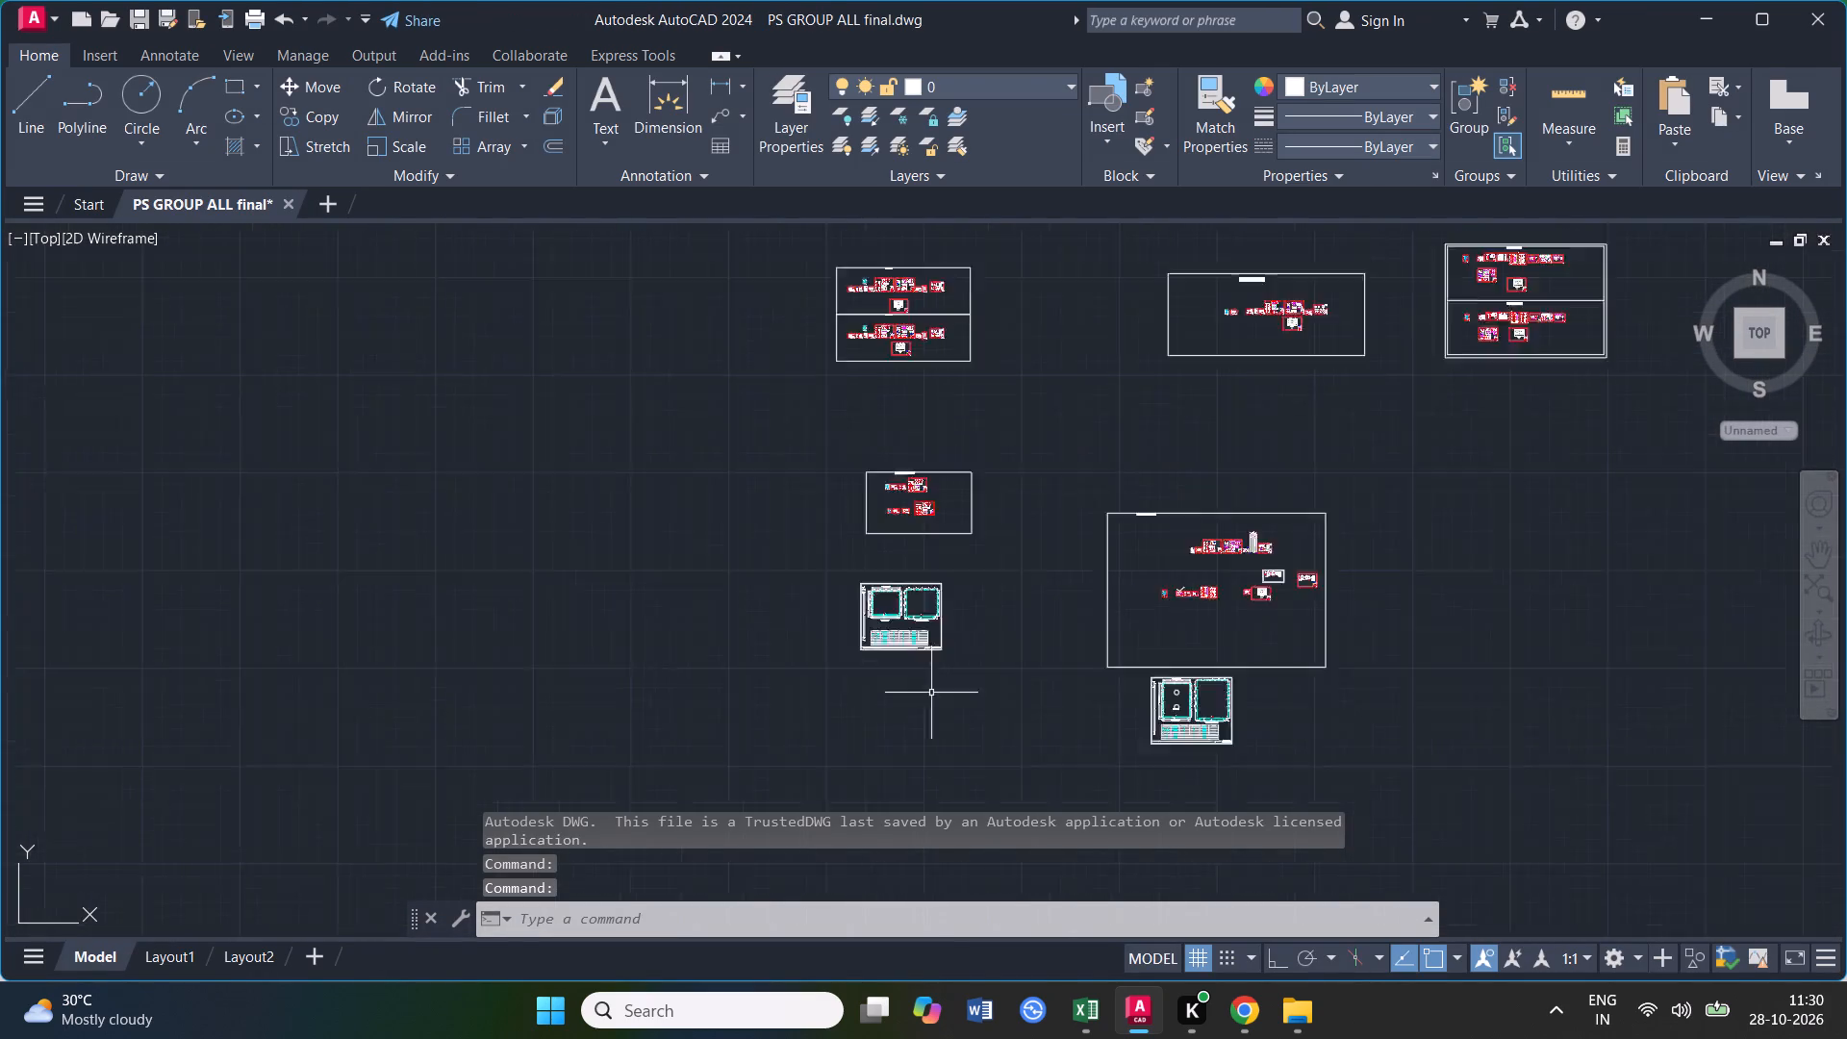
scroll(931, 686, "up", 2)
middle_click_drag(854, 346, 887, 634)
middle_click_drag(898, 279, 926, 458)
scroll(937, 386, "up", 3)
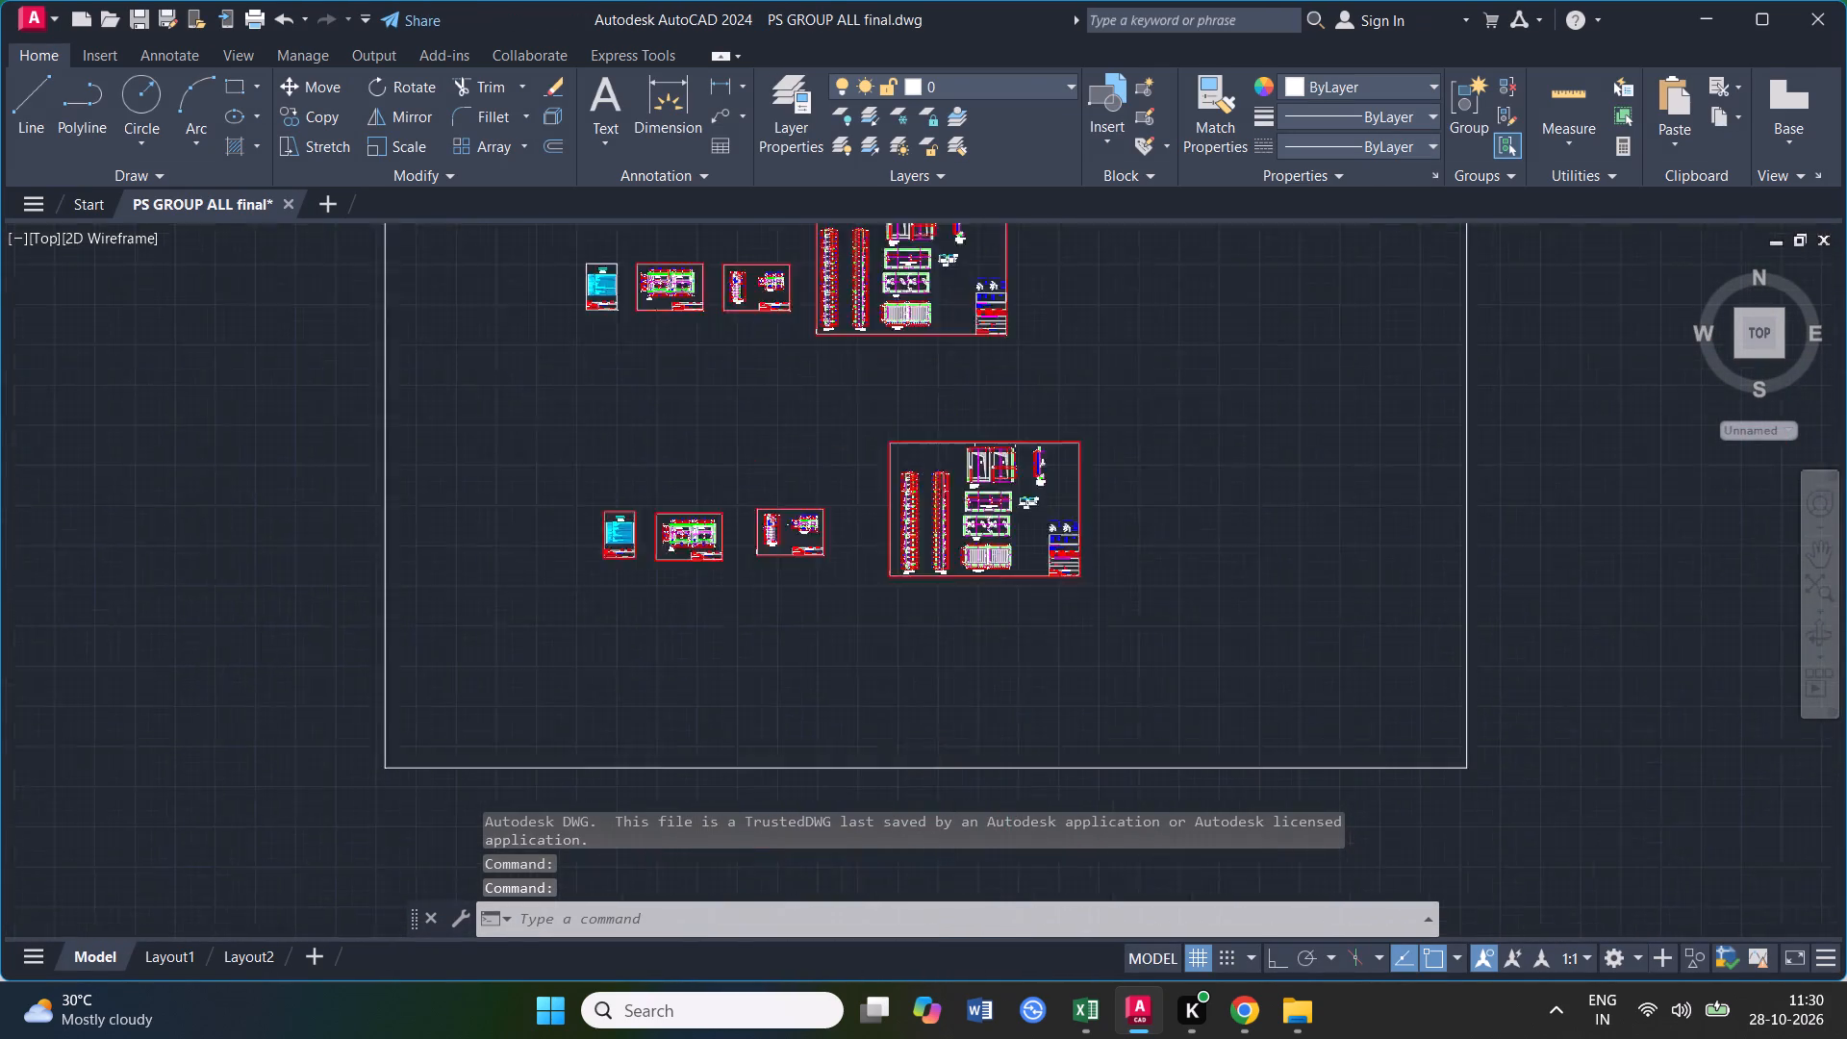
scroll(939, 414, "up", 1)
scroll(851, 630, "up", 5)
scroll(882, 554, "up", 4)
scroll(815, 652, "up", 2)
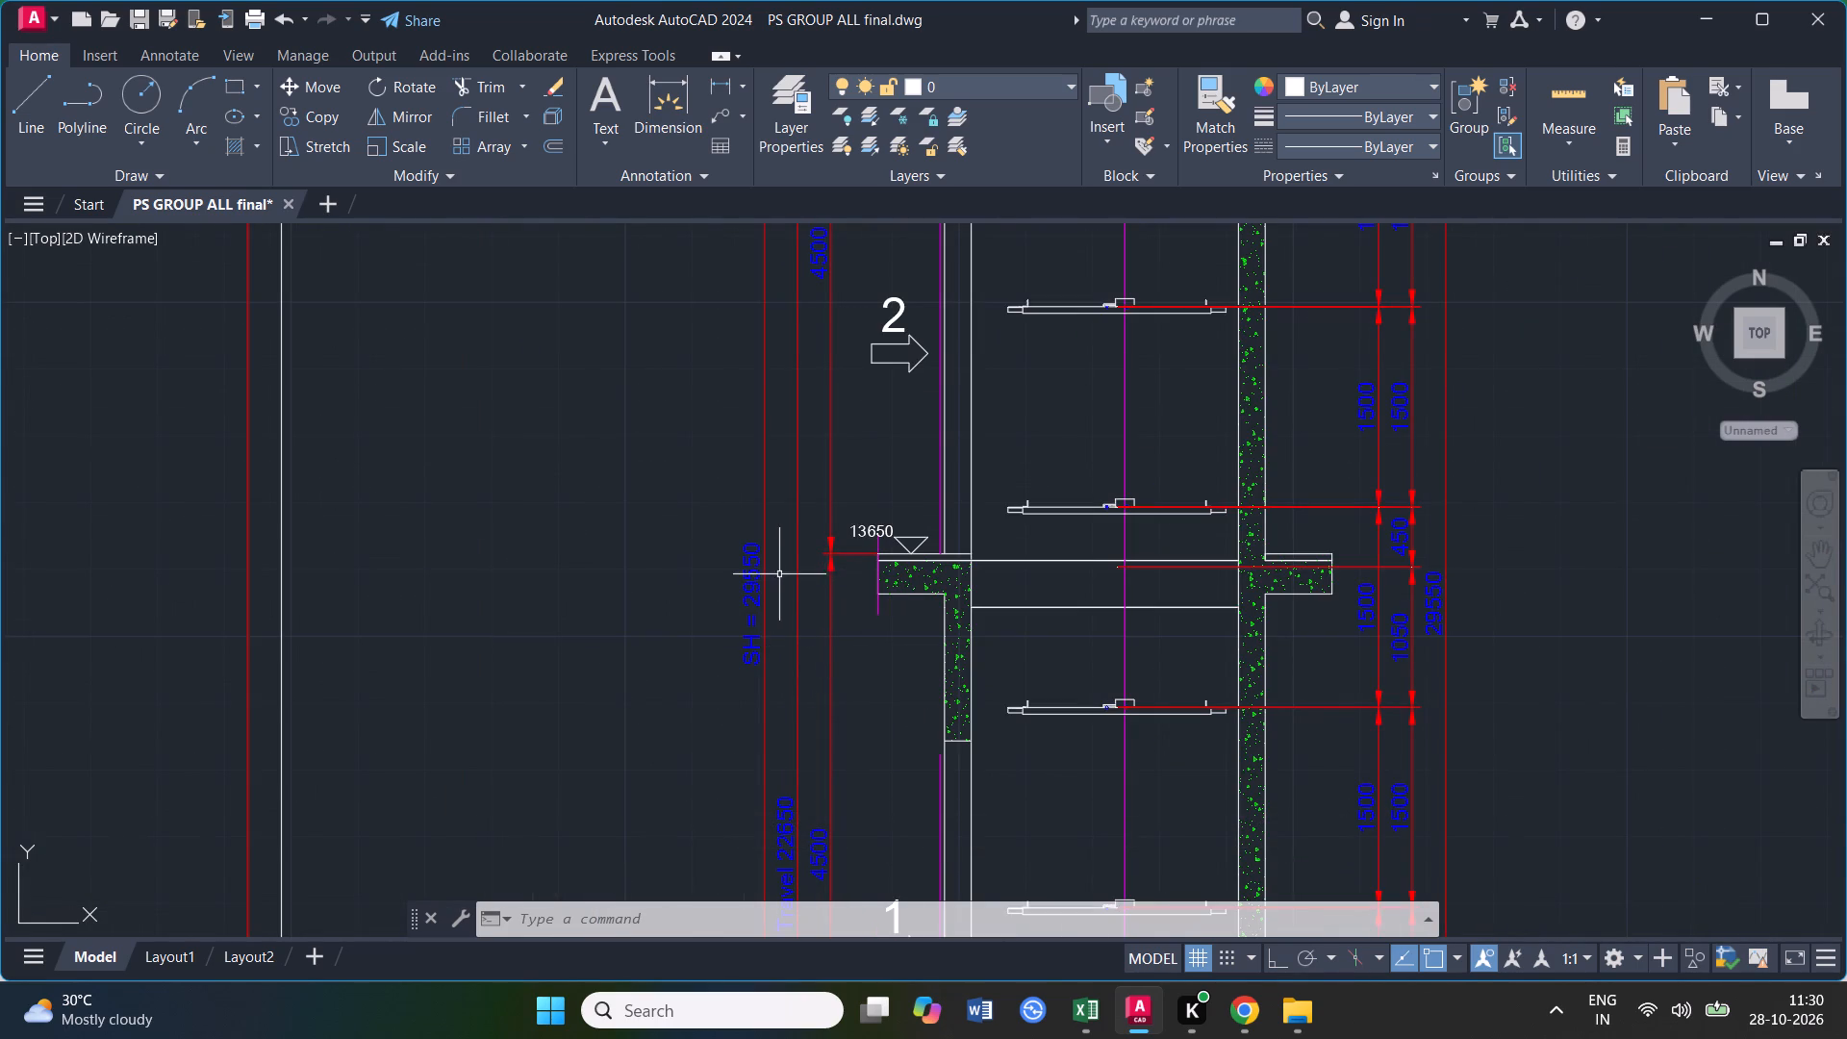
scroll(808, 562, "down", 6)
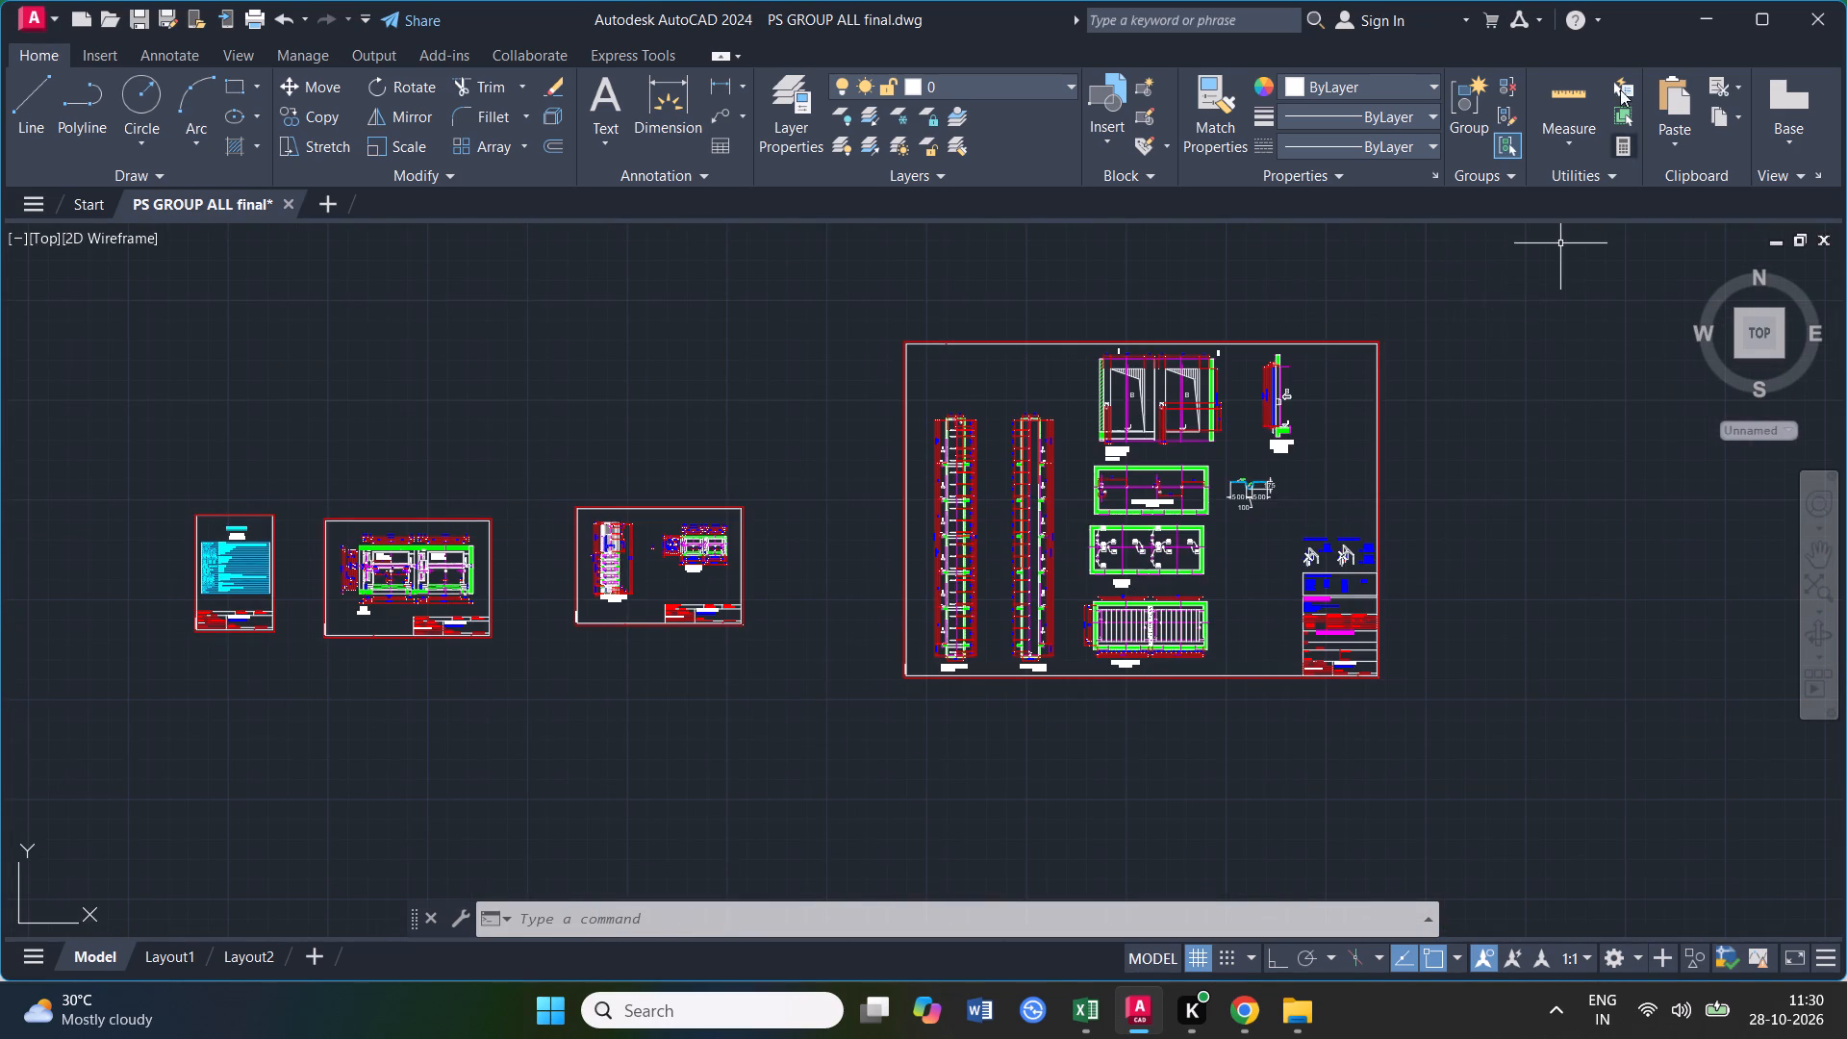
Close the drawing without saving changes and exit AutoCAD.
left_click(284, 199)
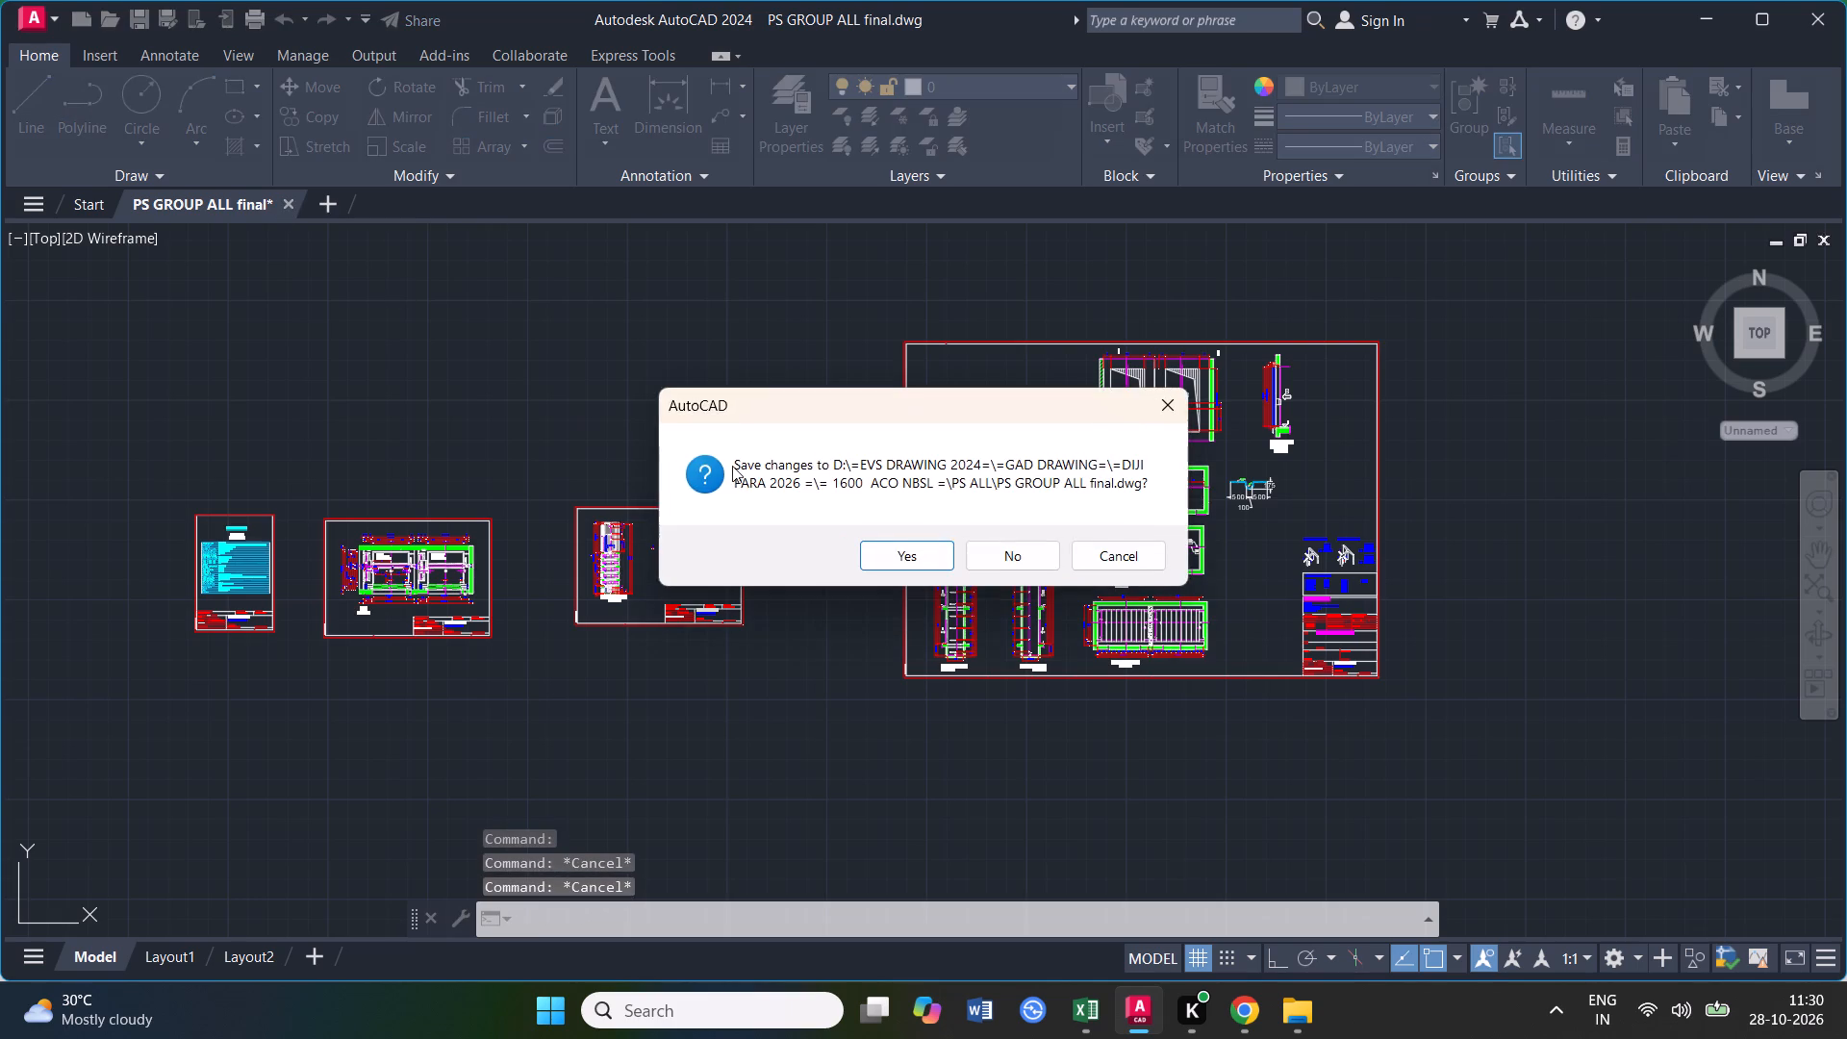
left_click(1001, 569)
left_click(1802, 13)
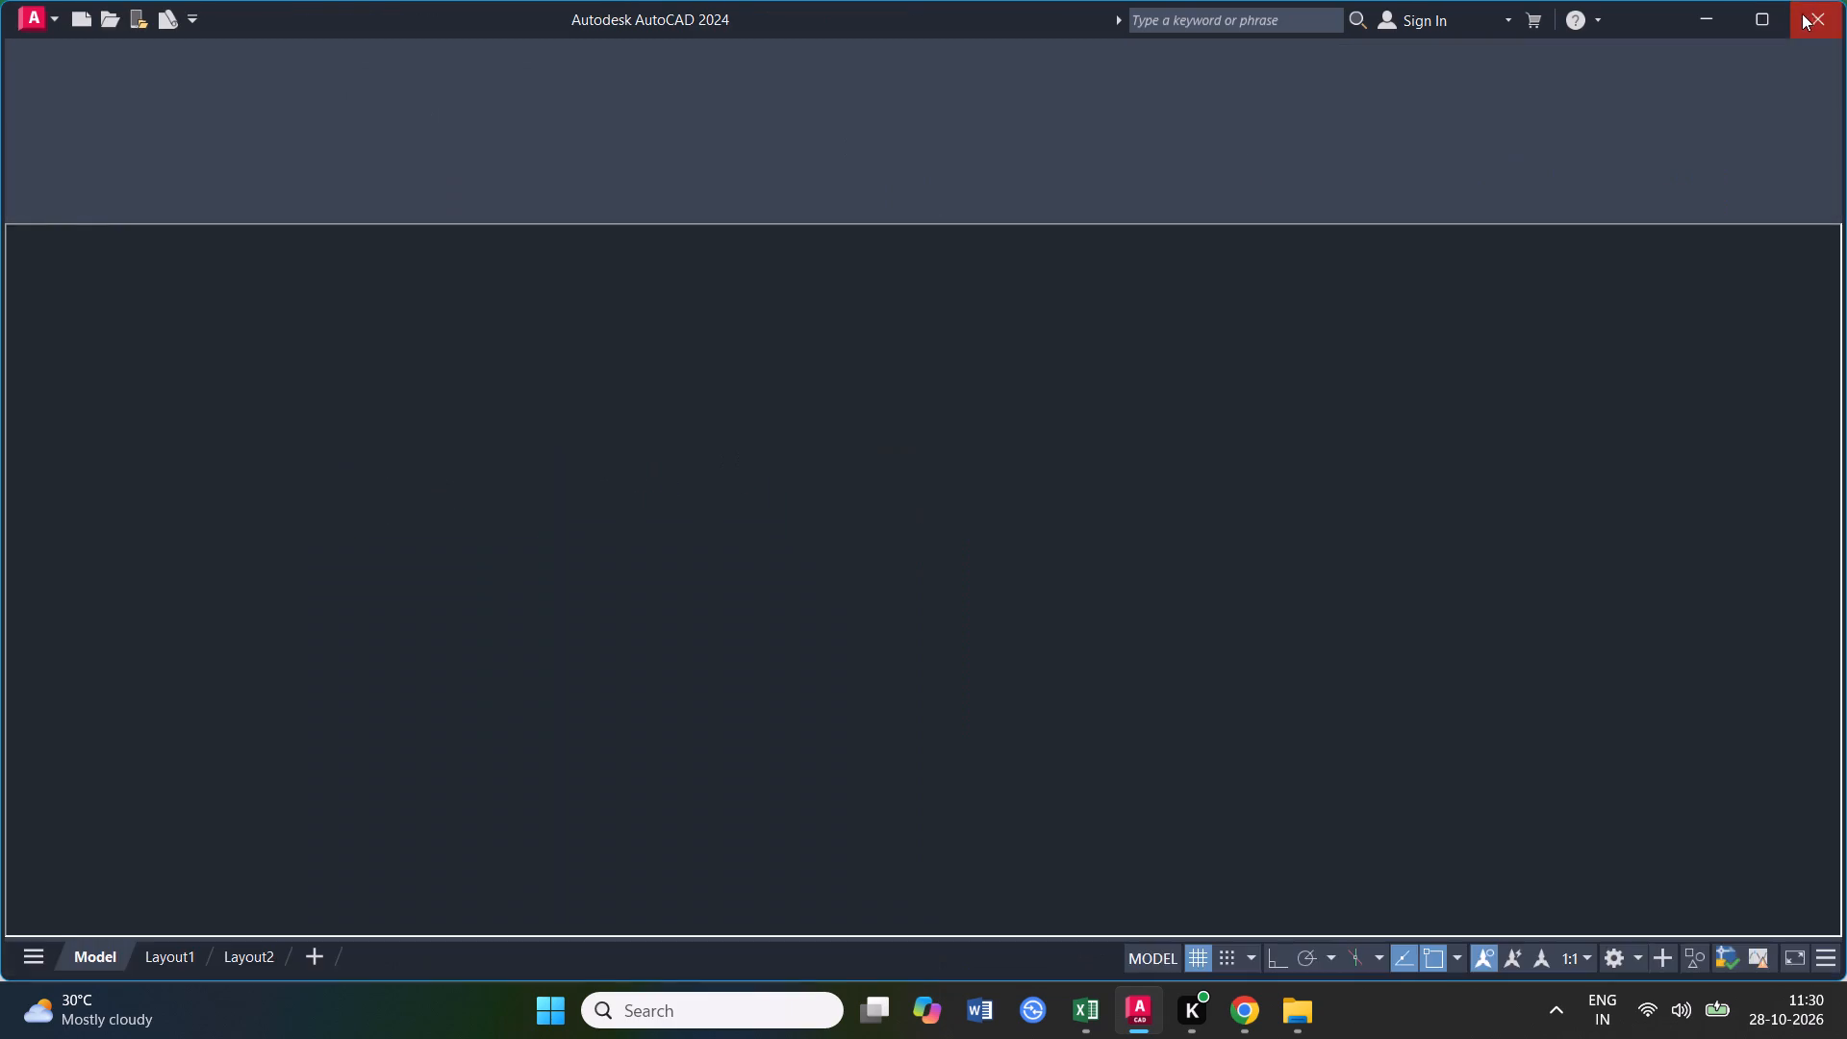
In the Excel BOM, set the quantity in column I to 12 PC for both the CAR RAIL and CWT RAIL rows.
left_click(1050, 516)
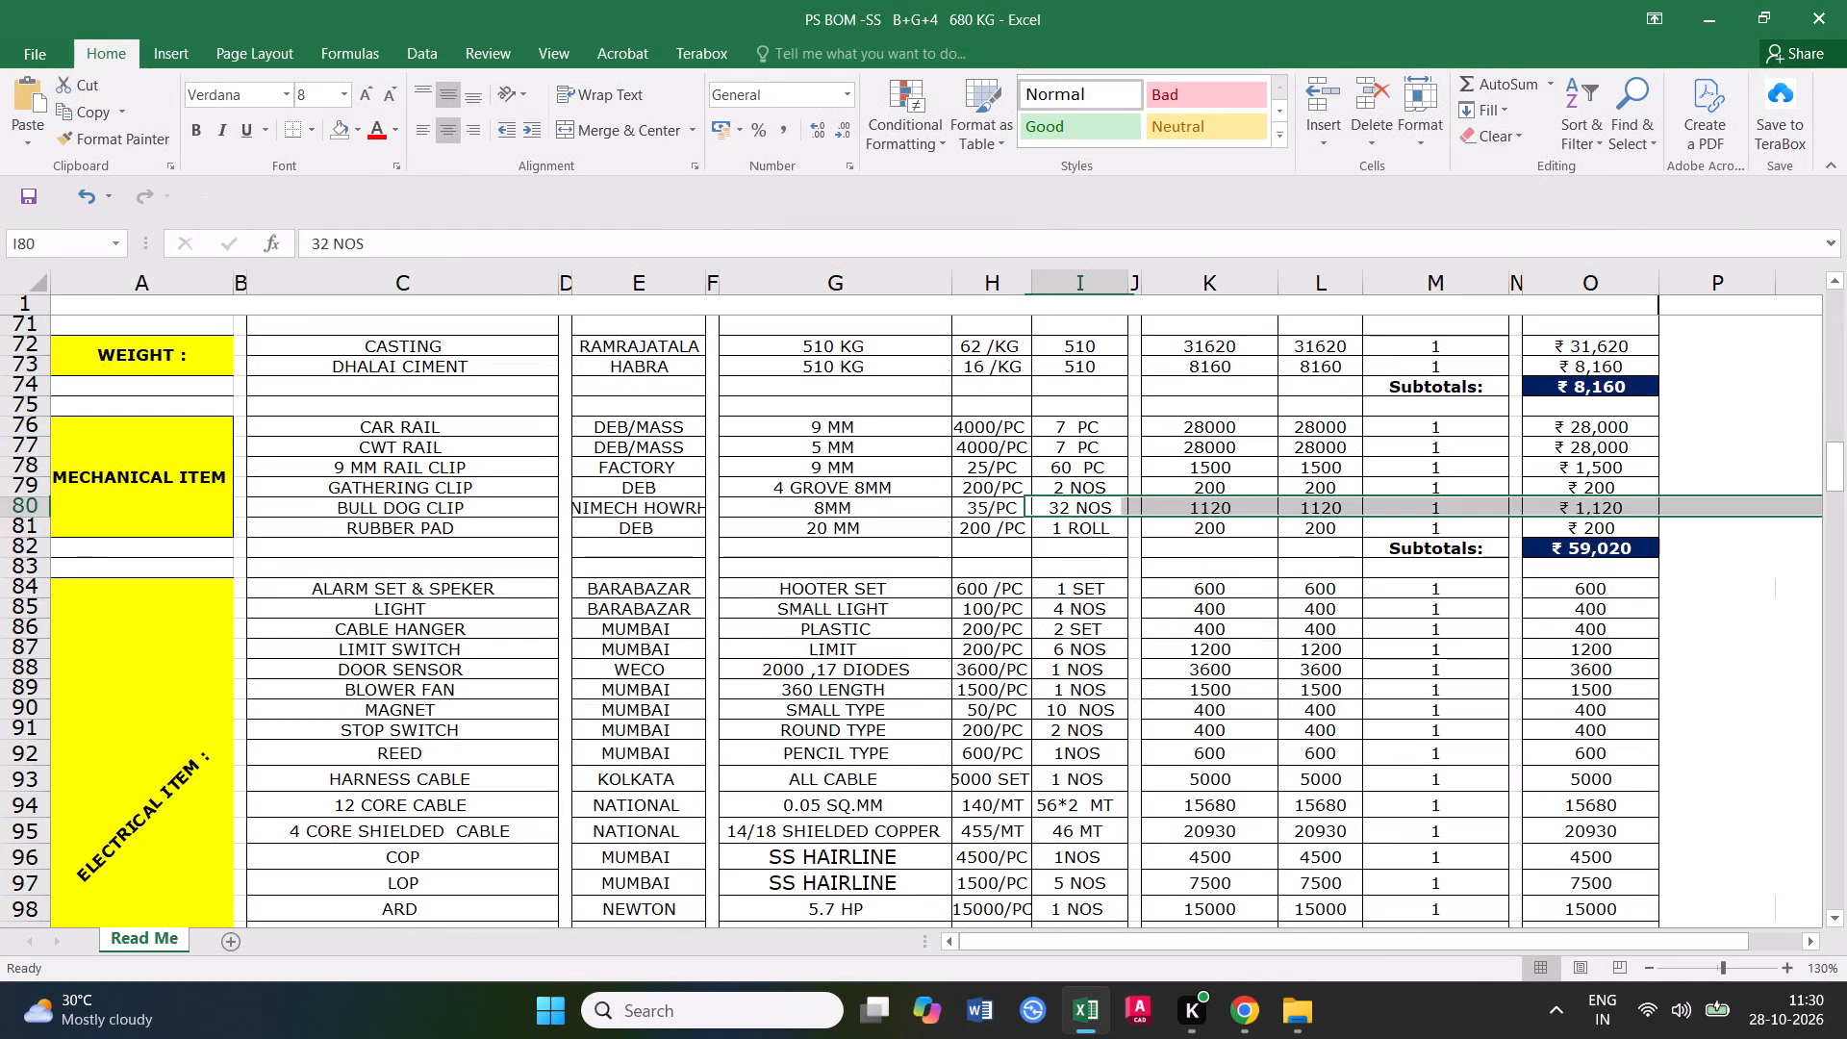
double_click(1070, 425)
key("BackSpace")
type("12")
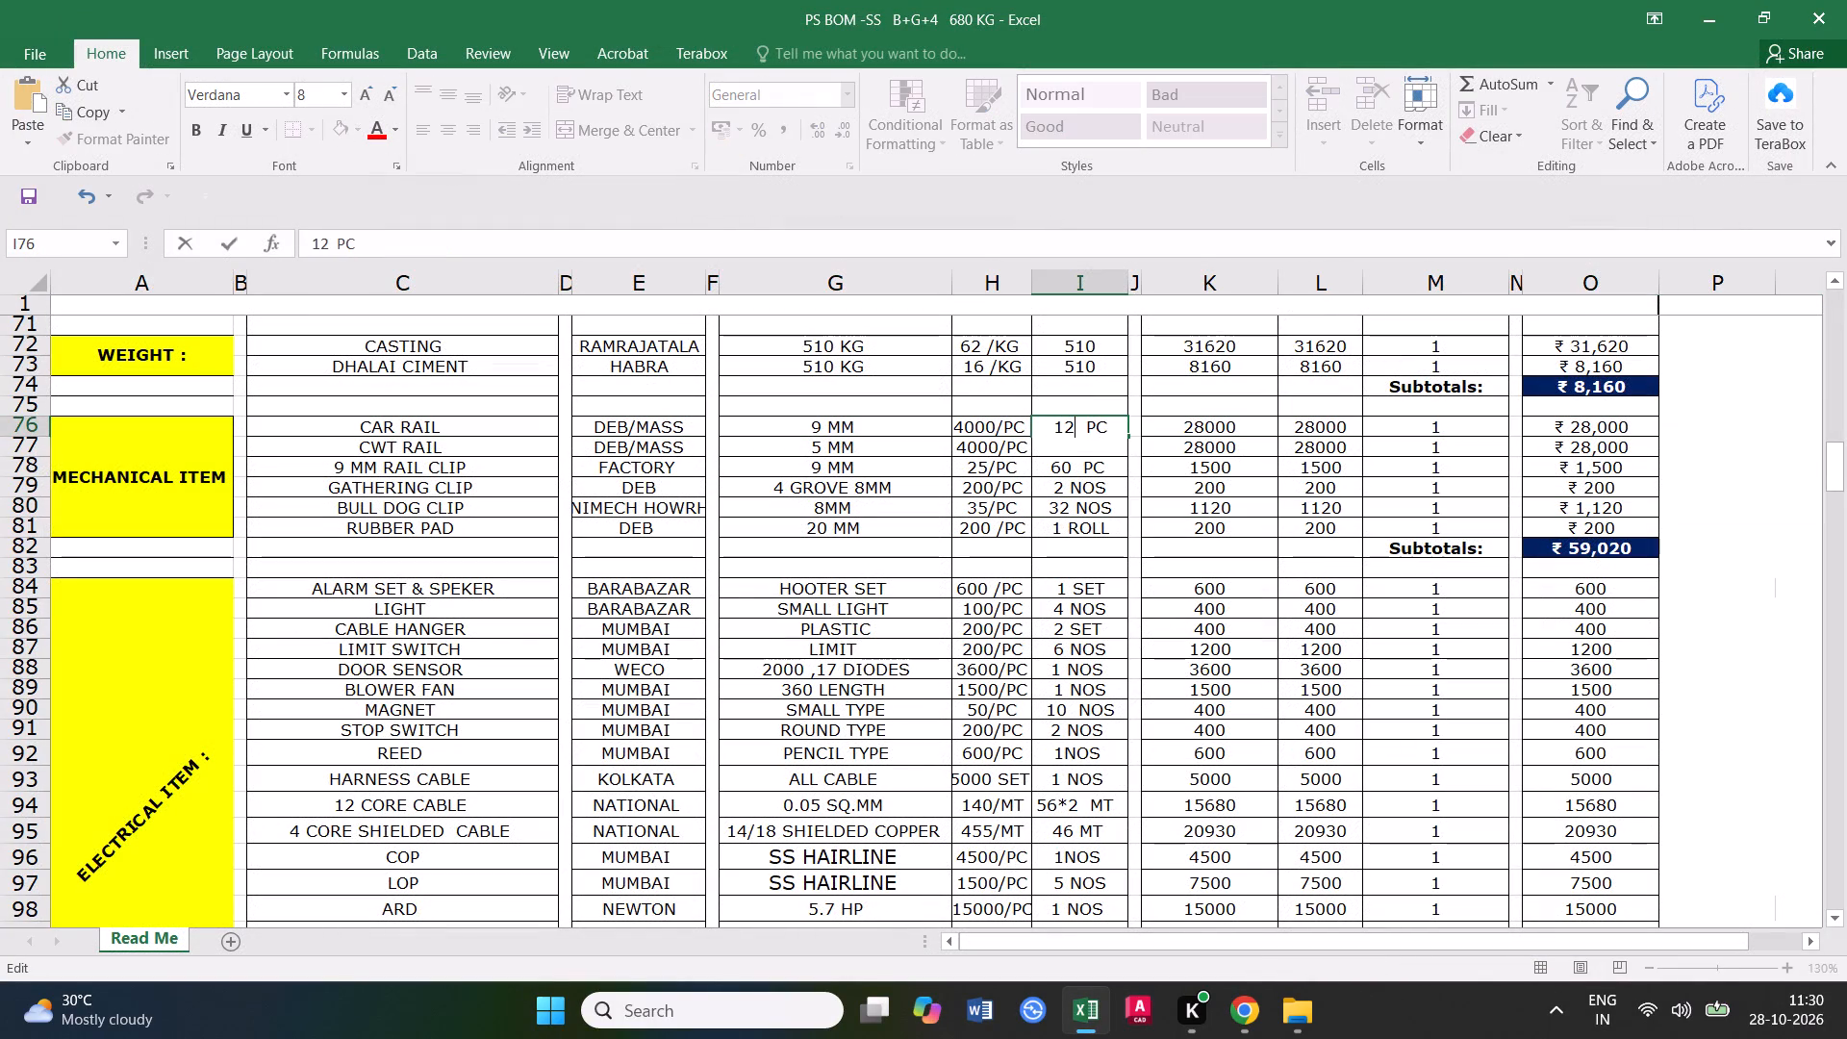
left_click(1121, 539)
double_click(1075, 449)
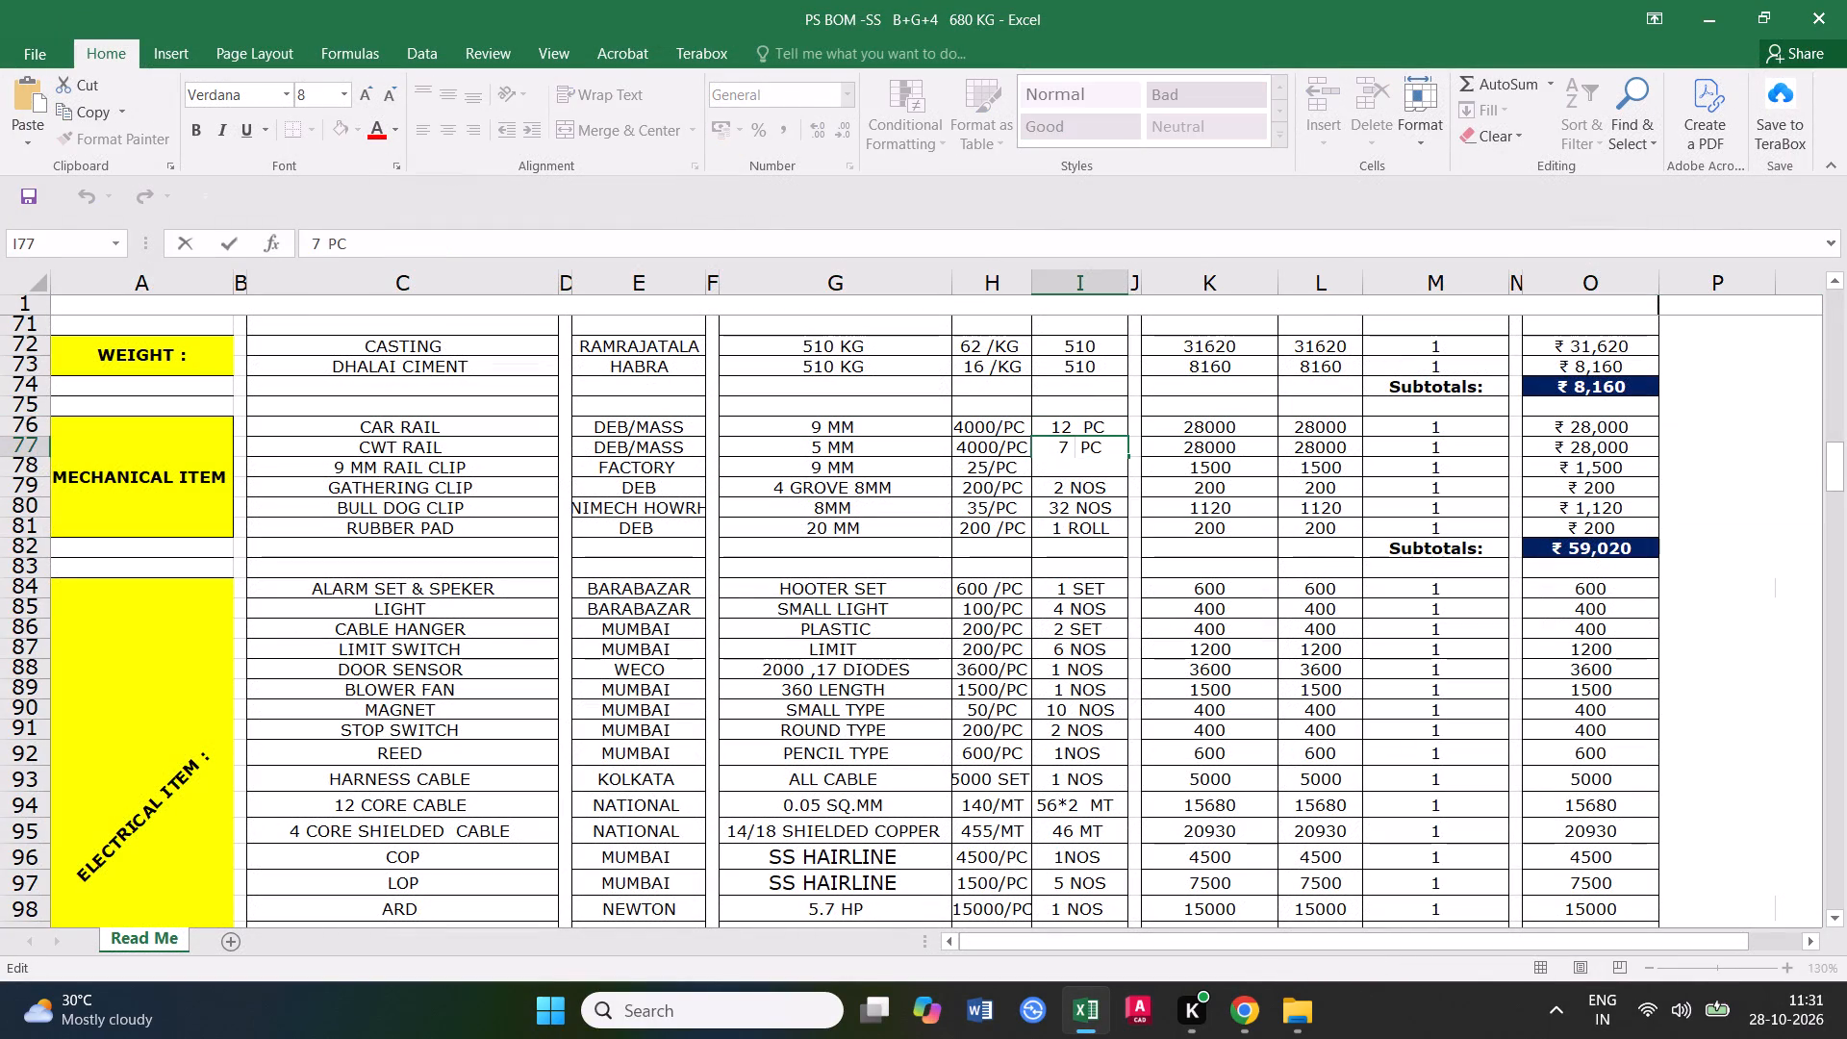
key("BackSpace")
key("BackSpace")
type("12")
left_click(1105, 534)
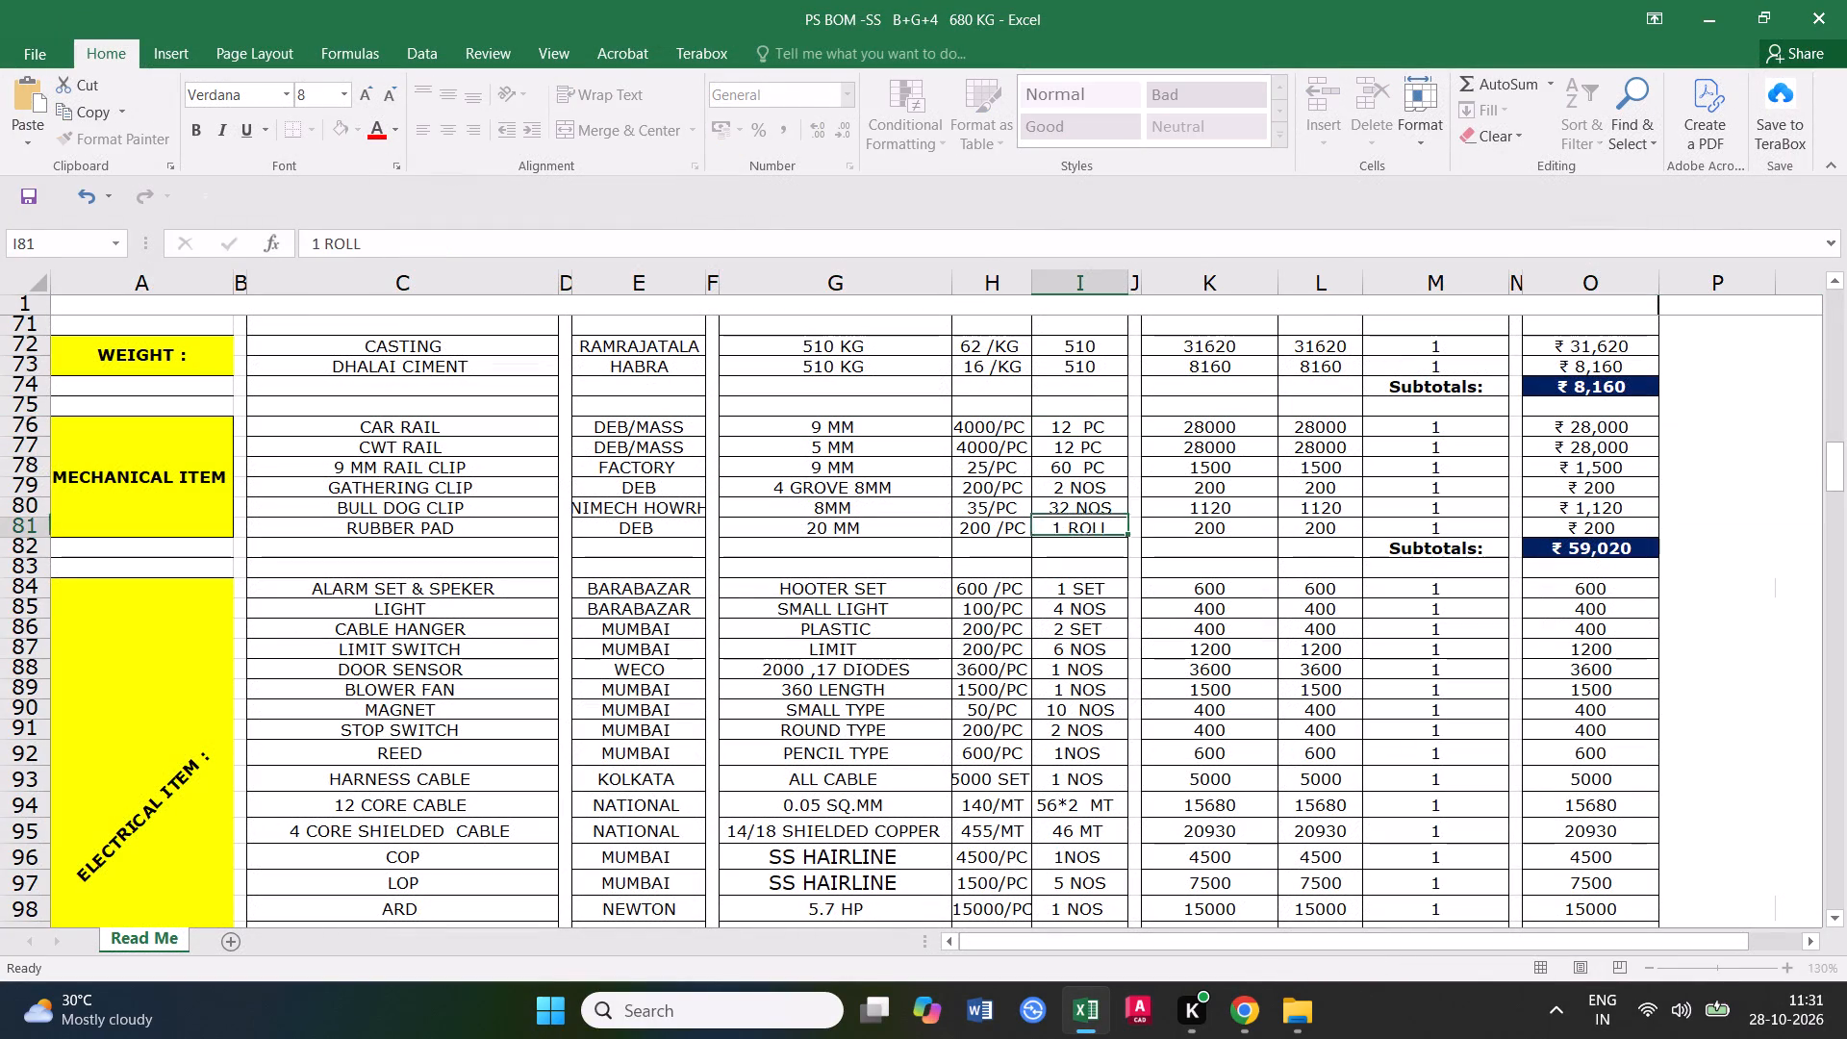
Select the CAR RAIL cost cell in column K.
left_click(1094, 433)
left_click(1197, 429)
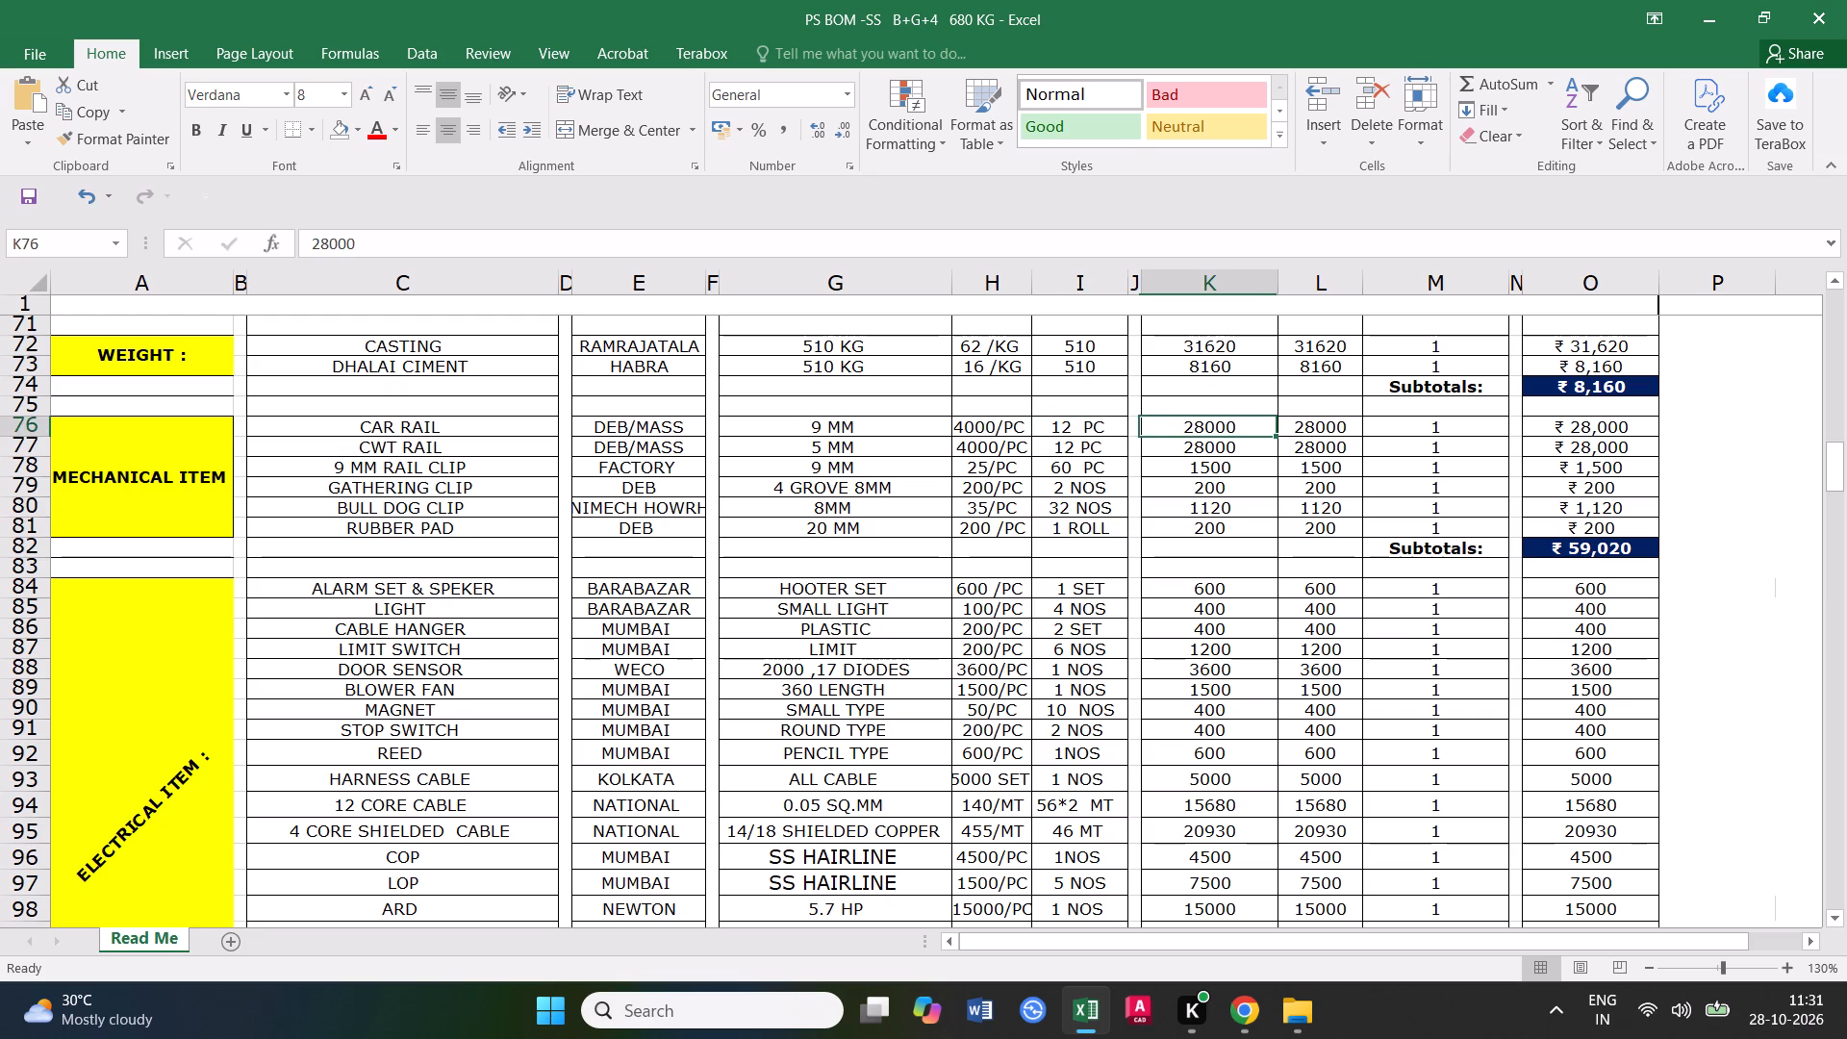
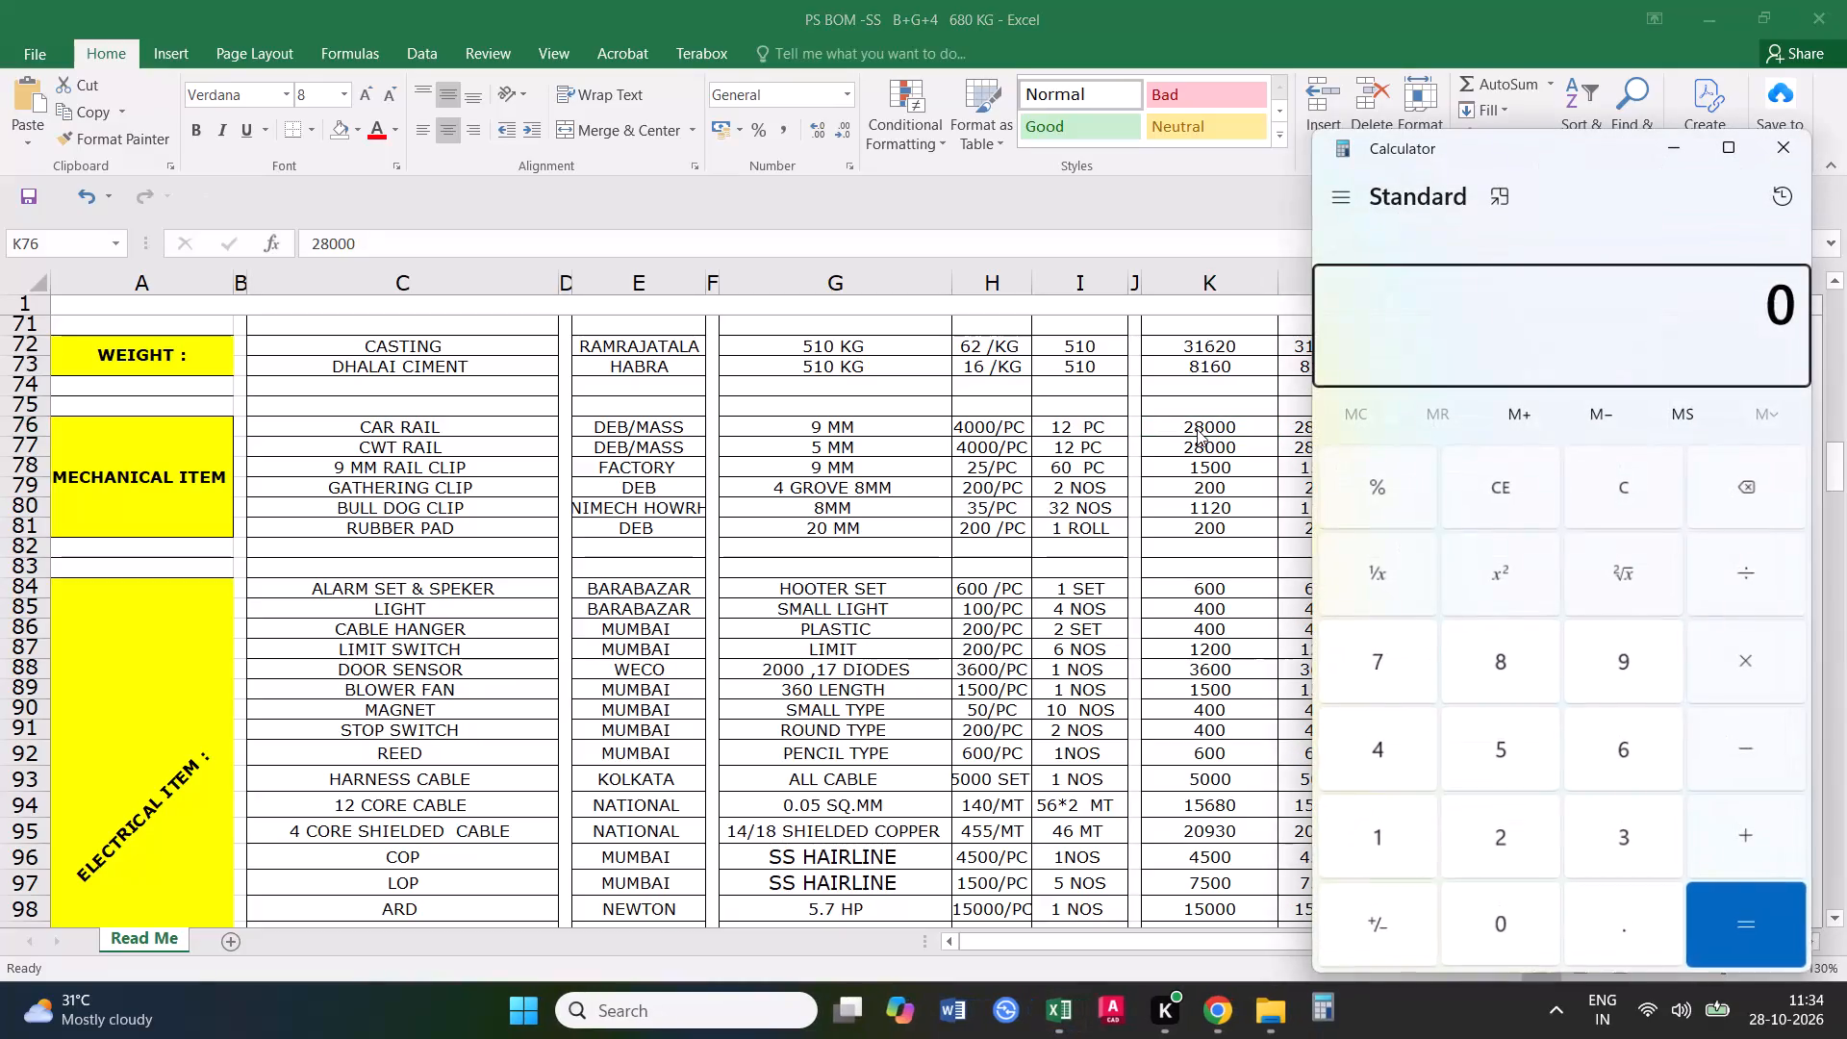
Enter 4620 in the calculator as the starting figure for the rail cost calculation.
type("46")
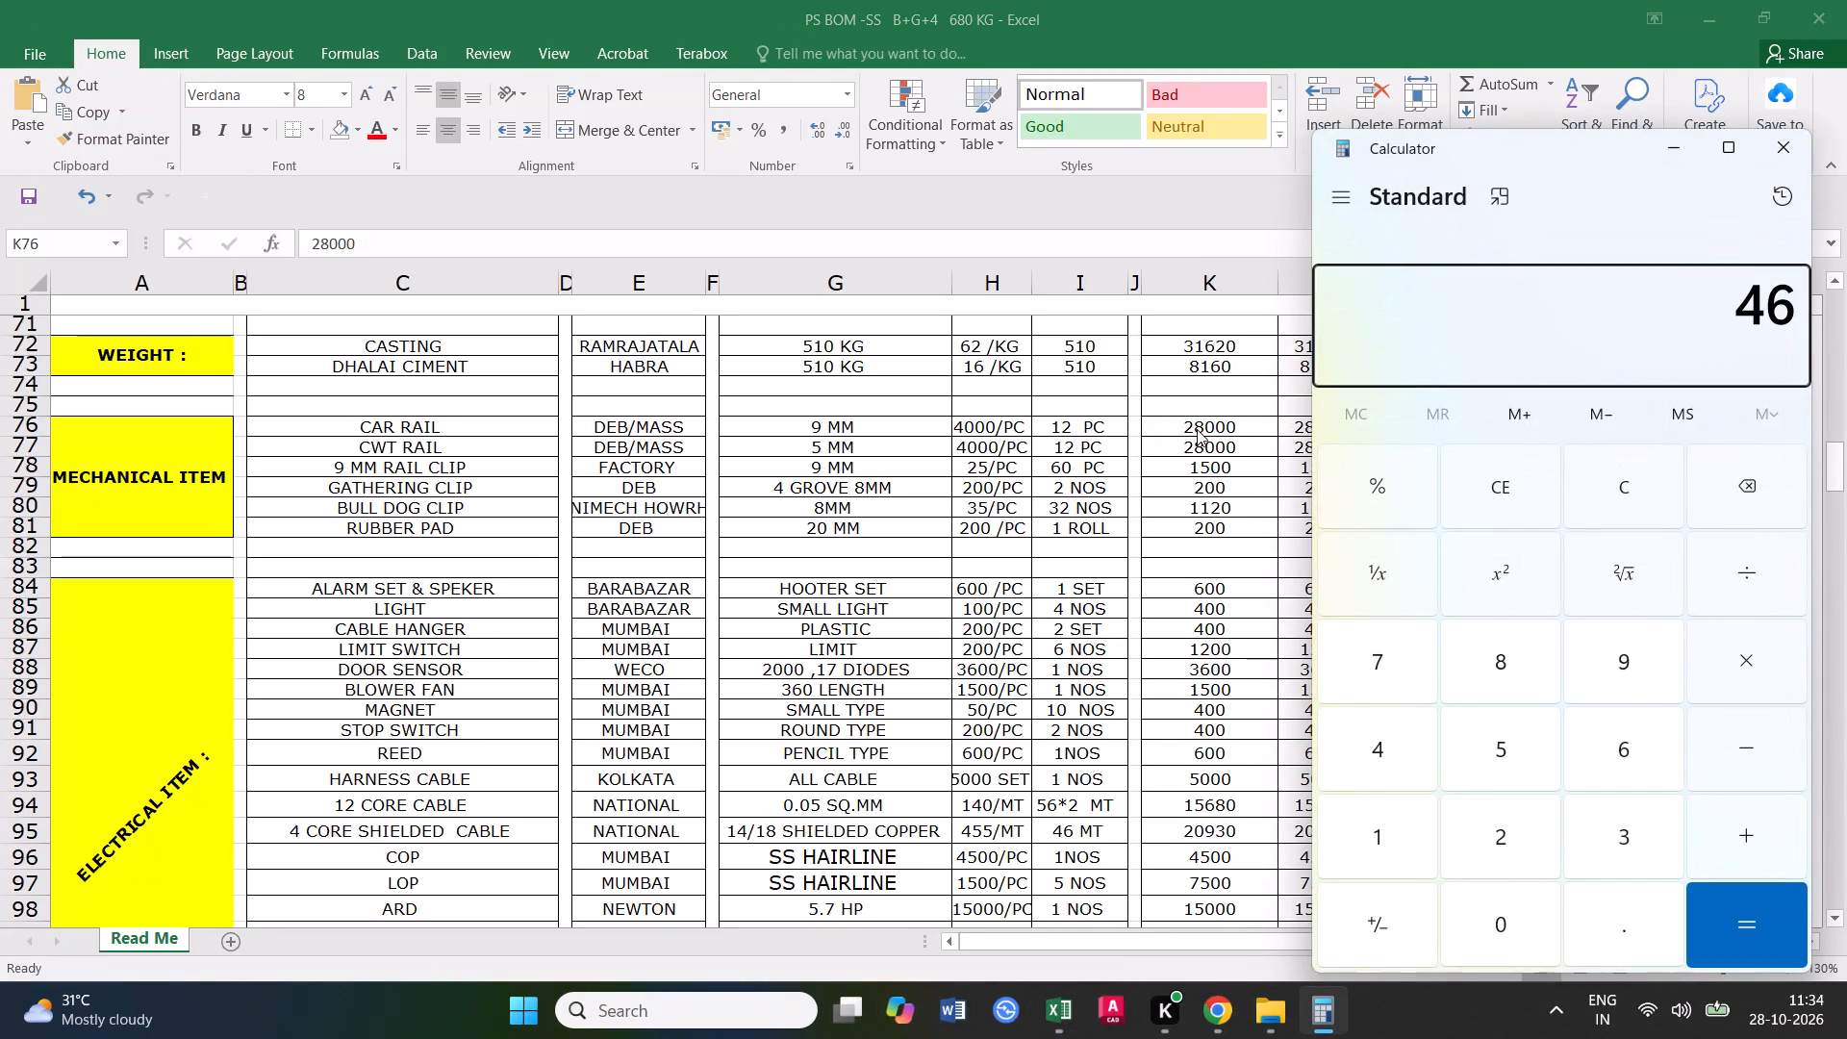
type("20")
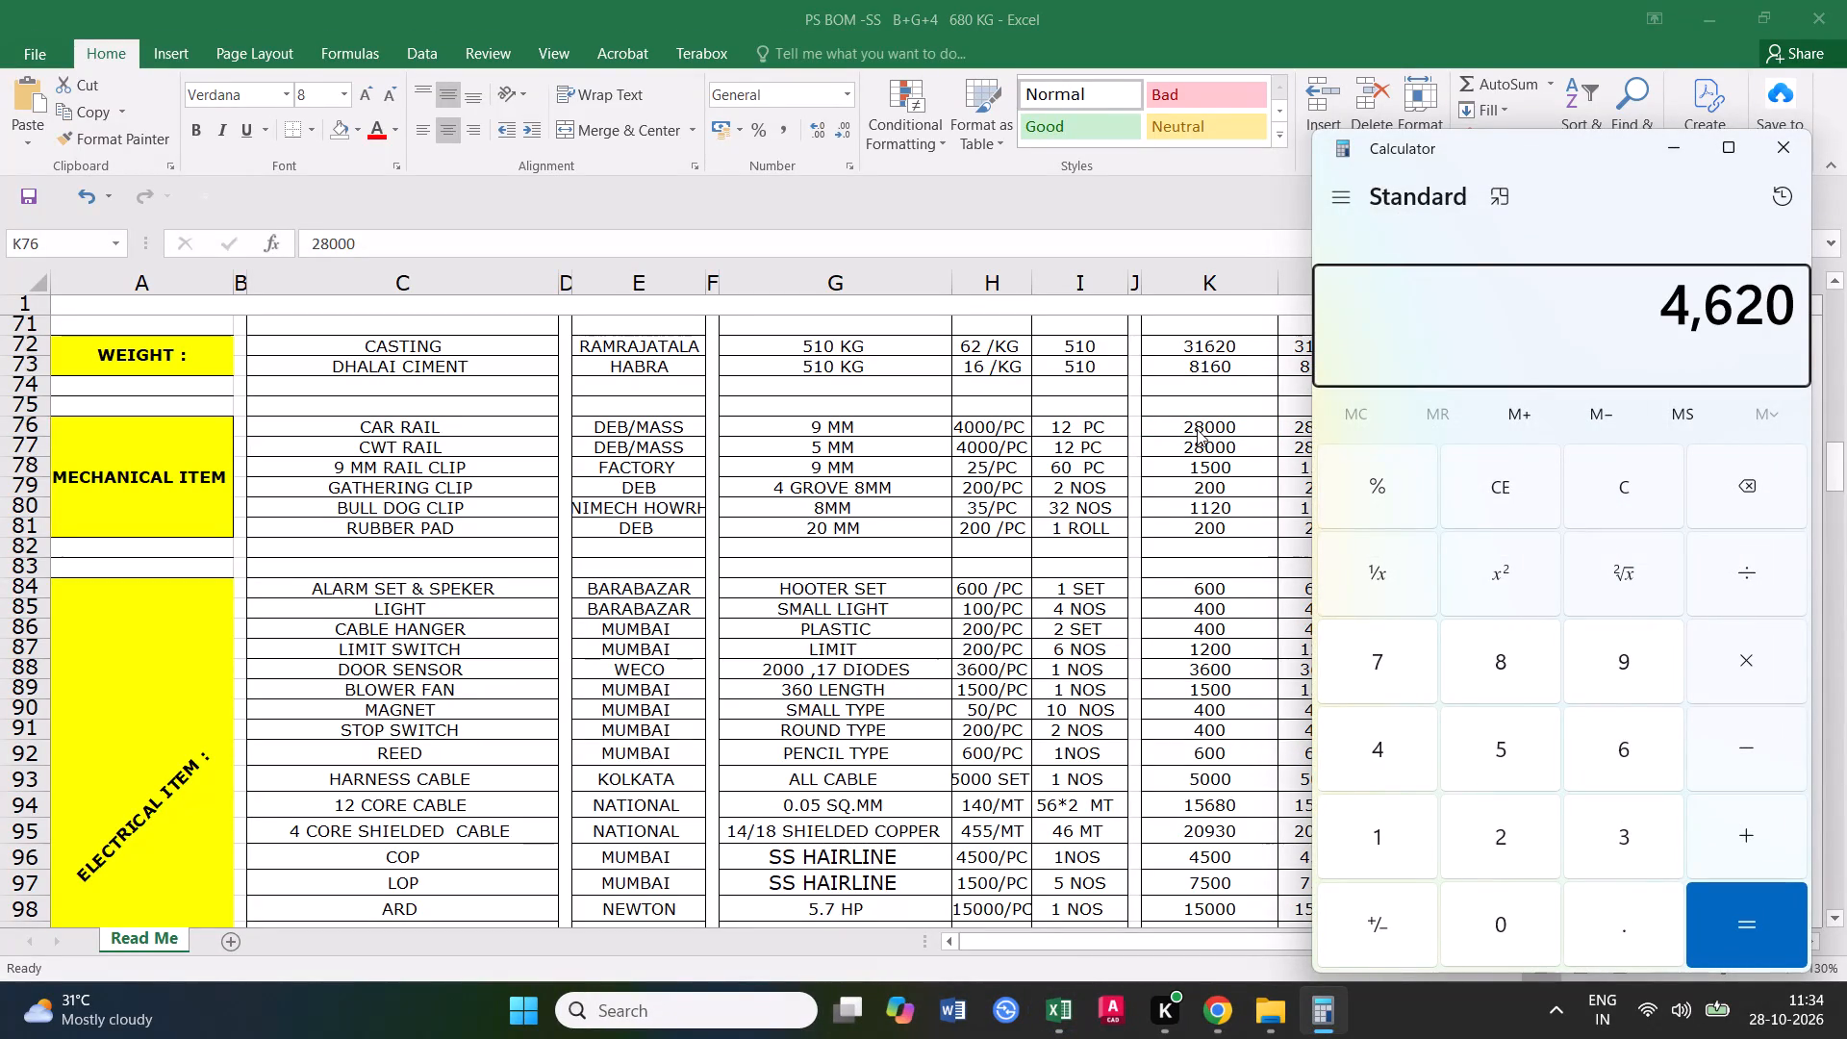
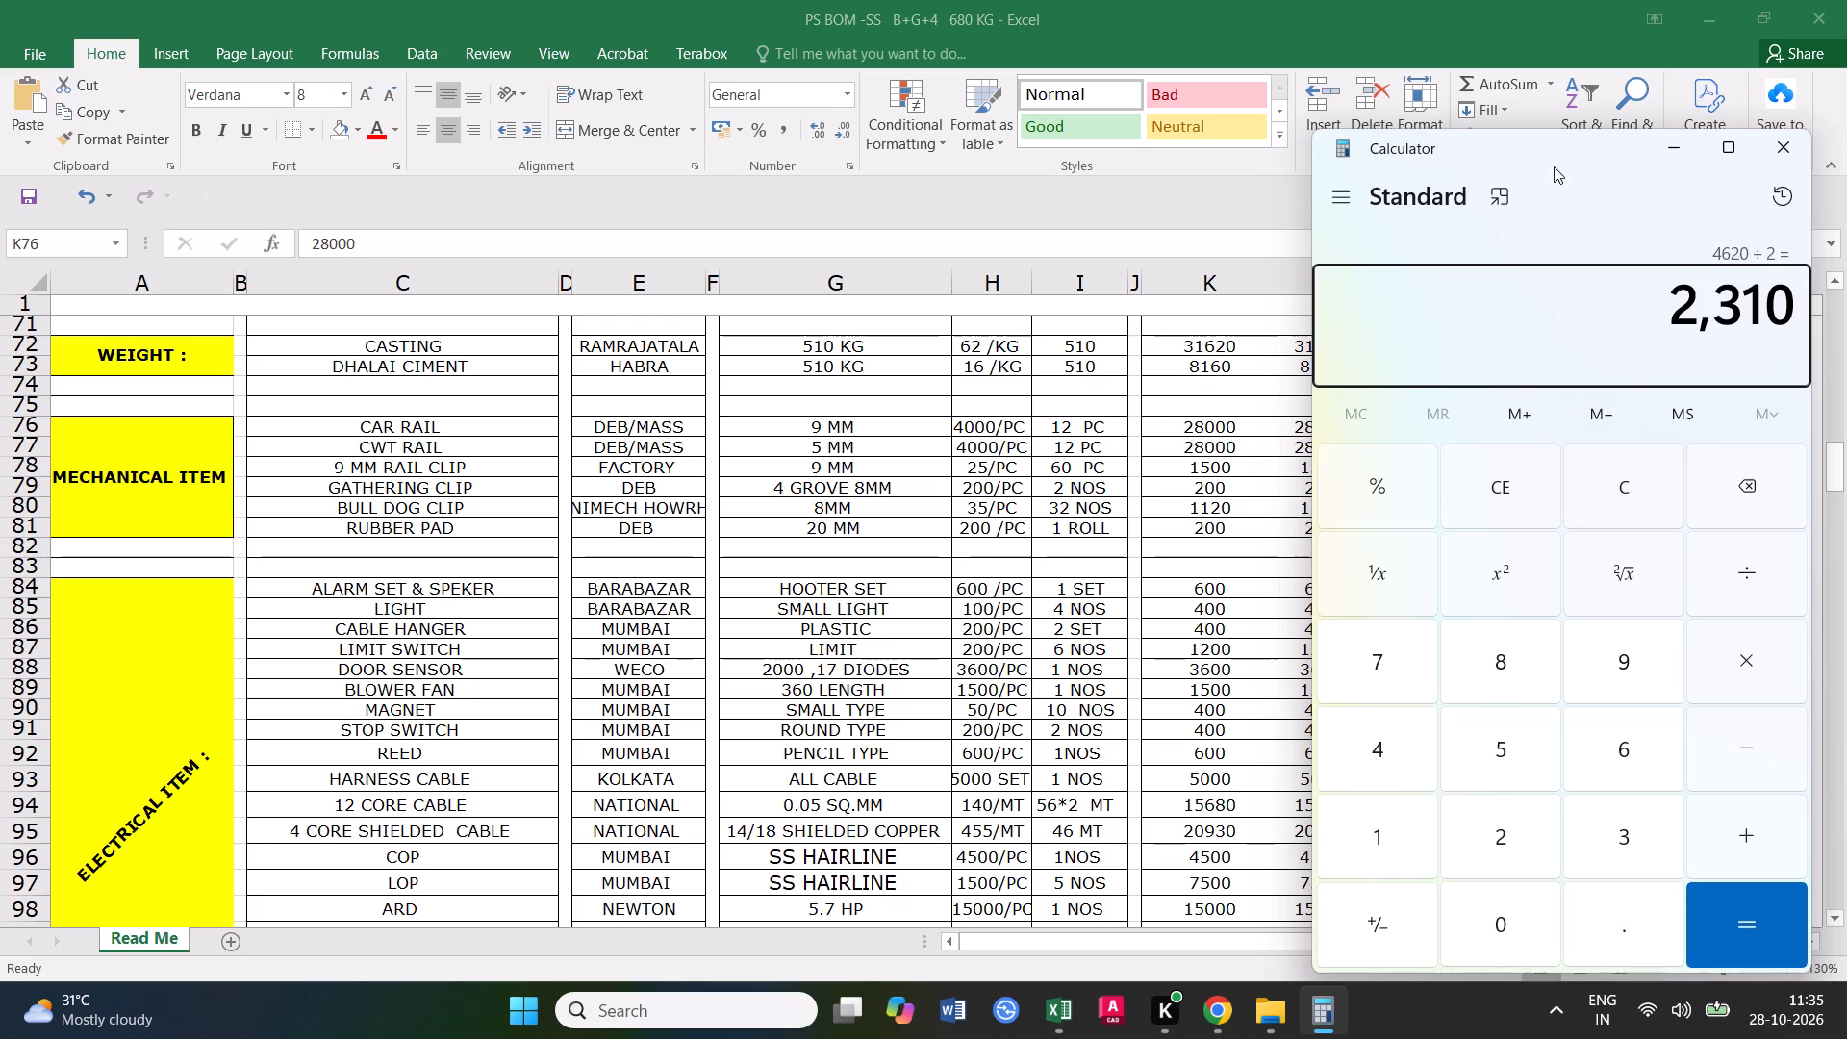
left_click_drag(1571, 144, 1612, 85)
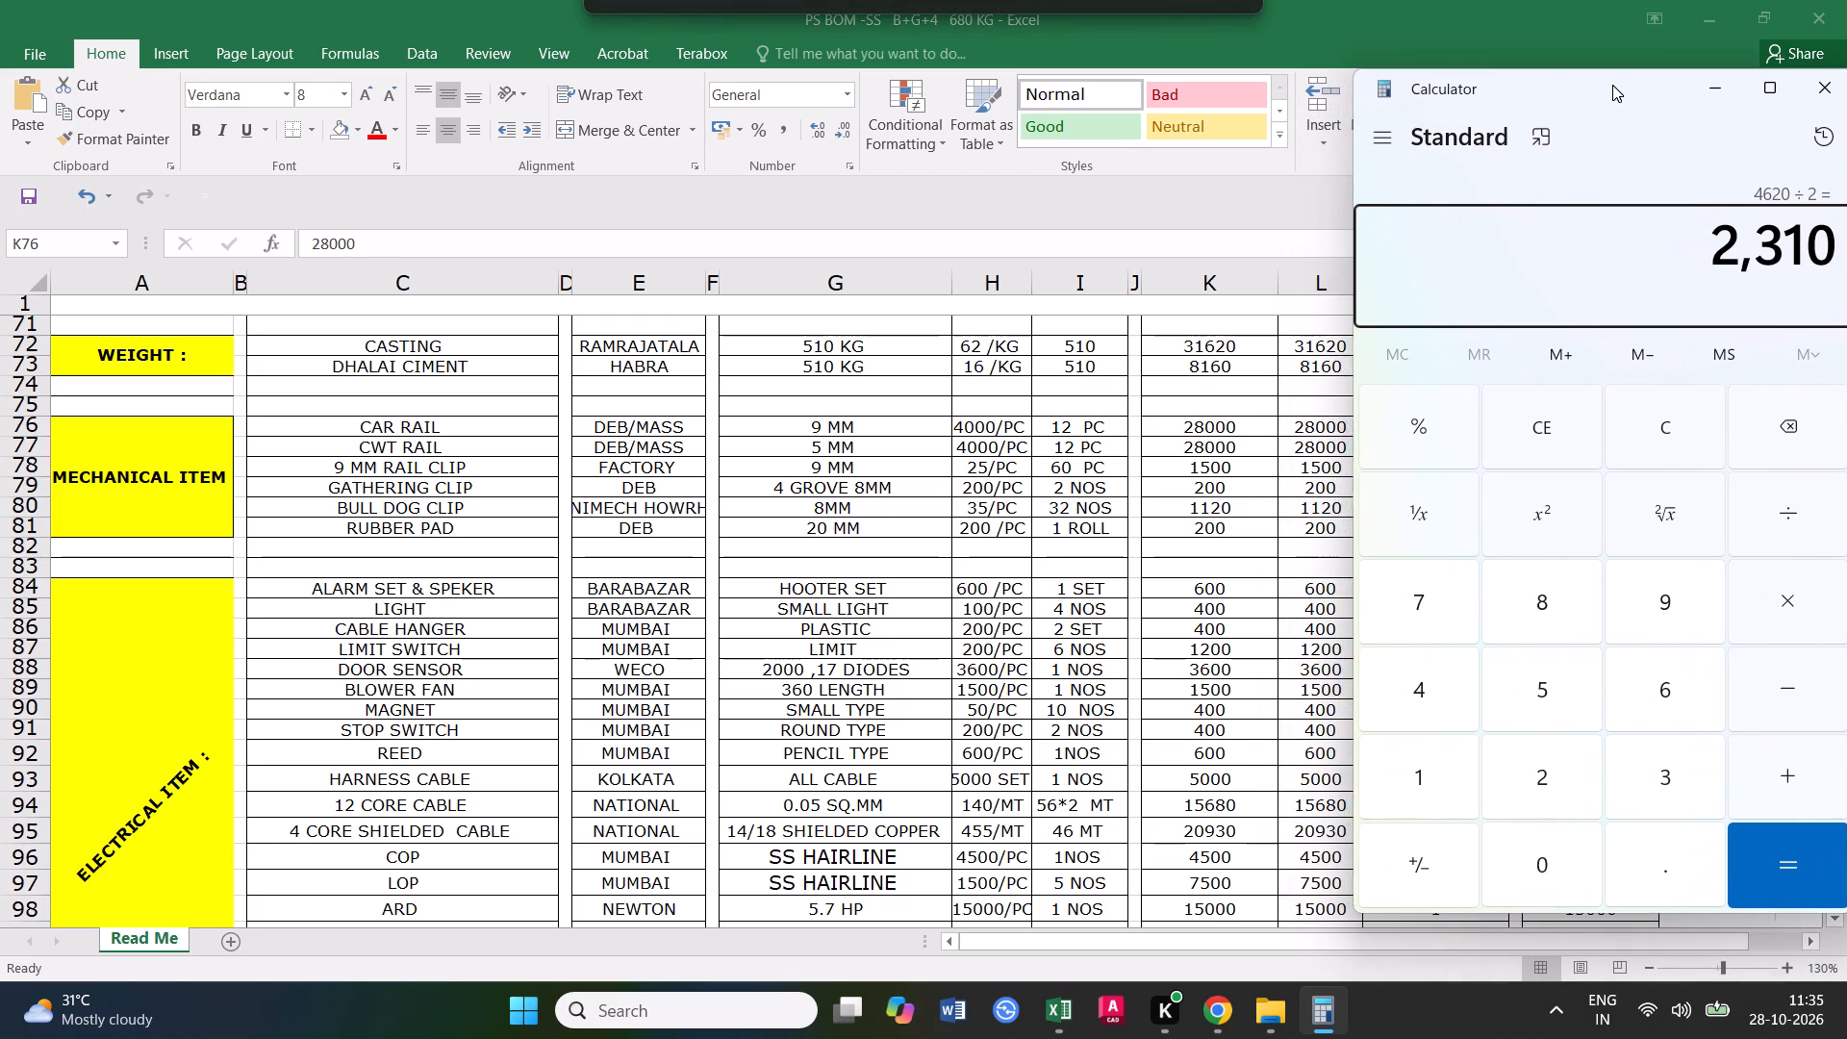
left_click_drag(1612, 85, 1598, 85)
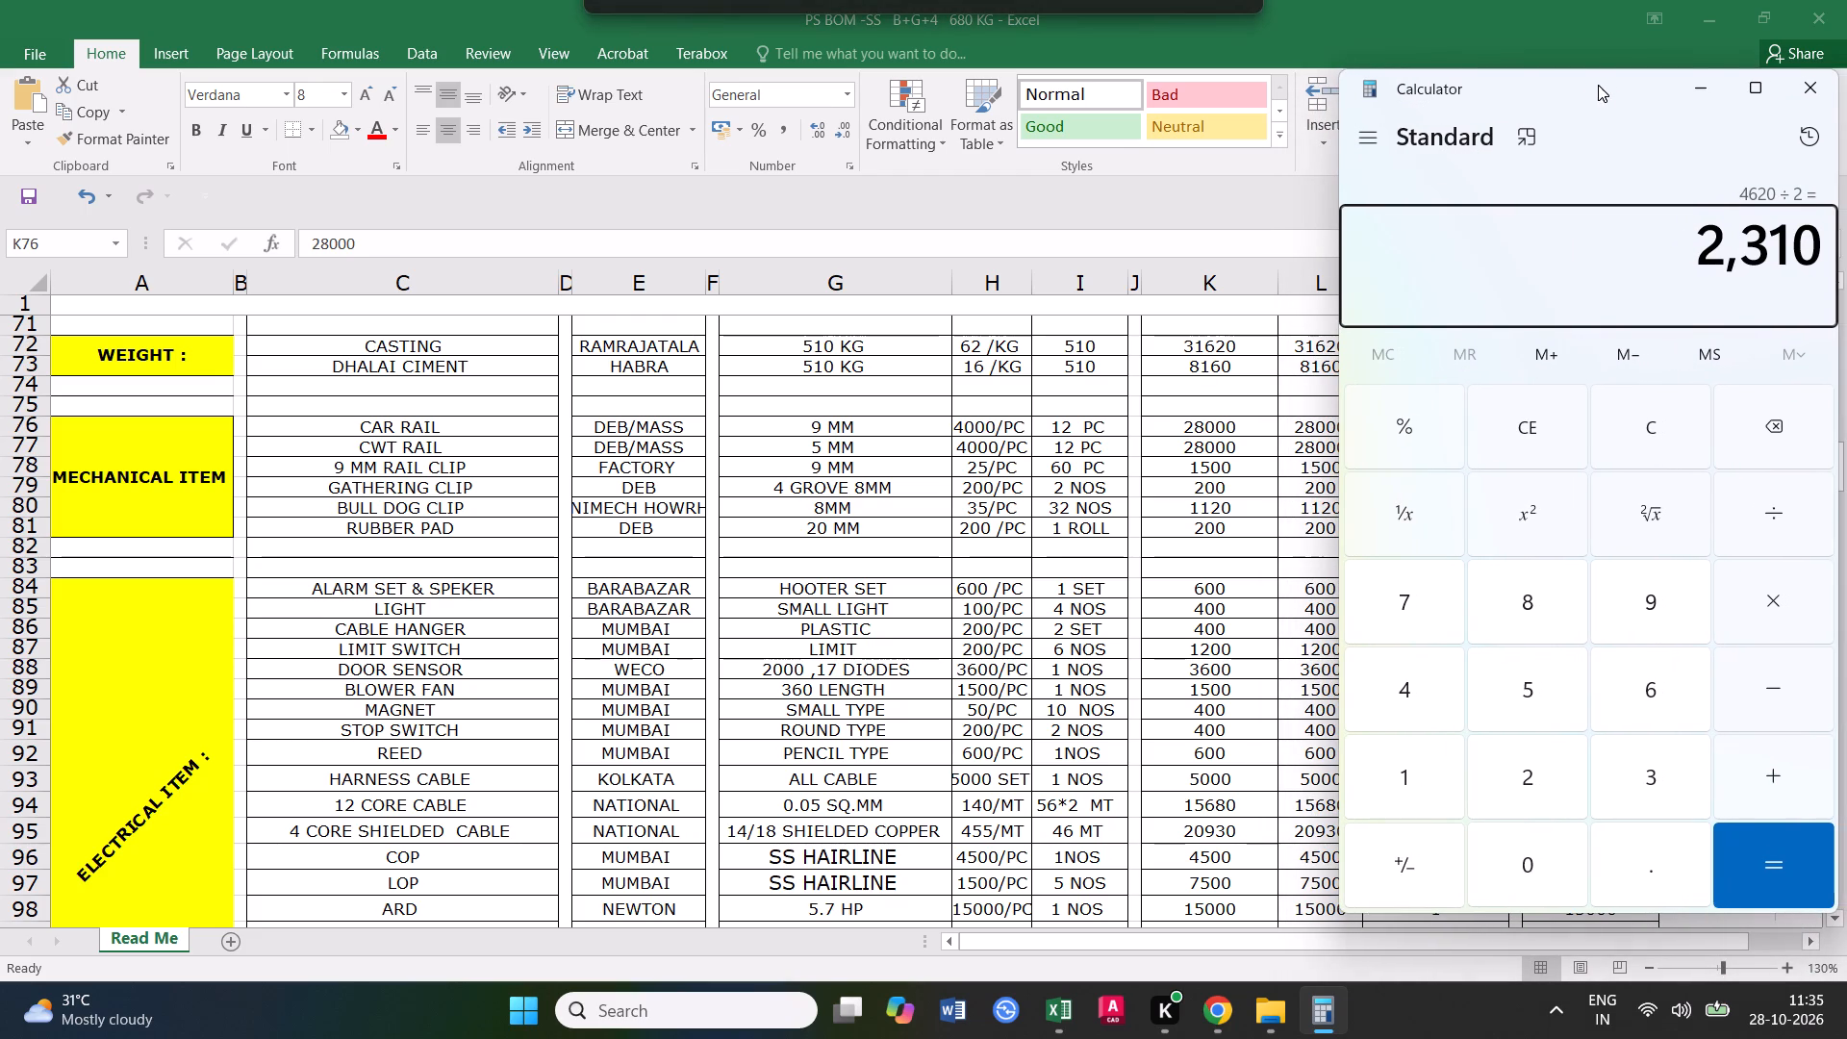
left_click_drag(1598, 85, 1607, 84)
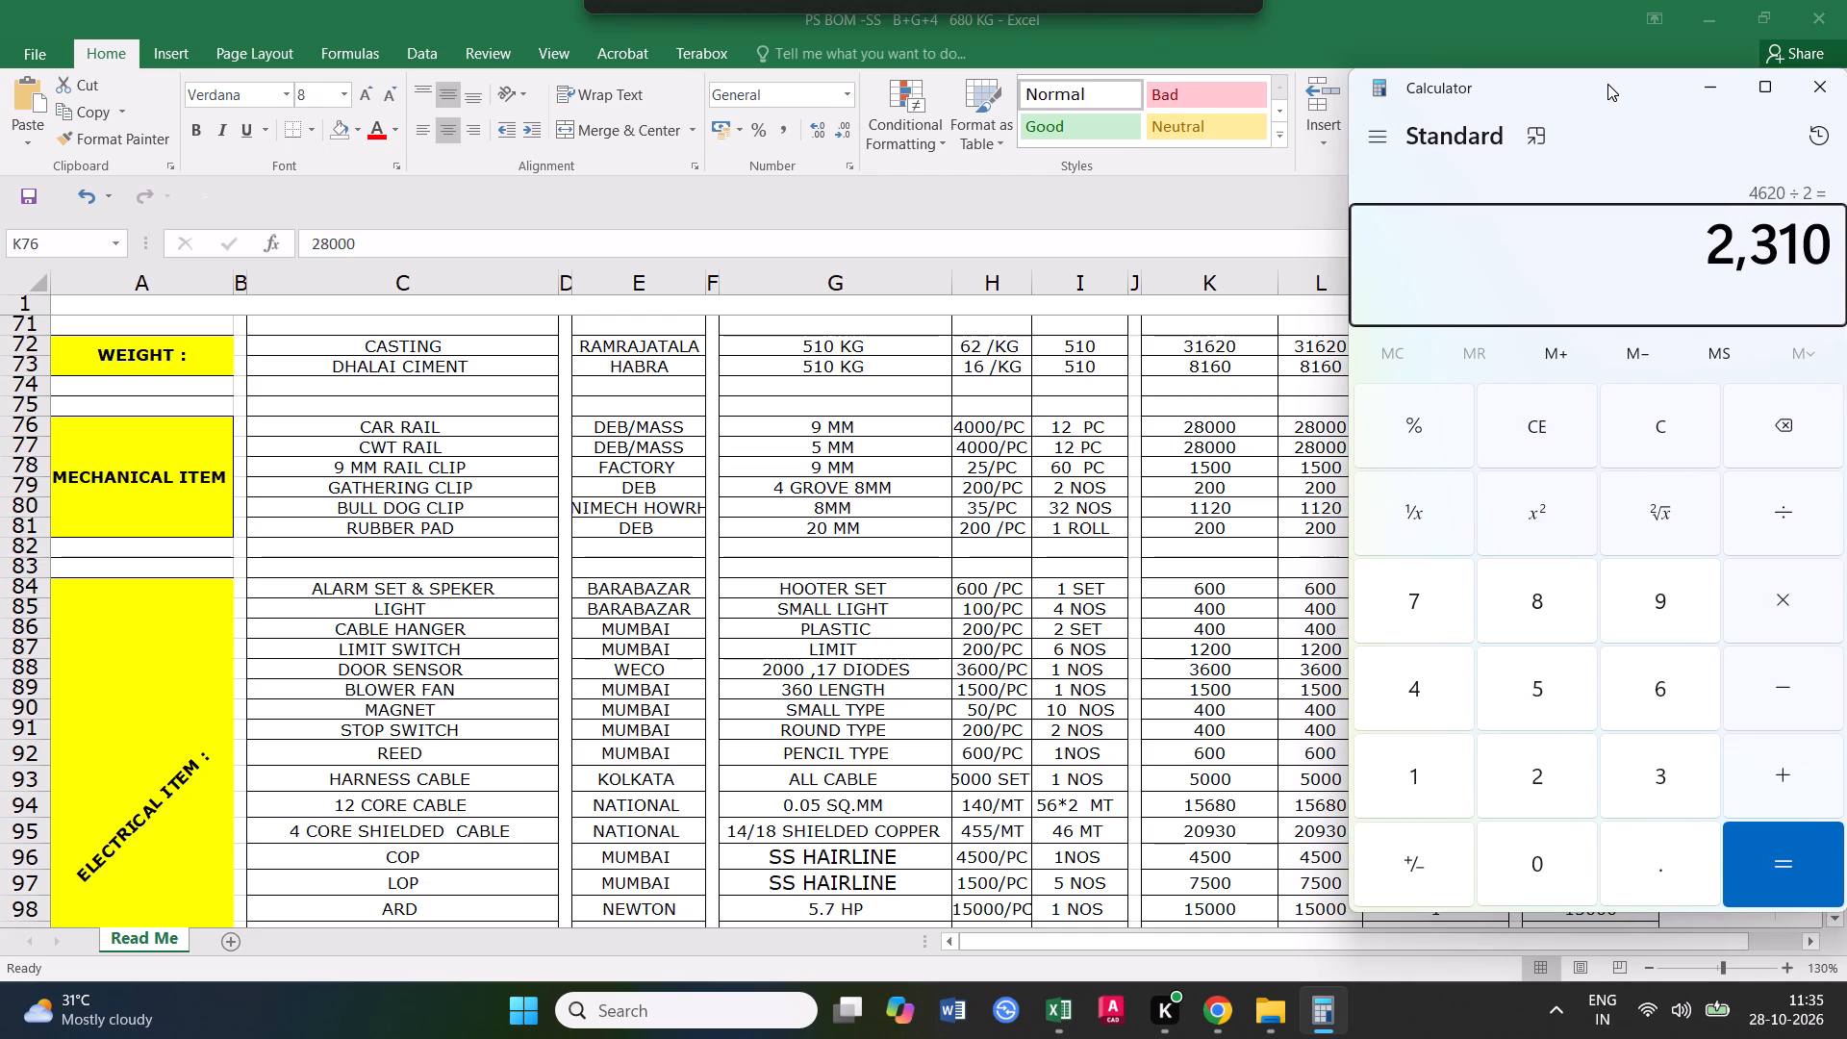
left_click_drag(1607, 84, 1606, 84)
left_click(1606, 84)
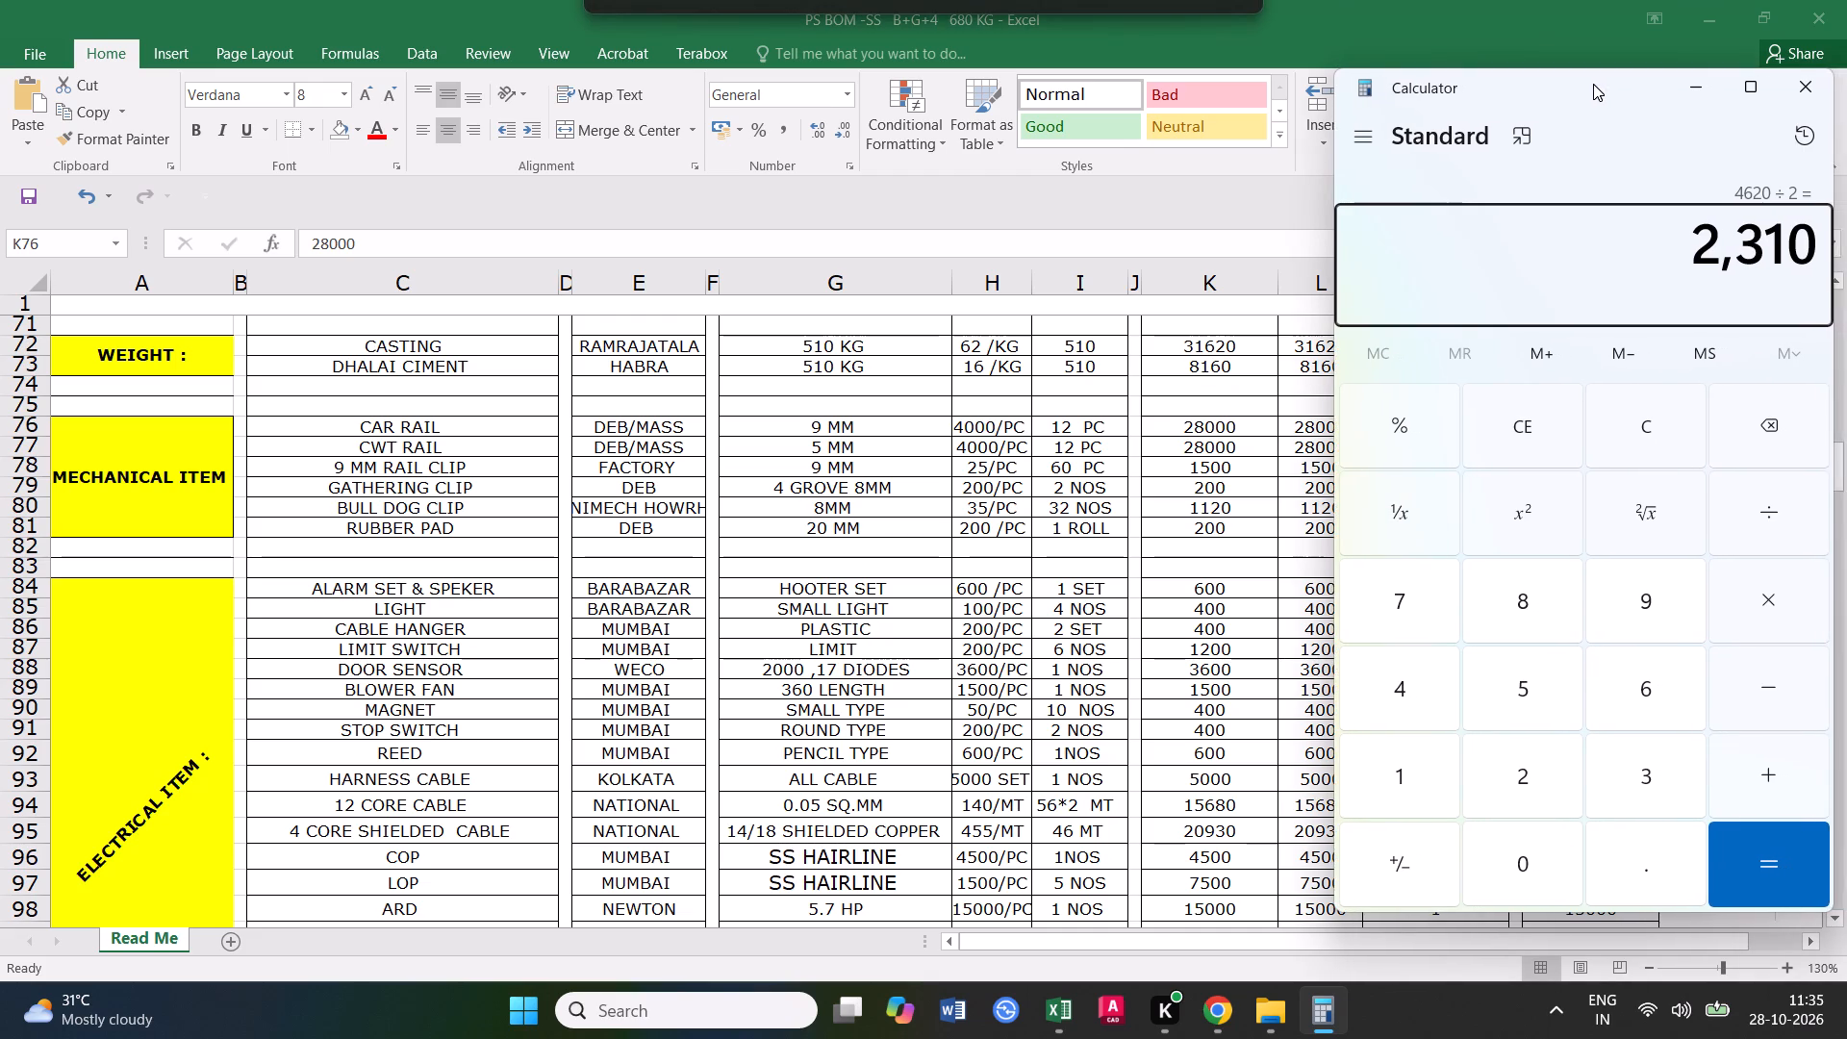
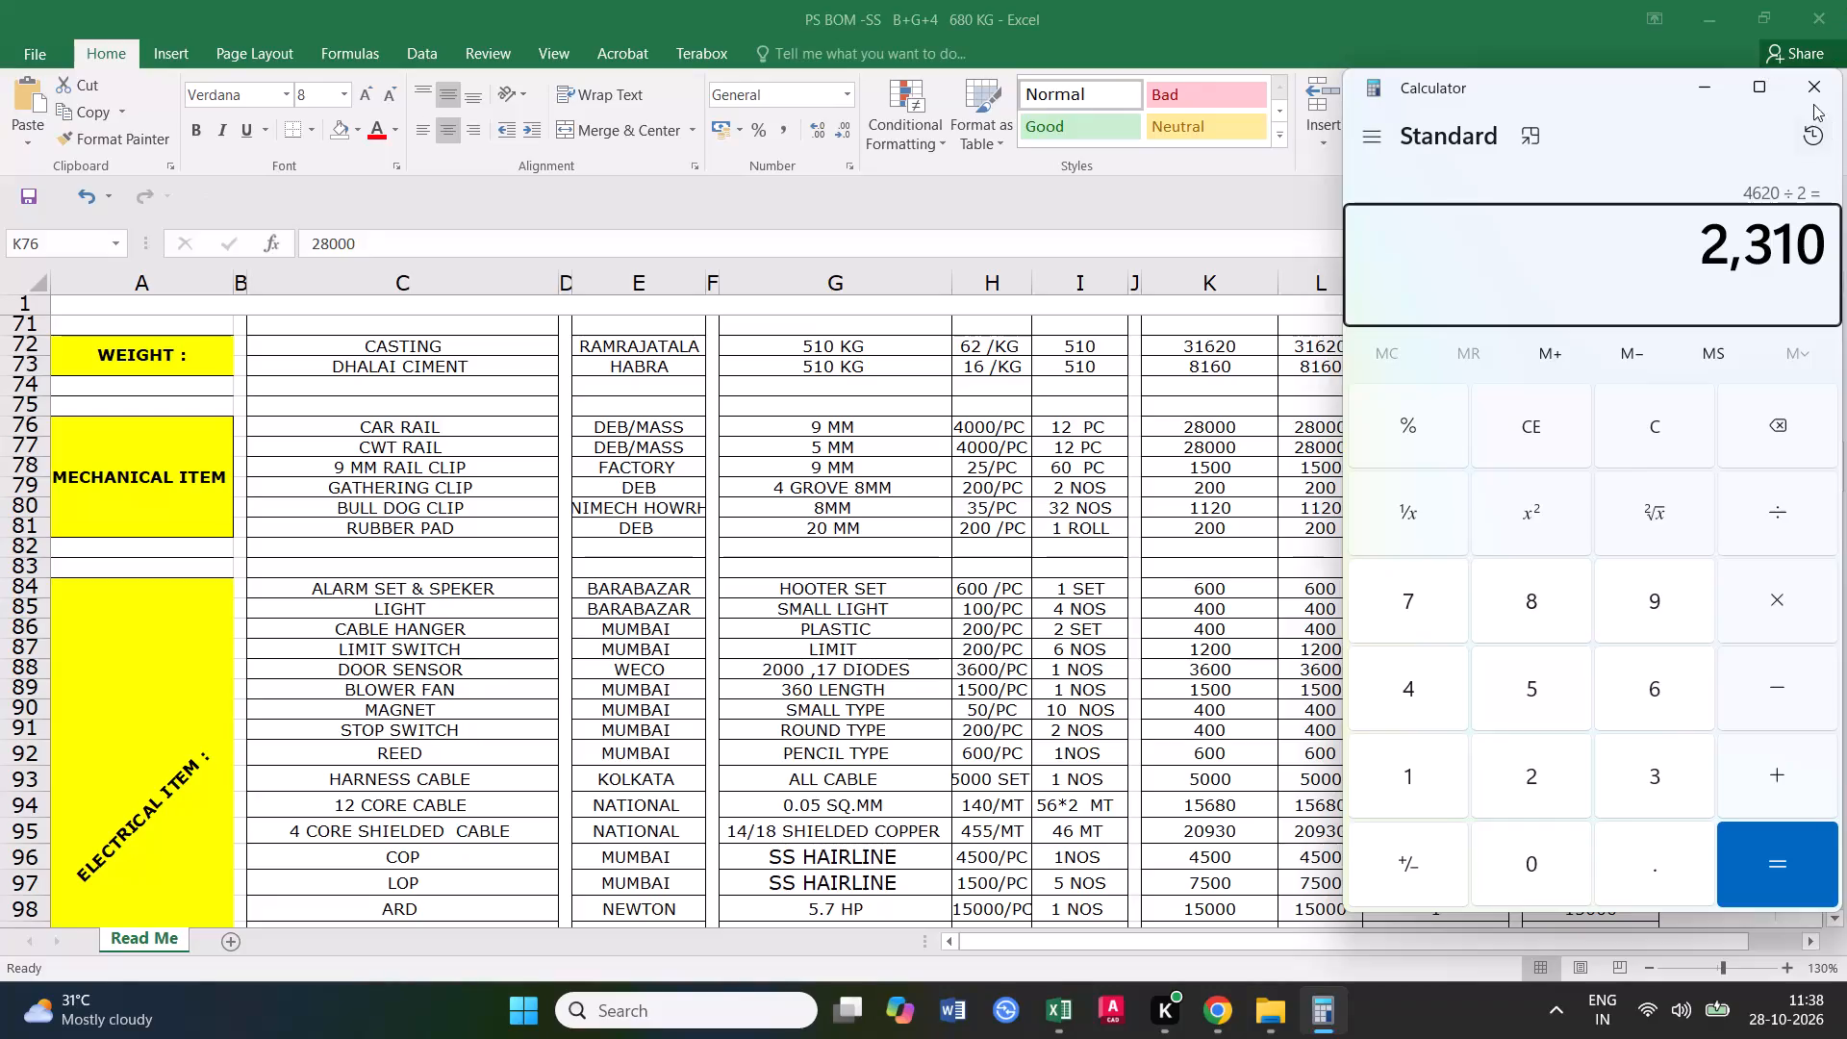
Back in the Excel BOM, set the CAR RAIL rate under MECHANICAL ITEM to 2800/PC.
left_click(1813, 91)
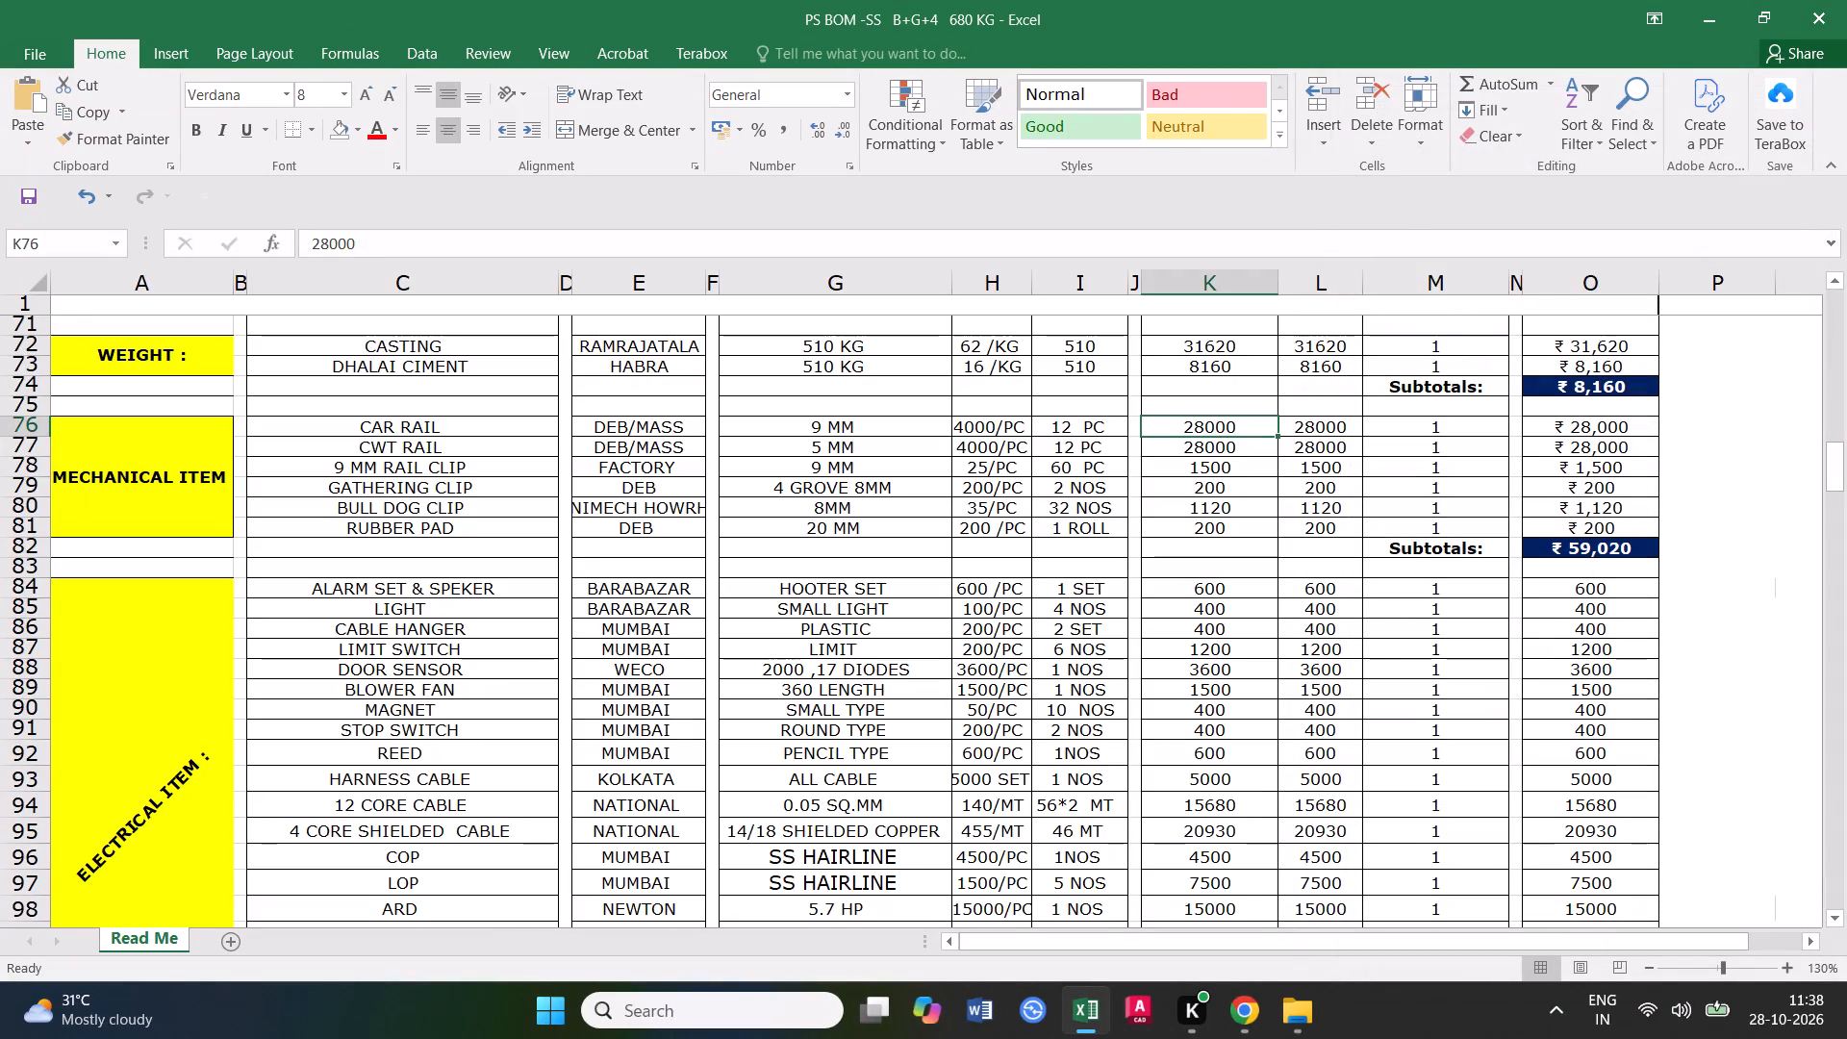
double_click(977, 425)
left_click_drag(996, 425, 954, 425)
type("2800")
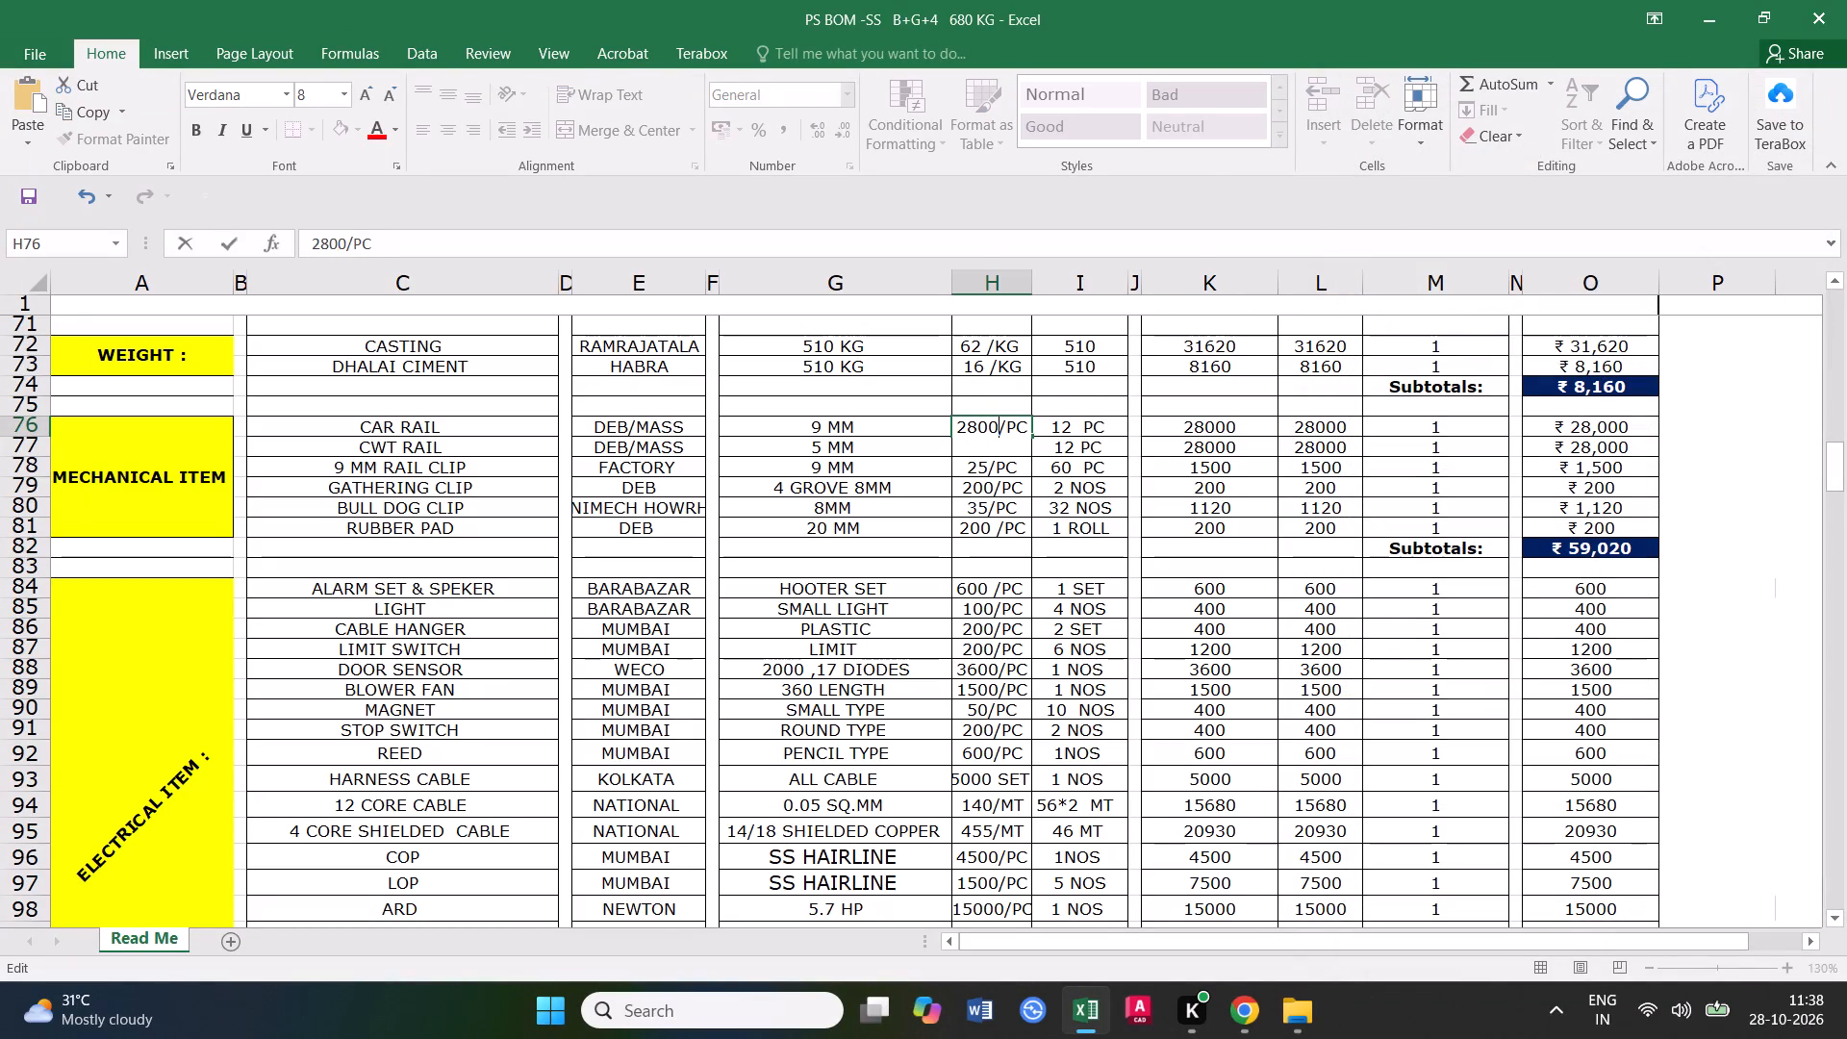
left_click(1024, 479)
Set the CWT RAIL rate under MECHANICAL ITEM to 1600/PC.
double_click(1001, 448)
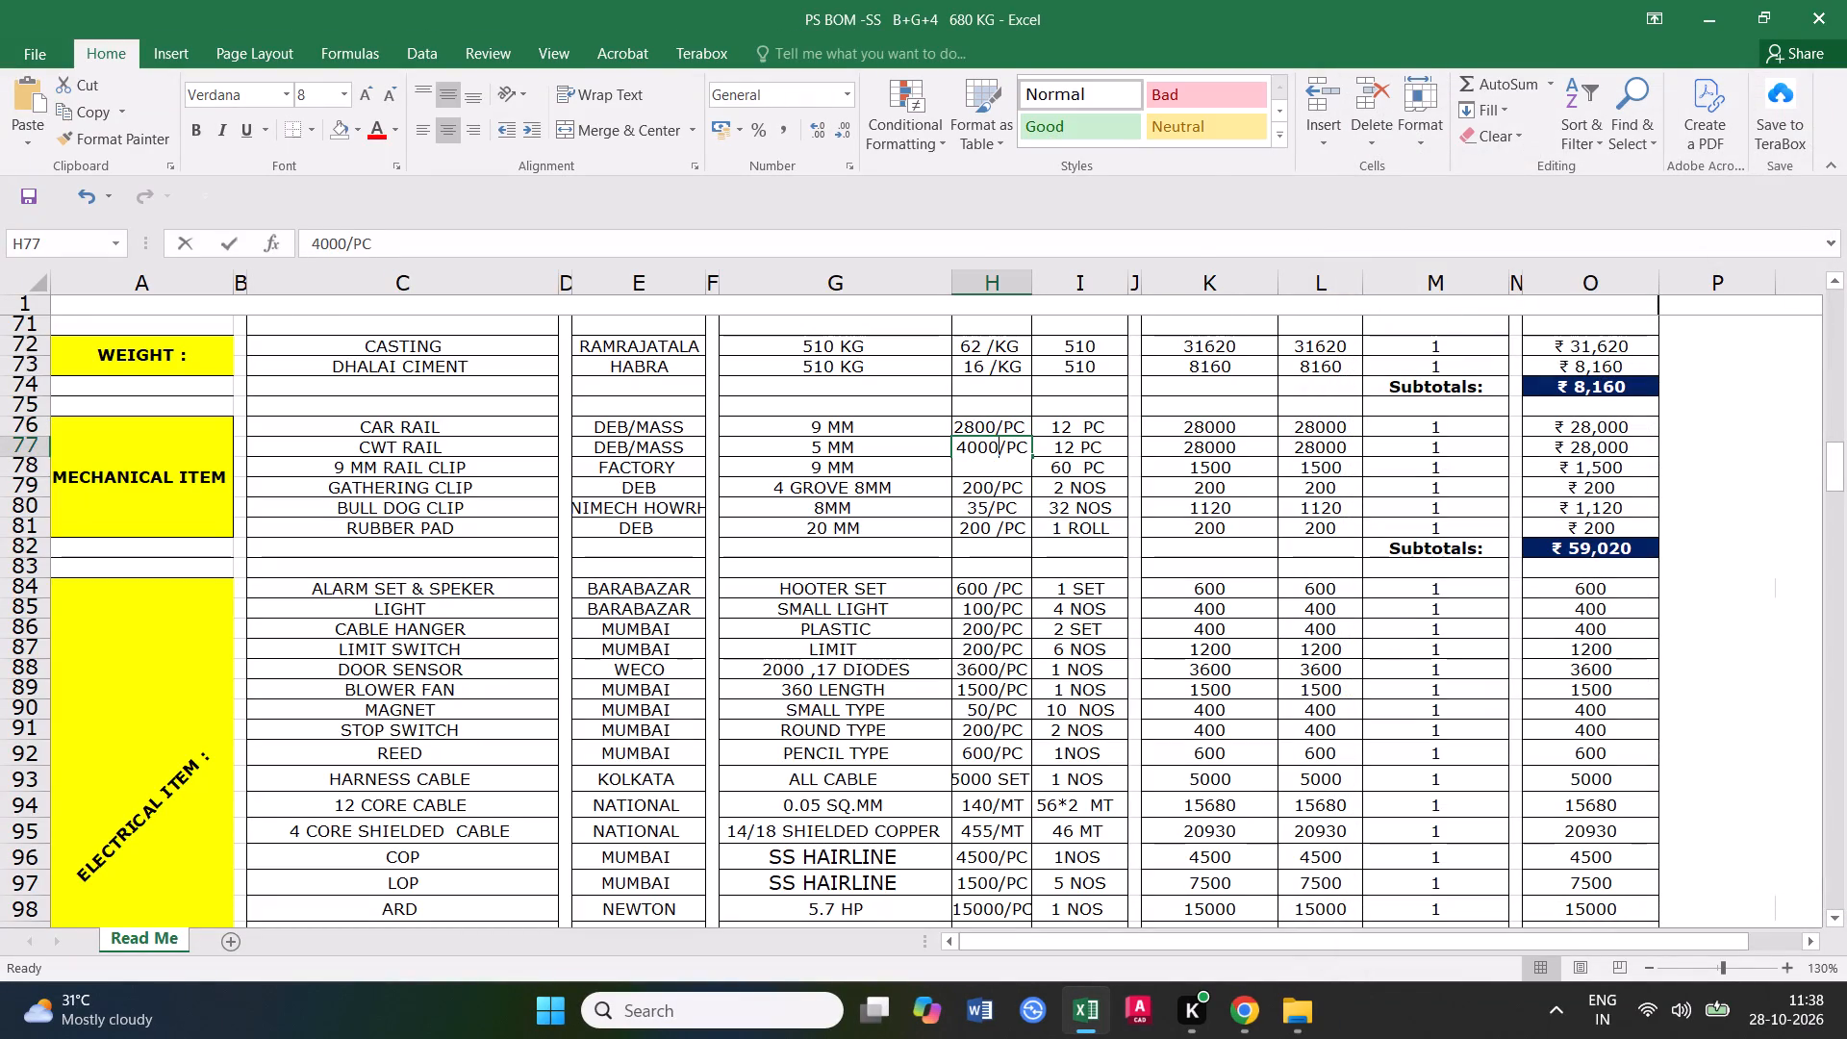
key("BackSpace")
key("BackSpace")
key("BackSpace")
key("BackSpace")
type("1600")
left_click(913, 565)
Calculate the CAR RAIL cost in Calculator as 2800 × 12.
left_click(1101, 427)
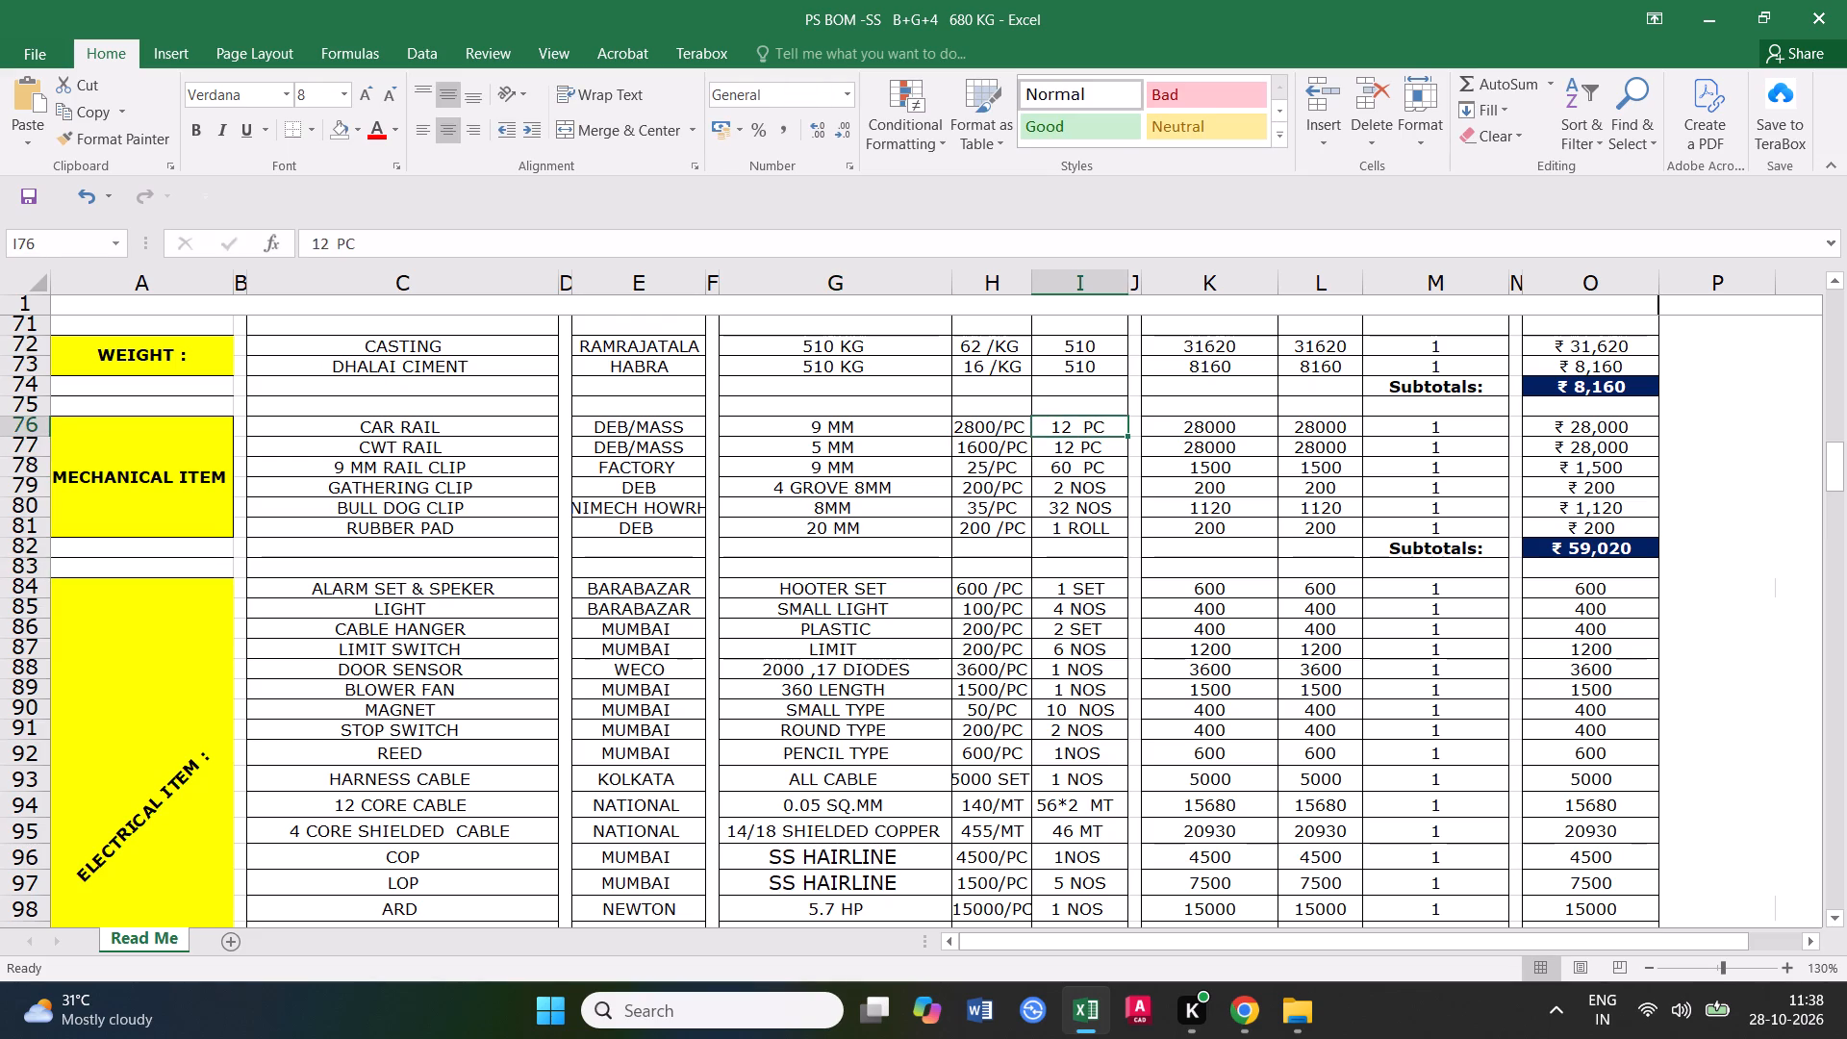
left_click(1219, 421)
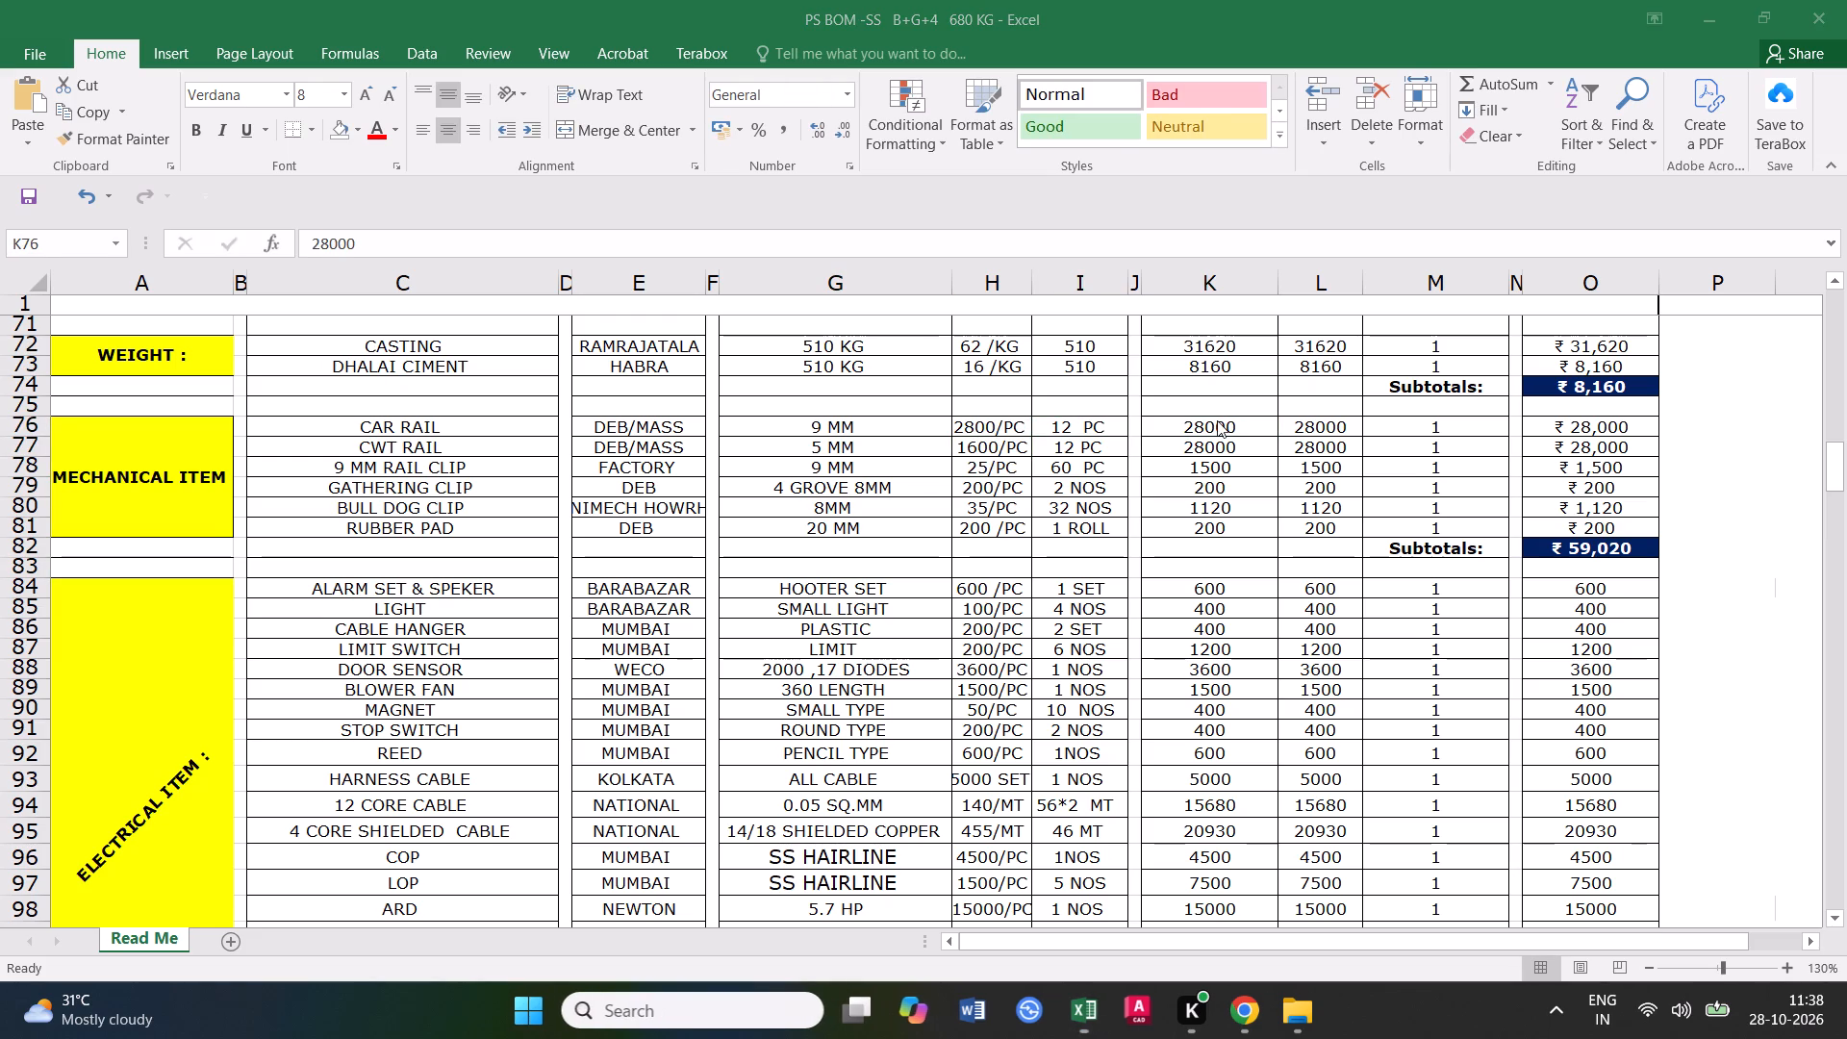
type("28*12")
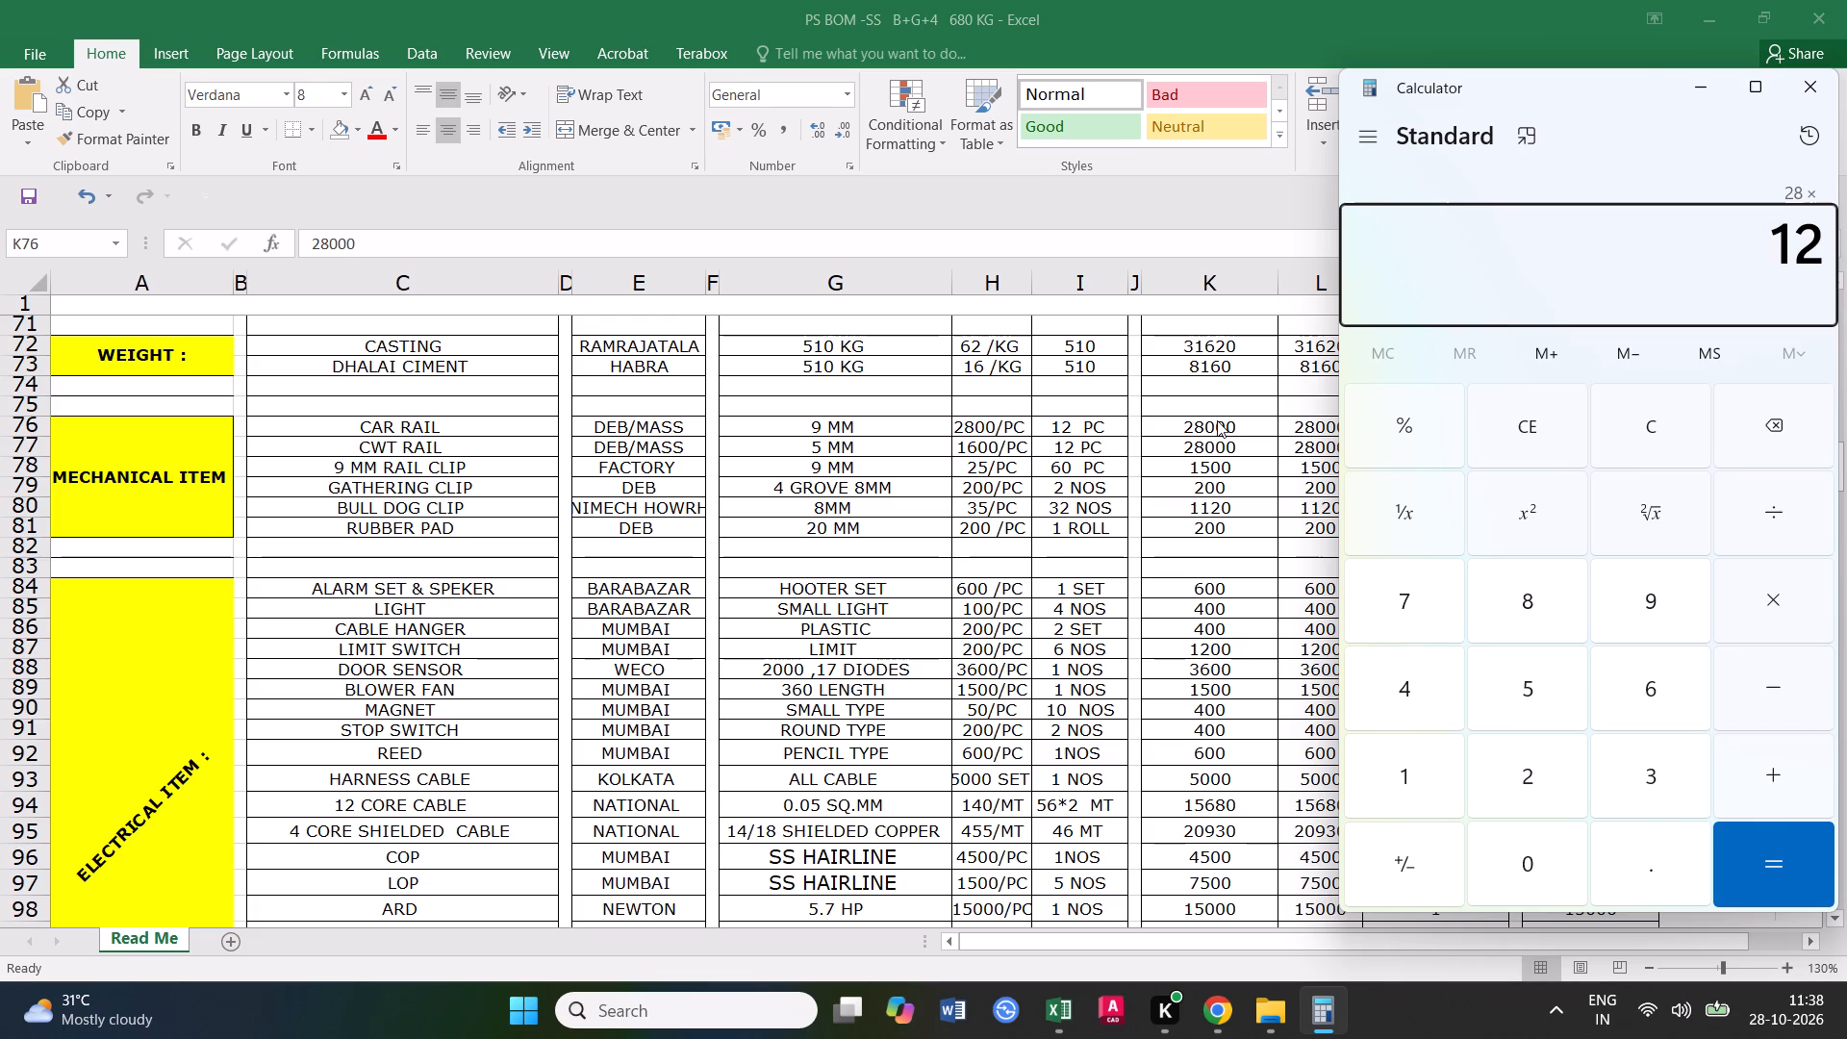
double_click(1654, 434)
type("2800")
type("*12")
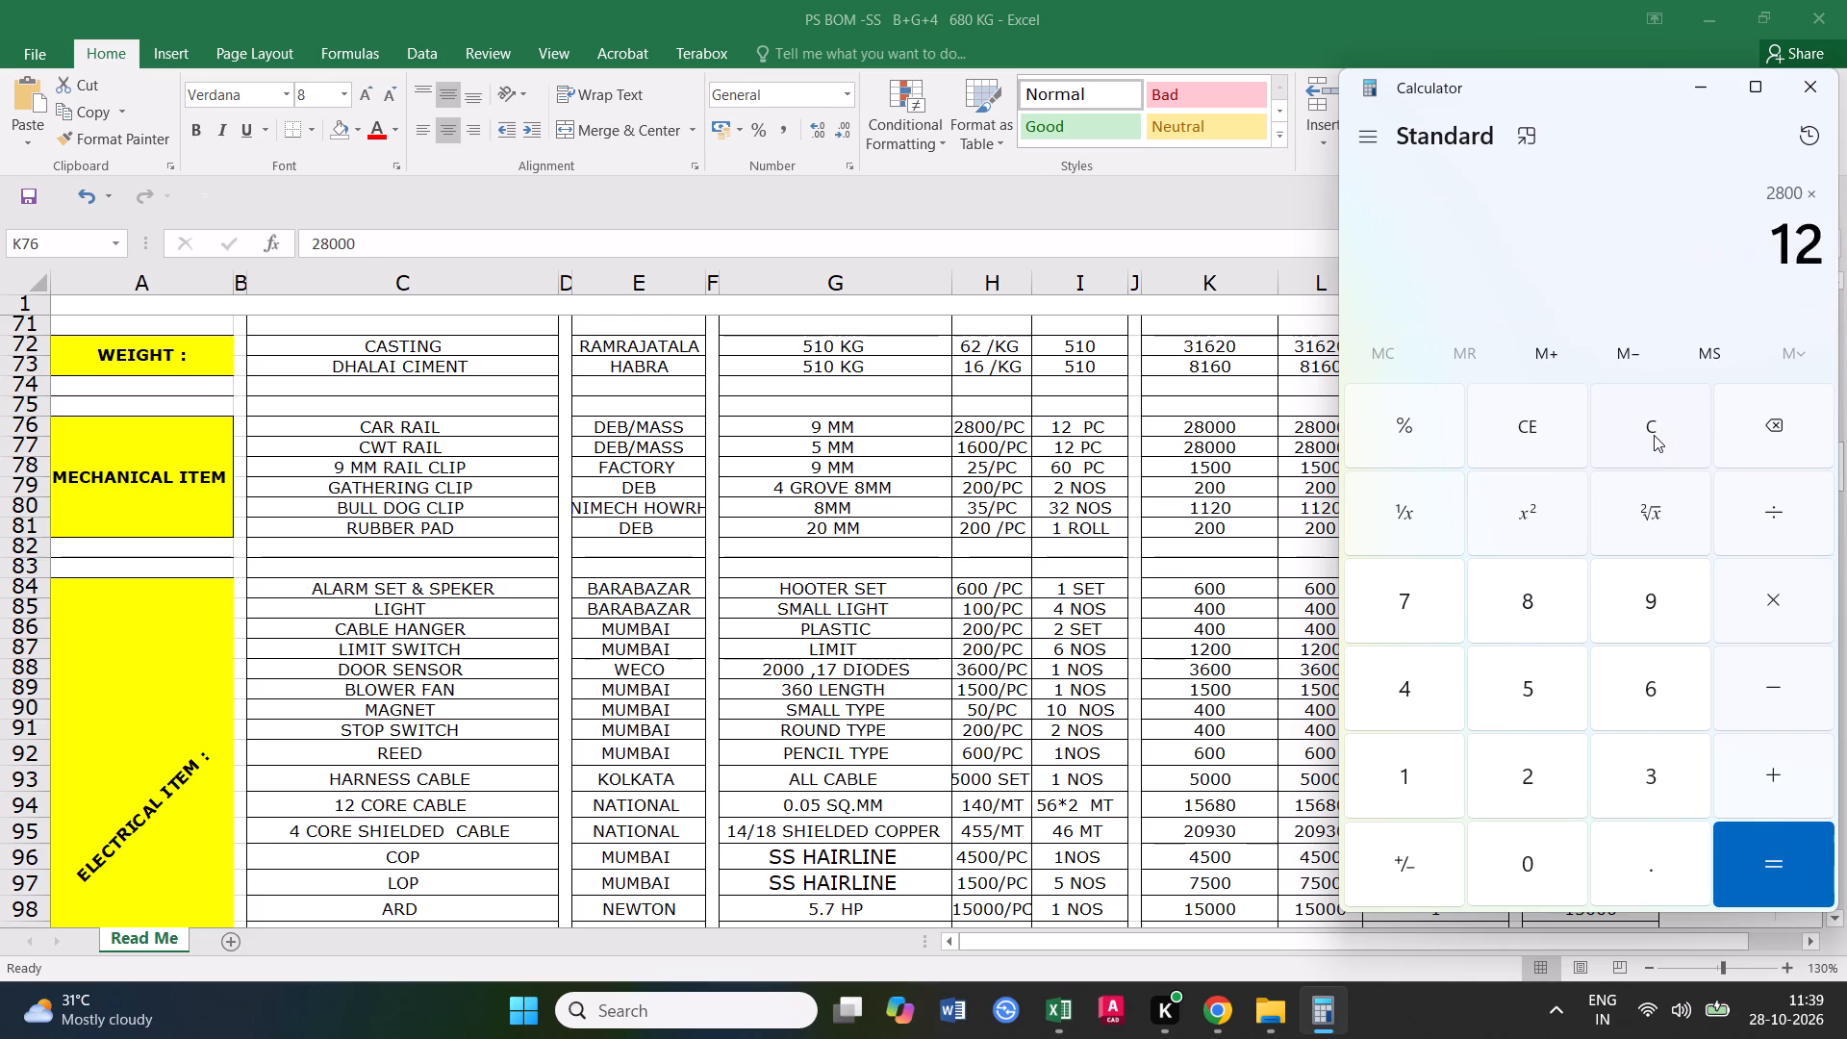
key("Return")
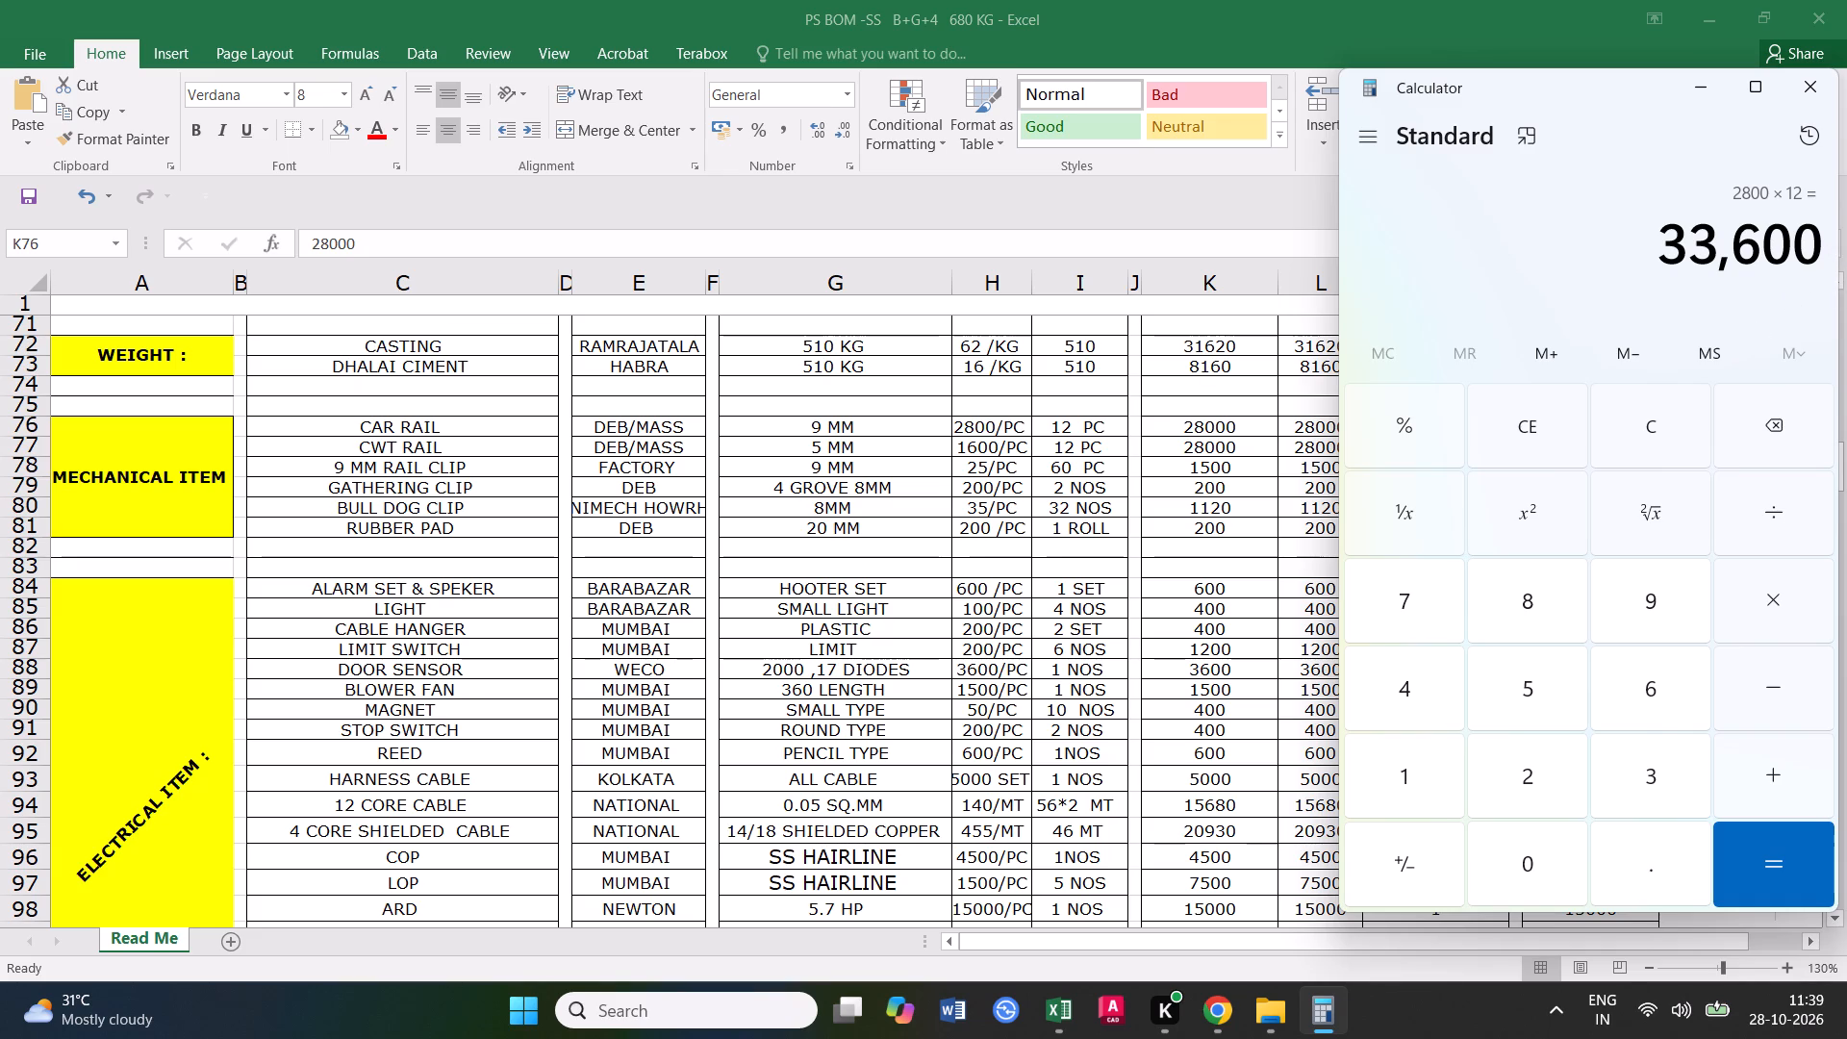
left_click_drag(1623, 92, 1649, 182)
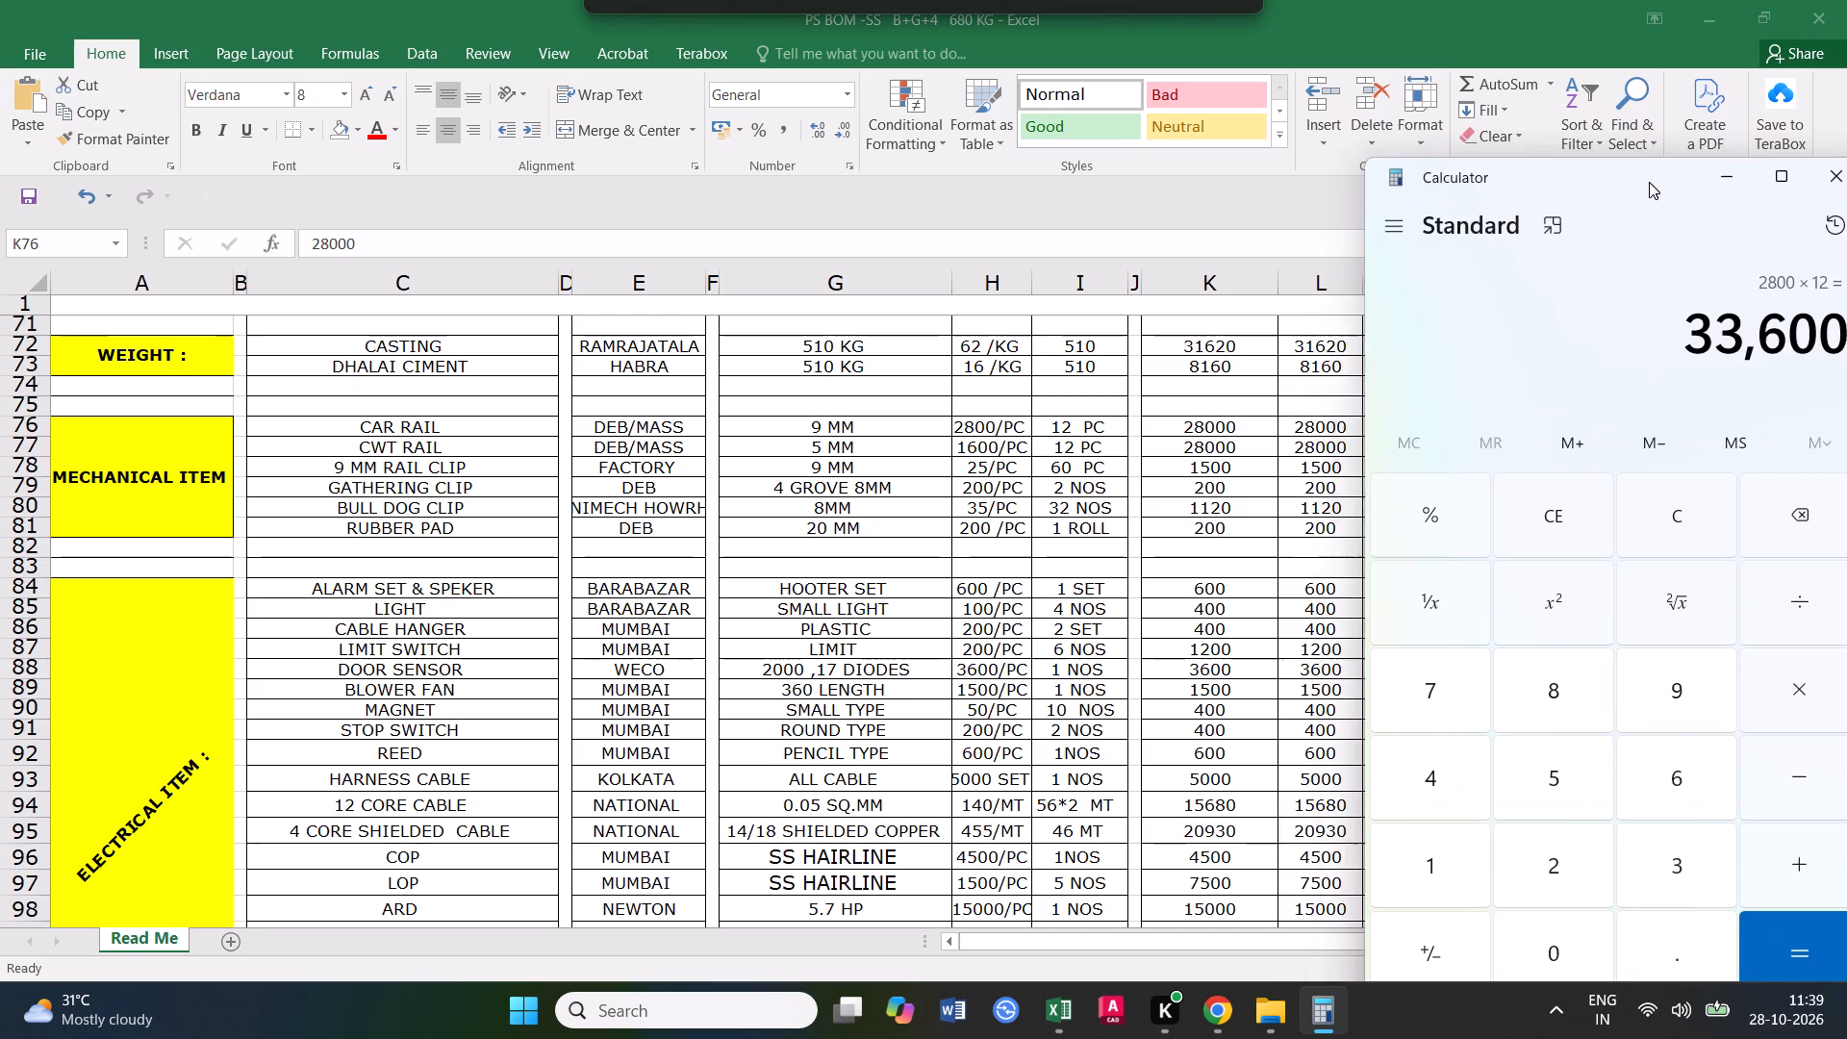
left_click_drag(1649, 182, 1629, 199)
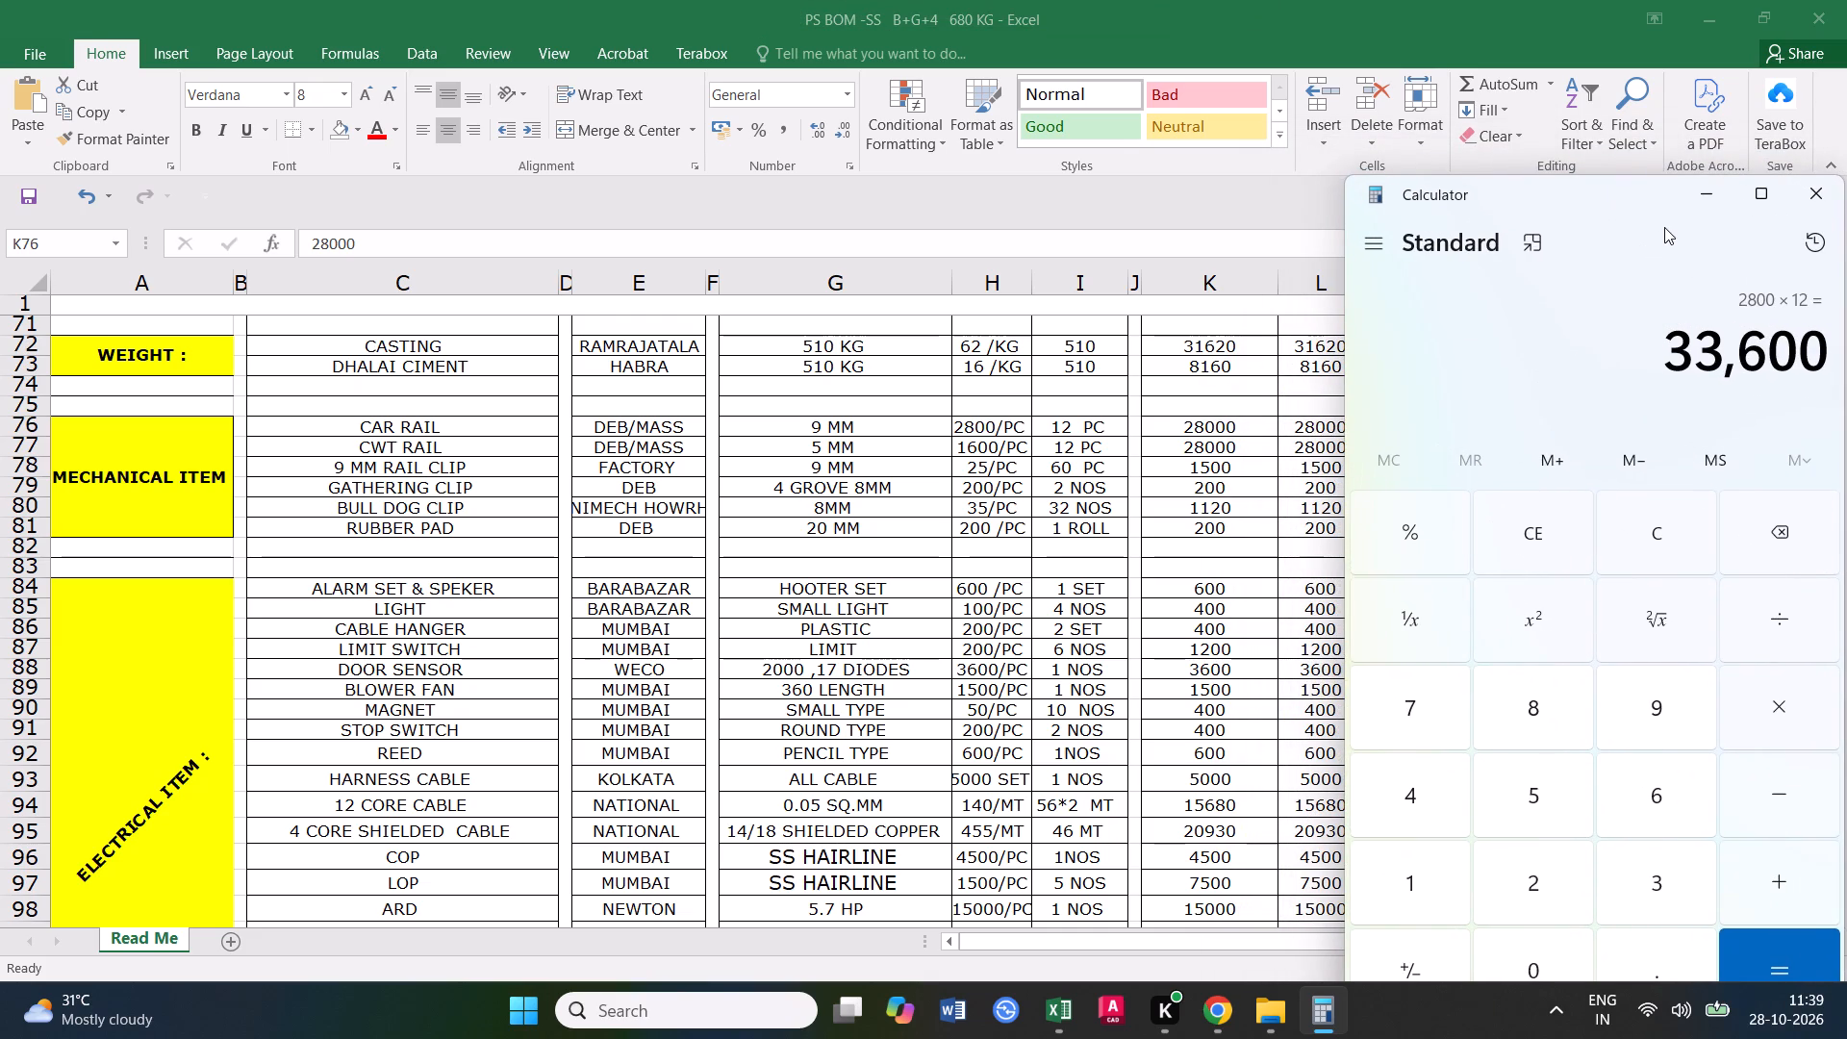
left_click(1631, 201)
left_click(1696, 191)
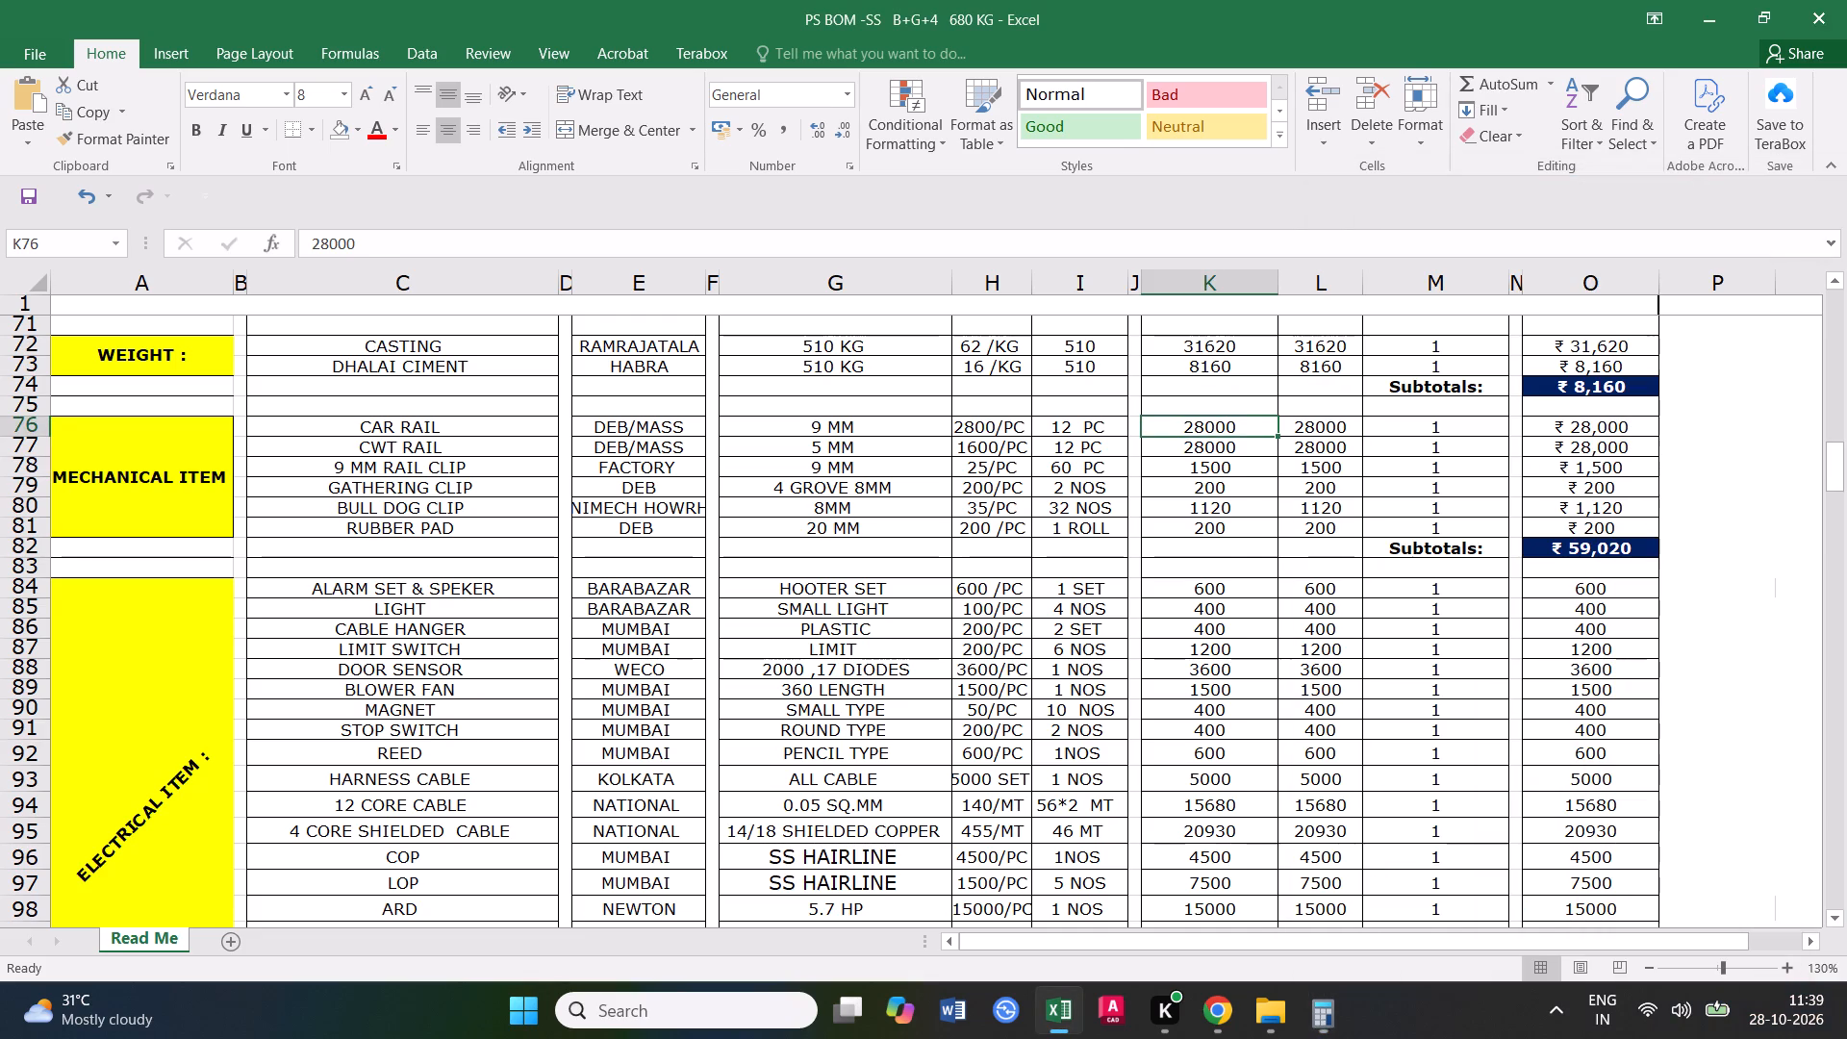
In the Excel BOM, enter 33600 as the CAR RAIL amount in K76 and fill it across to L76.
type("33600")
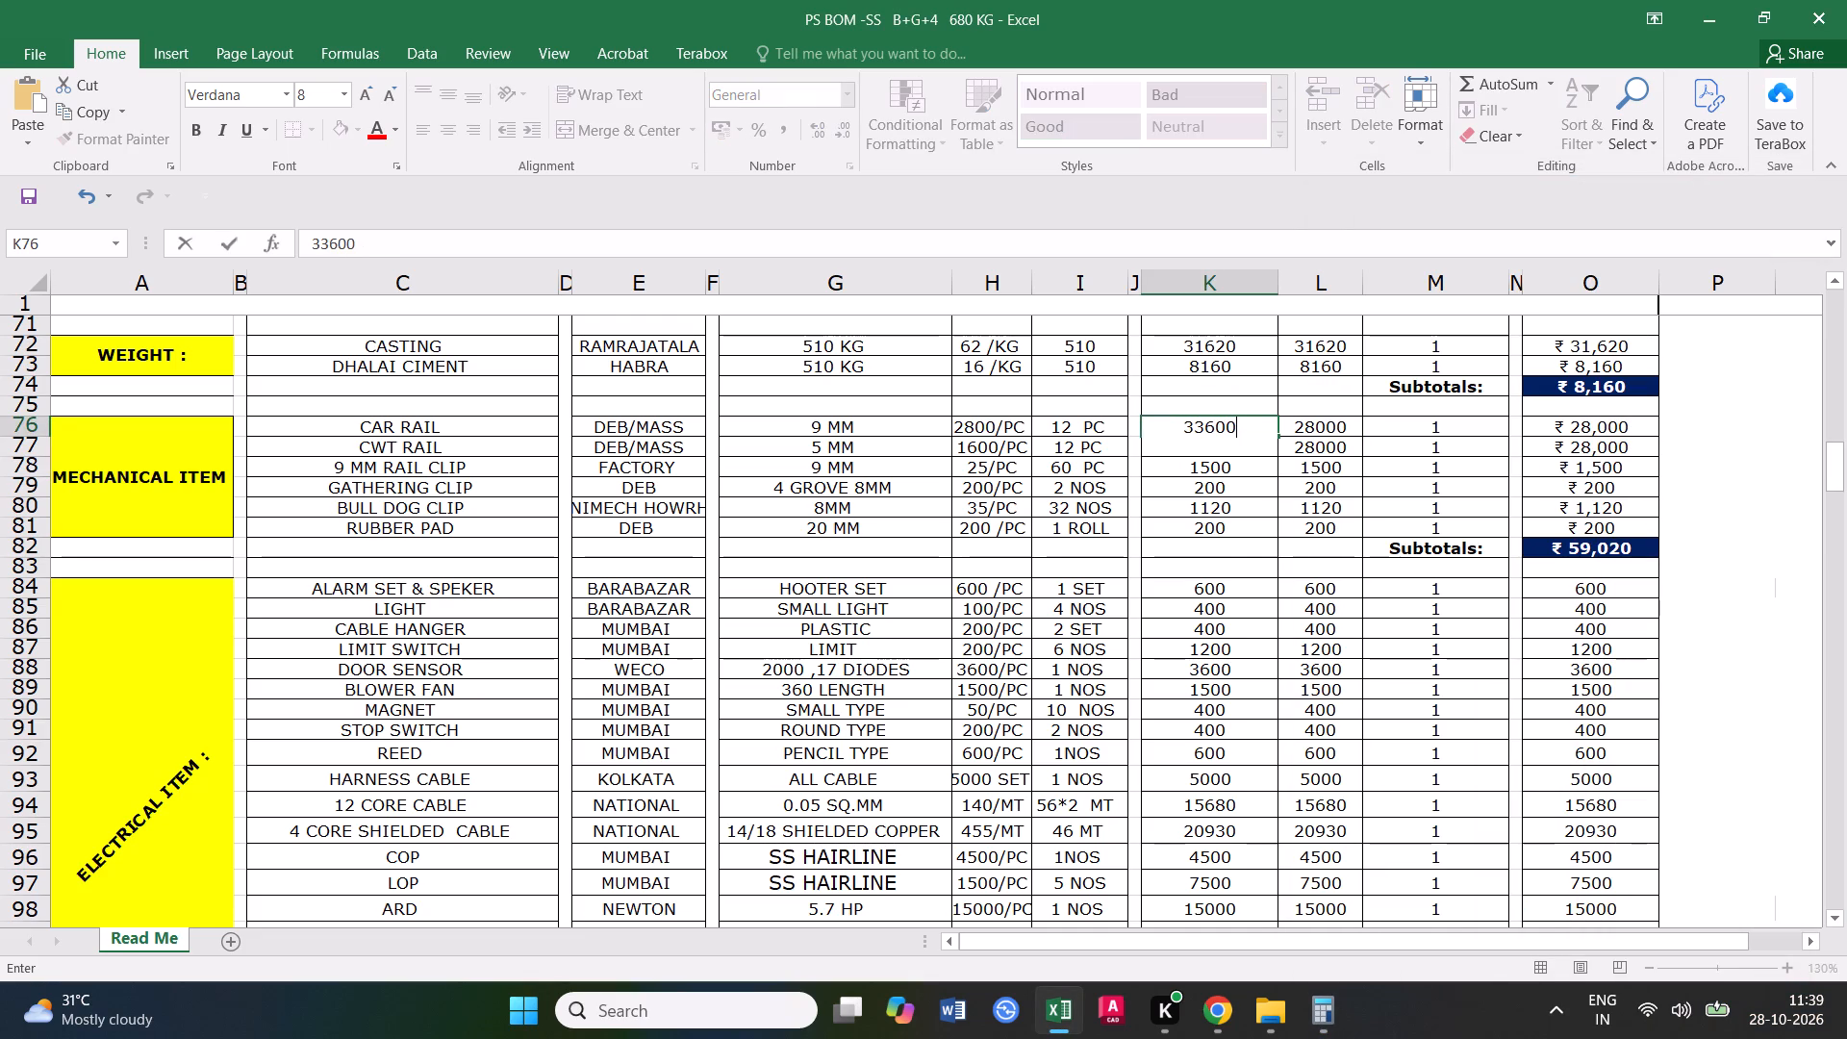
left_click(1165, 514)
left_click(1312, 427)
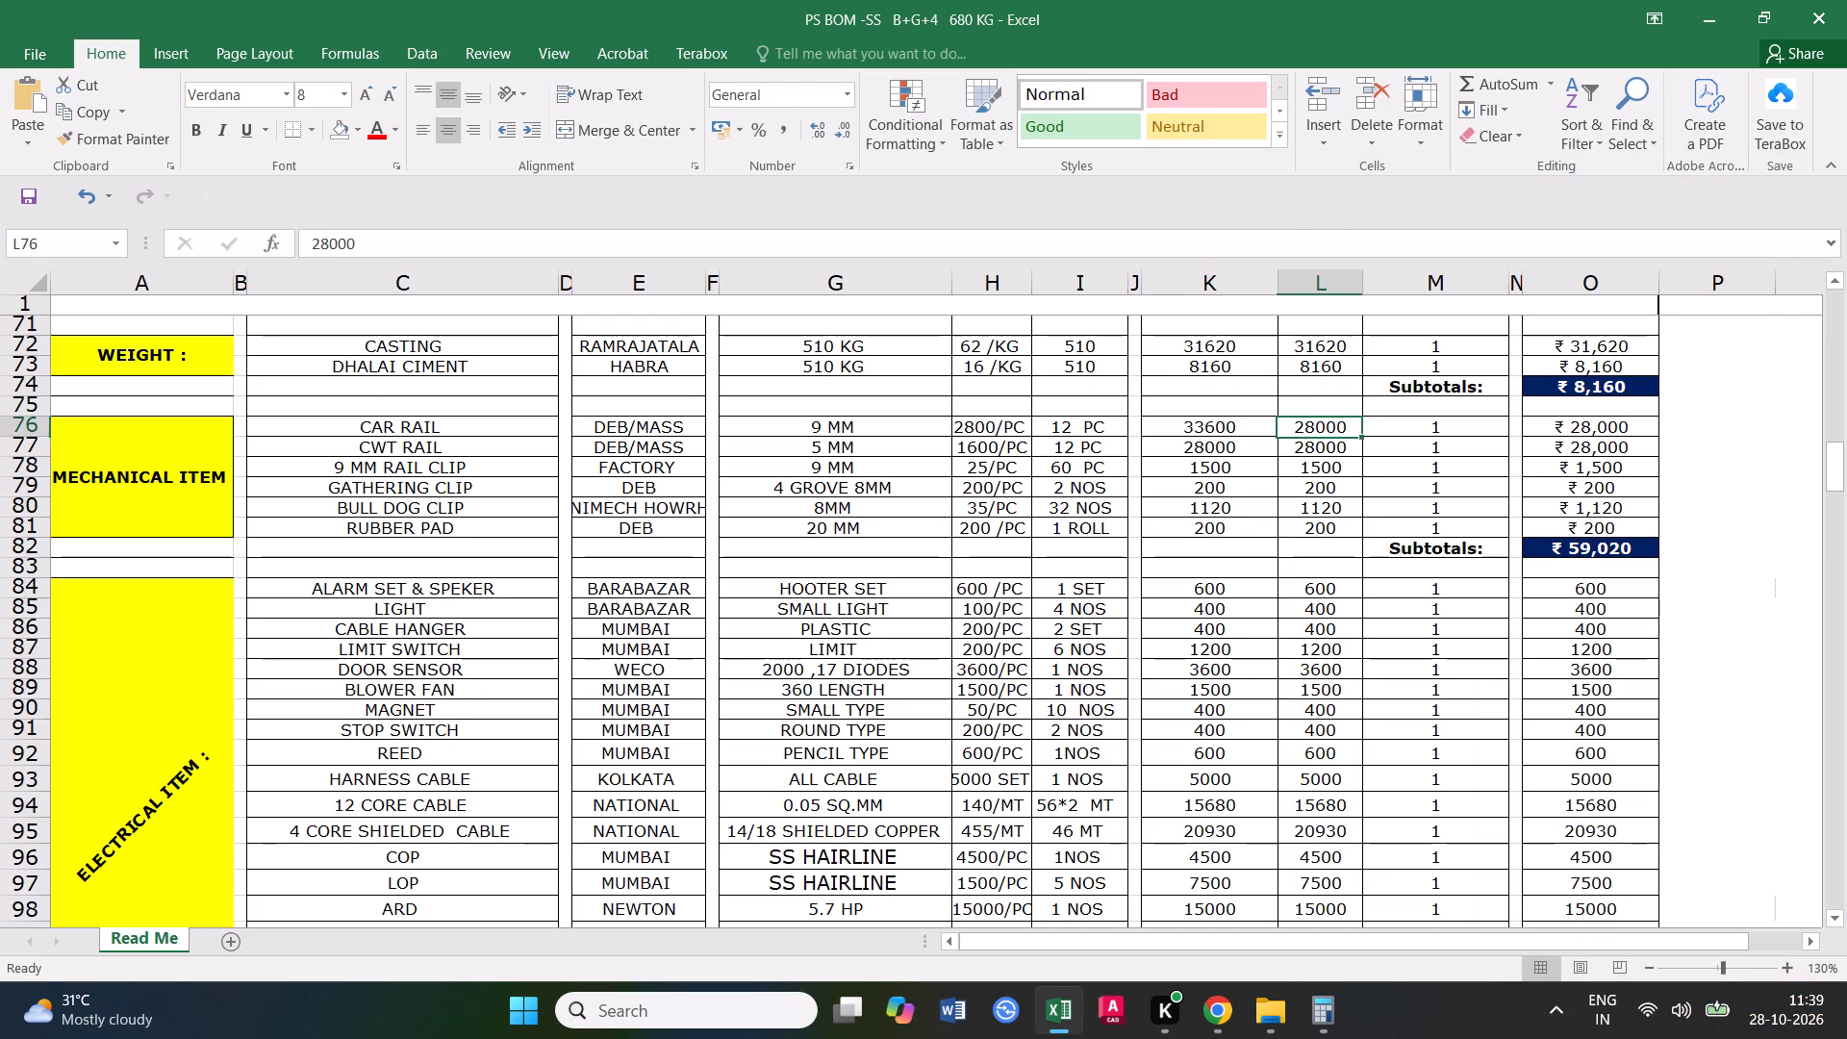
left_click(1211, 430)
left_click_drag(1275, 438, 1347, 428)
left_click(1297, 475)
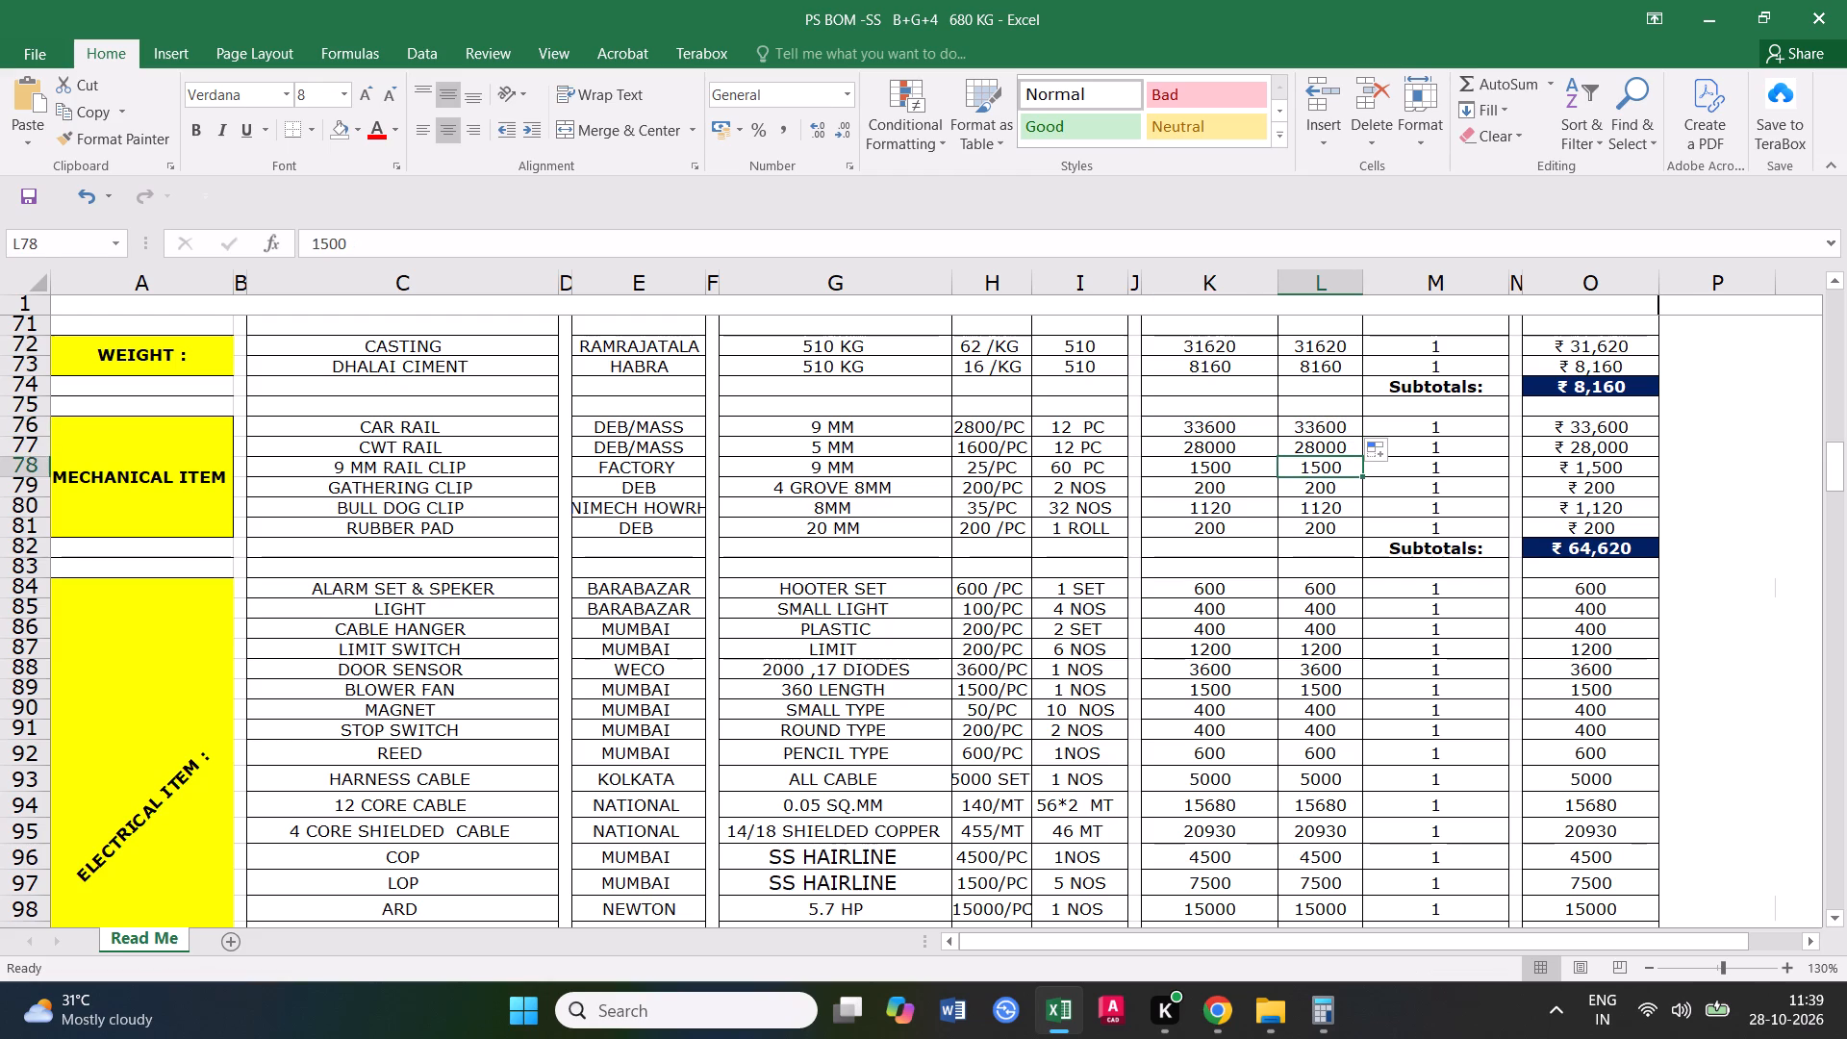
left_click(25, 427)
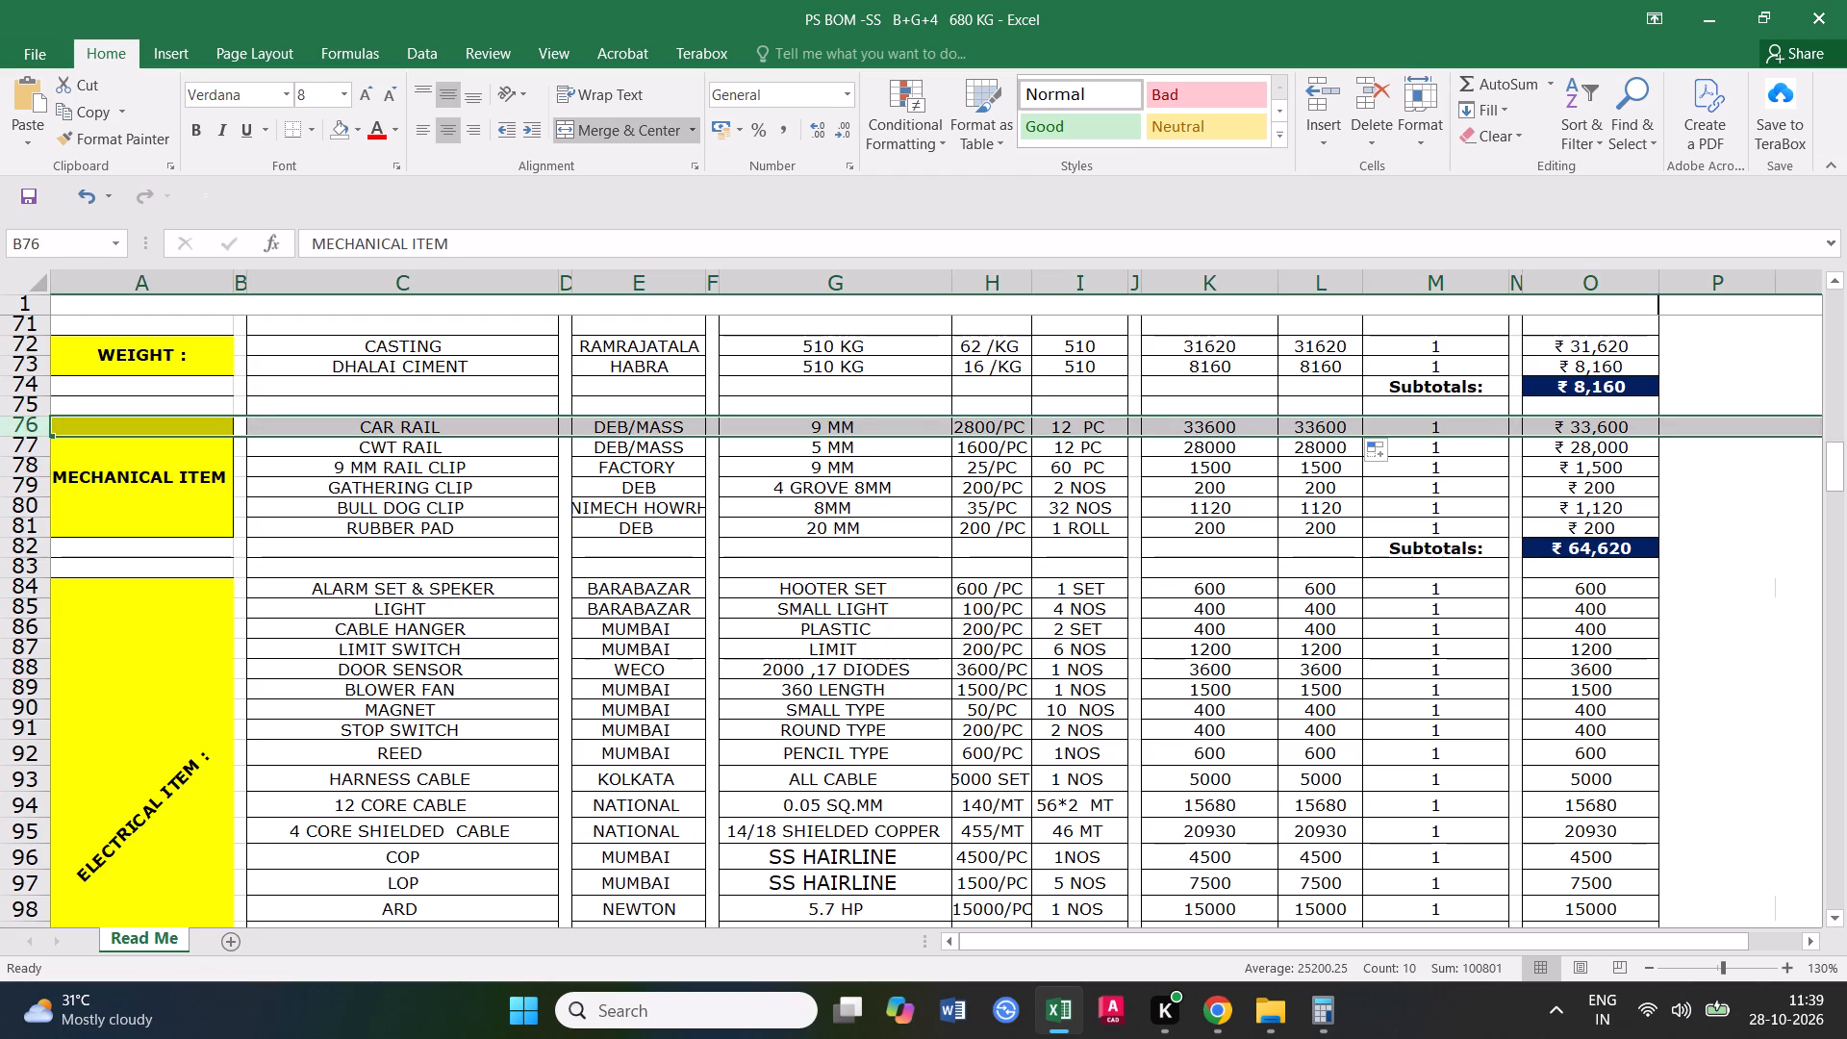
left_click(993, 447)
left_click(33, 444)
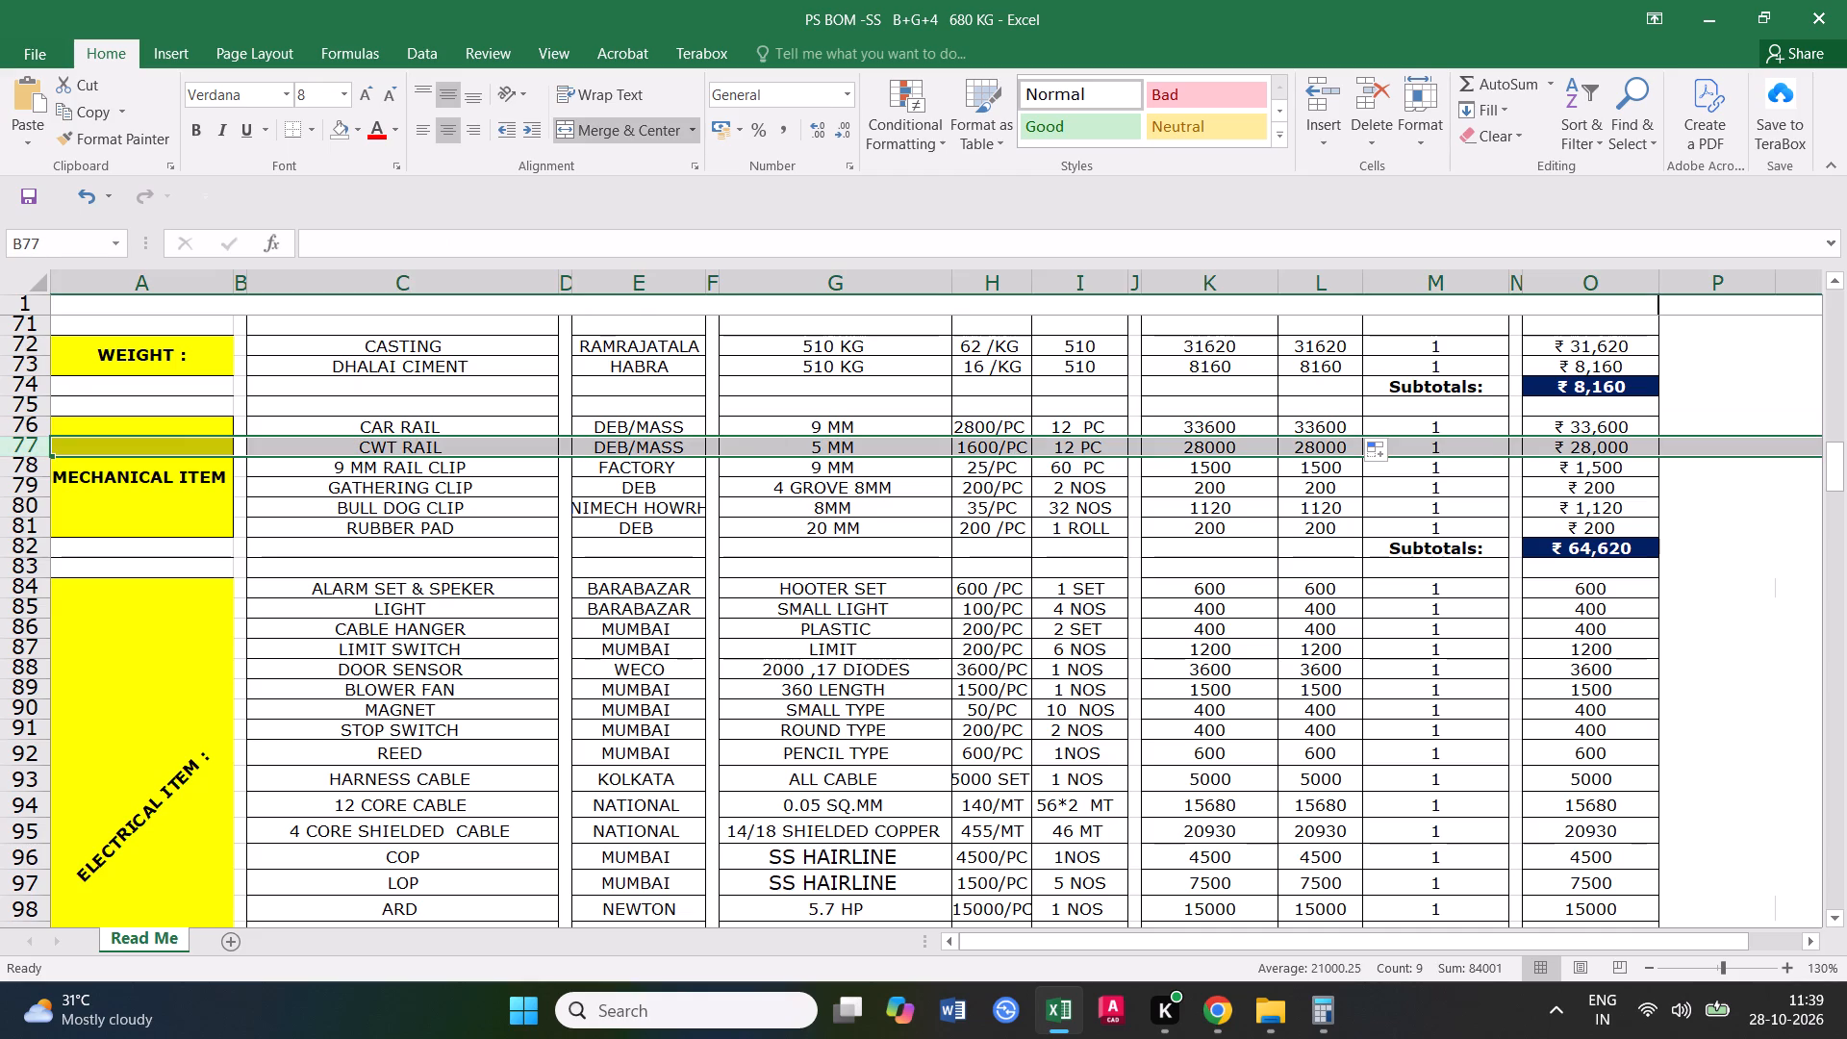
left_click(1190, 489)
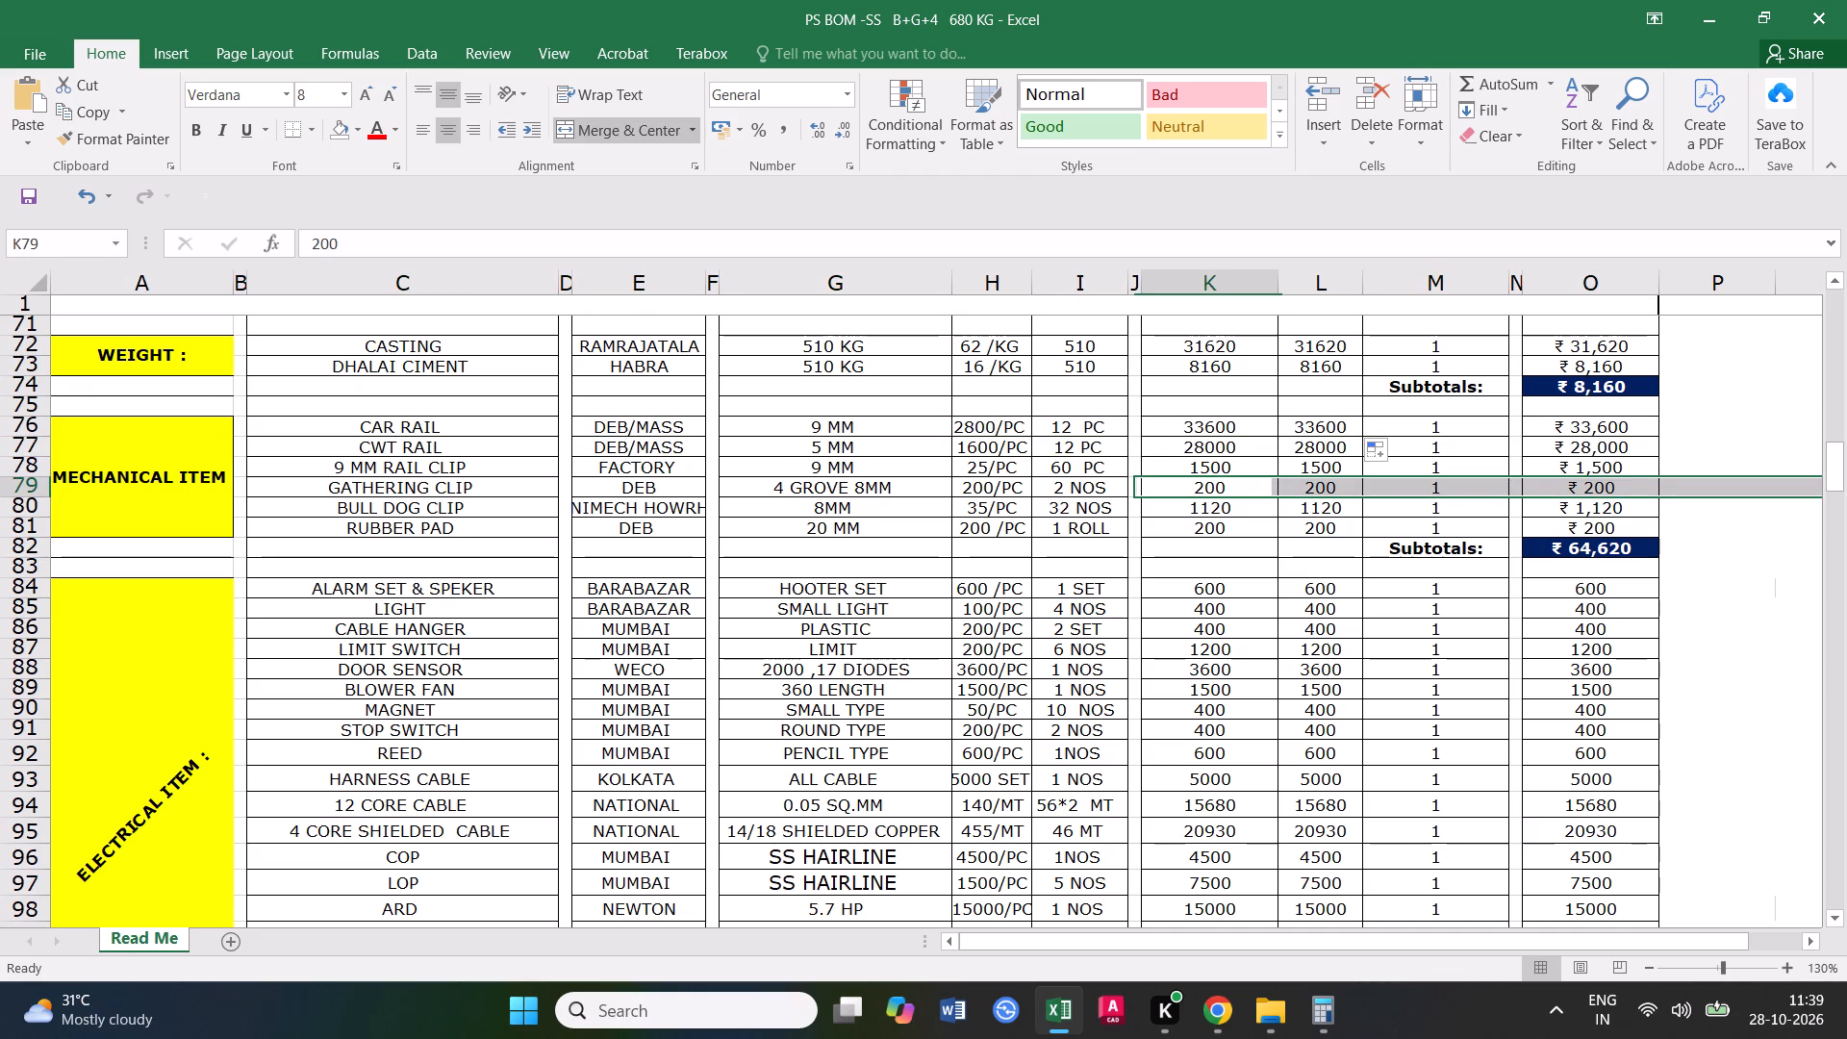
Calculate the CWT RAIL cost in Calculator as 1600 × 12.
left_click(23, 443)
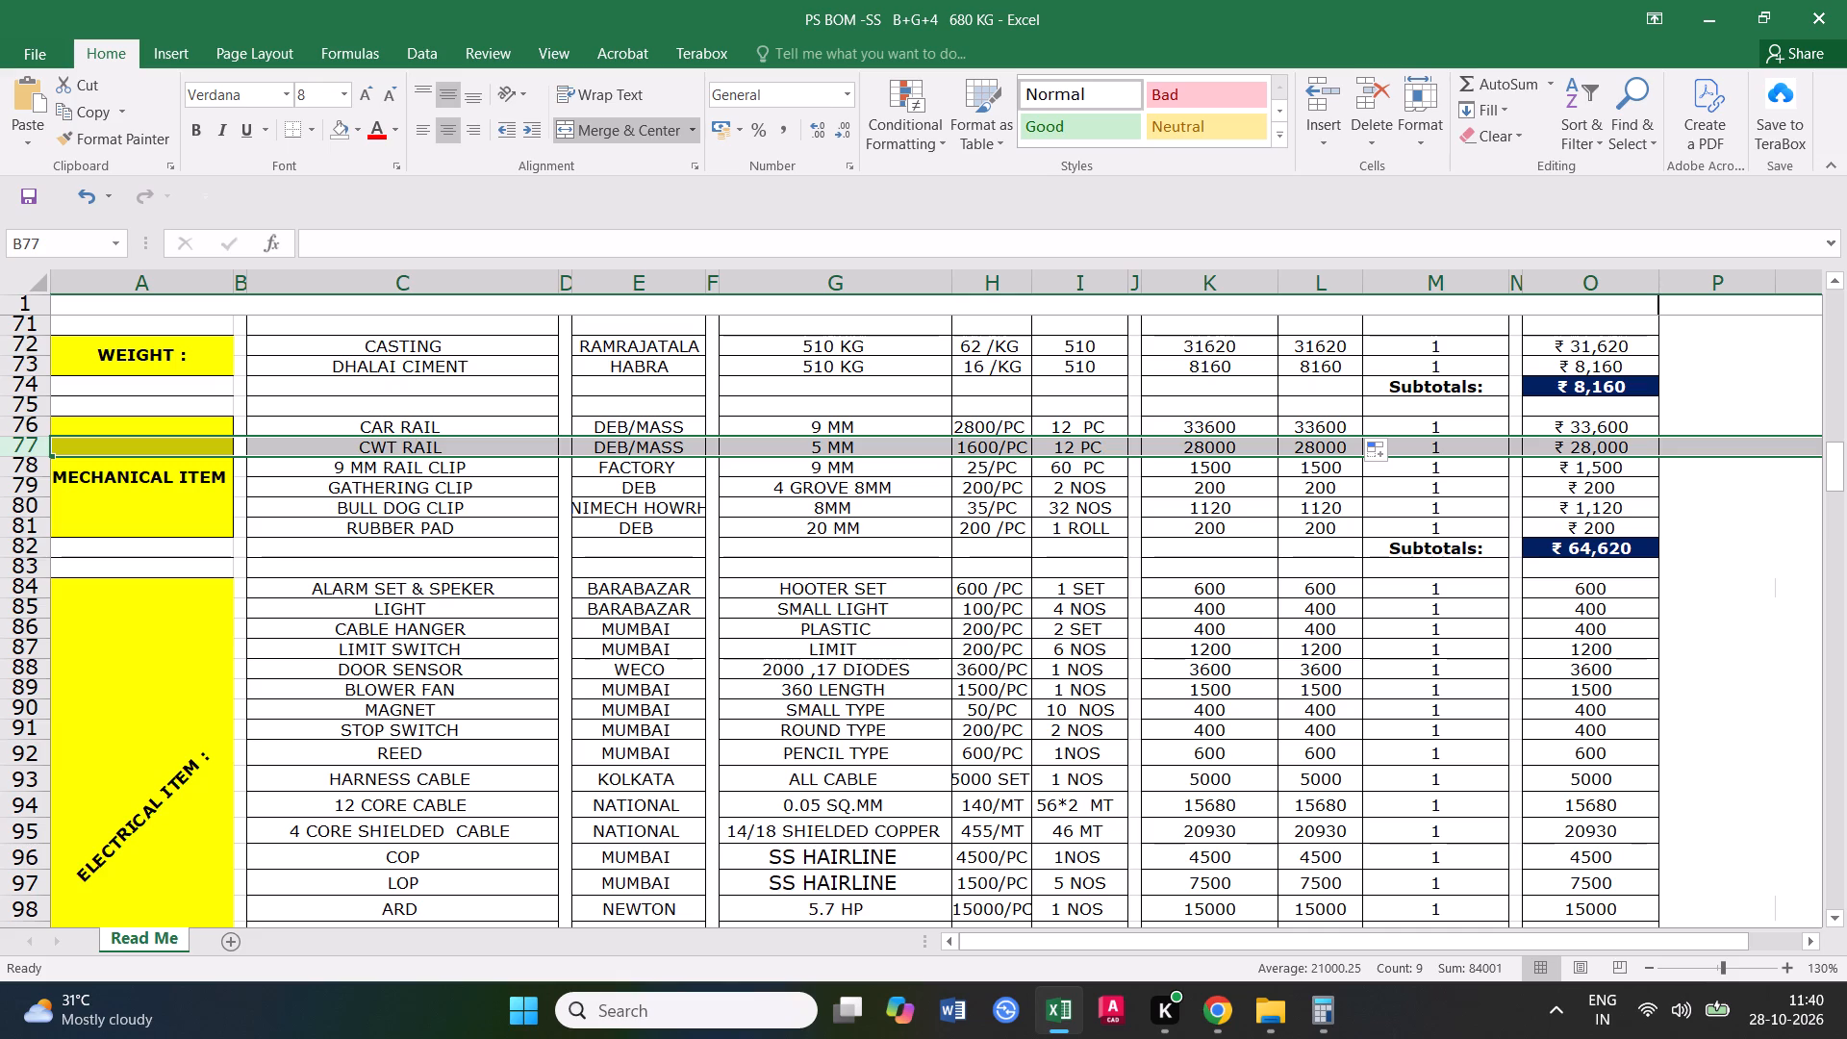
type("1600*12")
key("Return")
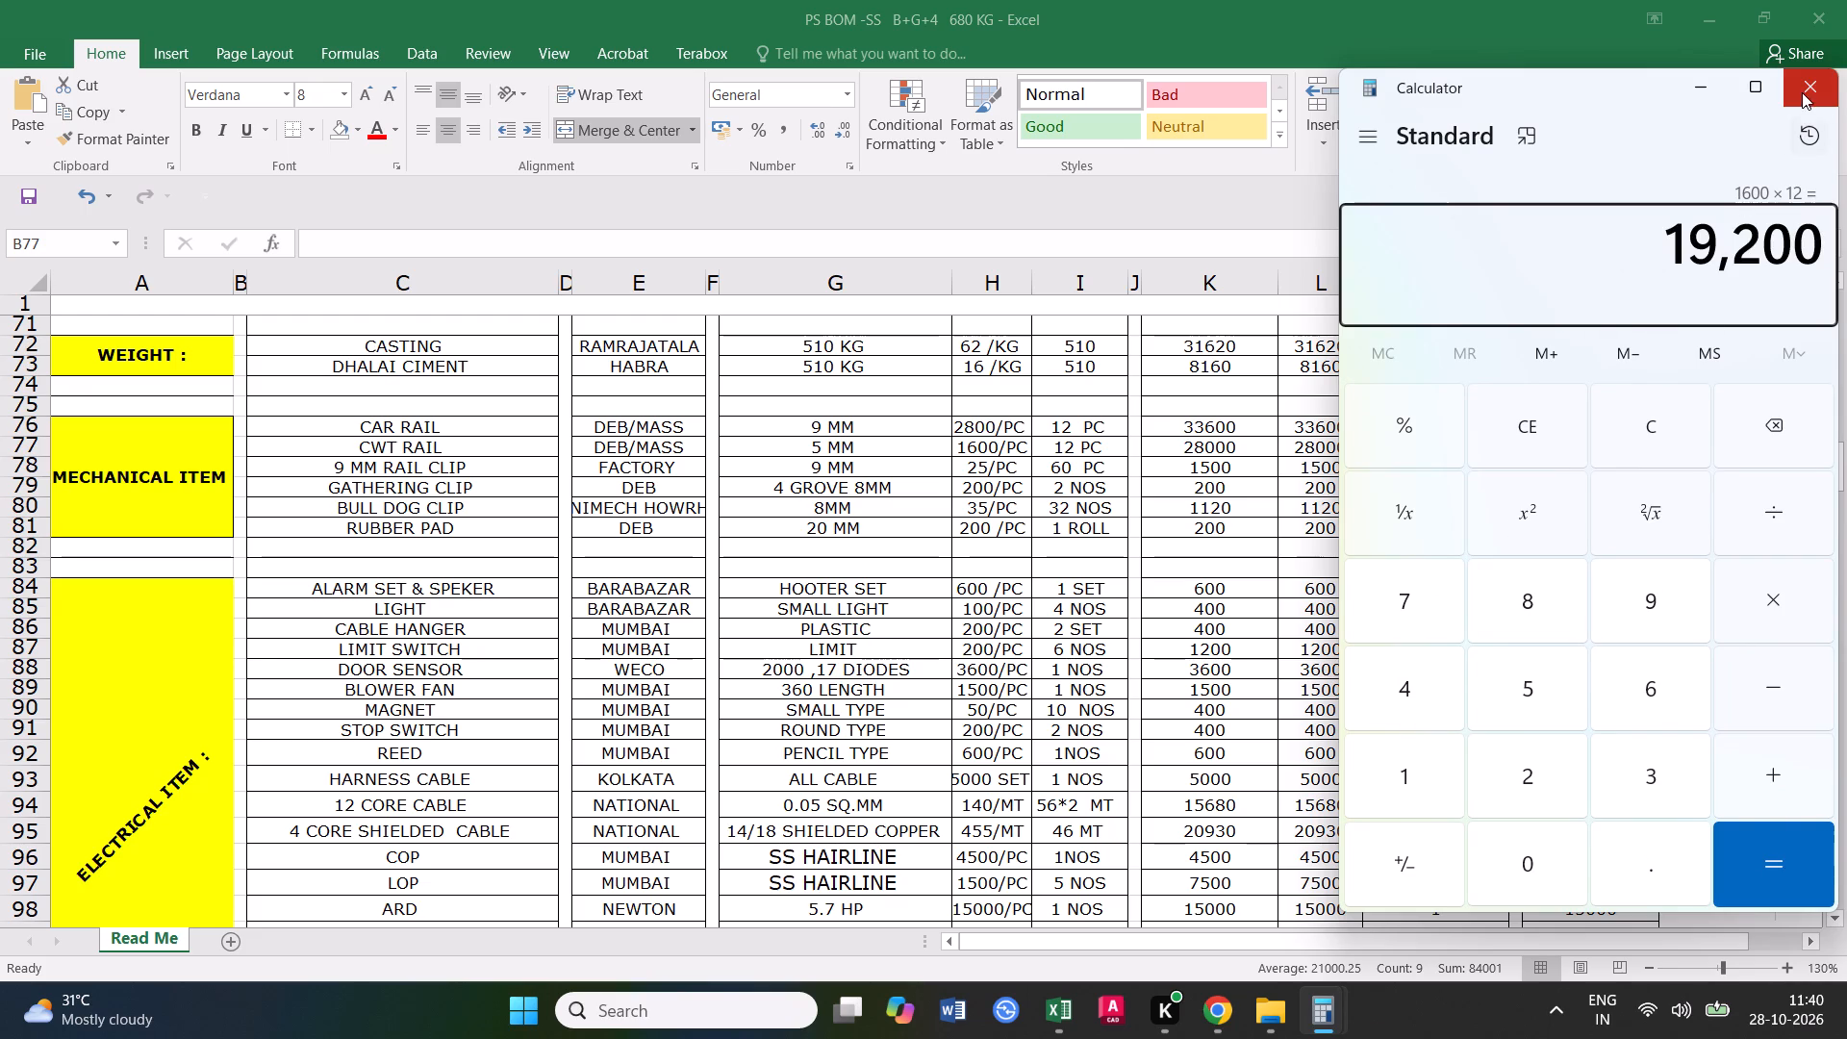
left_click(1802, 84)
In the Excel BOM, enter 19200 as the CWT RAIL amount in K77 and fill it across to L77.
left_click(1216, 447)
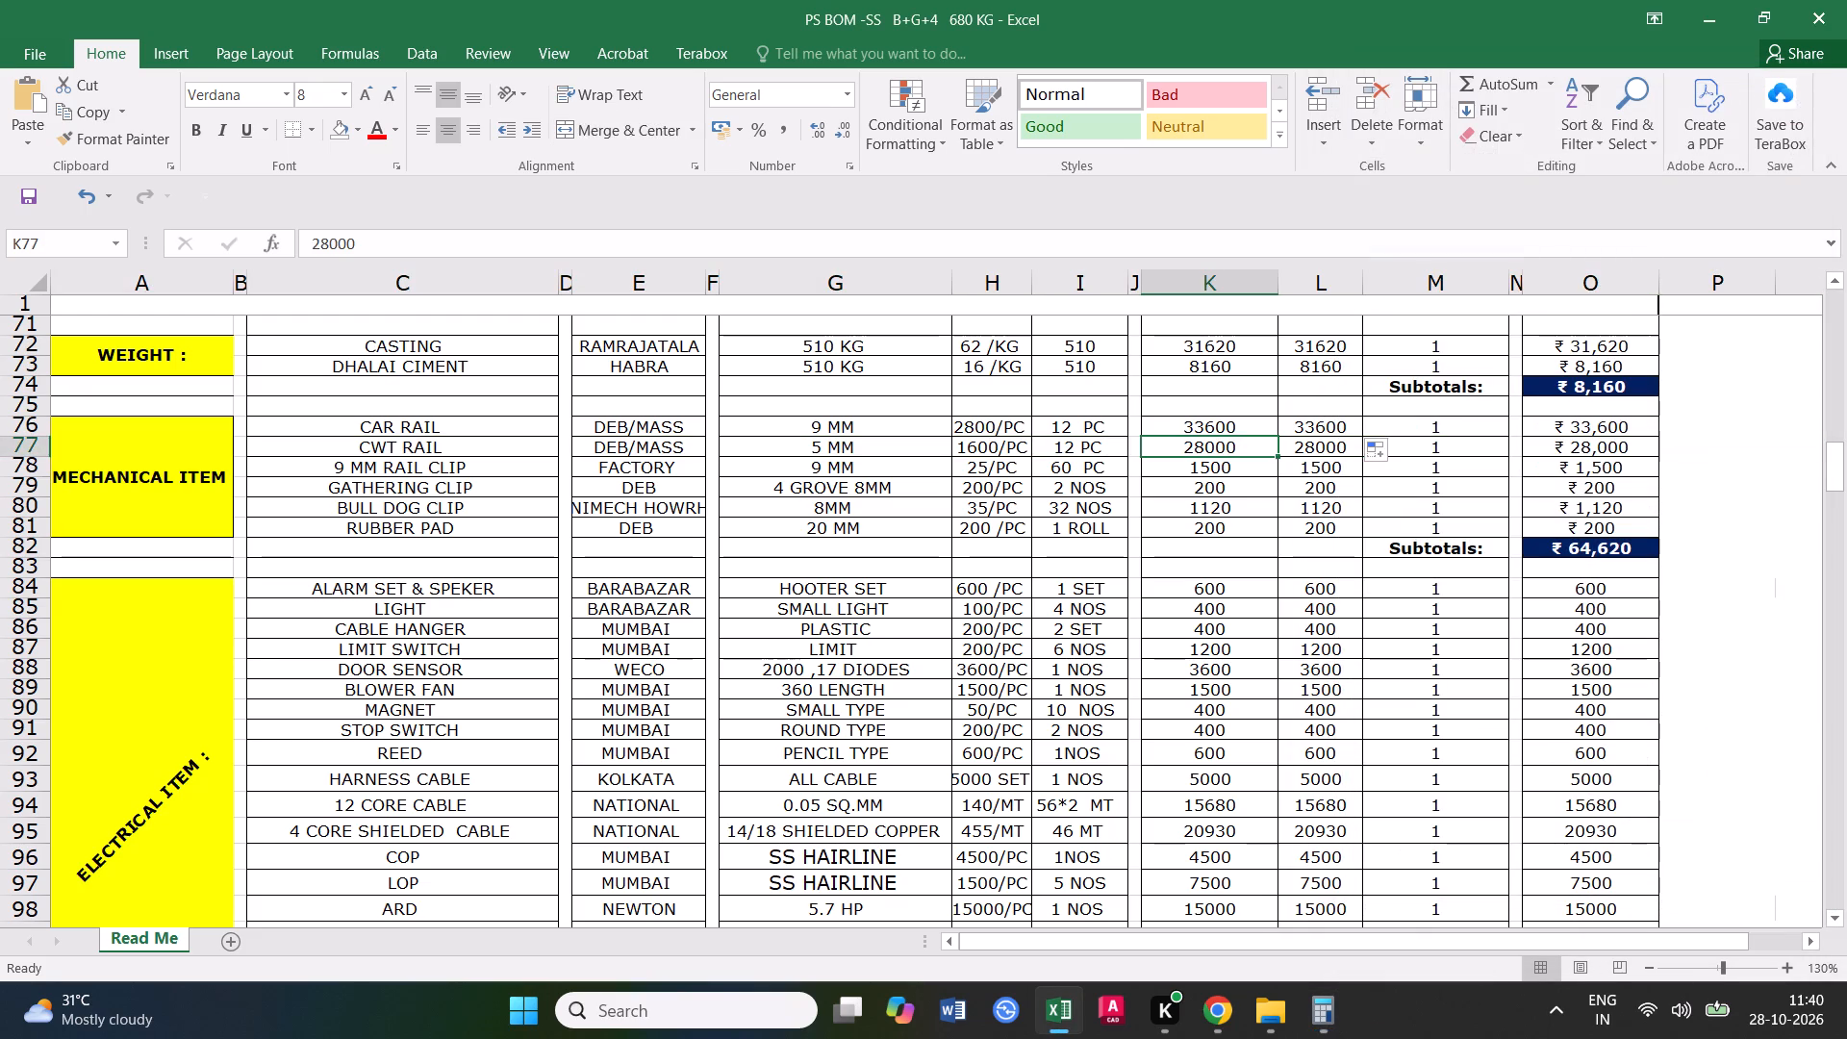
type("19200")
left_click(1285, 507)
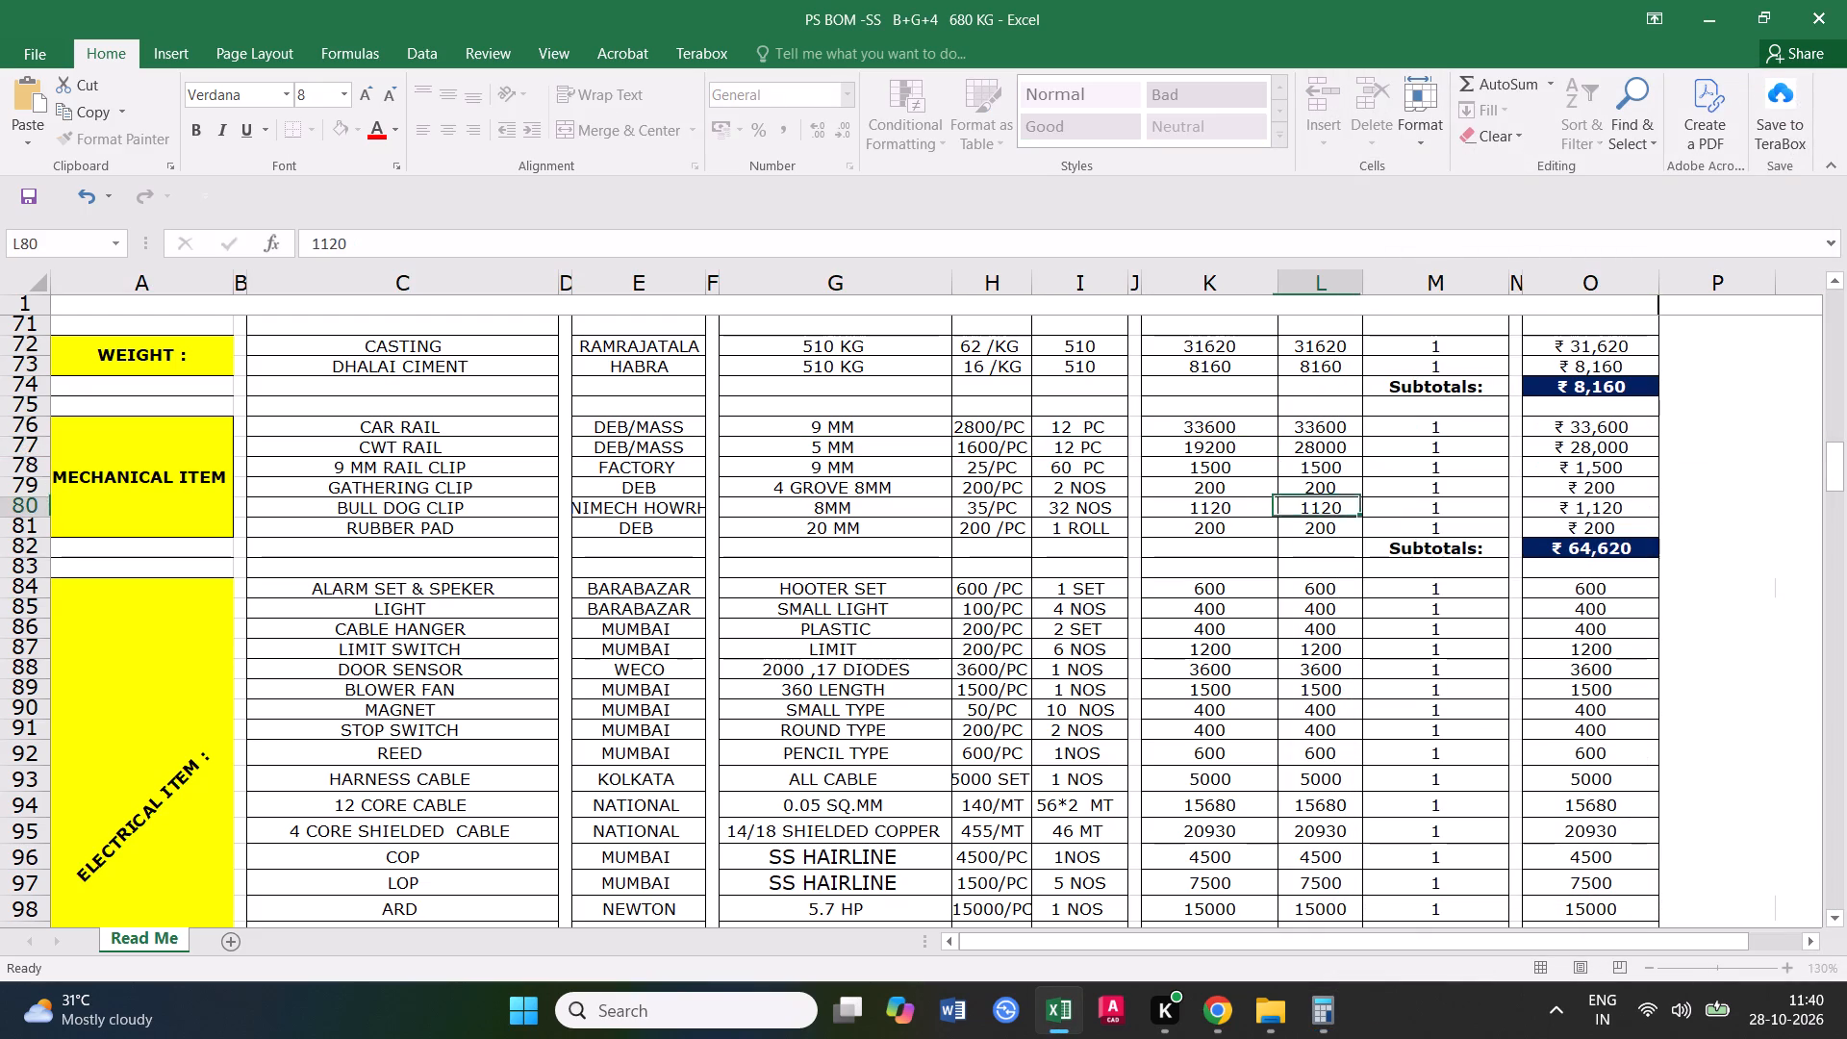
left_click(1223, 445)
left_click_drag(1278, 454, 1337, 455)
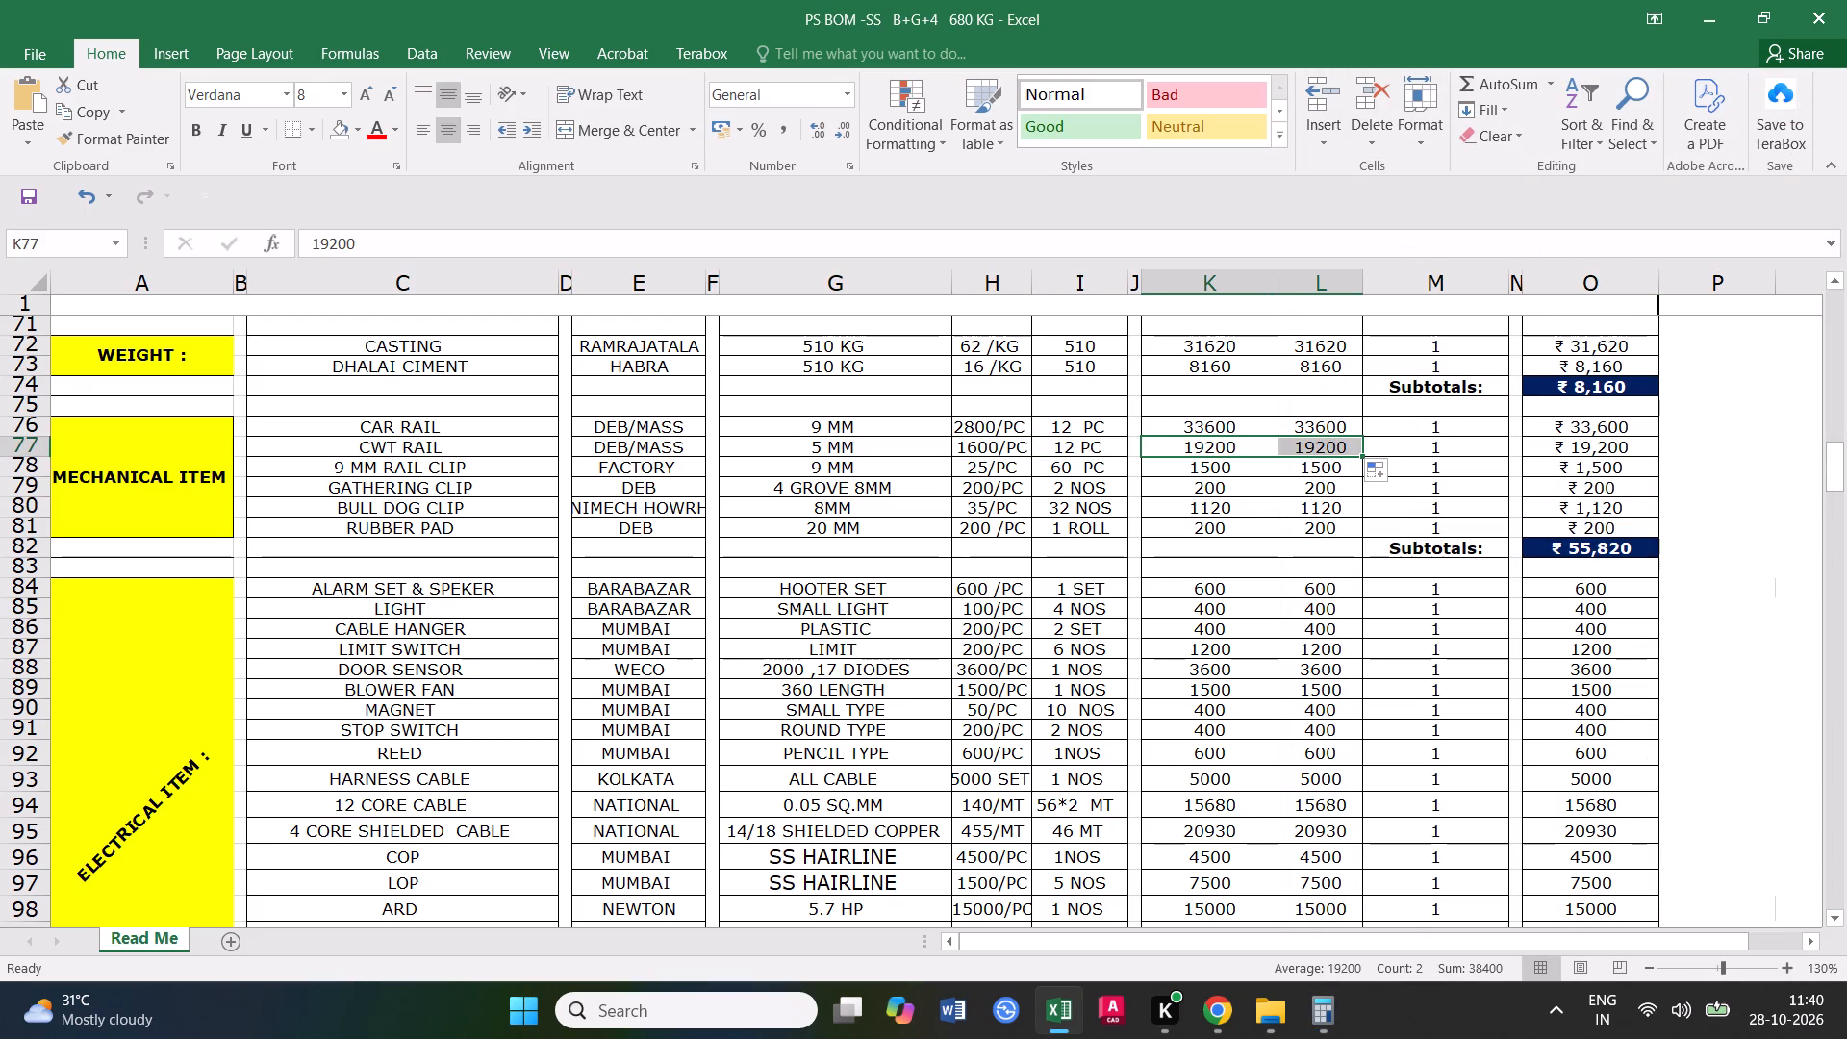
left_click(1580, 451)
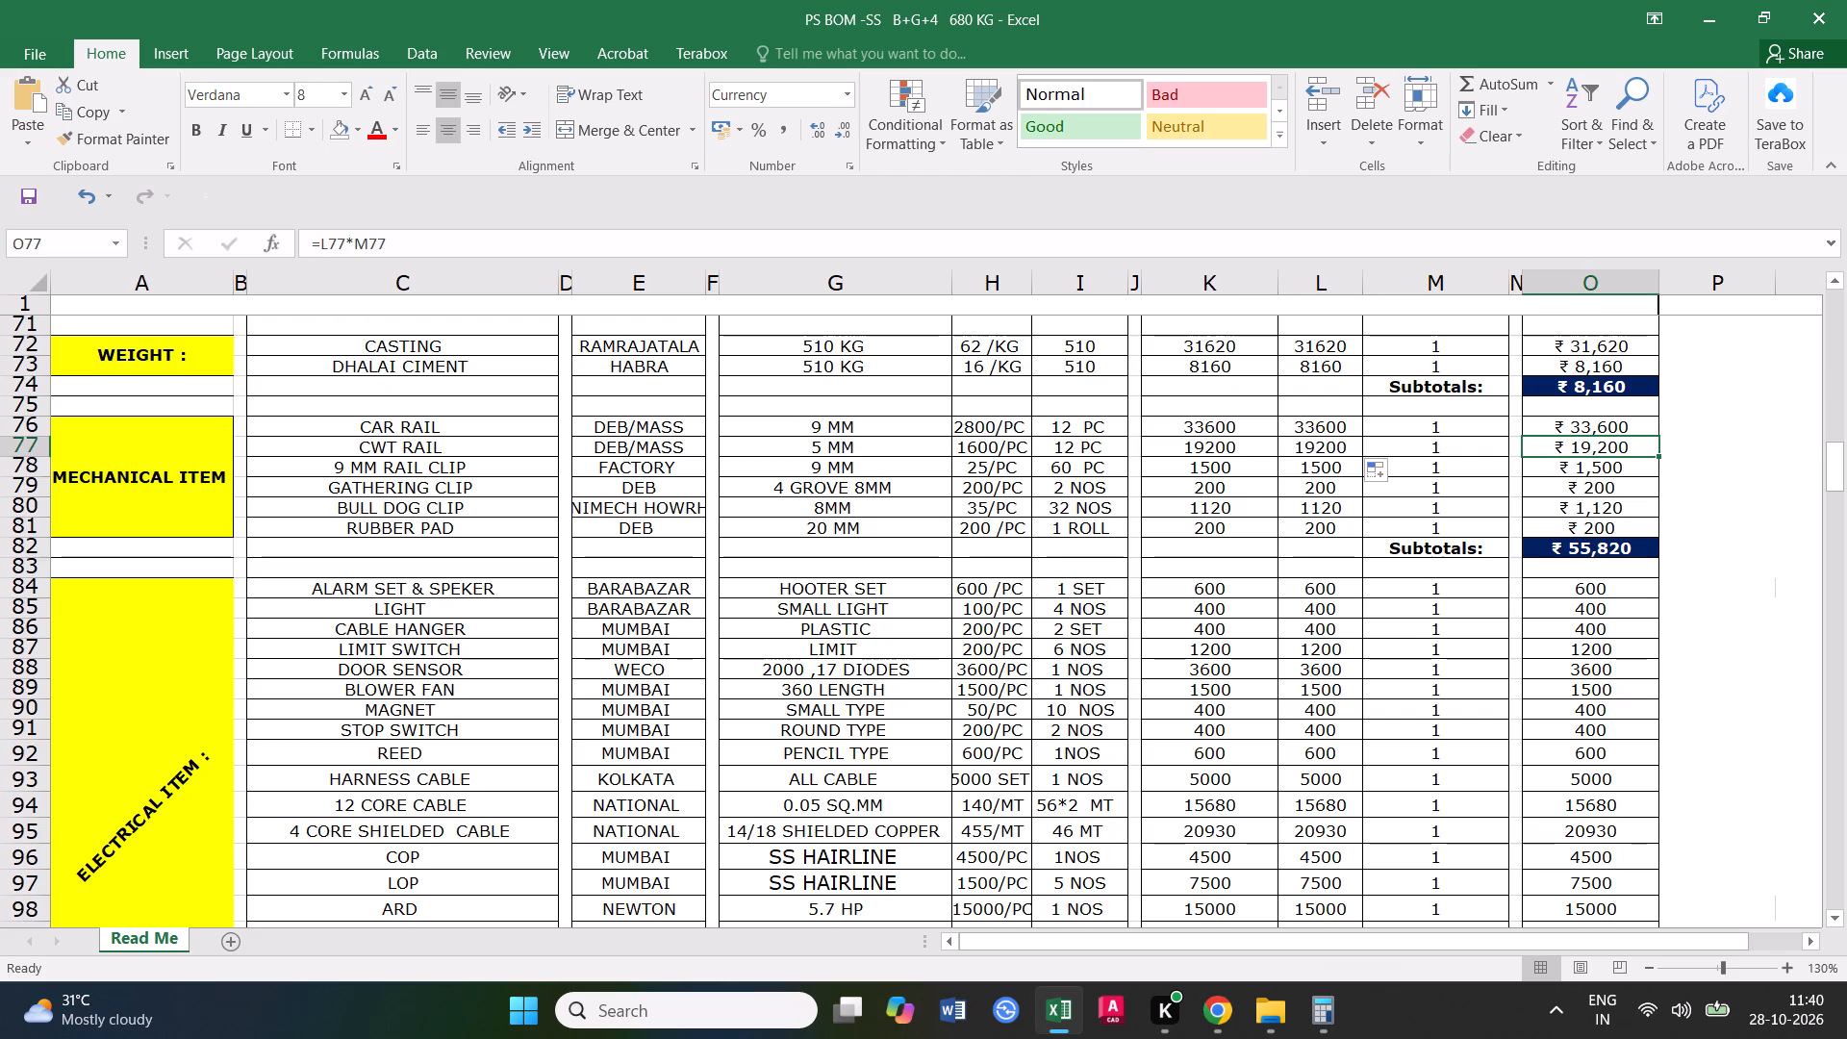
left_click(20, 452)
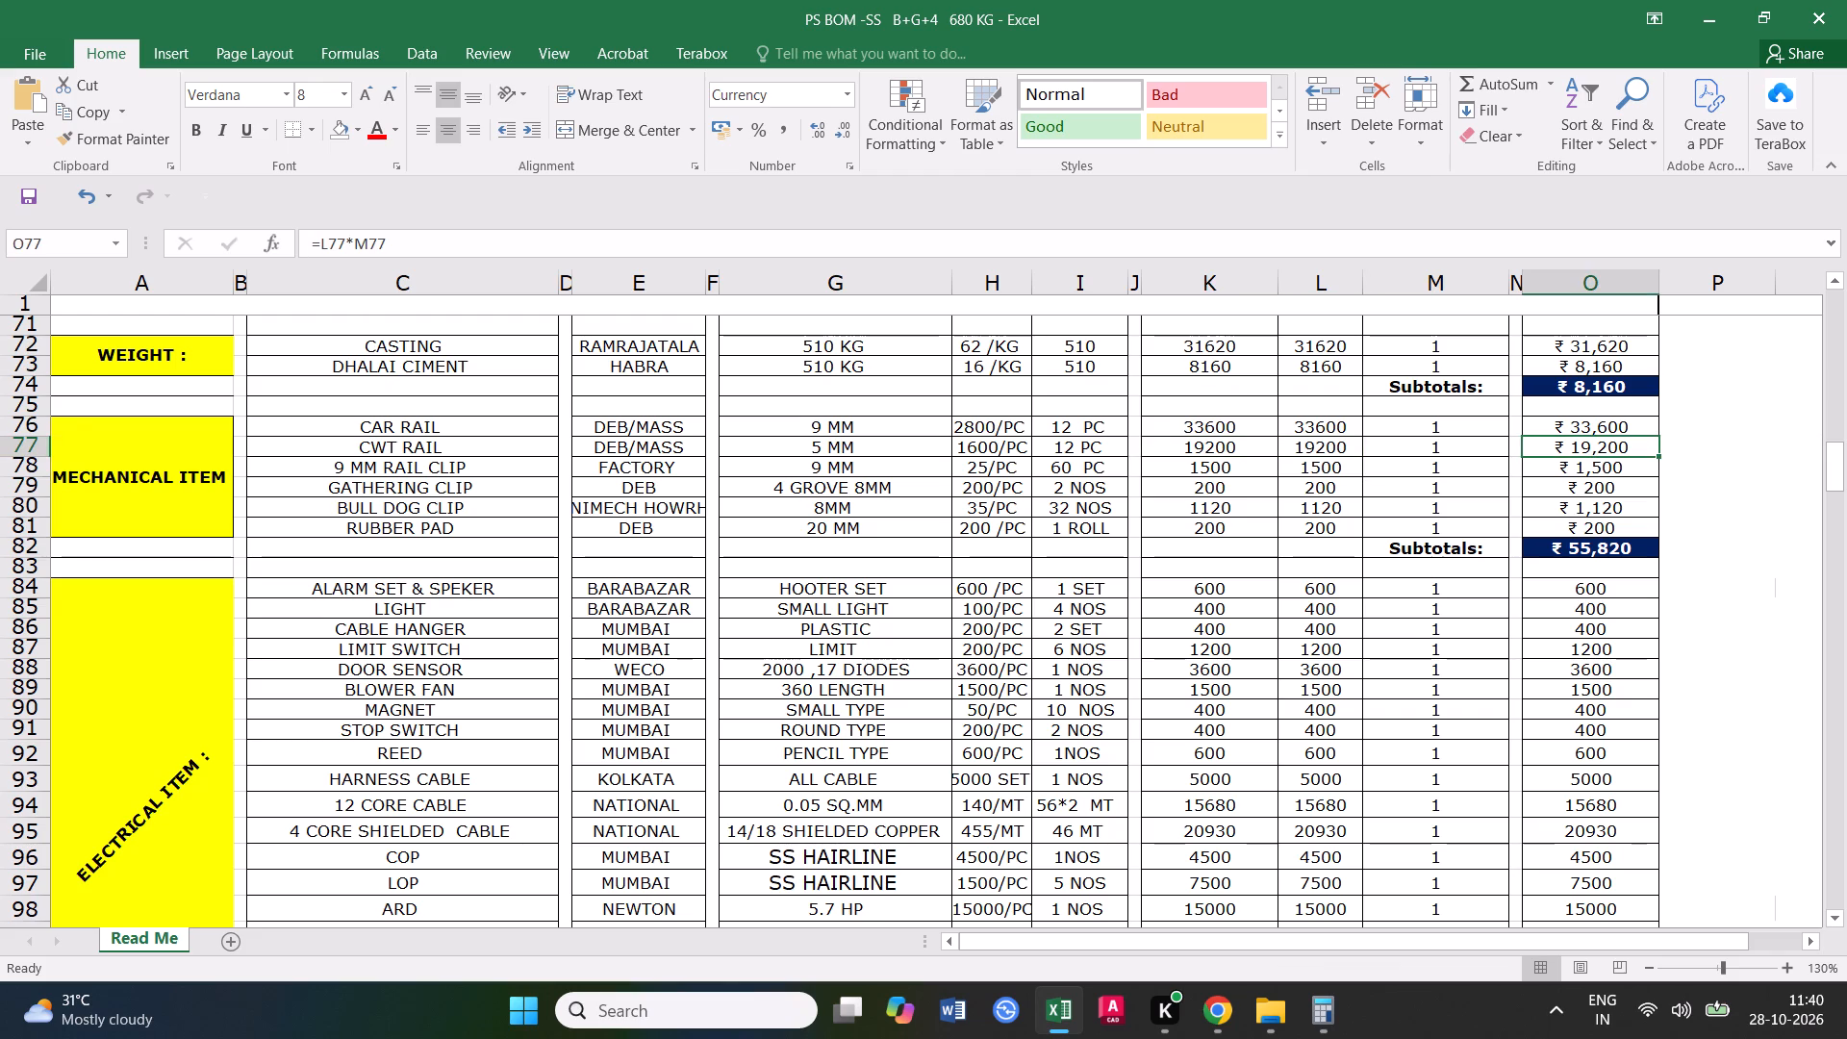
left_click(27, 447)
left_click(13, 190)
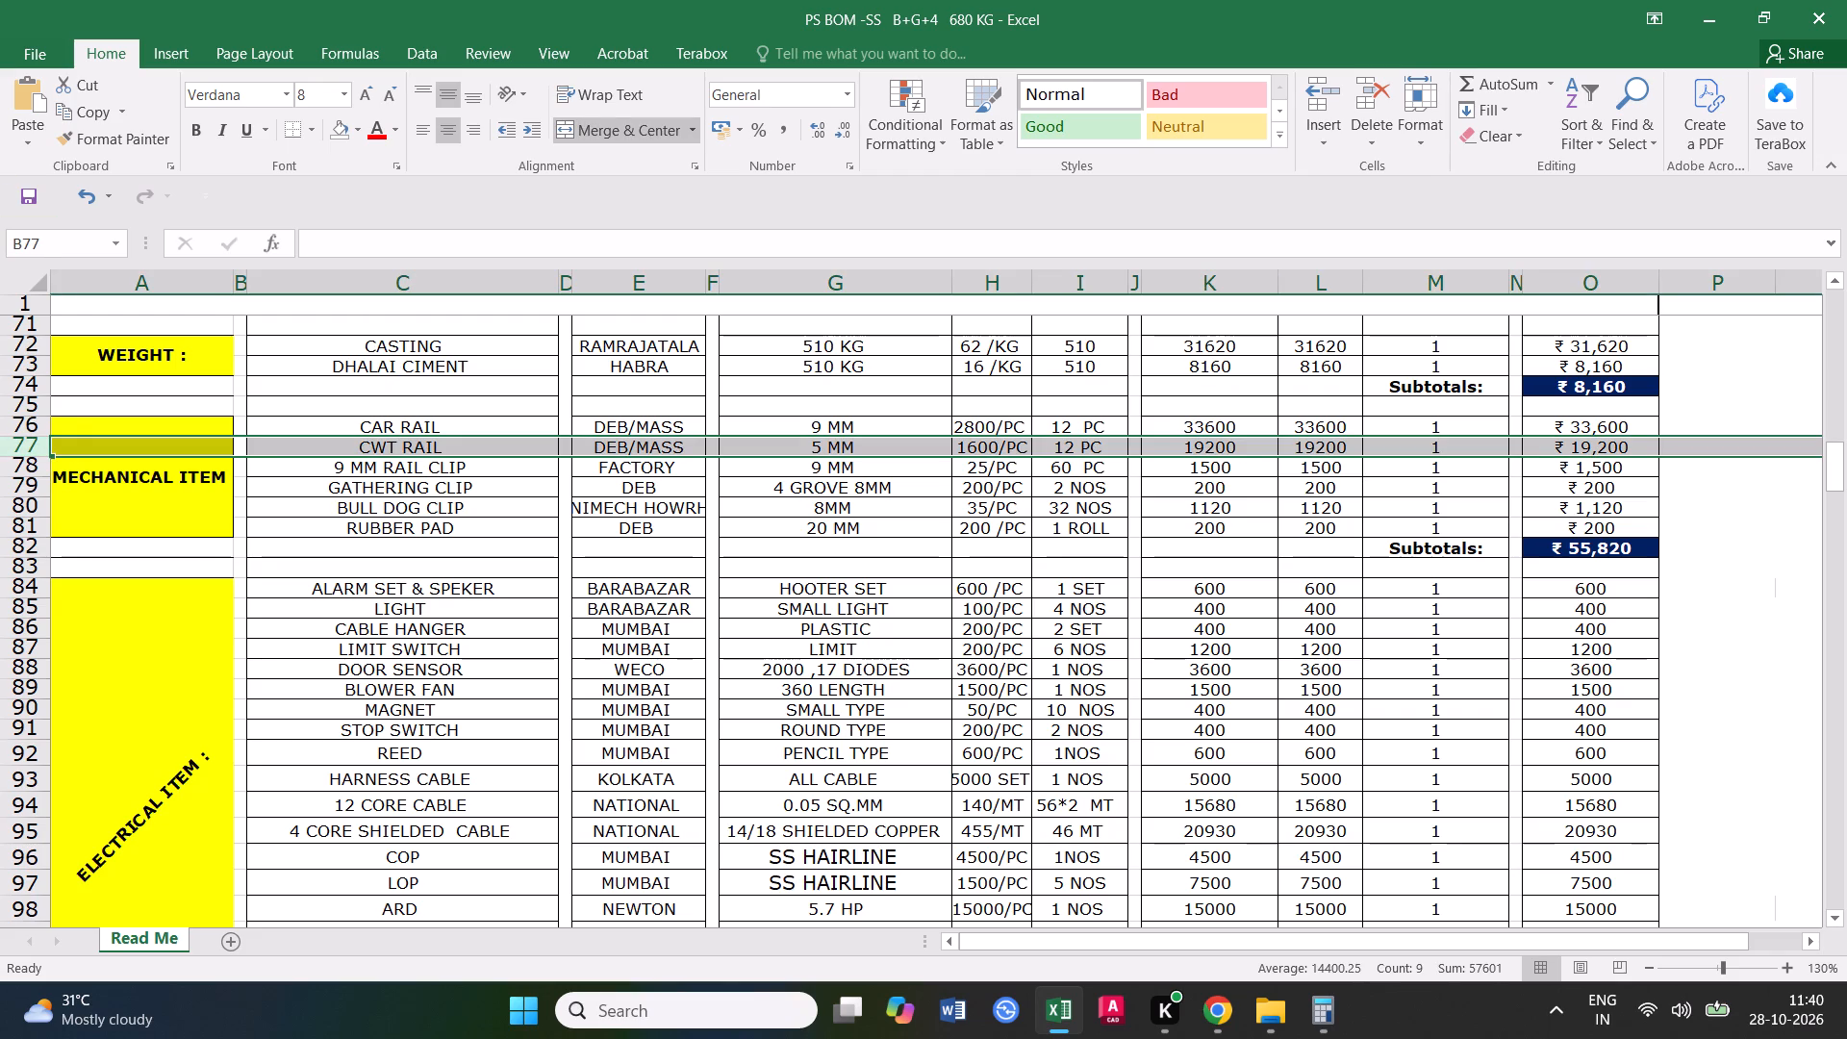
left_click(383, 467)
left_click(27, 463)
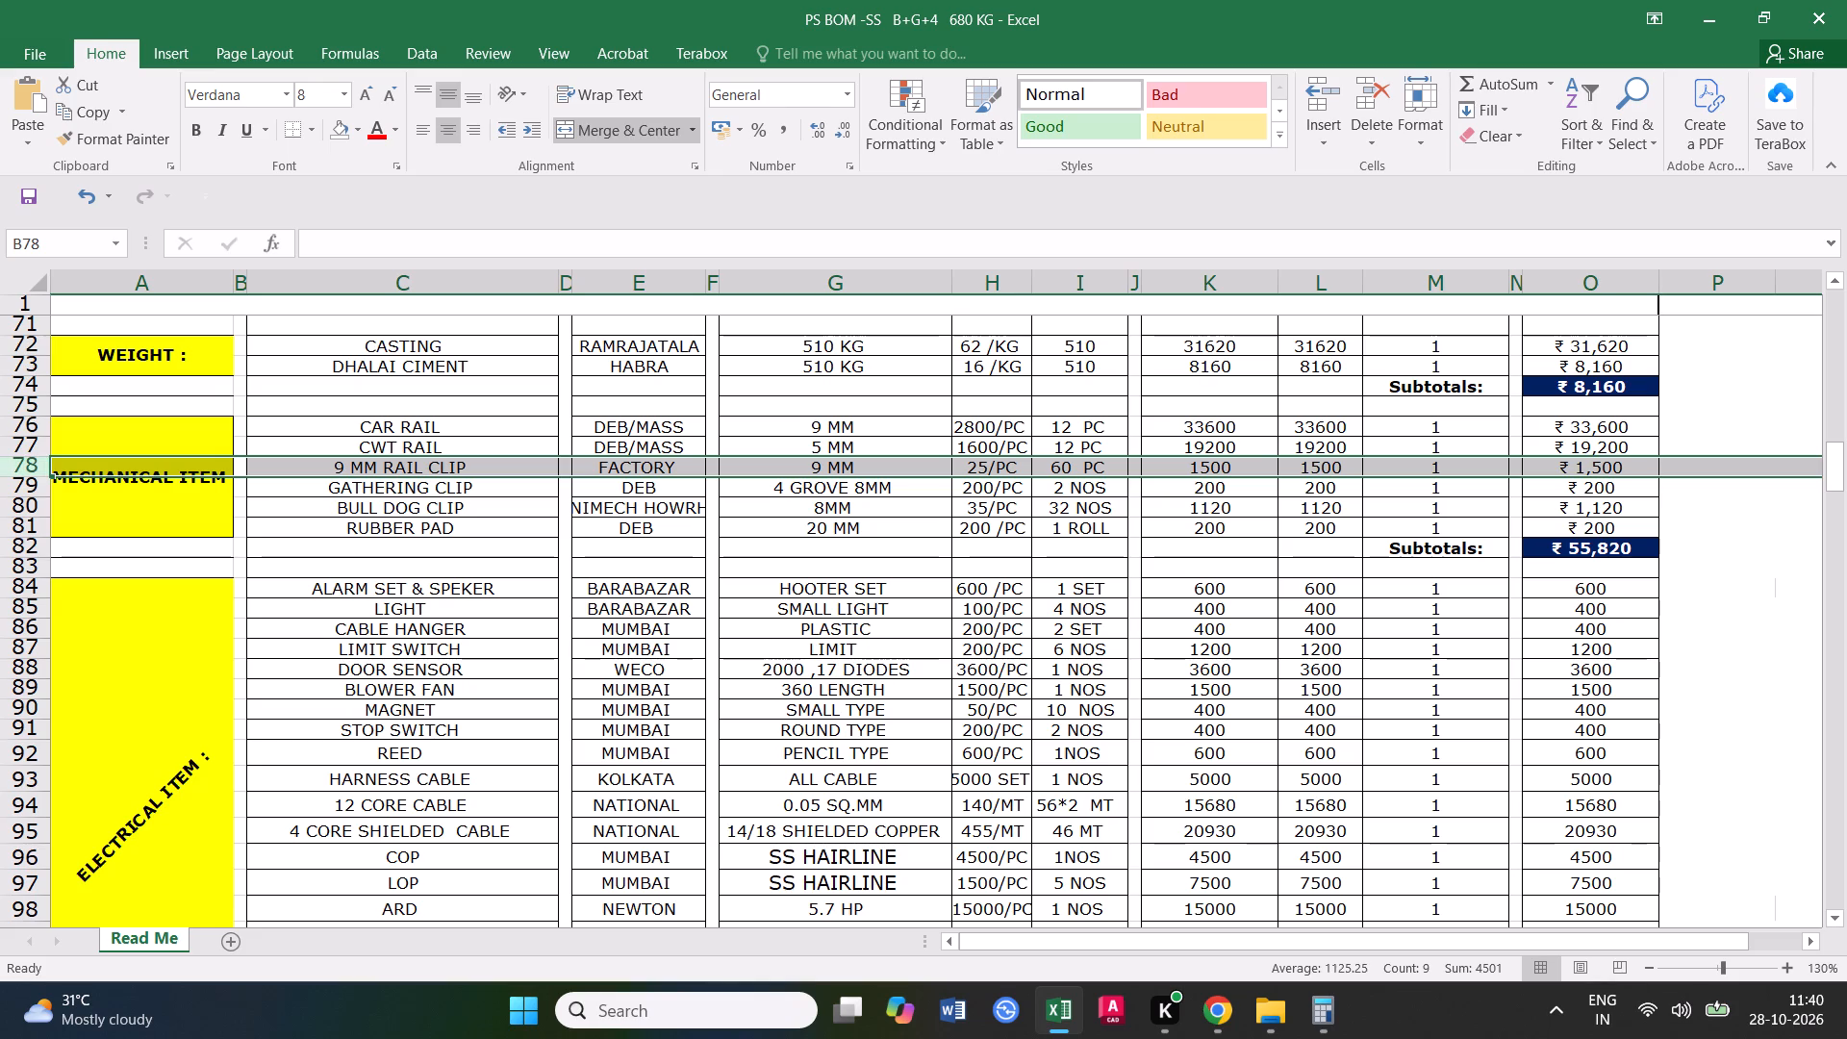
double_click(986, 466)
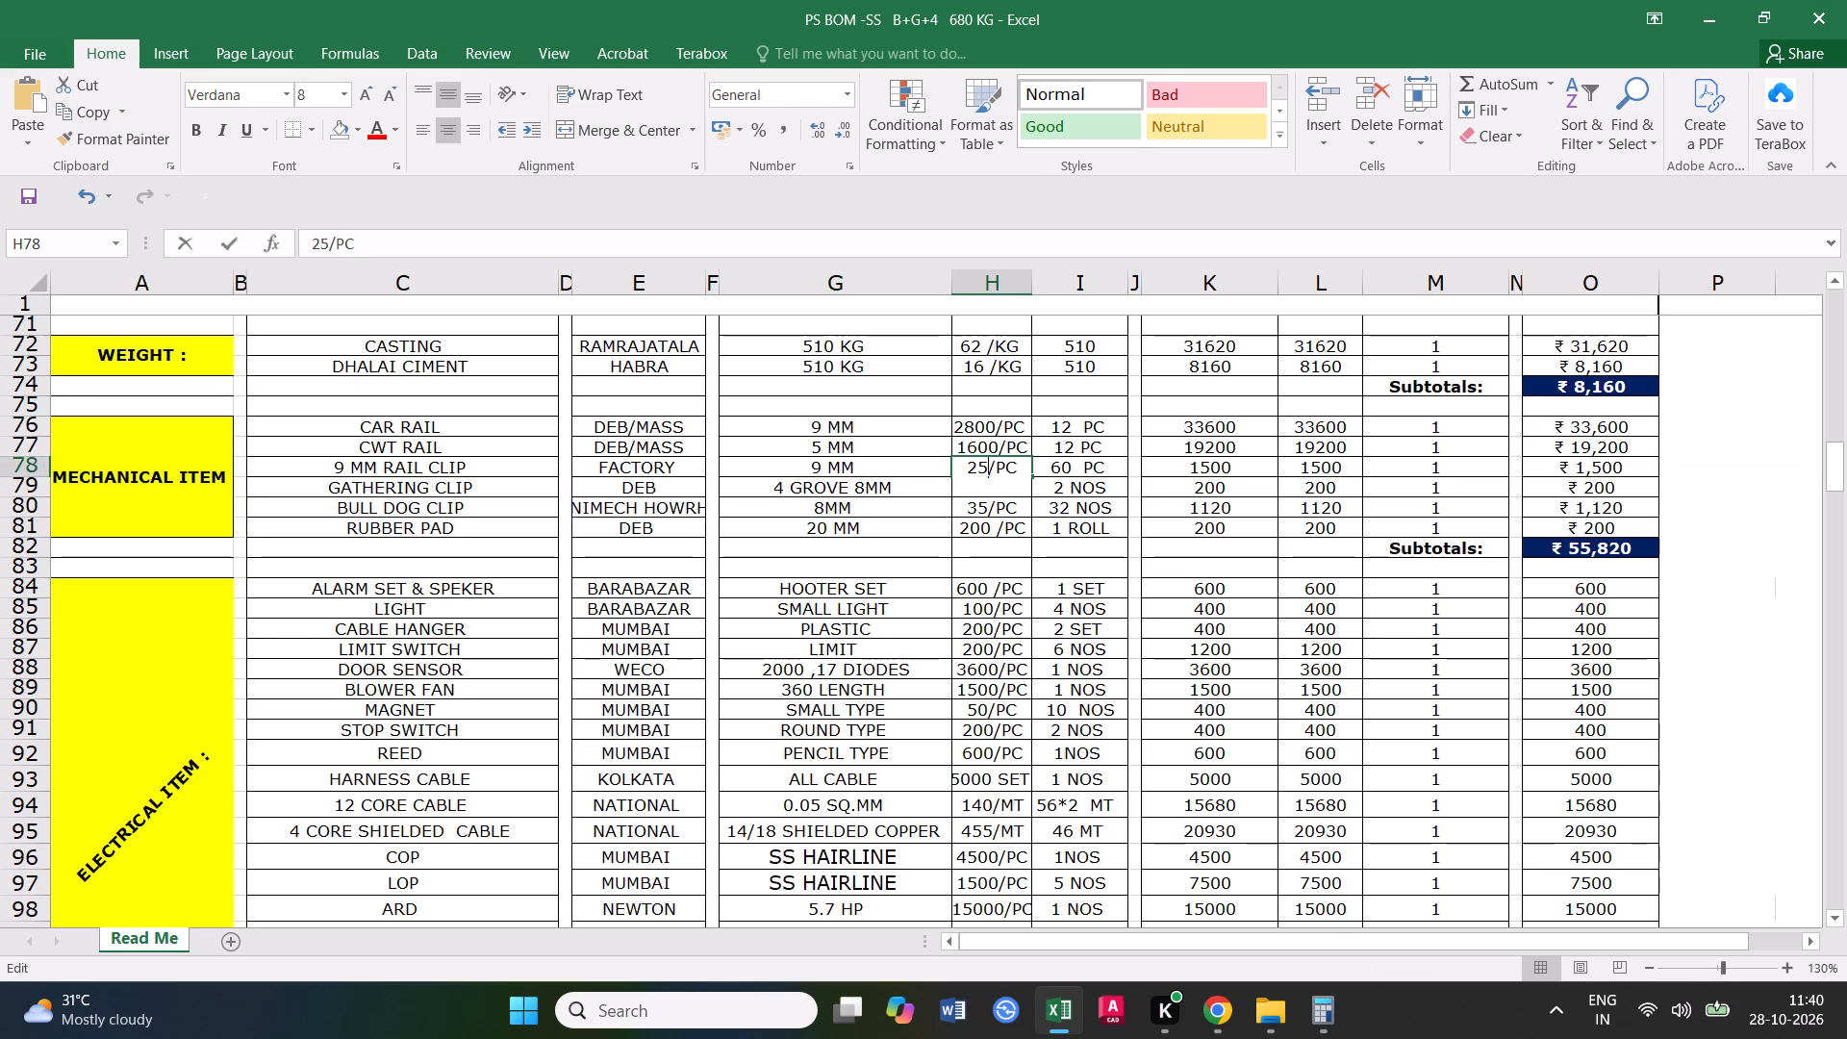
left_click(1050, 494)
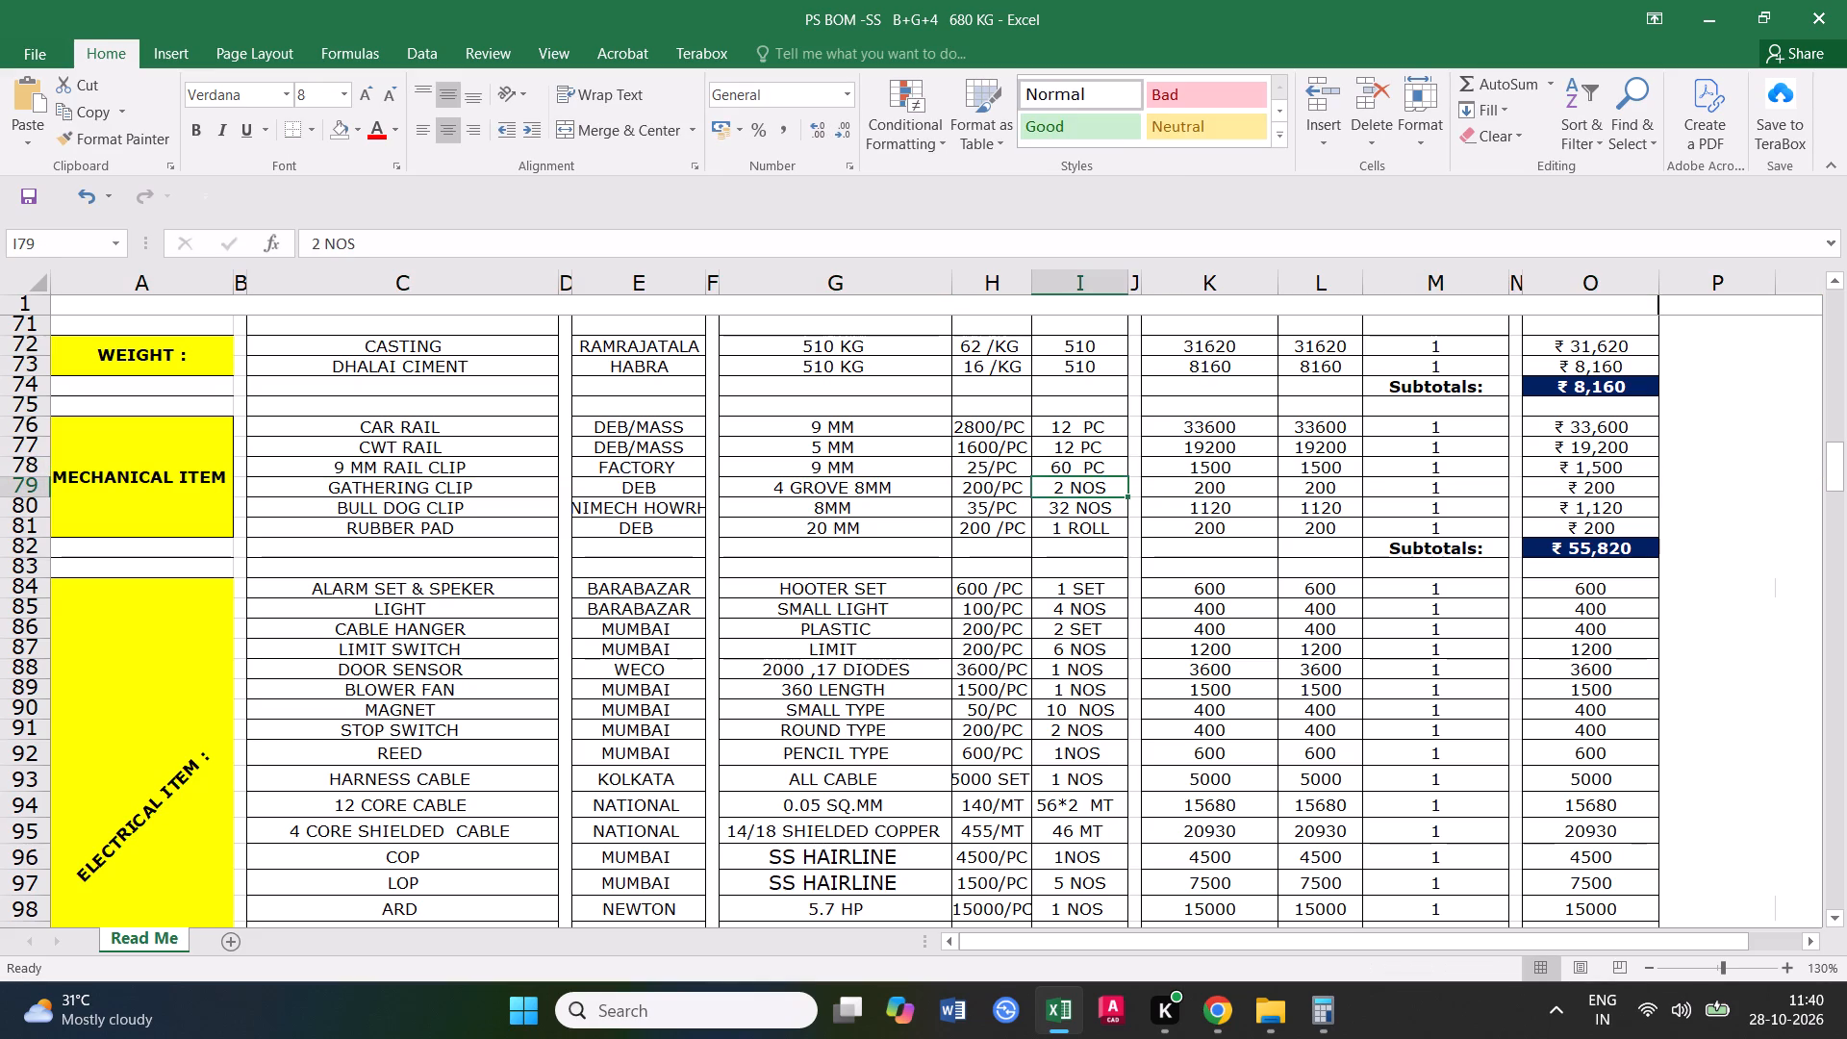
Calculate the 9 MM RAIL CLIP quantity in Calculator as 18 × 4.
left_click(1070, 467)
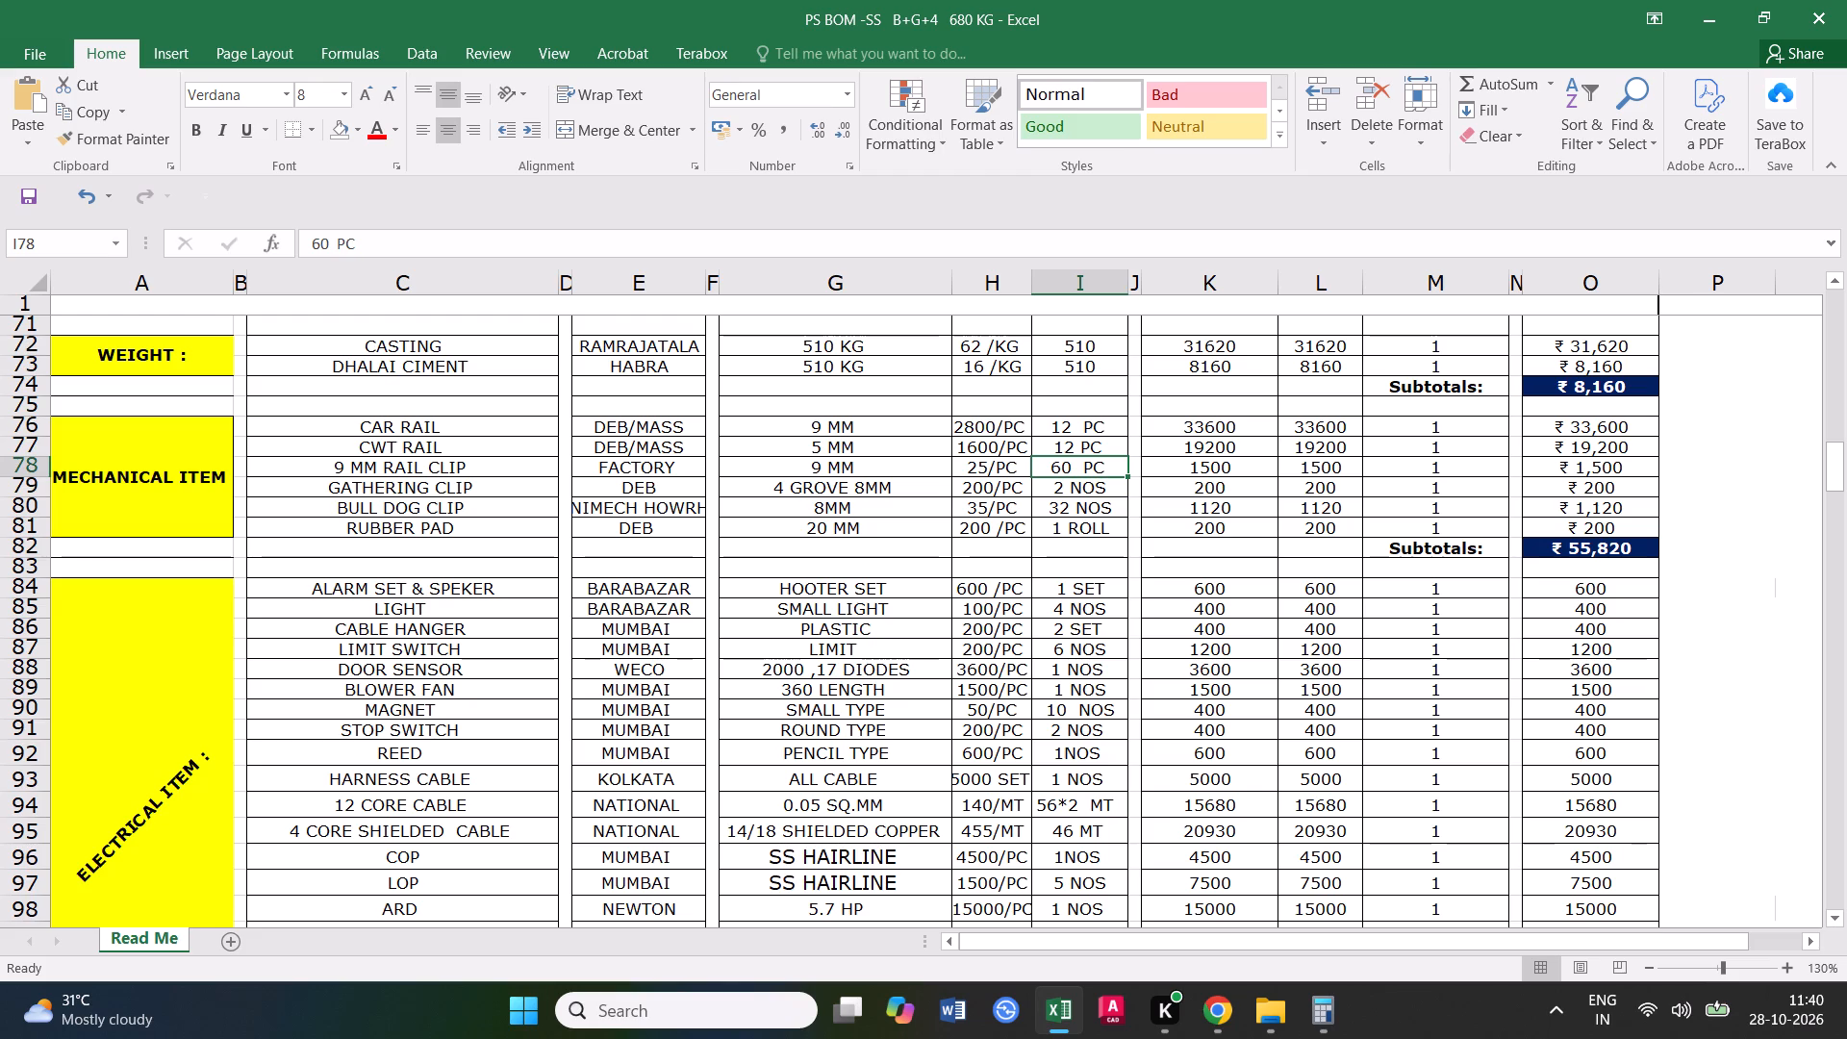
type("18")
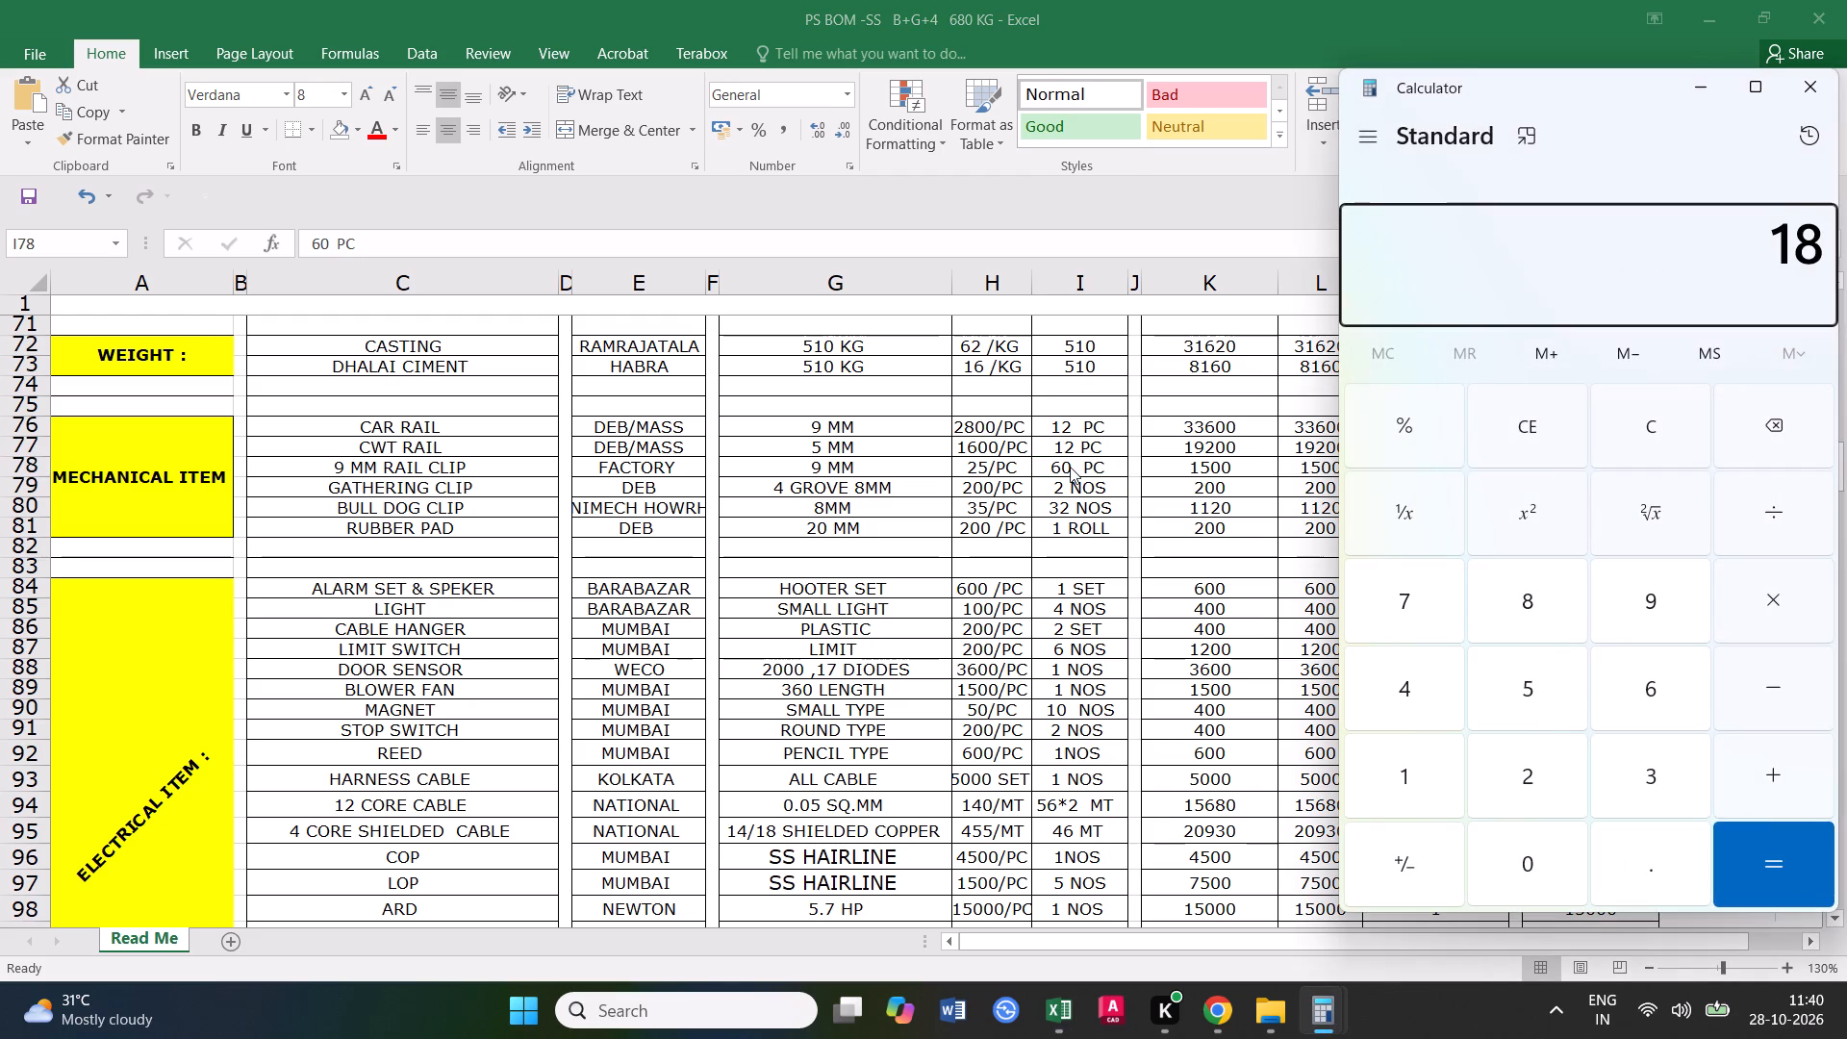
key("asterisk")
key("4")
key("Return")
left_click(1808, 89)
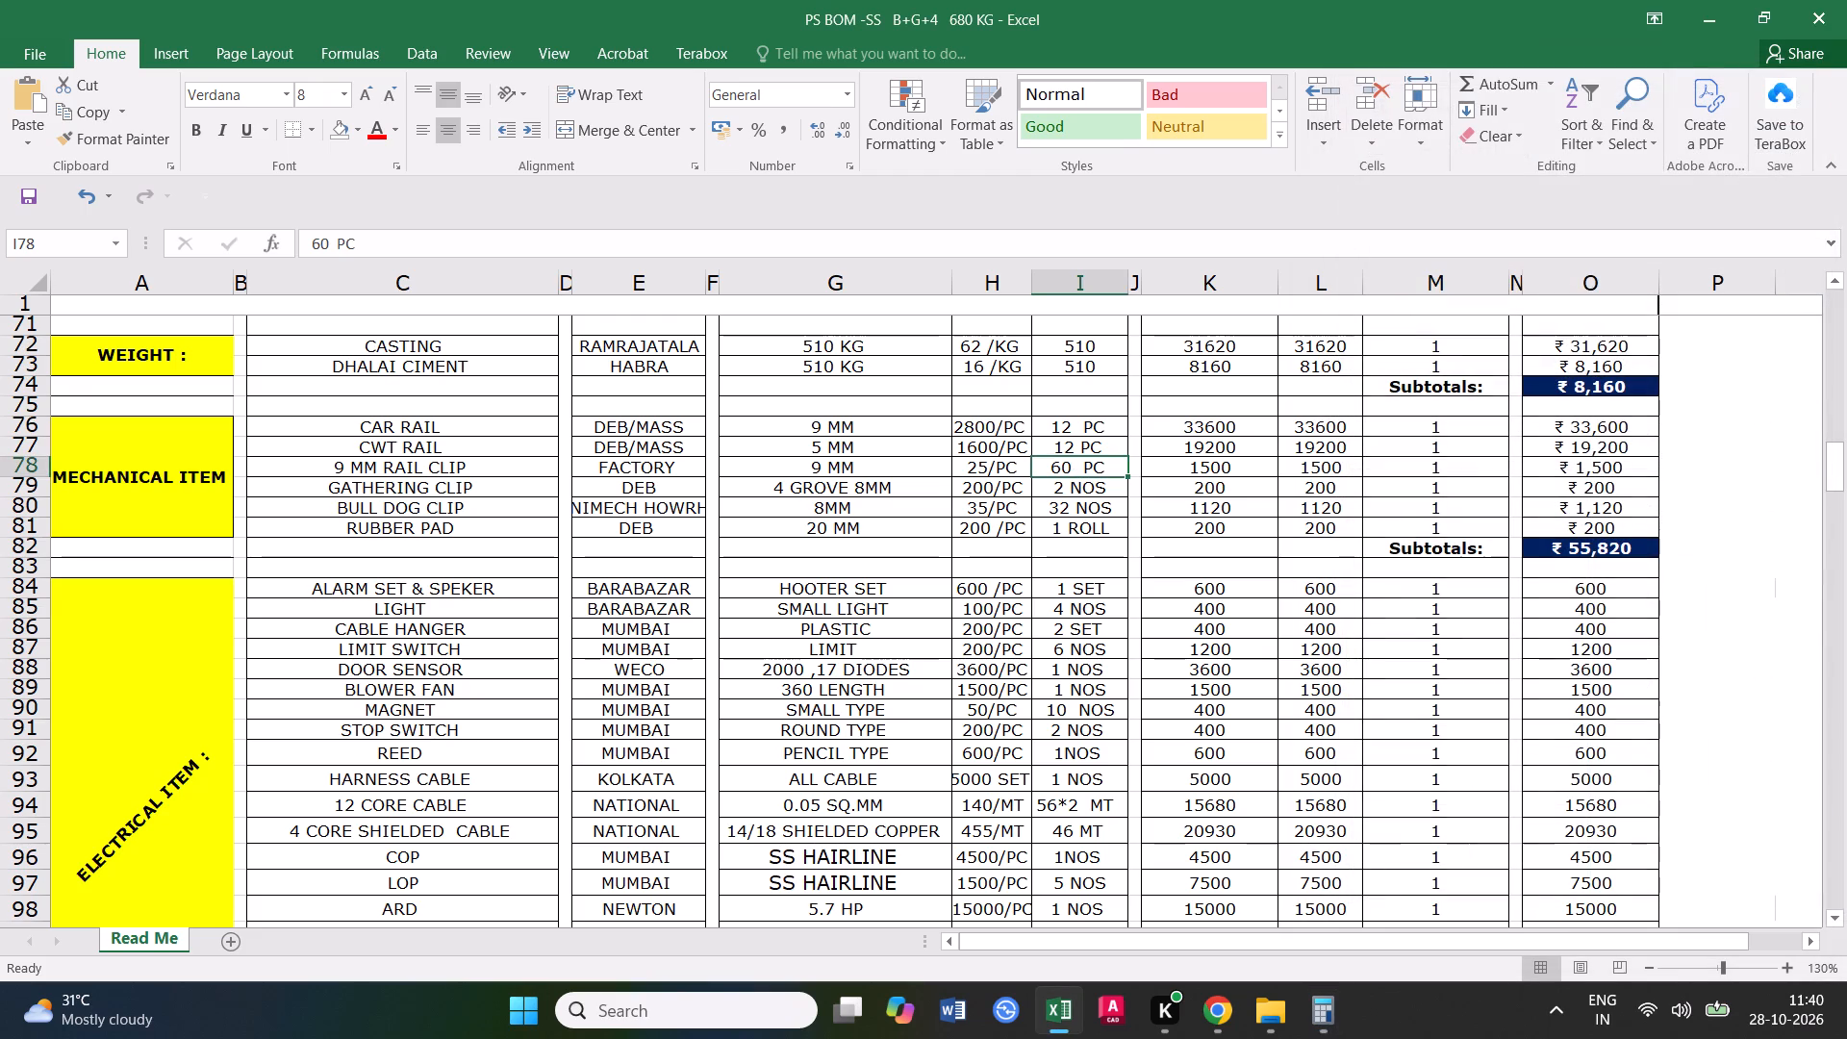
In the Excel BOM, set the 9 MM RAIL CLIP quantity to 72 PC.
double_click(1071, 469)
double_click(1078, 467)
left_click_drag(1078, 467, 1043, 470)
type("72")
left_click(1052, 529)
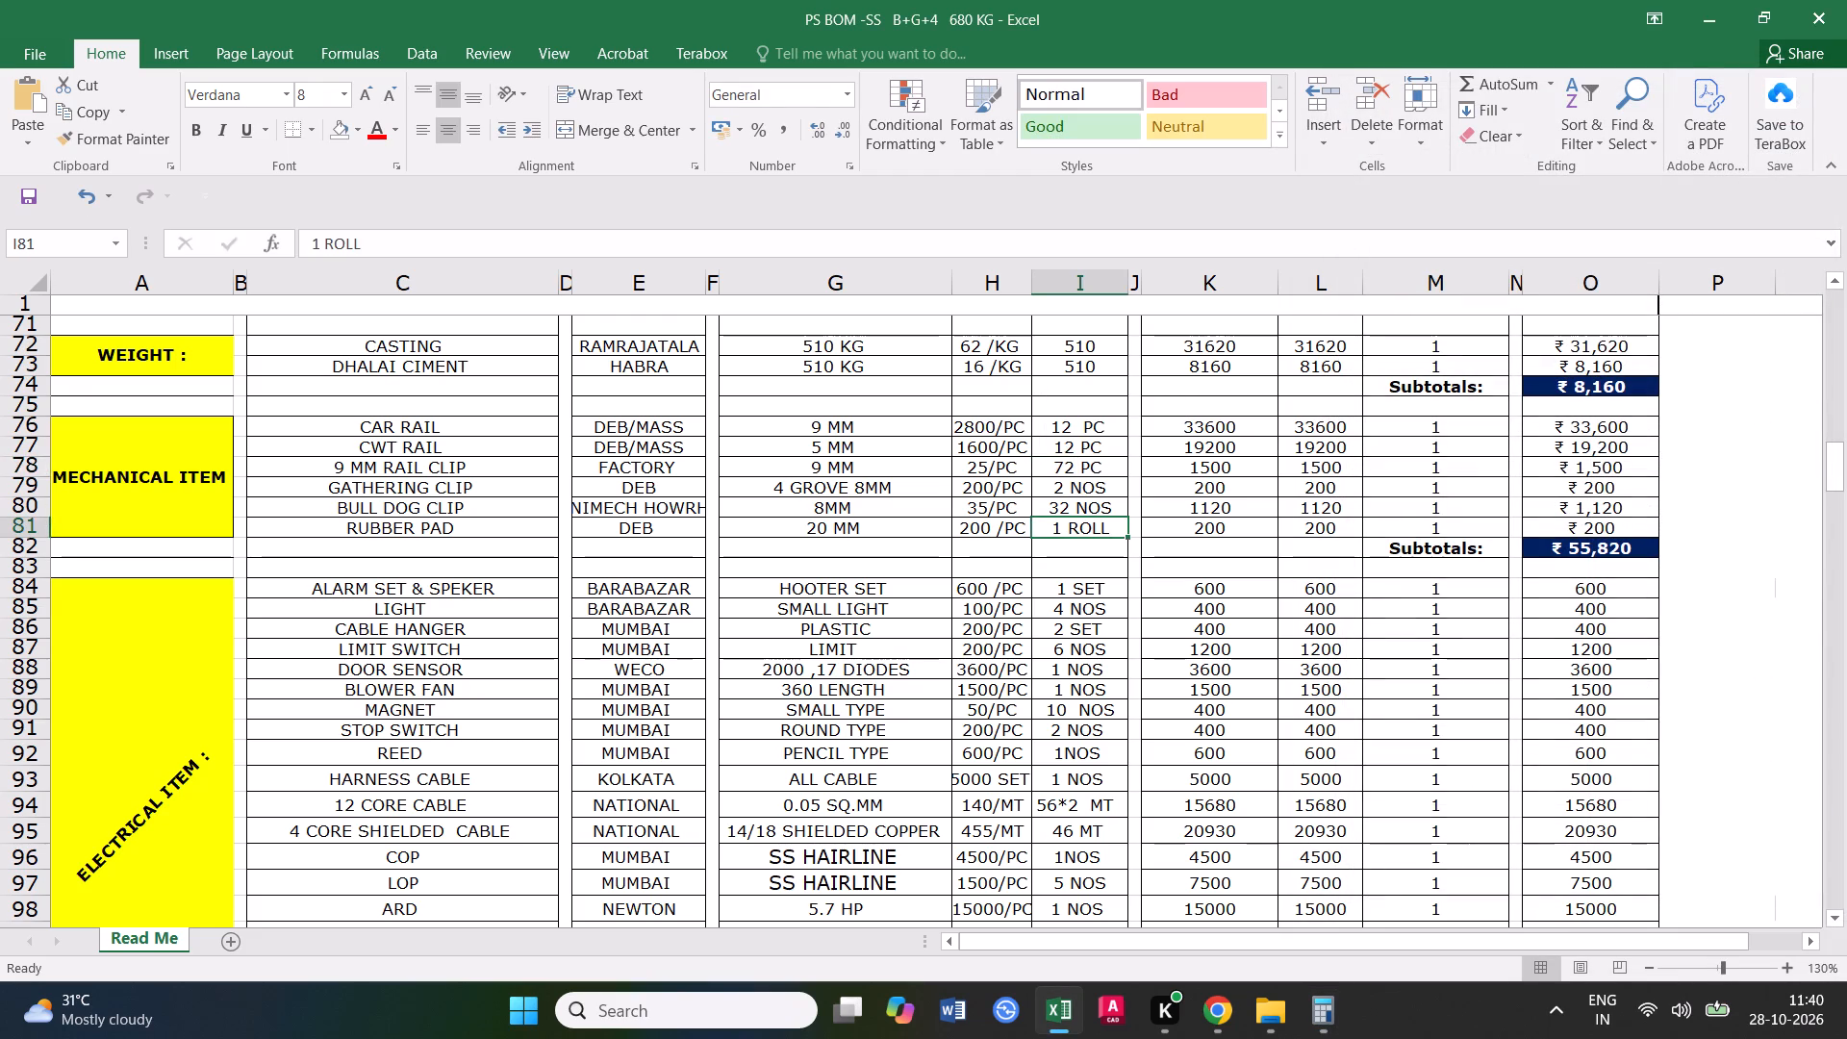
Calculate the 9 MM RAIL CLIP cost in Calculator as 72 × 25.
left_click(1233, 458)
type("72*25")
key("Return")
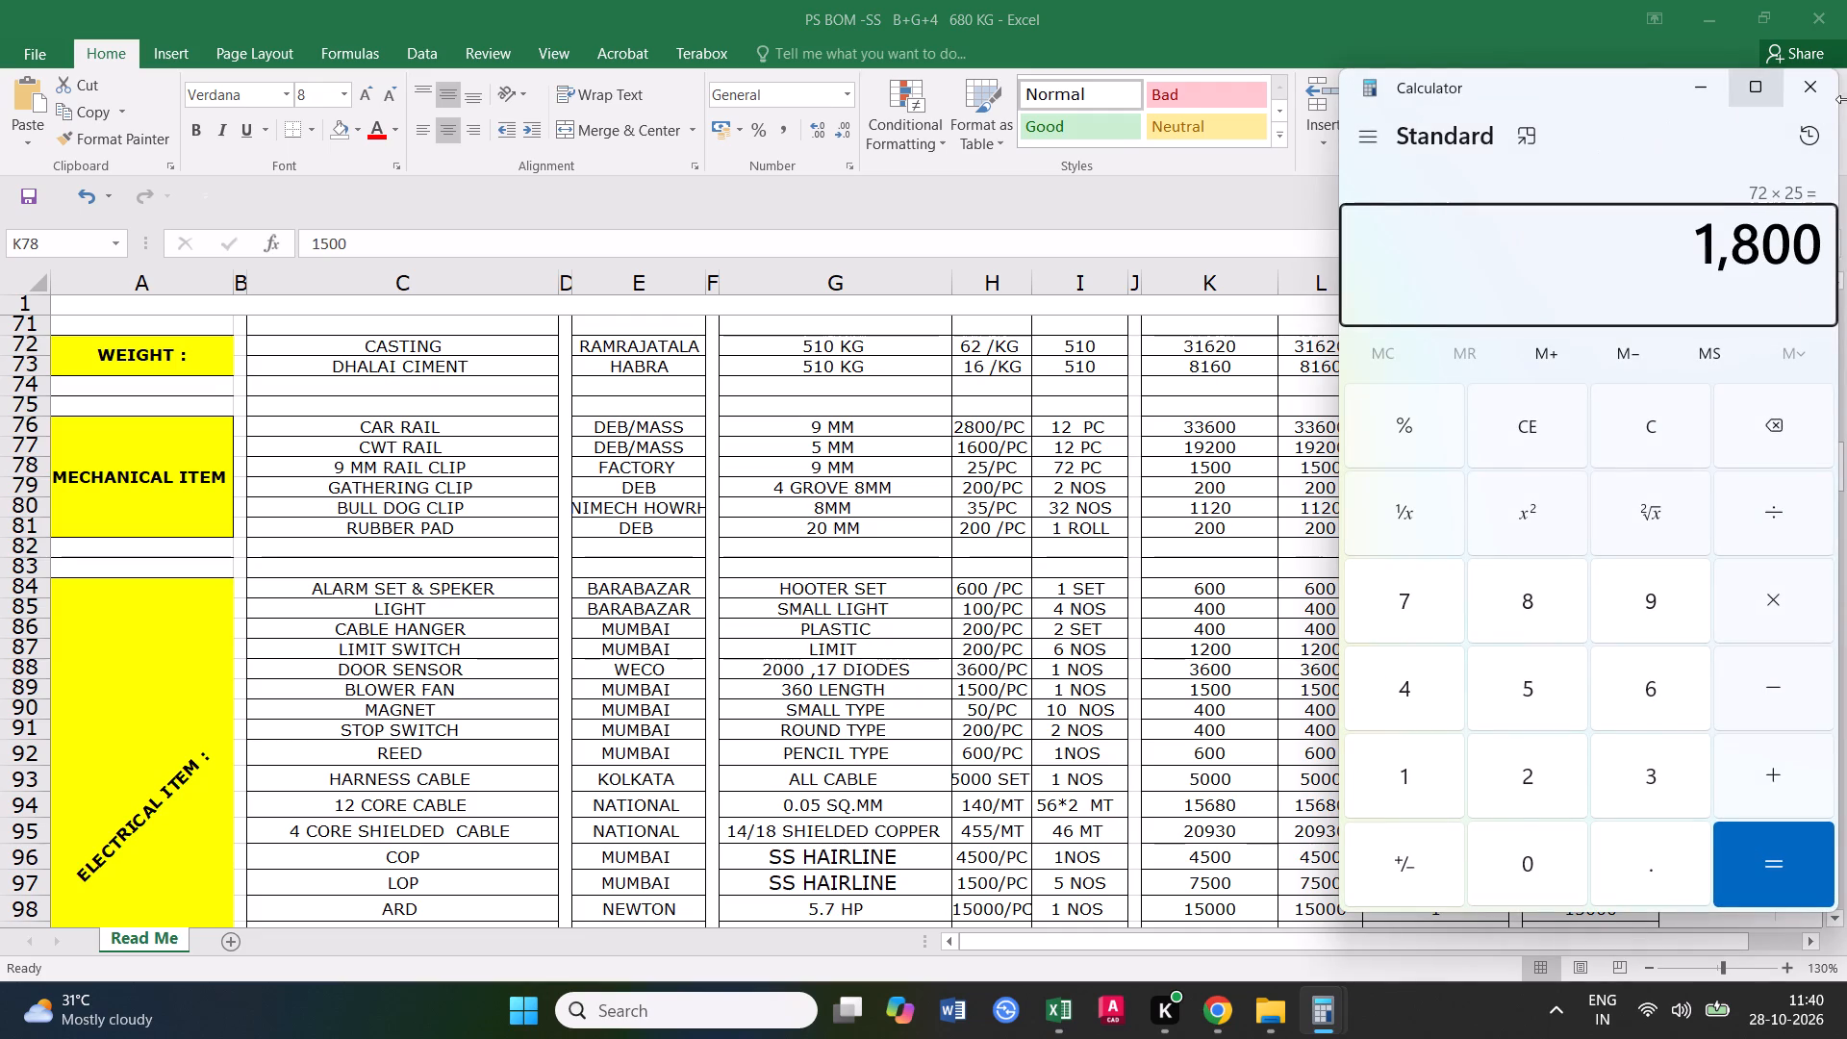
In the Excel BOM, enter 1800 as the 9 MM RAIL CLIP amount in K78 and fill it across to L78.
left_click(1811, 99)
type("1800")
left_click(1171, 568)
left_click(1227, 469)
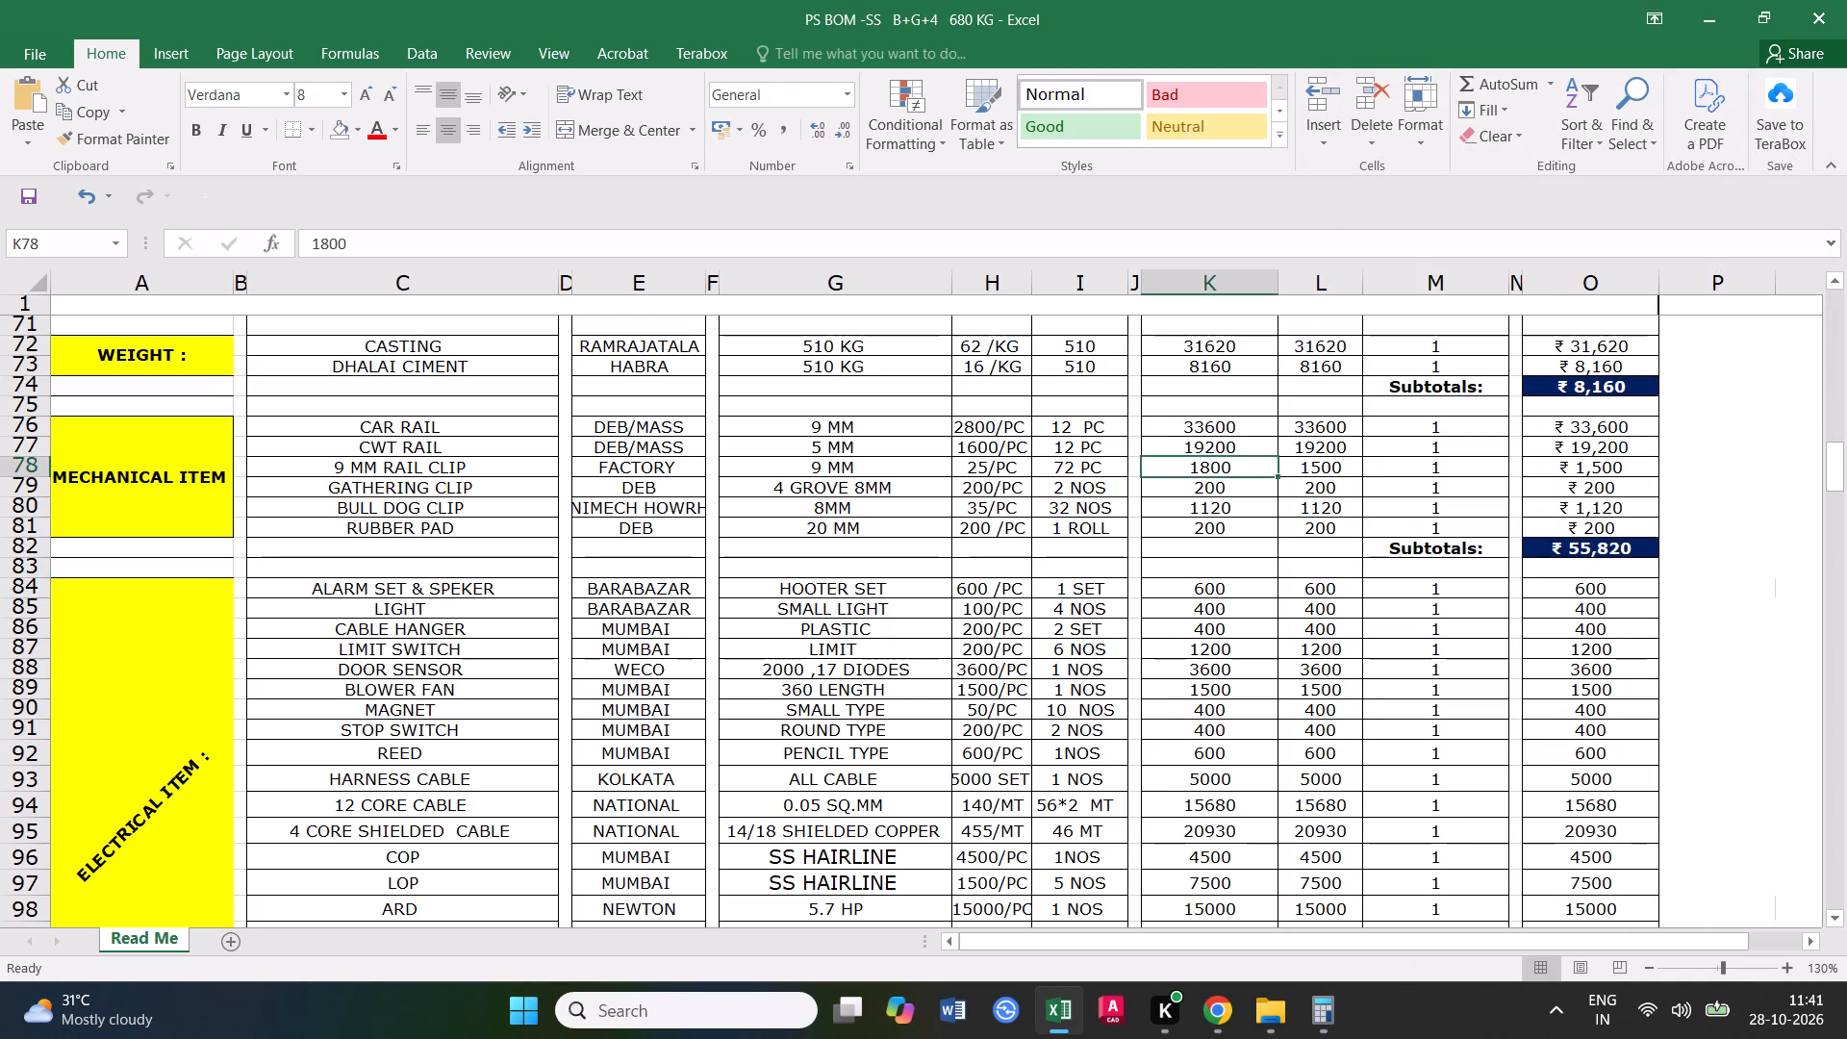
left_click_drag(1278, 476, 1323, 474)
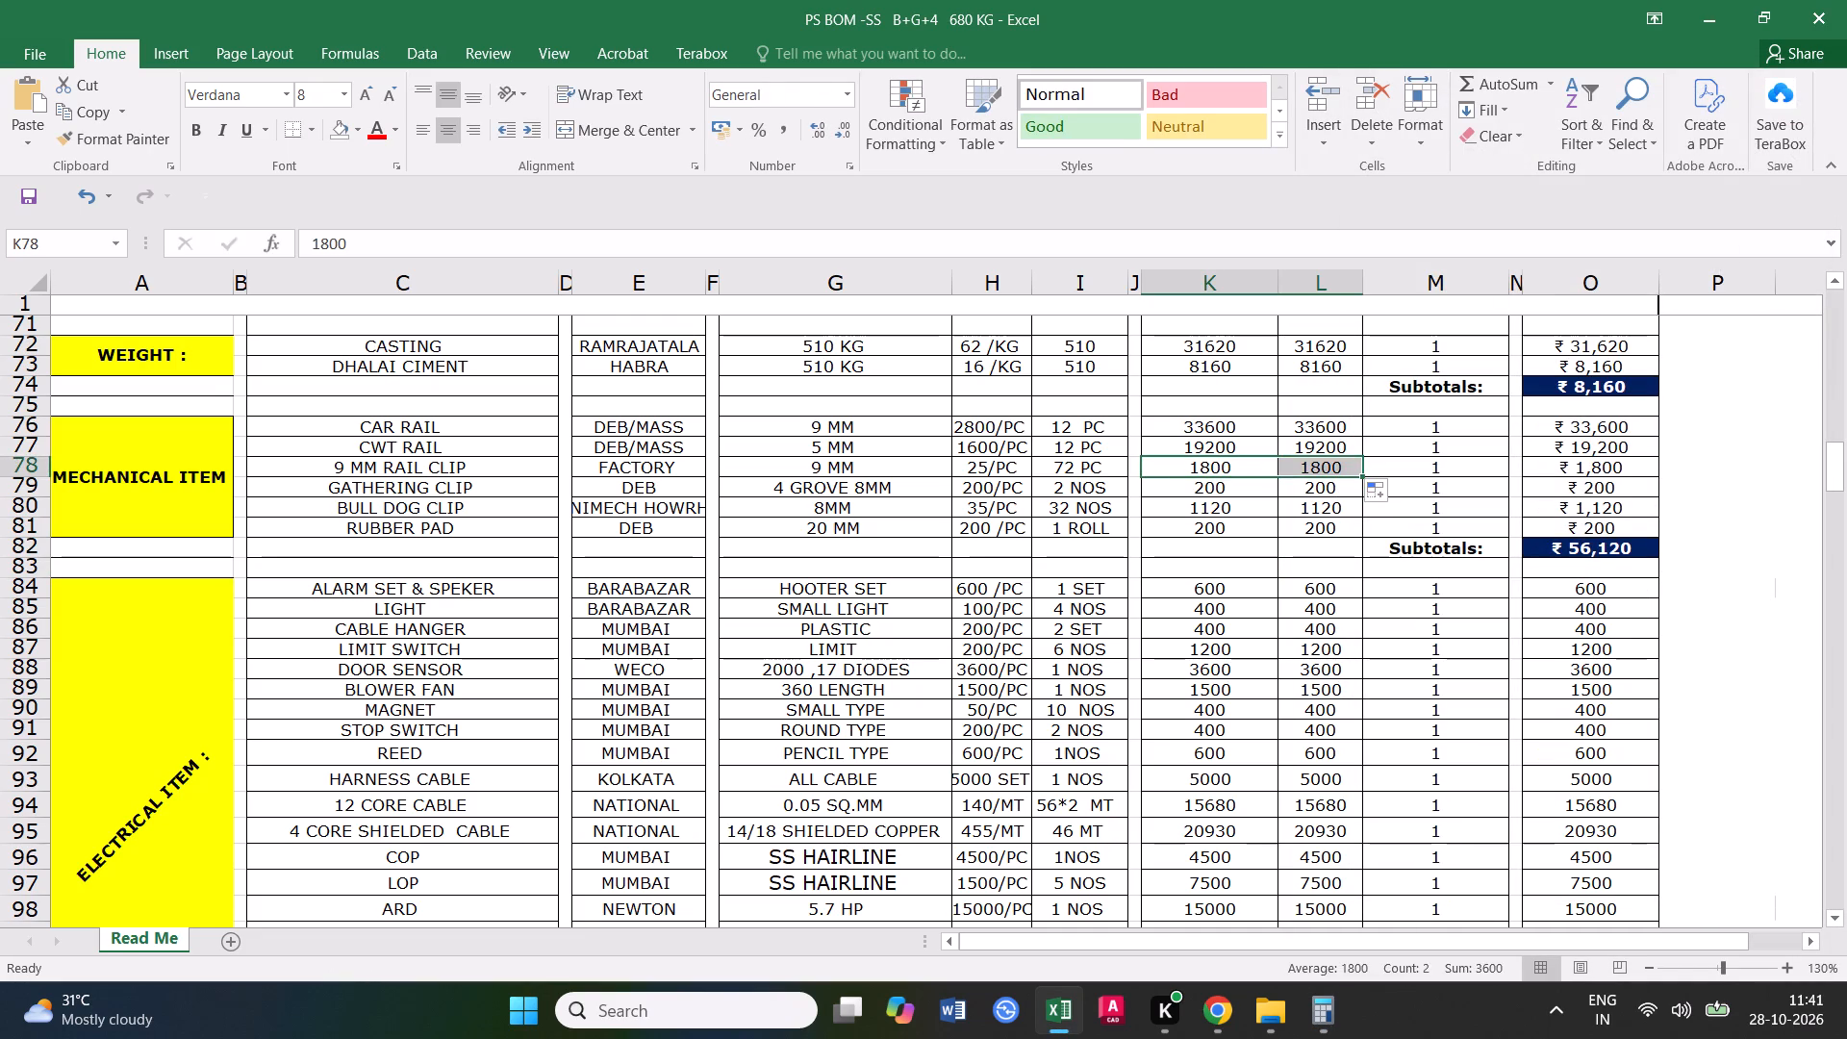
left_click(1444, 469)
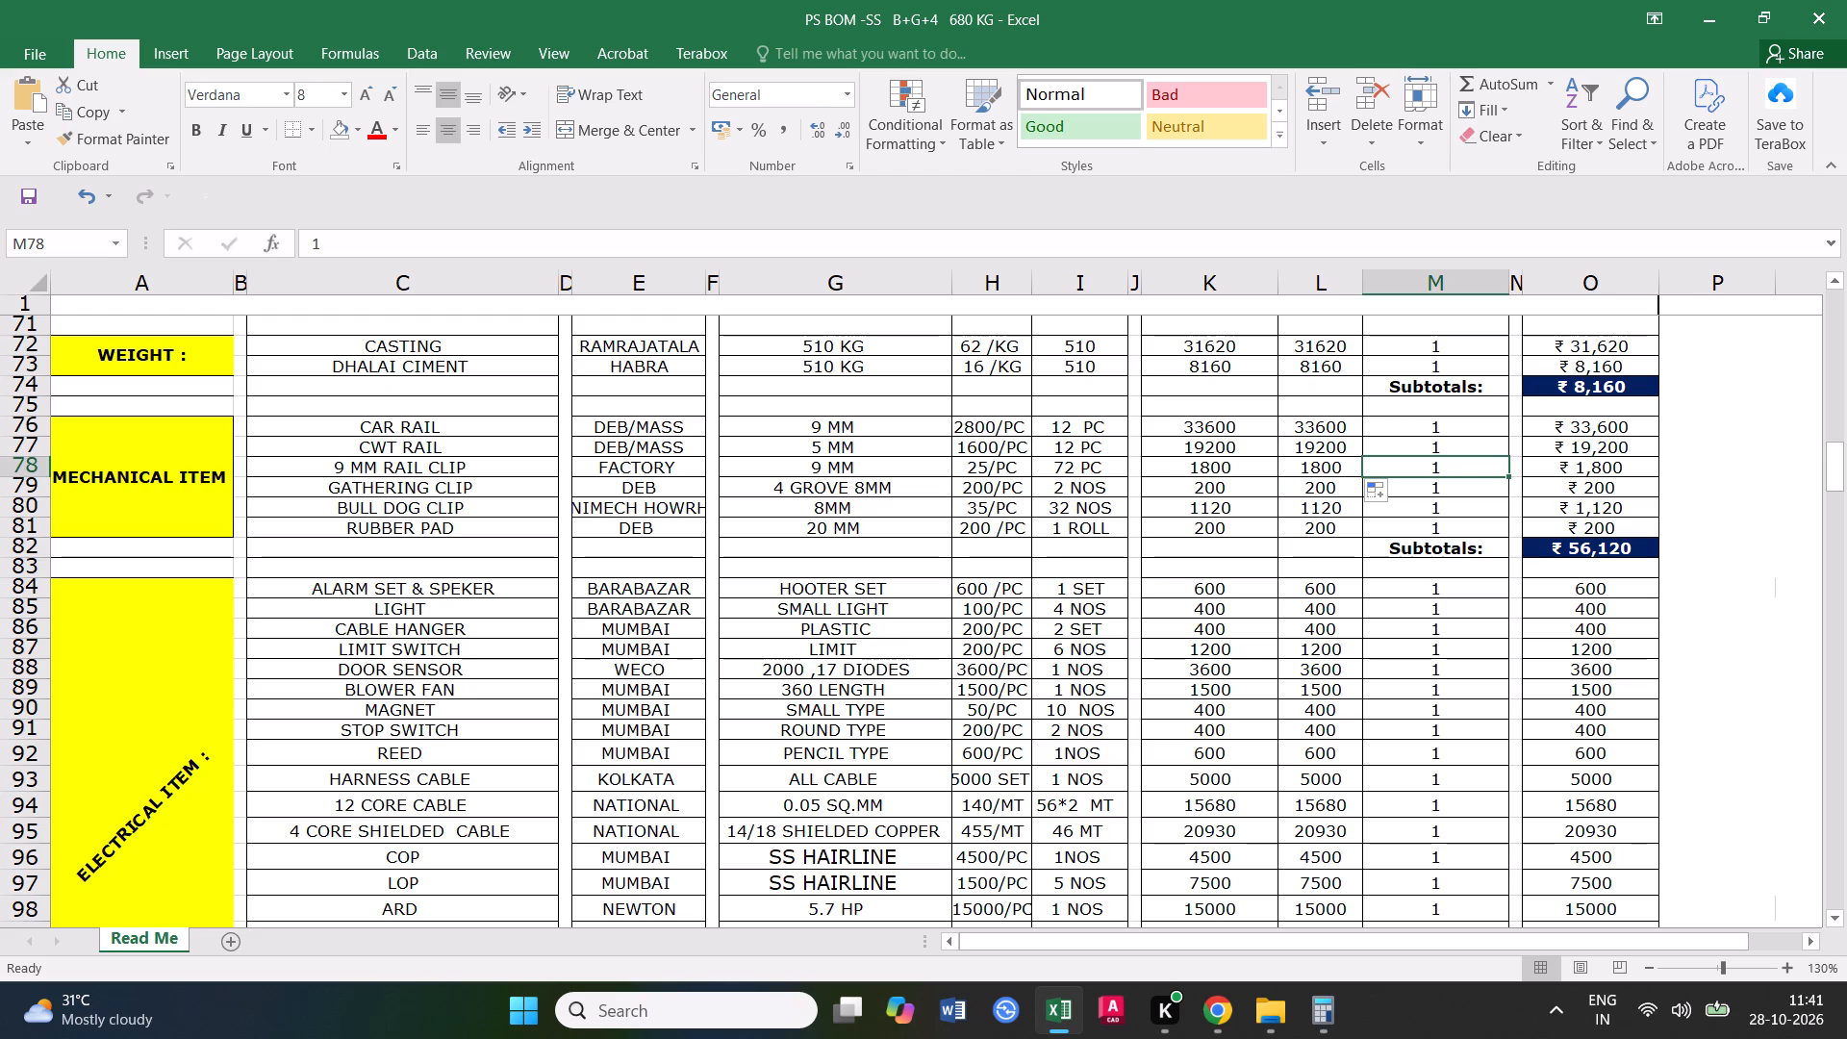
Change the GATHERING CLIP specification in G79 to 5 GROVE 8MM.
left_click(425, 486)
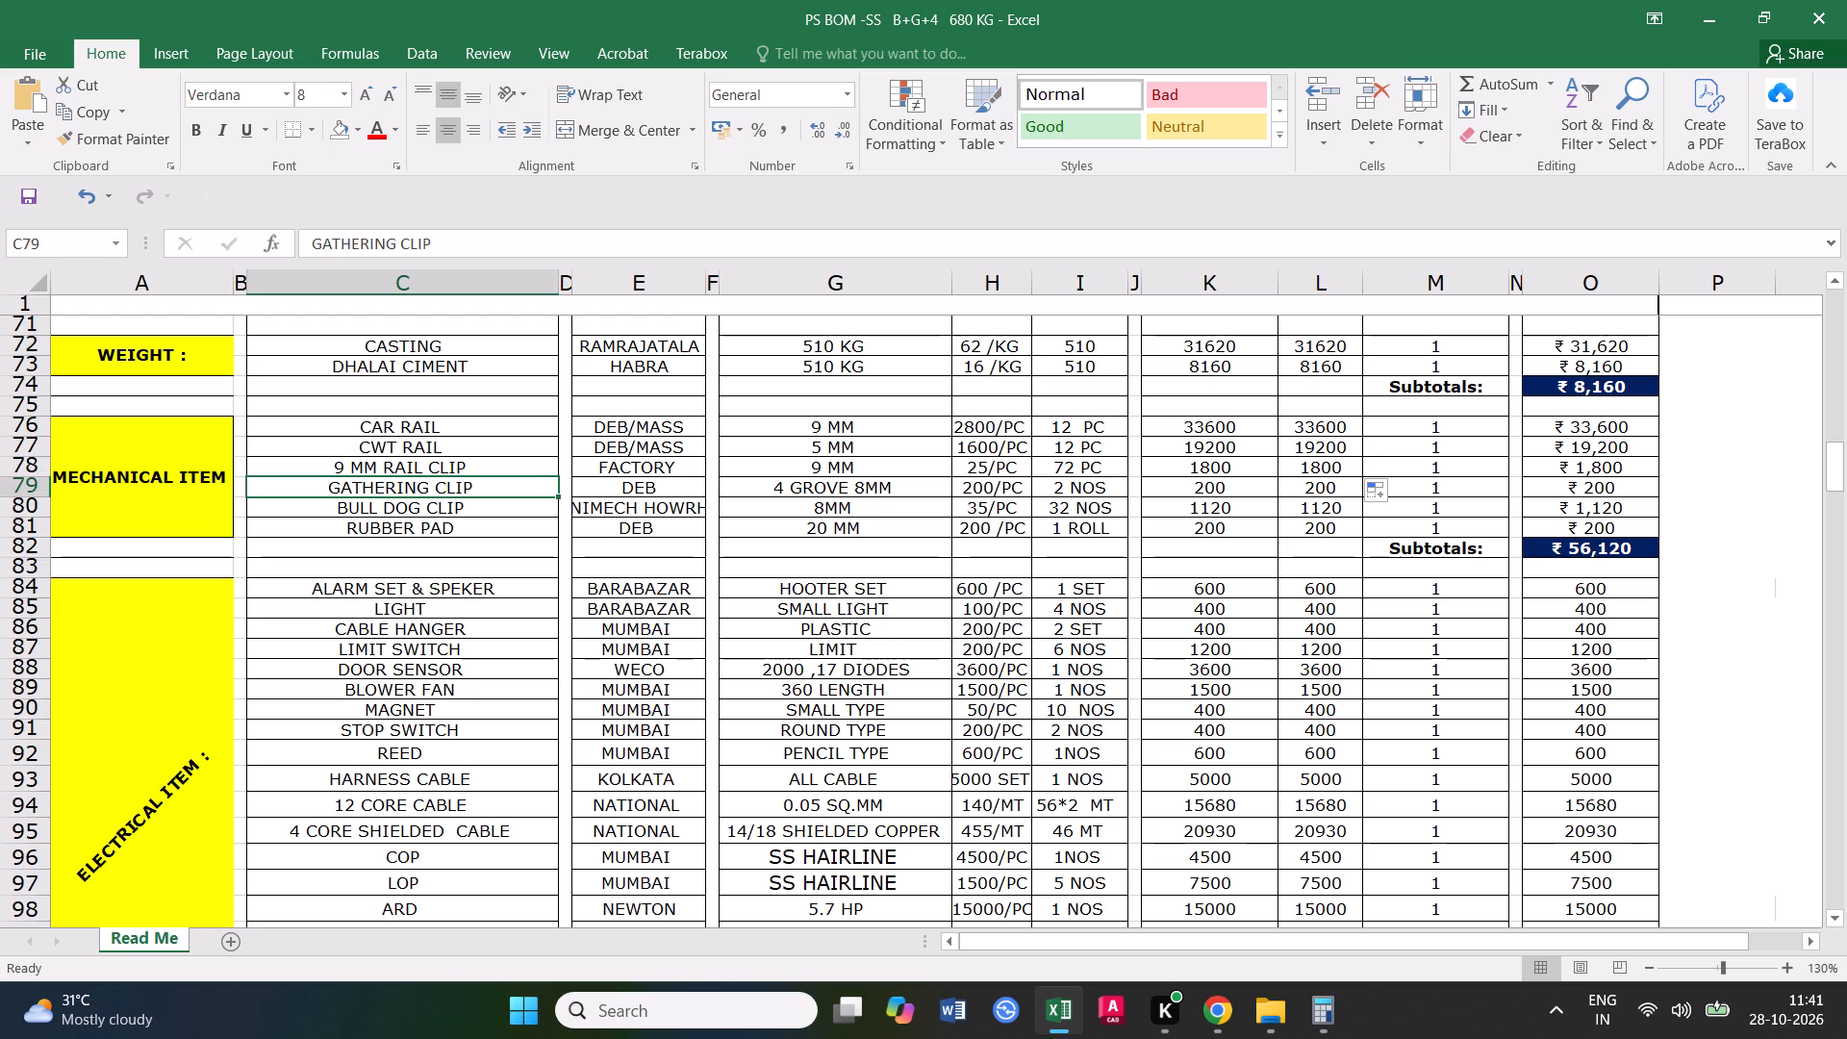
double_click(782, 487)
key("BackSpace")
key("5")
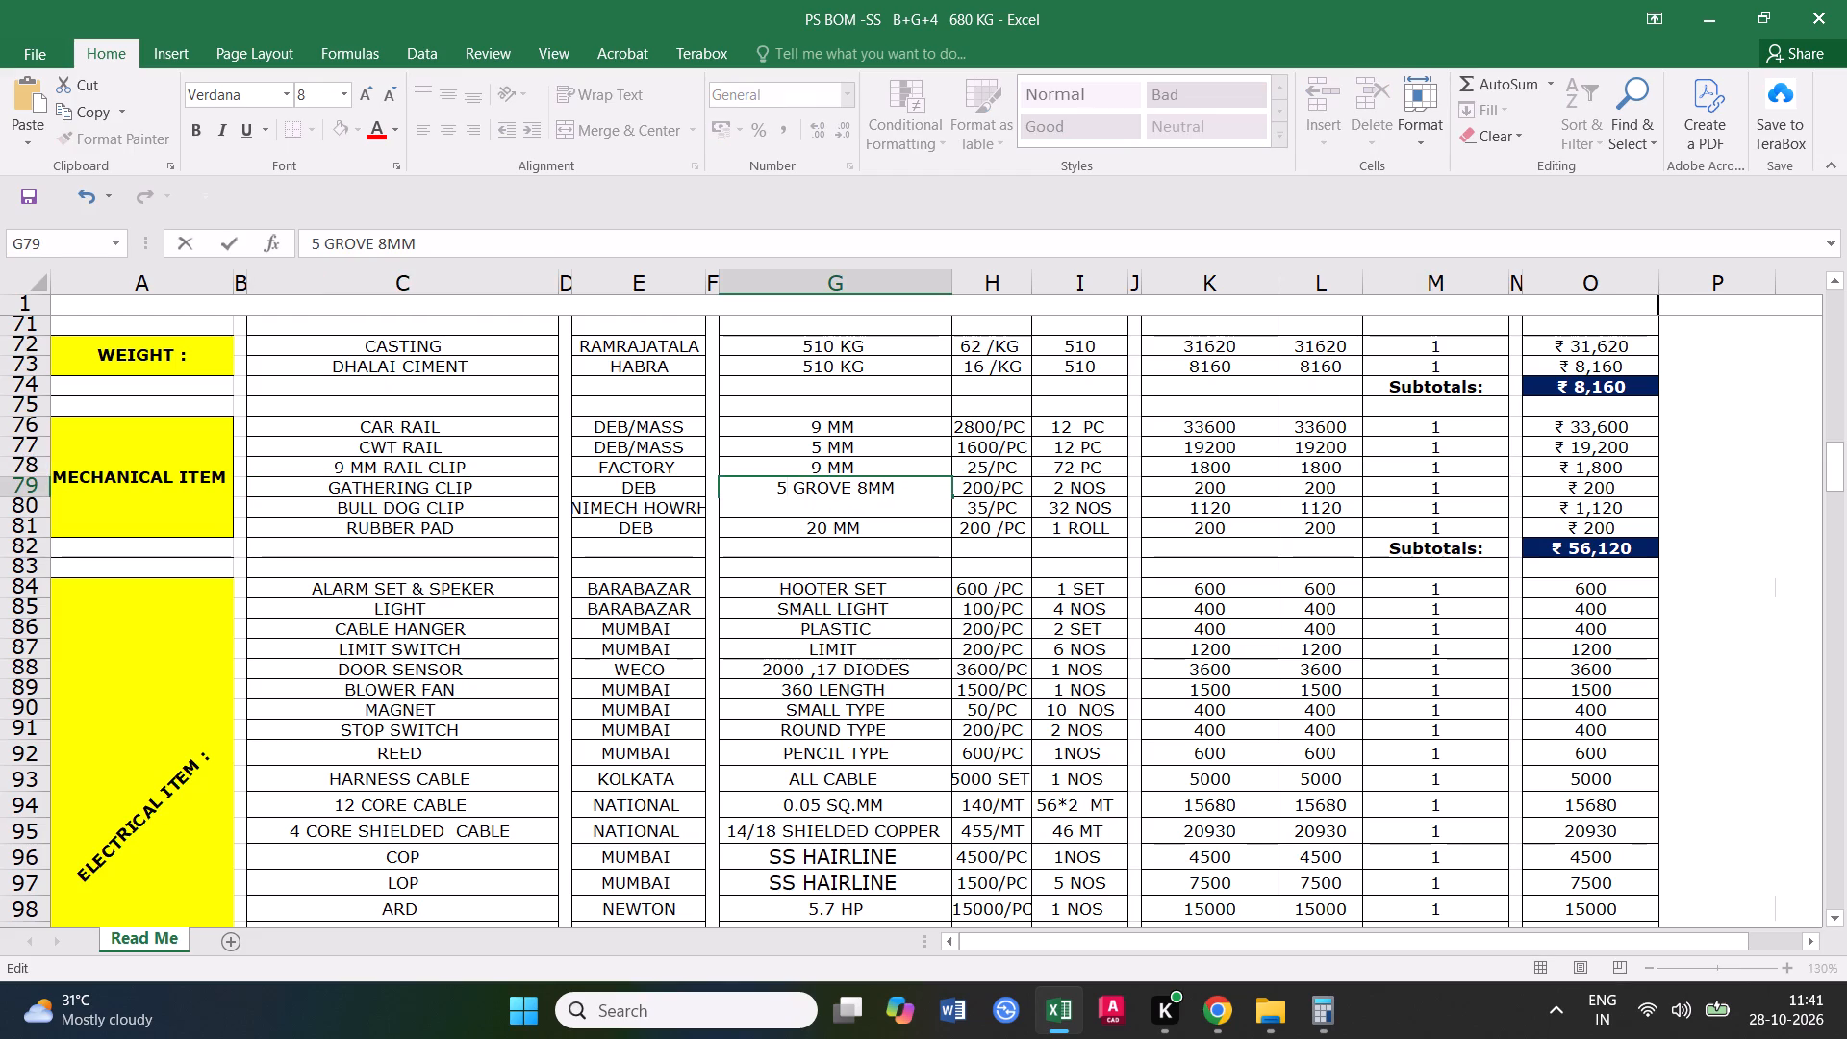
left_click(870, 541)
left_click(891, 485)
Set the BULL DOG CLIP quantity in I80 to 40 NOS.
left_click(852, 507)
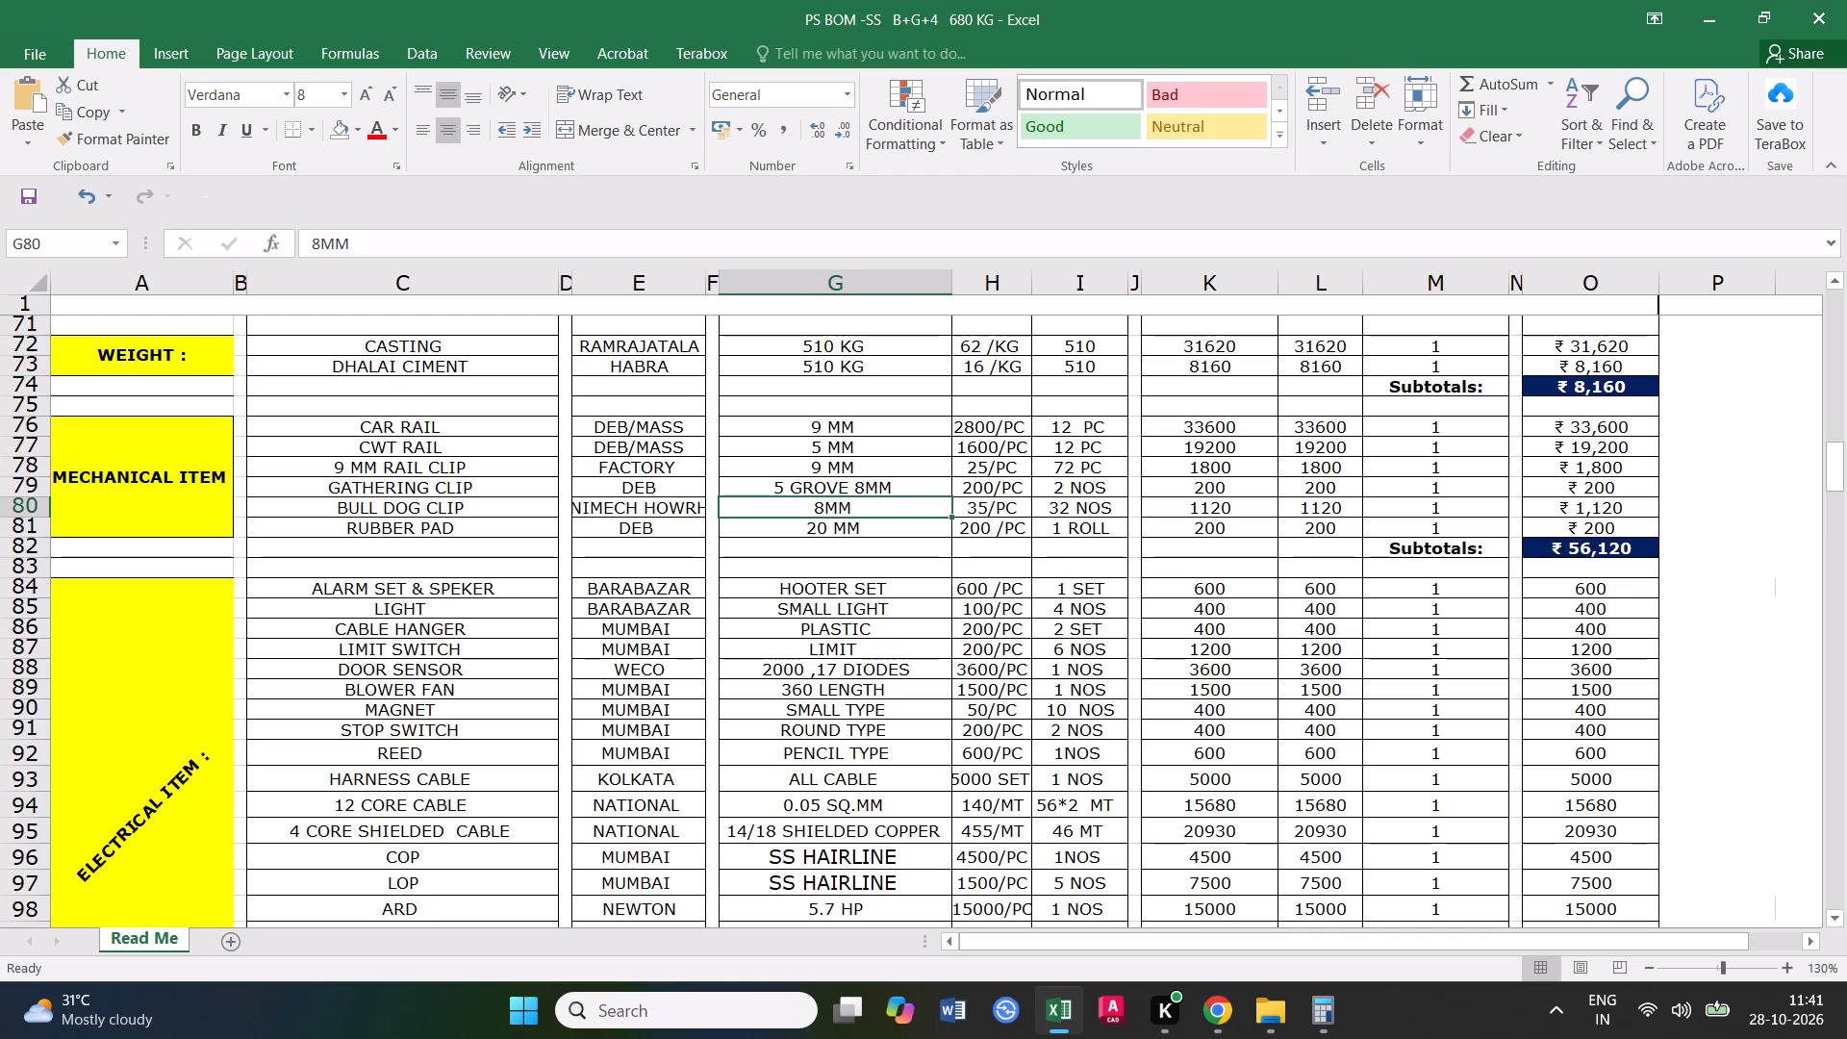
double_click(1072, 507)
left_click_drag(1072, 507, 1048, 514)
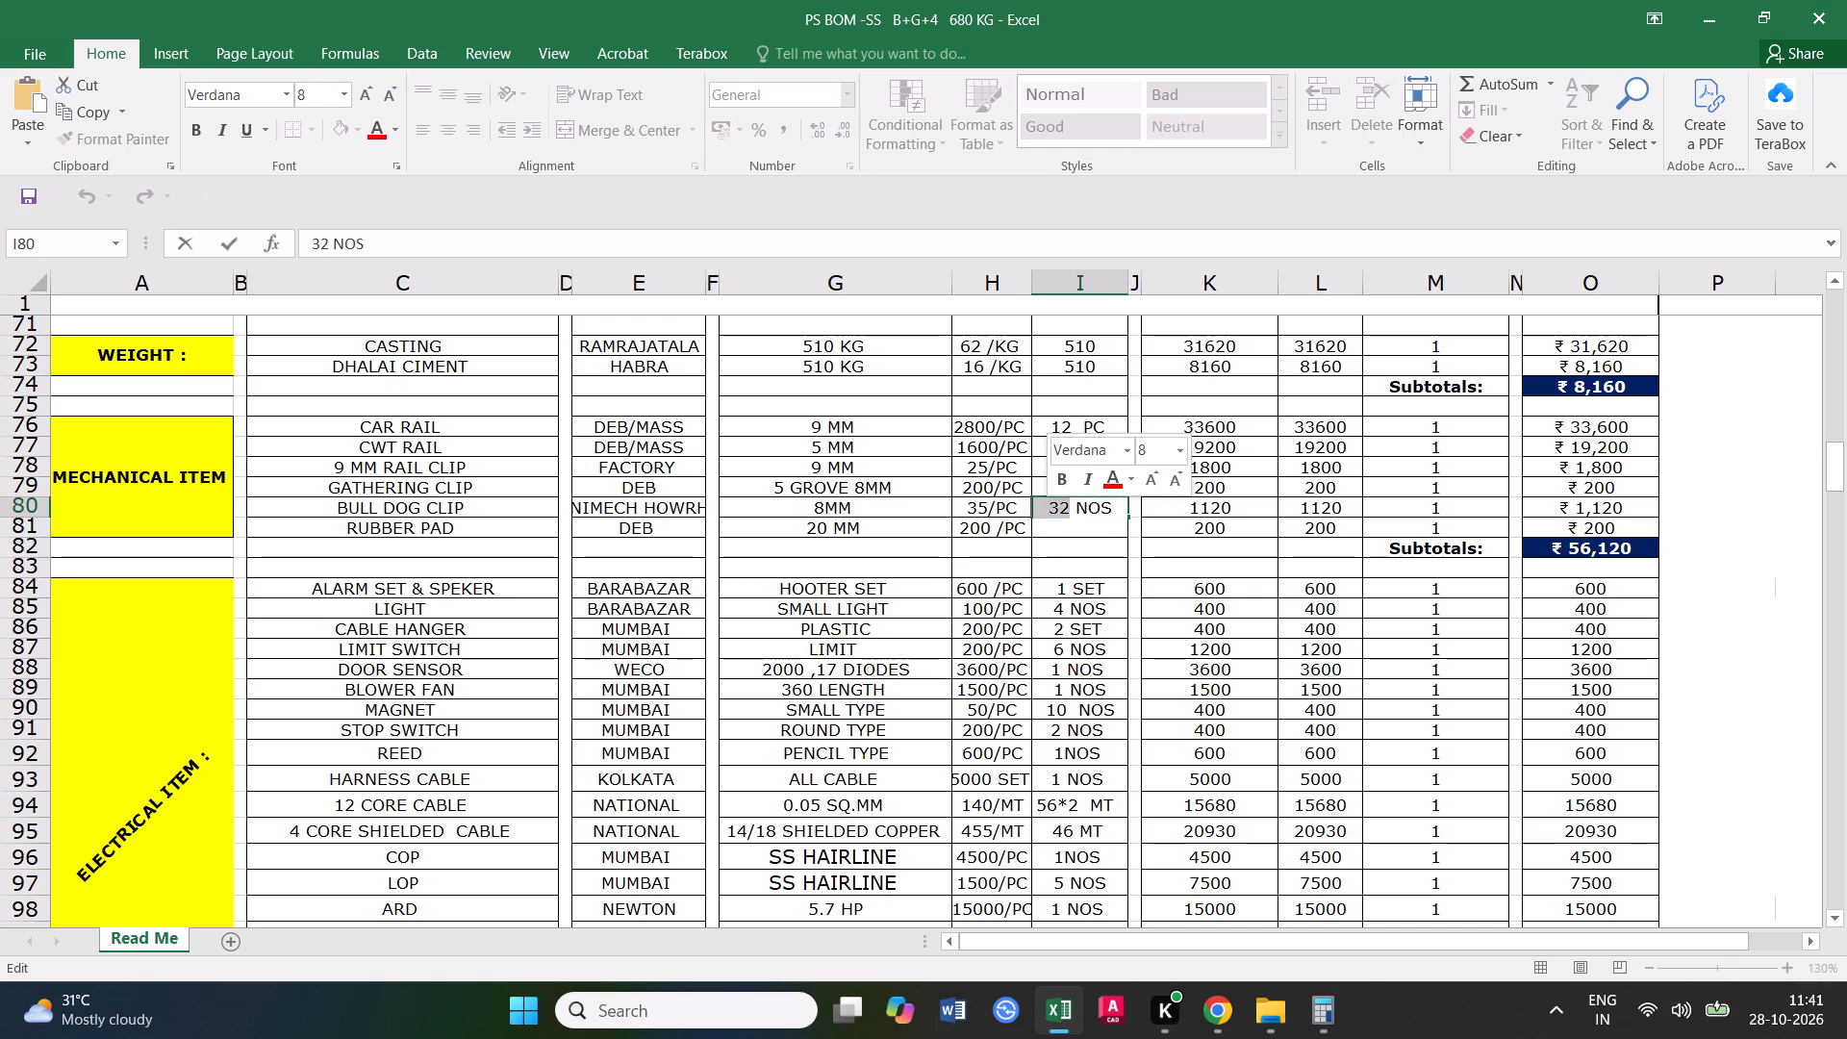
type("40")
left_click(1101, 591)
Calculate the BULL DOG CLIP cost in Calculator as 40 × 35.
left_click(1227, 510)
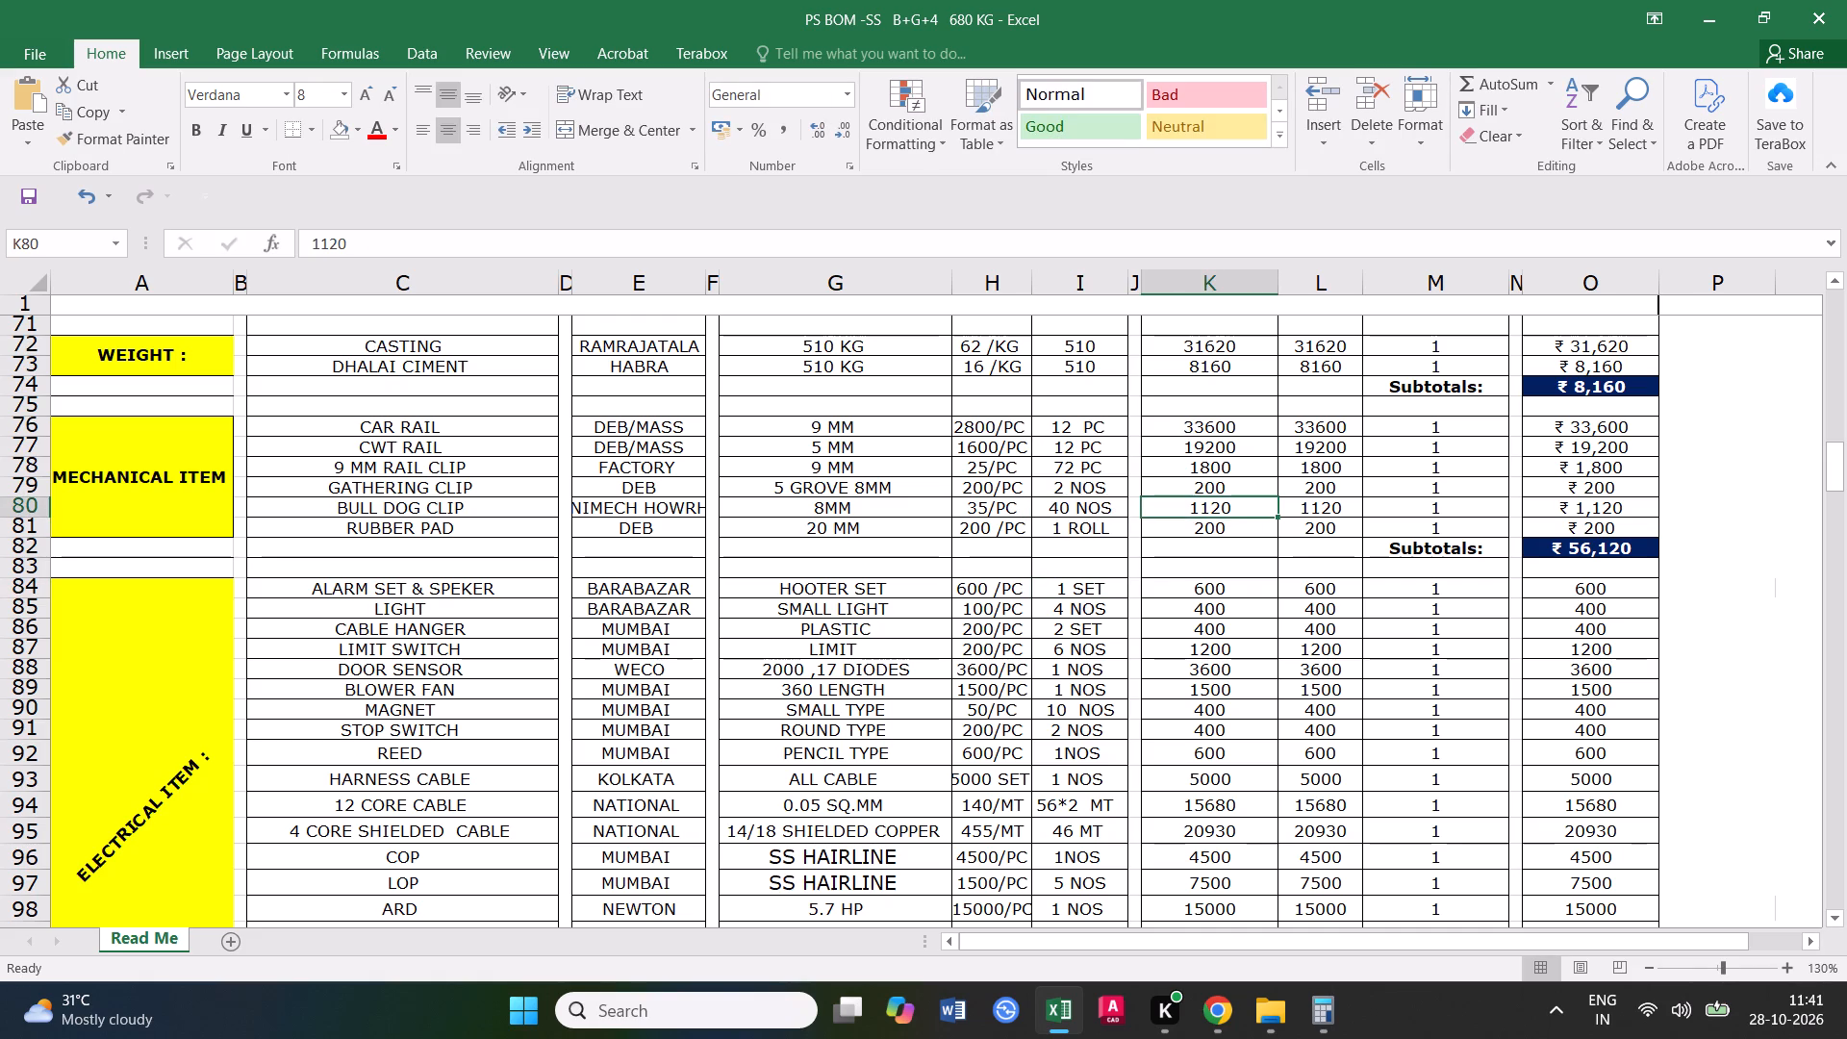
type("40*35")
key("Return")
left_click(1806, 88)
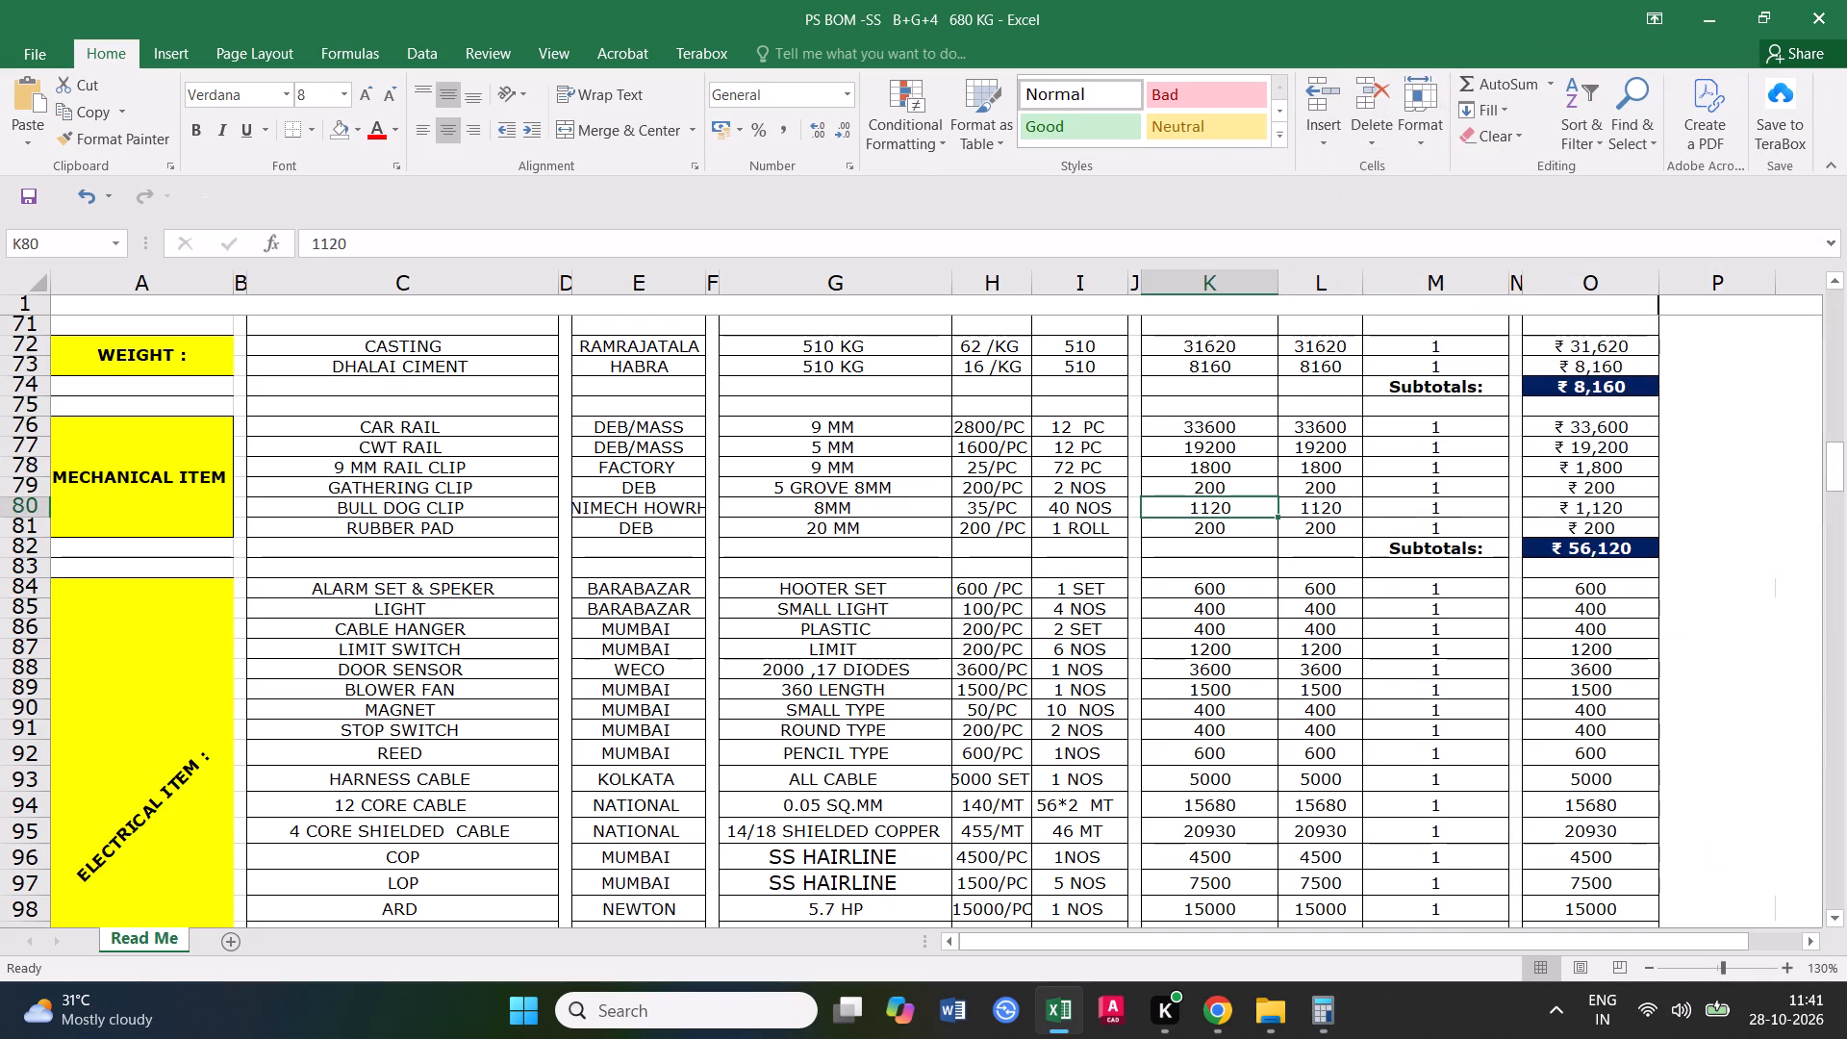
In the Excel BOM, enter 1400 as the BULL DOG CLIP amount in K80 and fill it across to L80.
type("1400")
left_click(1256, 570)
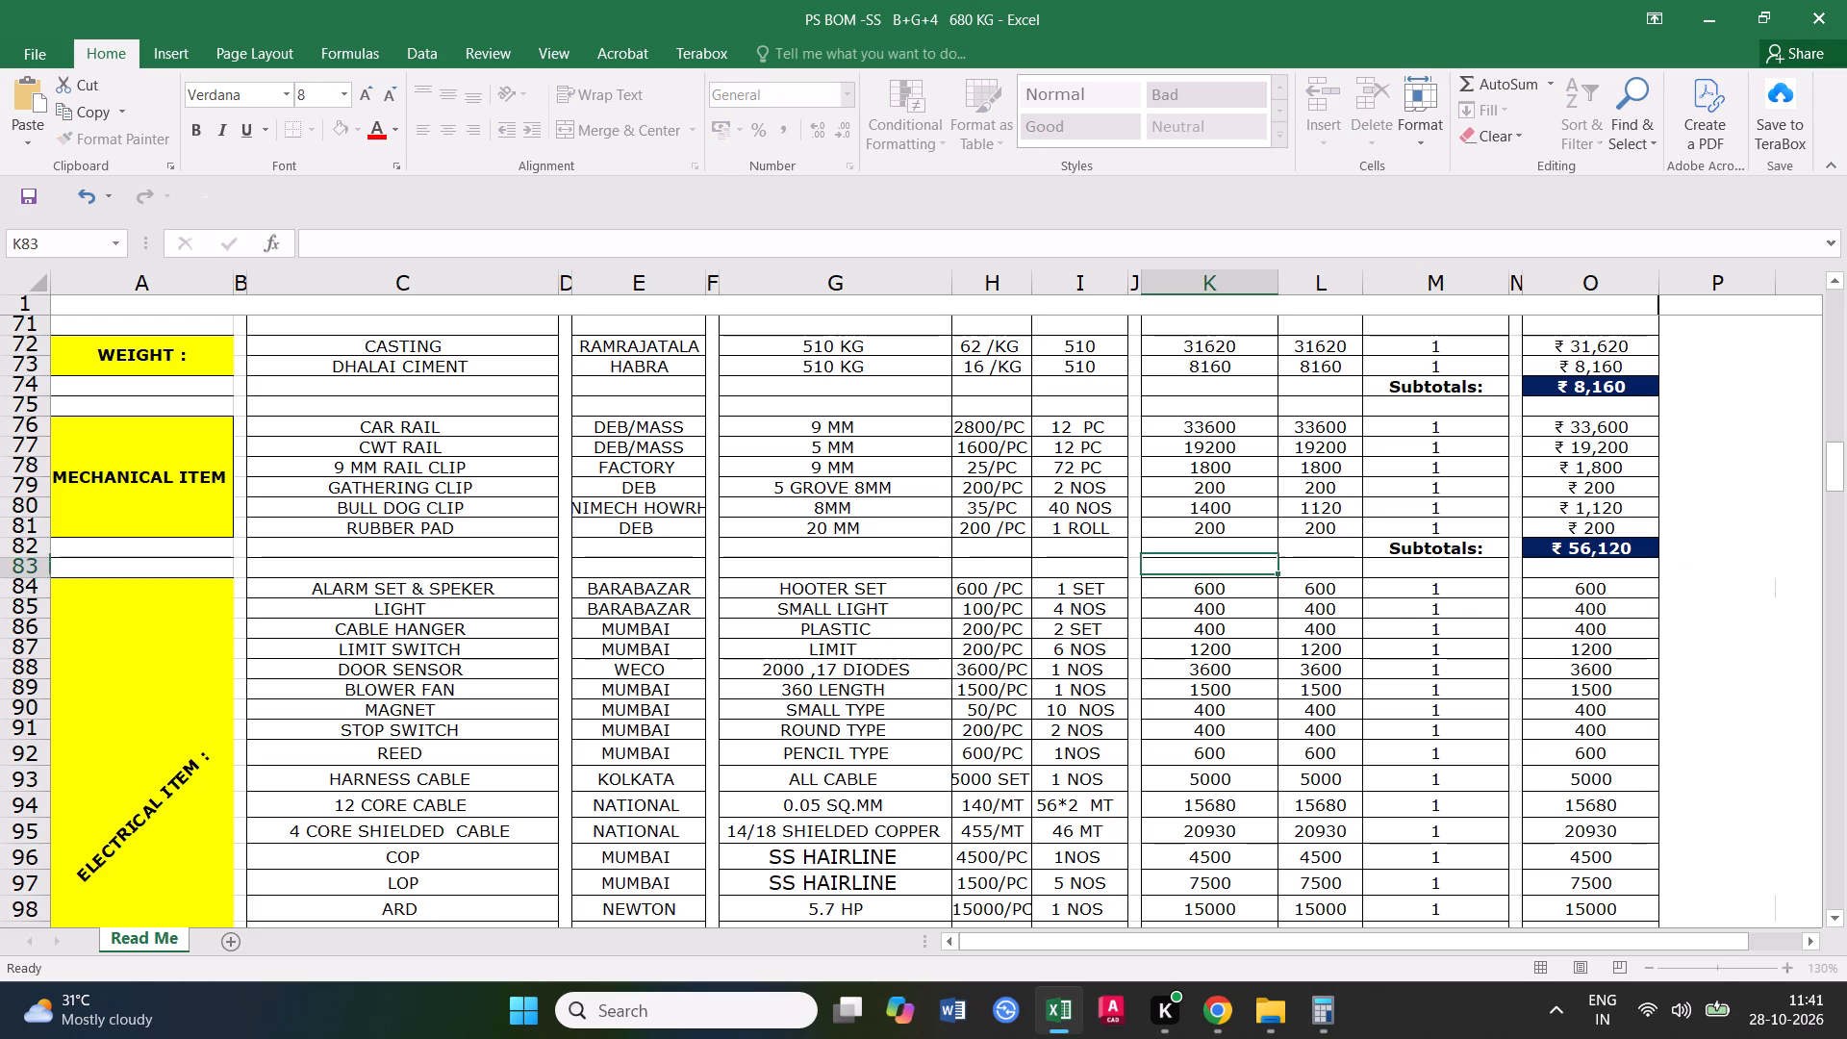
left_click(1255, 507)
left_click_drag(1279, 516, 1328, 516)
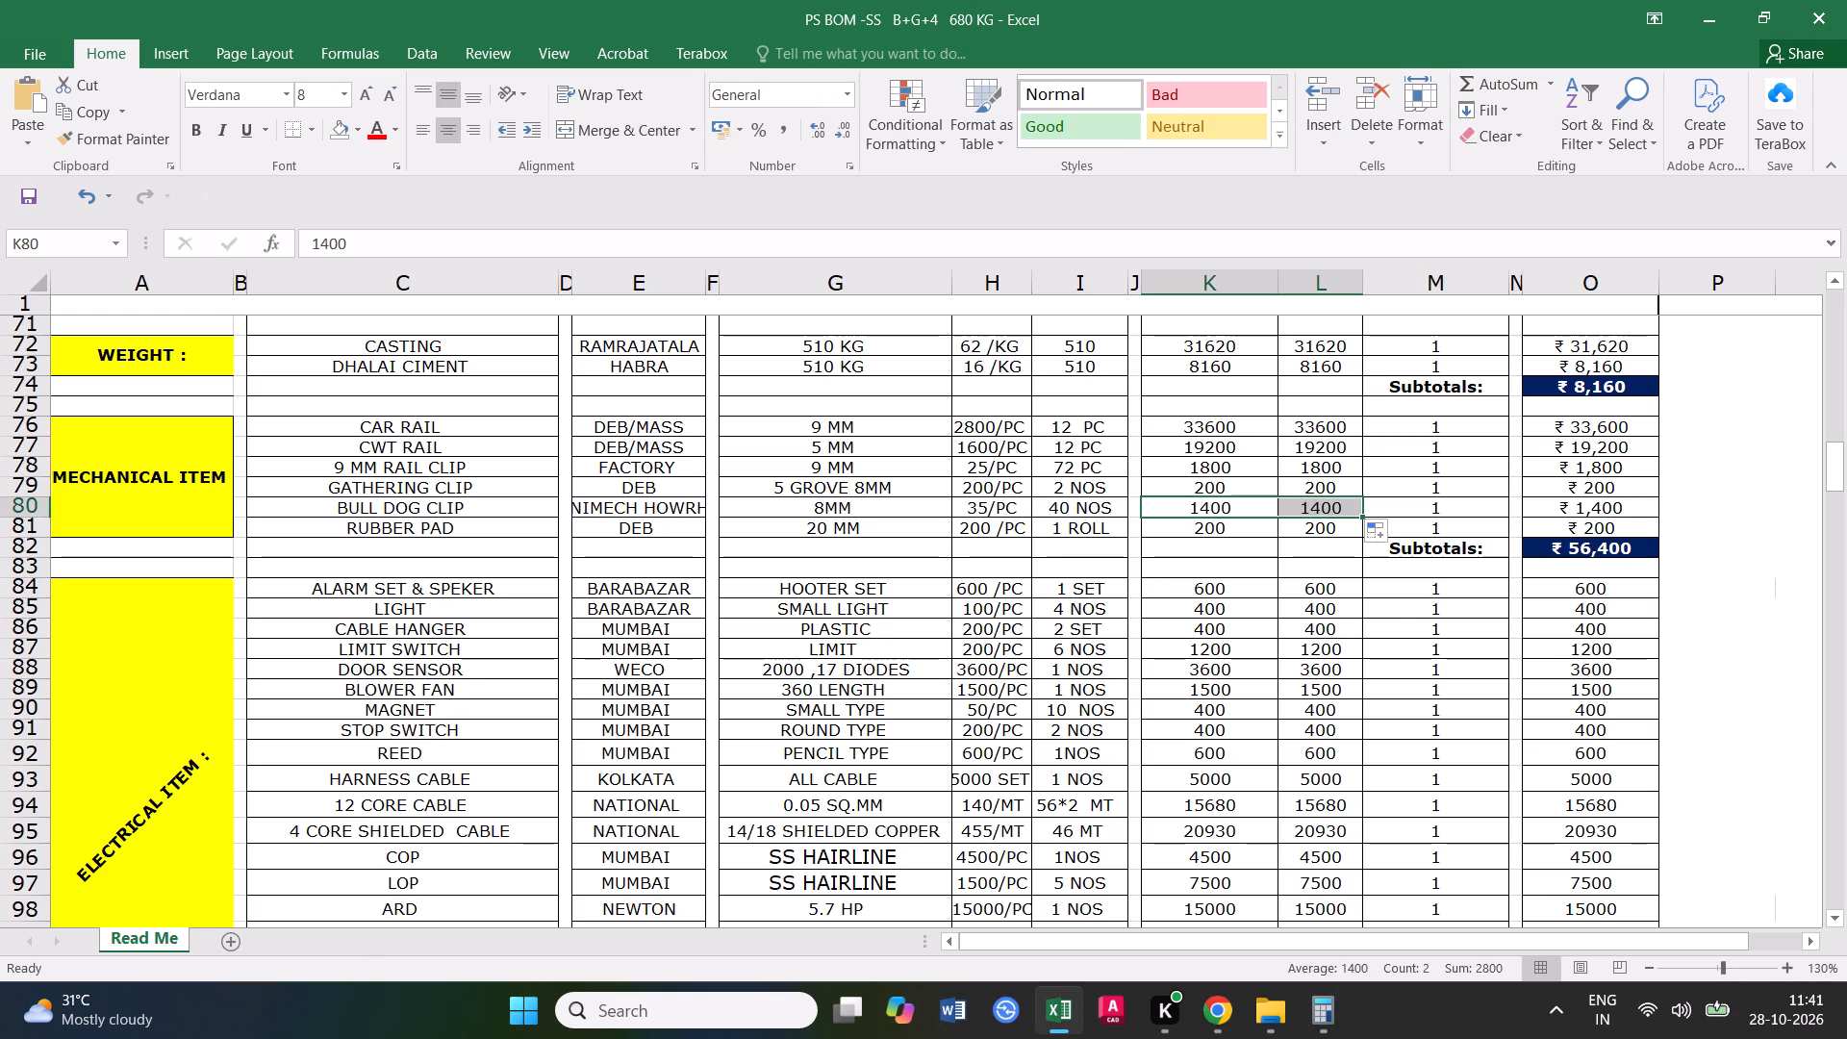
left_click(1304, 544)
Check the BULL DOG CLIP and RUBBER PAD rows under MECHANICAL ITEM and save the workbook.
left_click(389, 510)
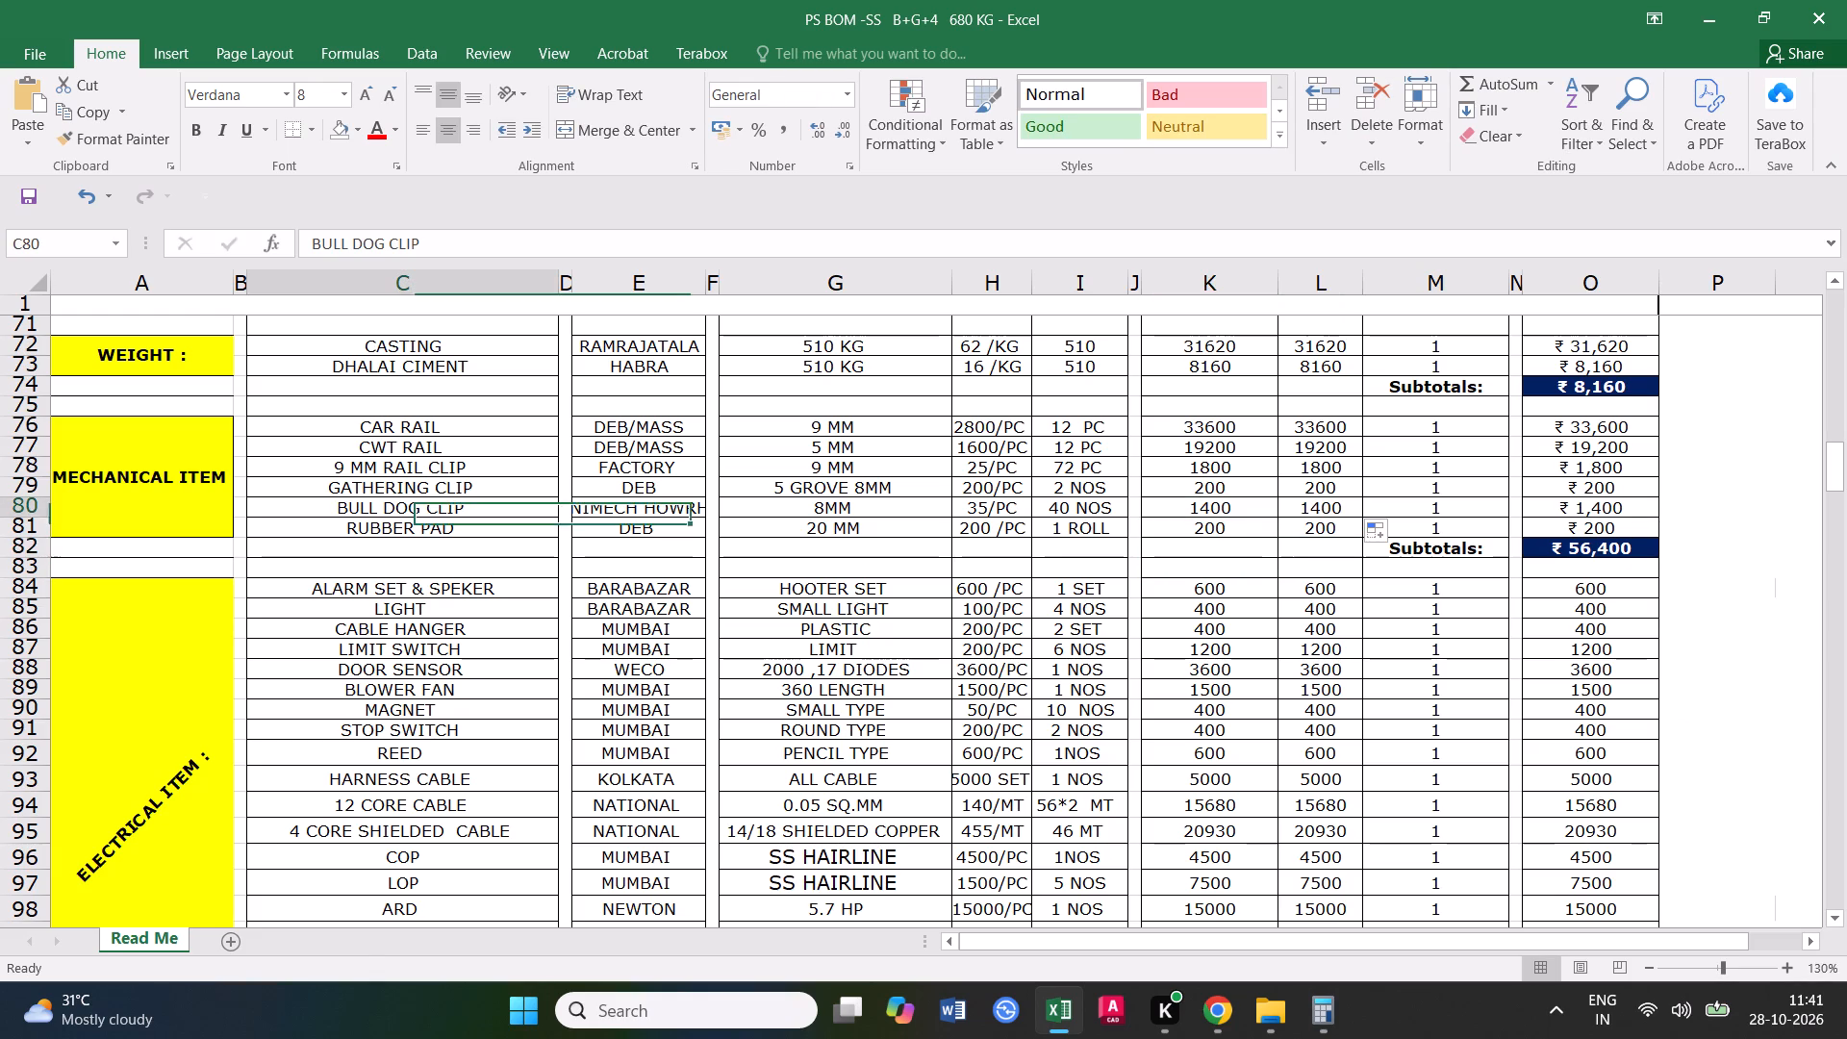
left_click(25, 509)
left_click(16, 529)
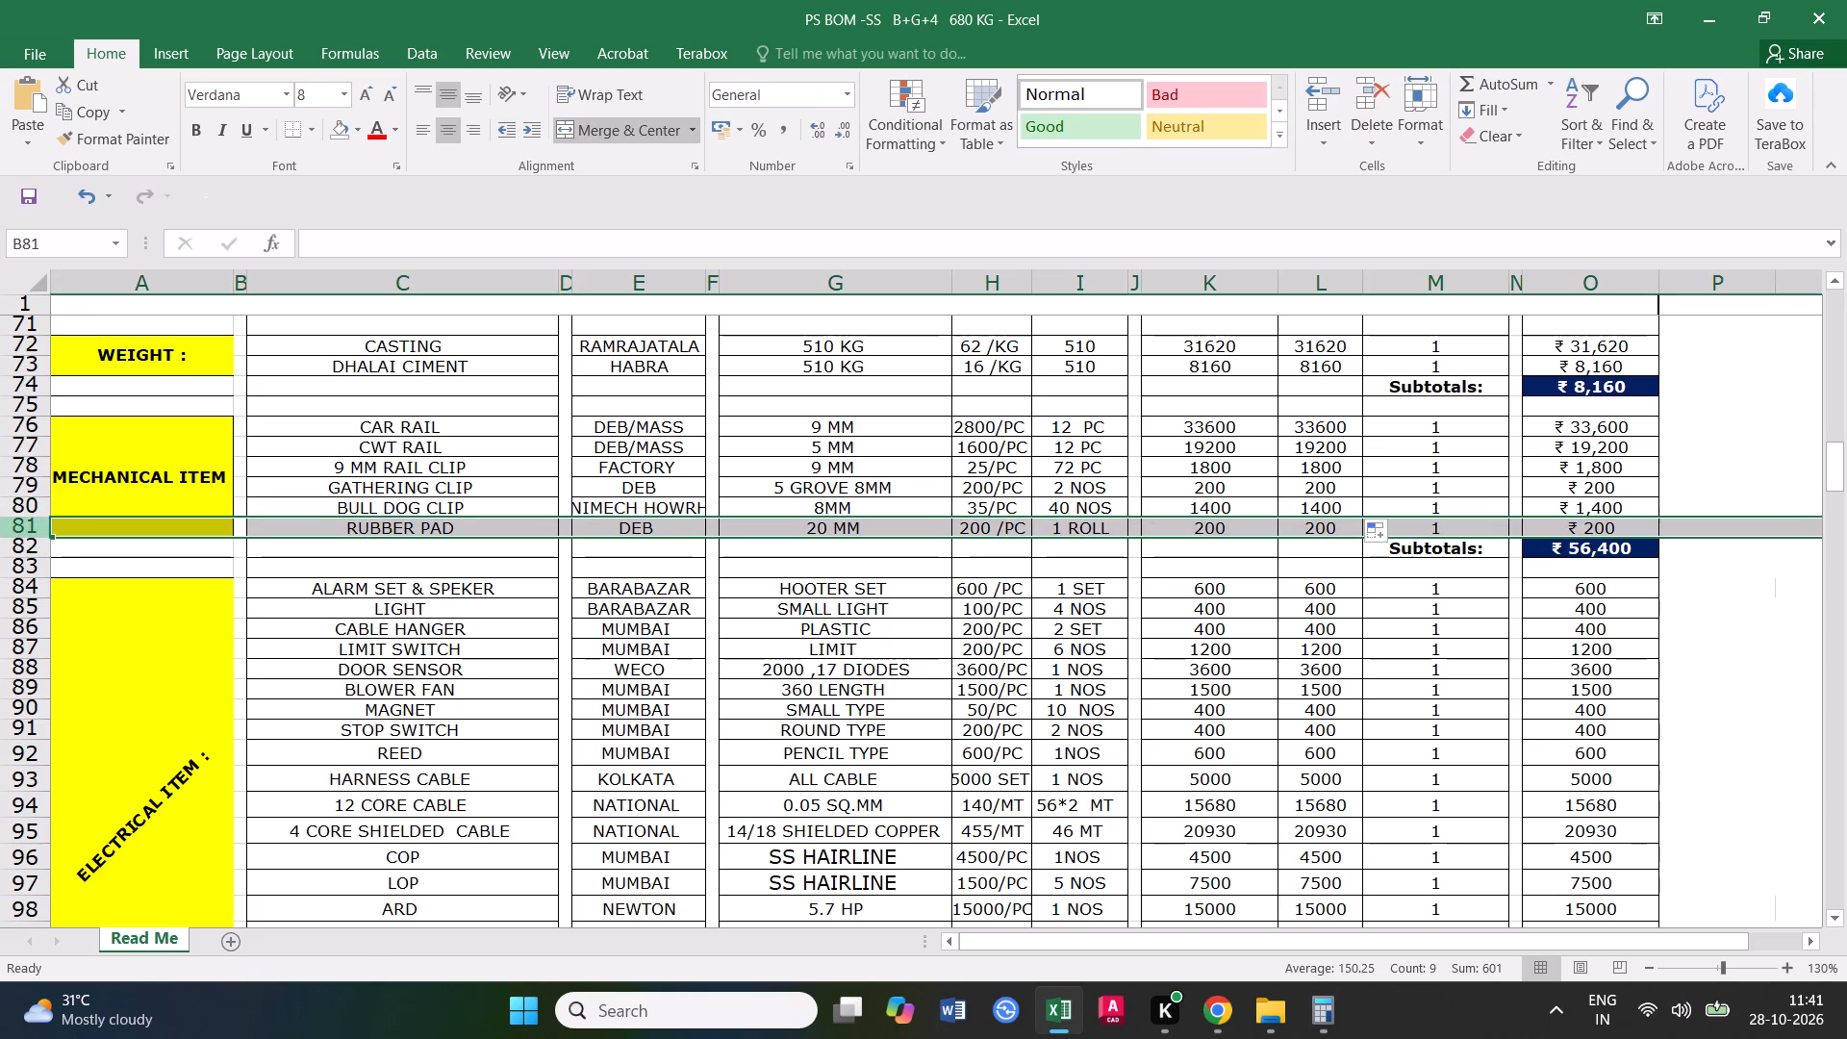
left_click(29, 192)
left_click(396, 507)
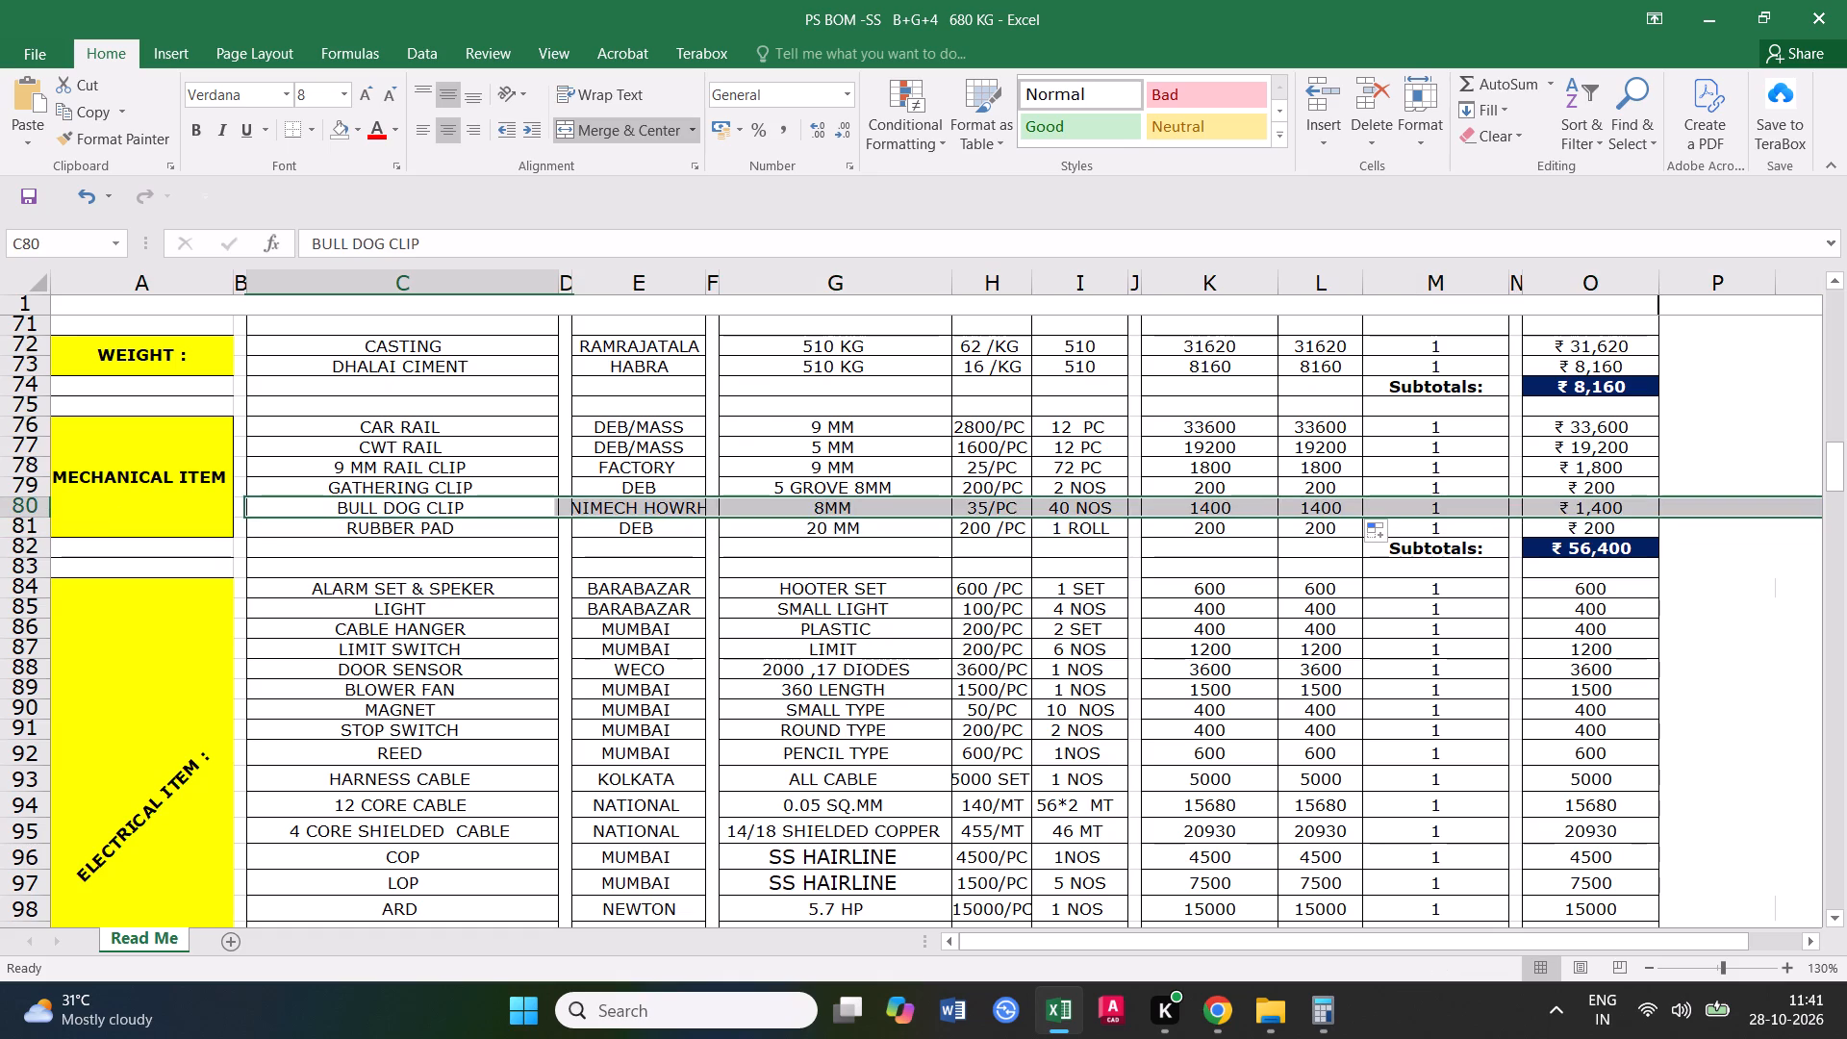
left_click(35, 505)
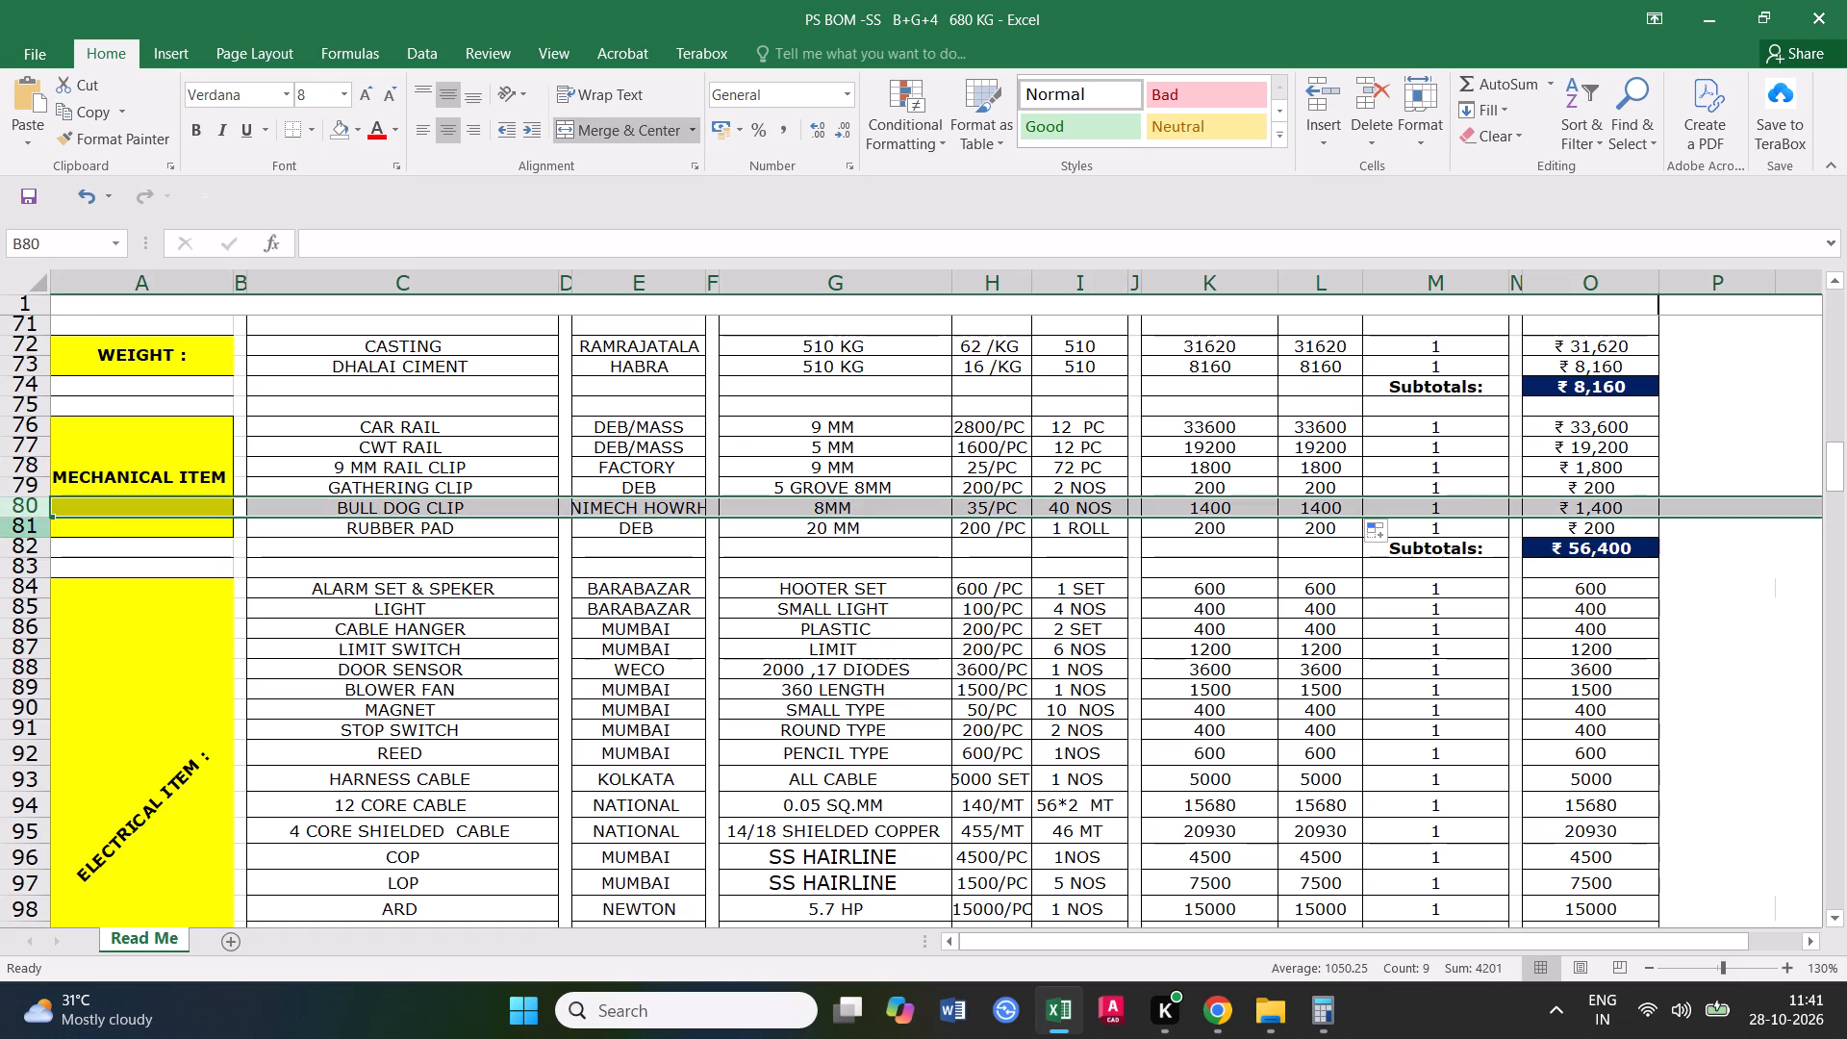
left_click(30, 525)
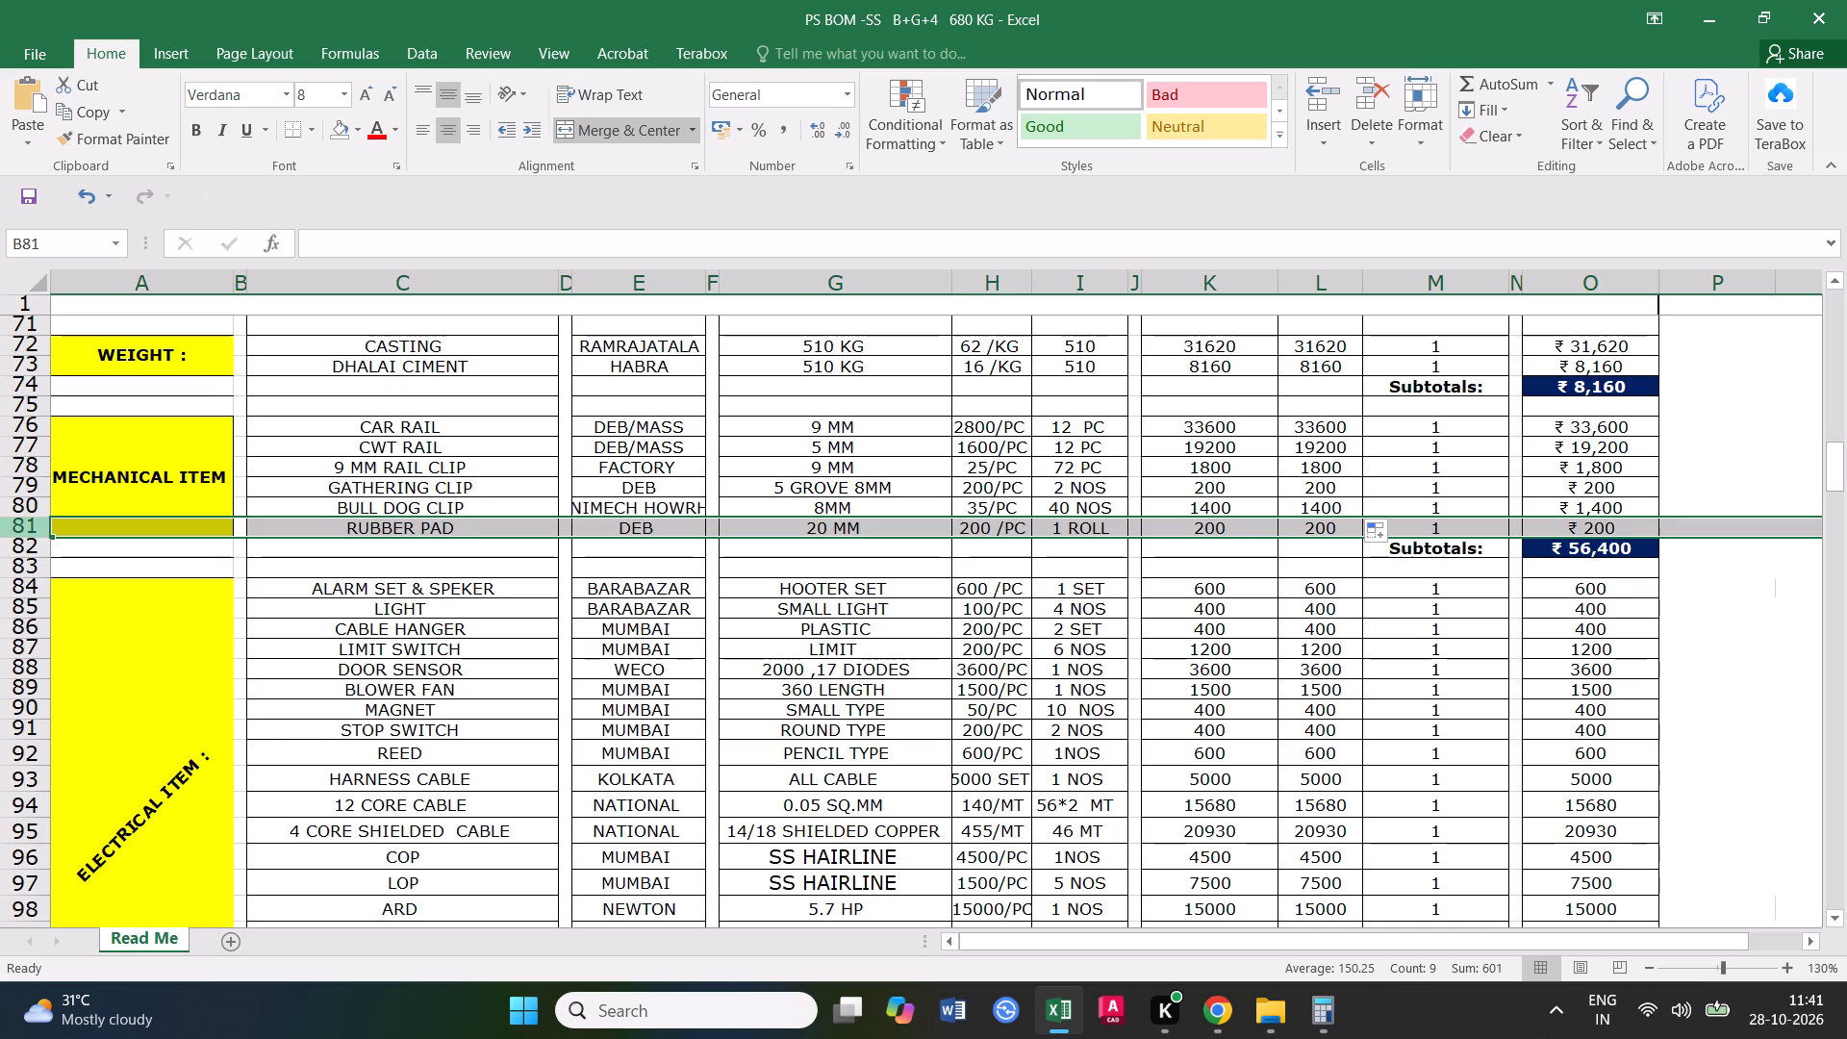
left_click(23, 191)
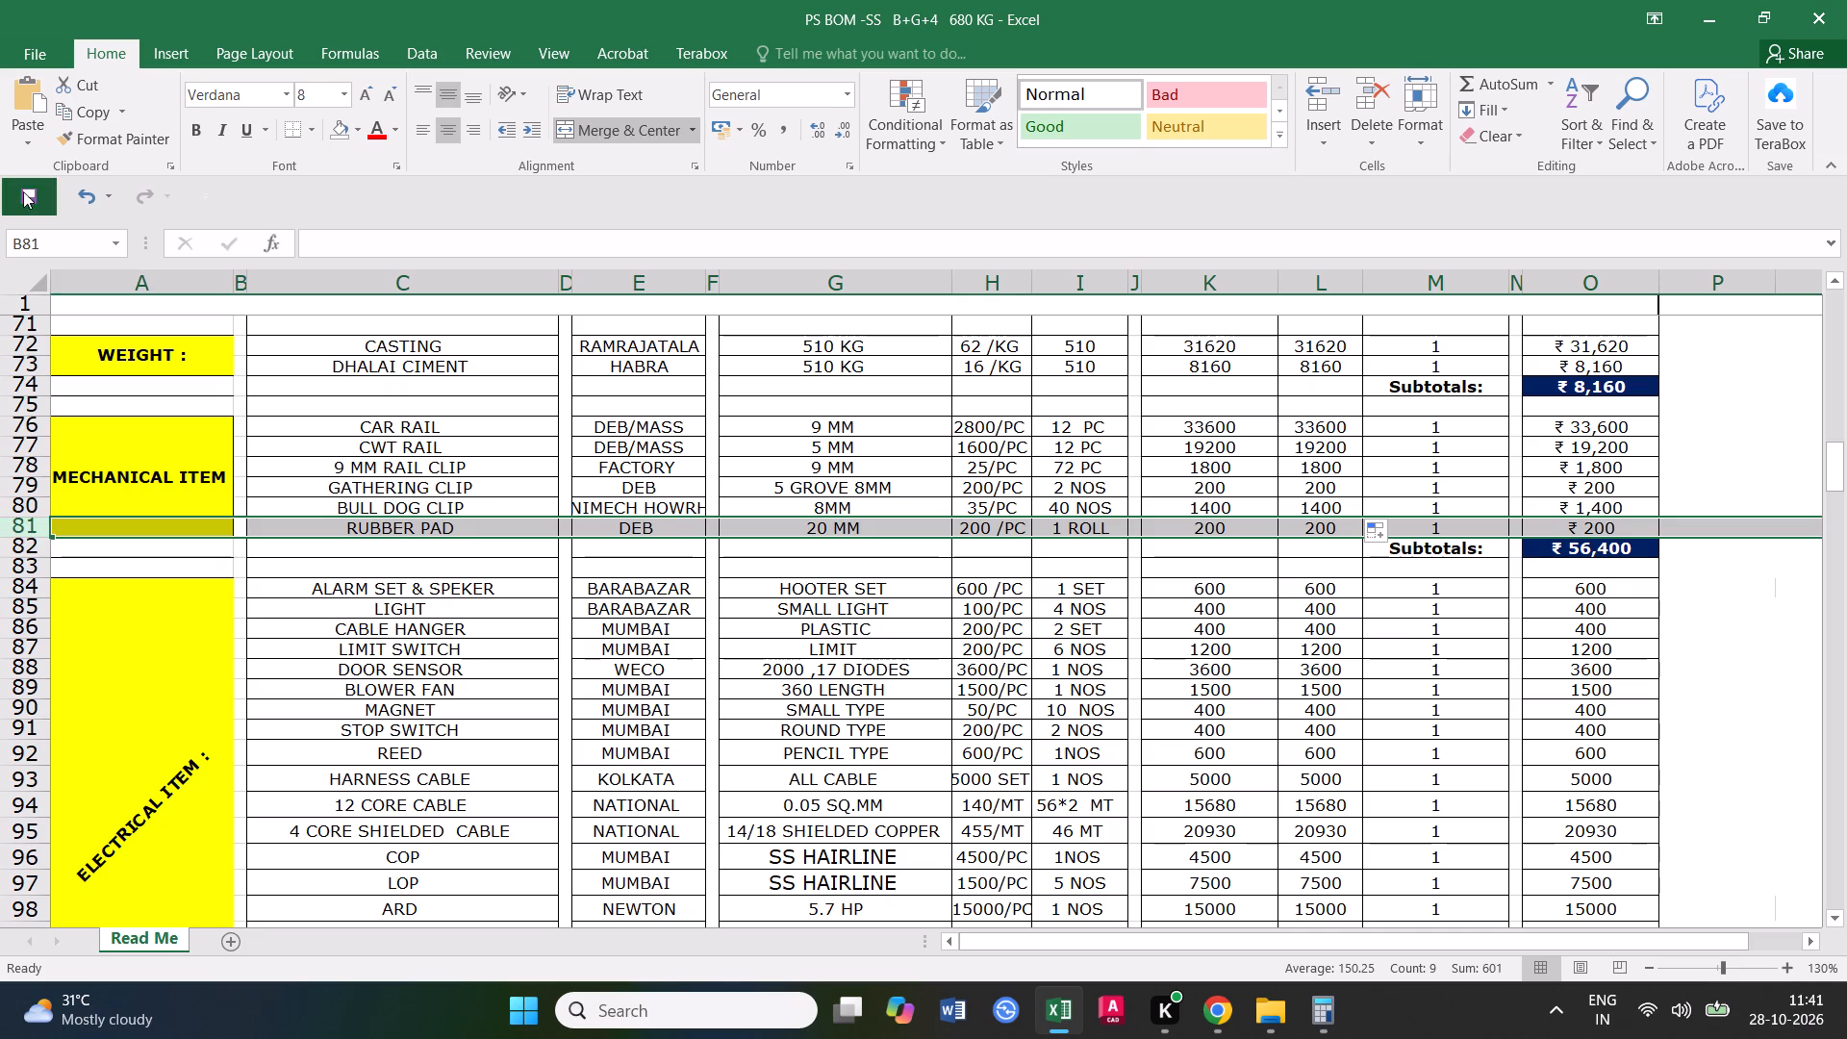
Review the ELECTRICAL ITEM rows one by one, from ALARM SET & SPEKER to 12 CORE CABLE.
scroll(645, 535, "down", 2)
left_click(393, 468)
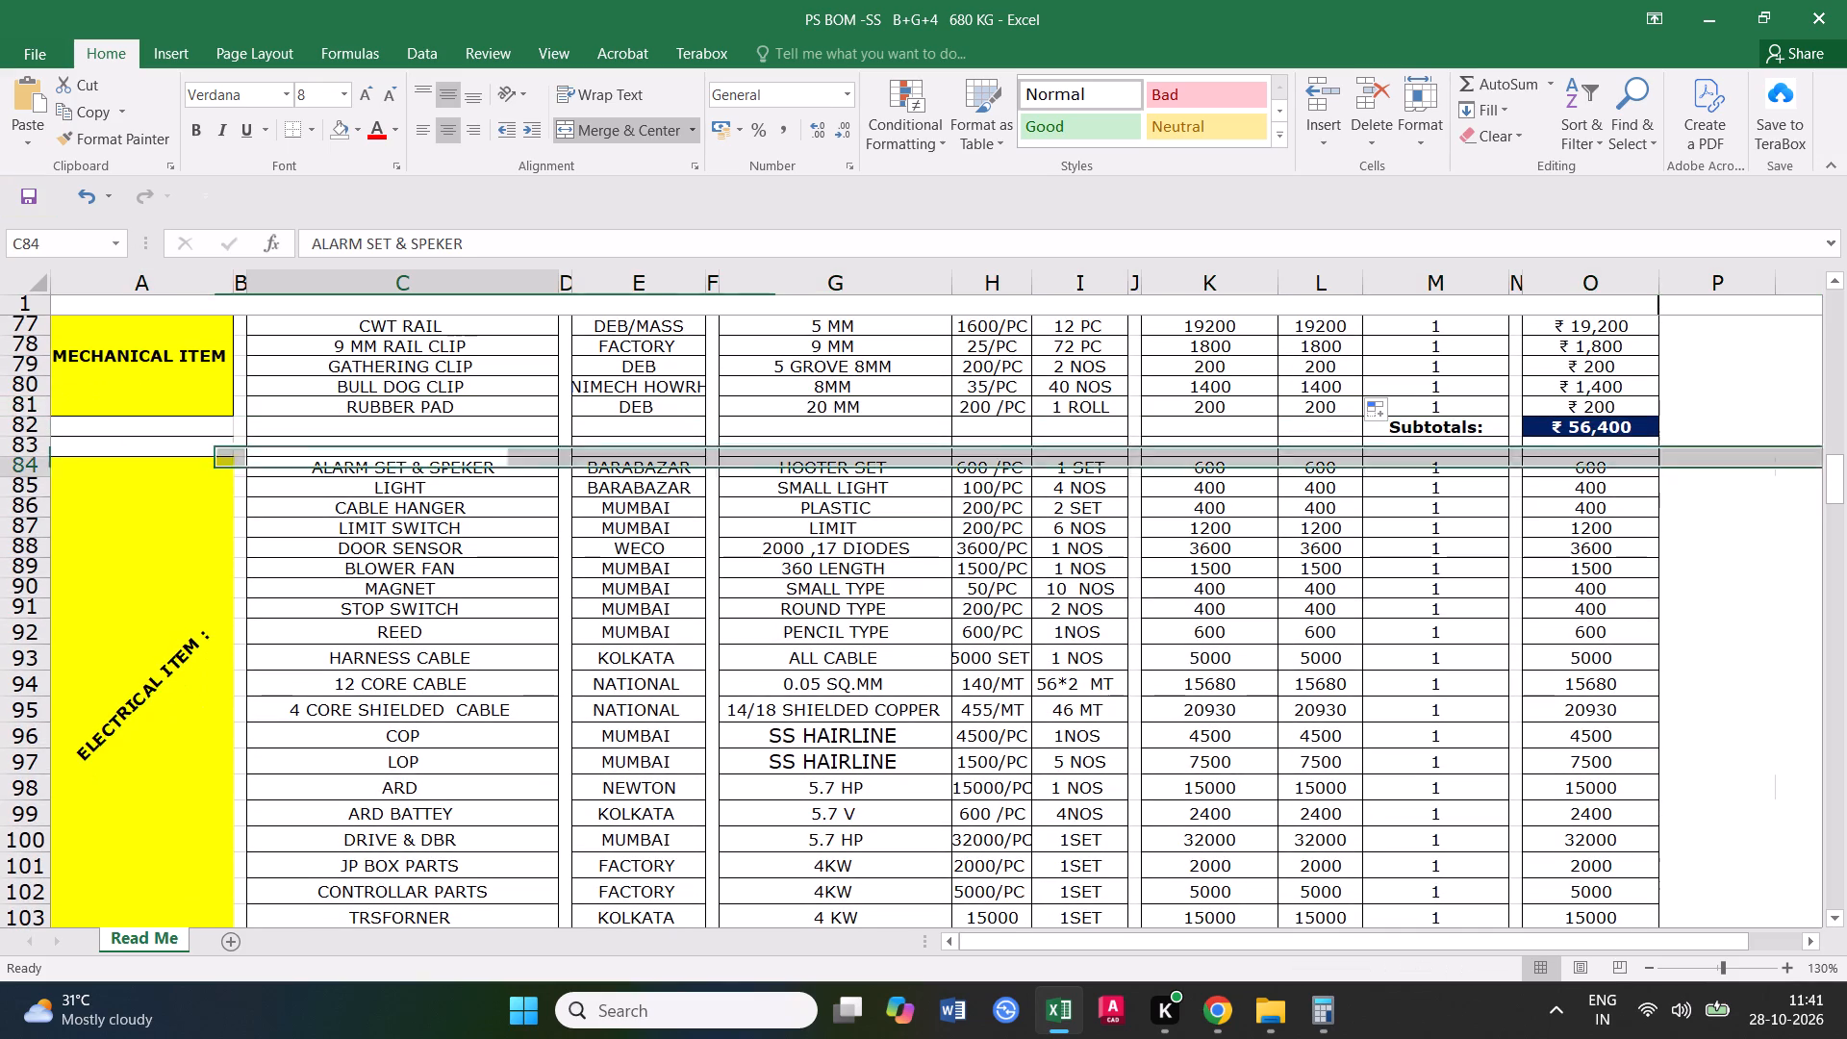
left_click(25, 469)
left_click(32, 489)
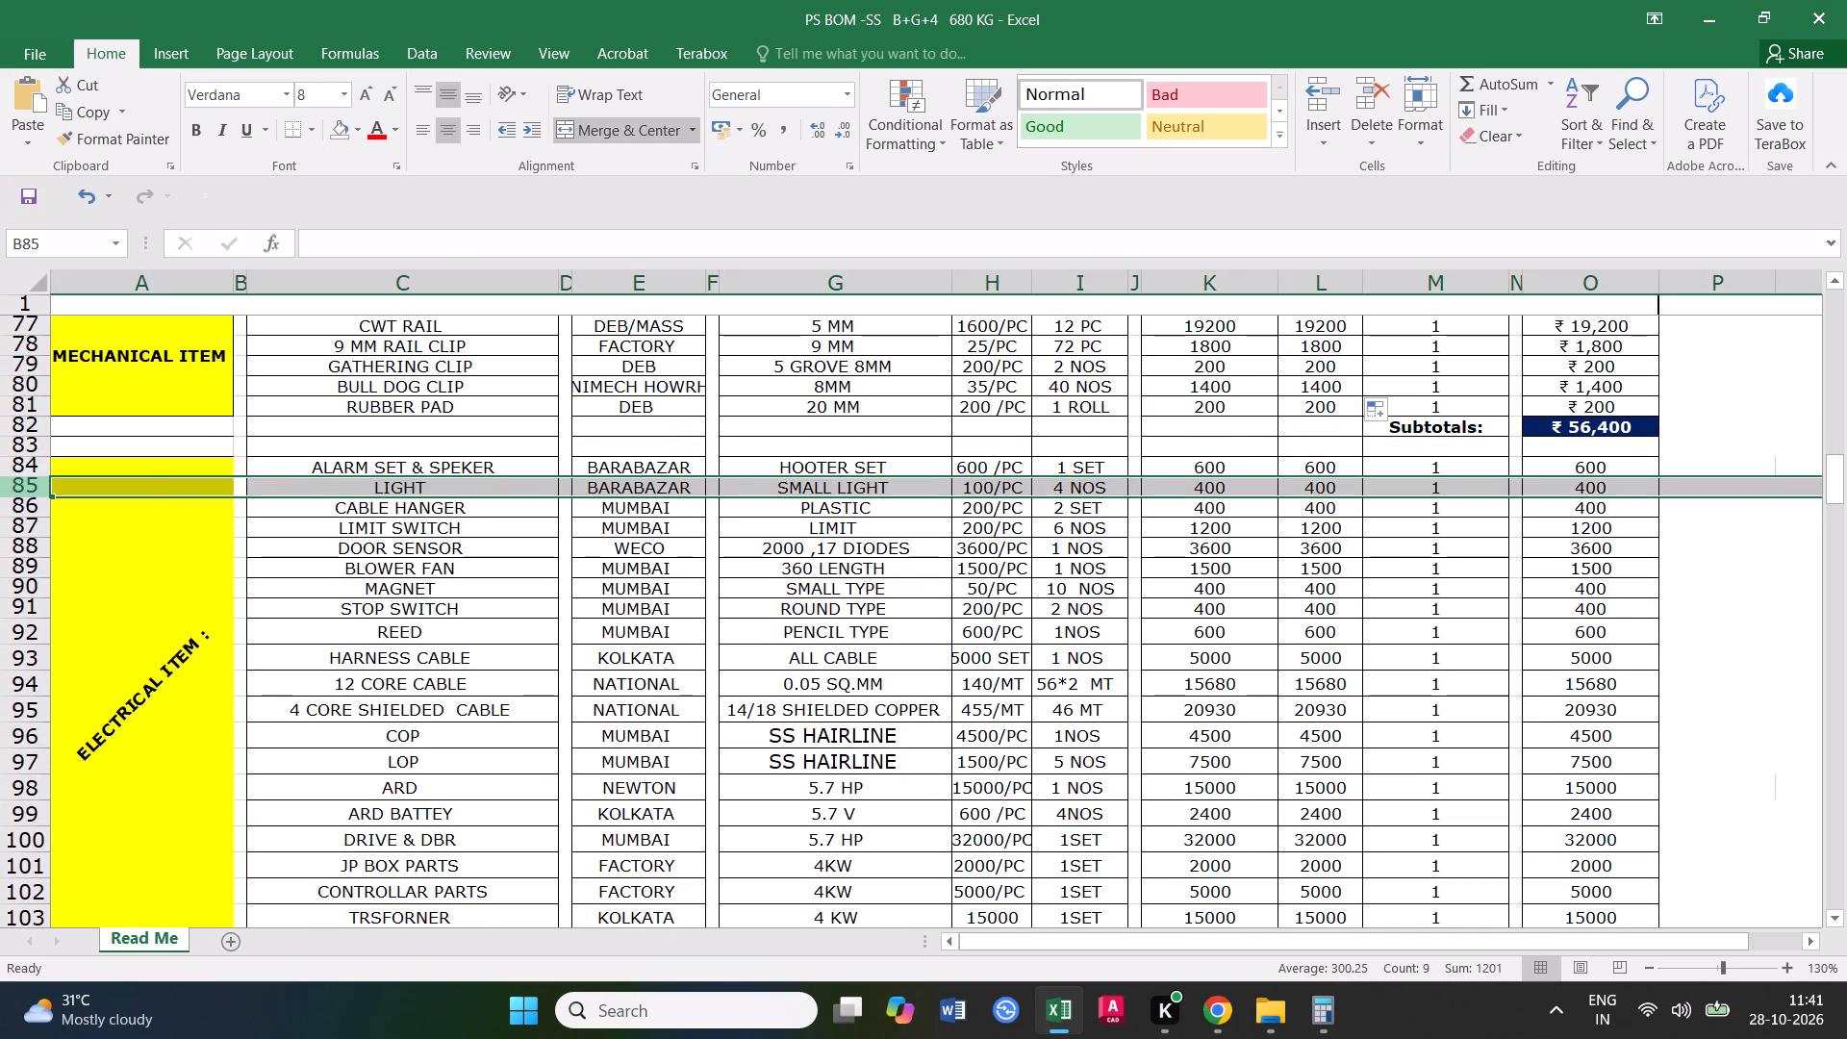
left_click(37, 508)
left_click(23, 525)
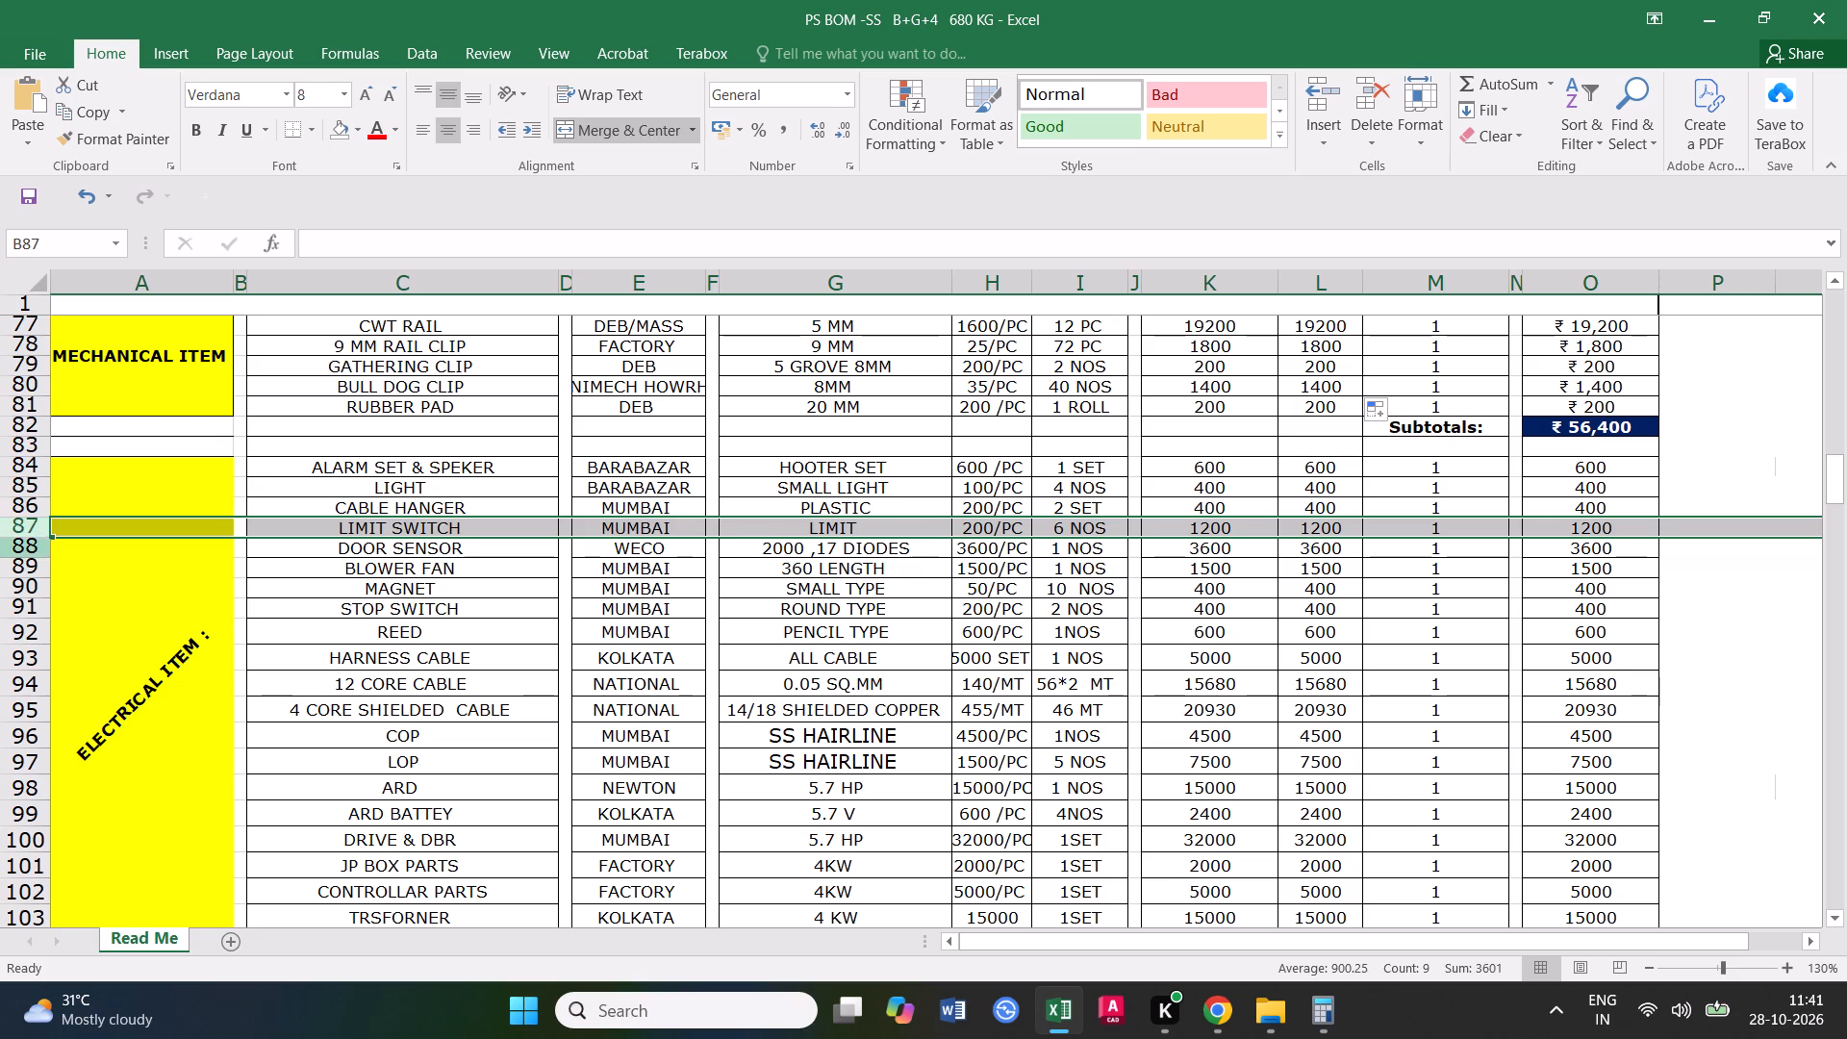
left_click(24, 544)
scroll(34, 538, "down", 1)
left_click(27, 505)
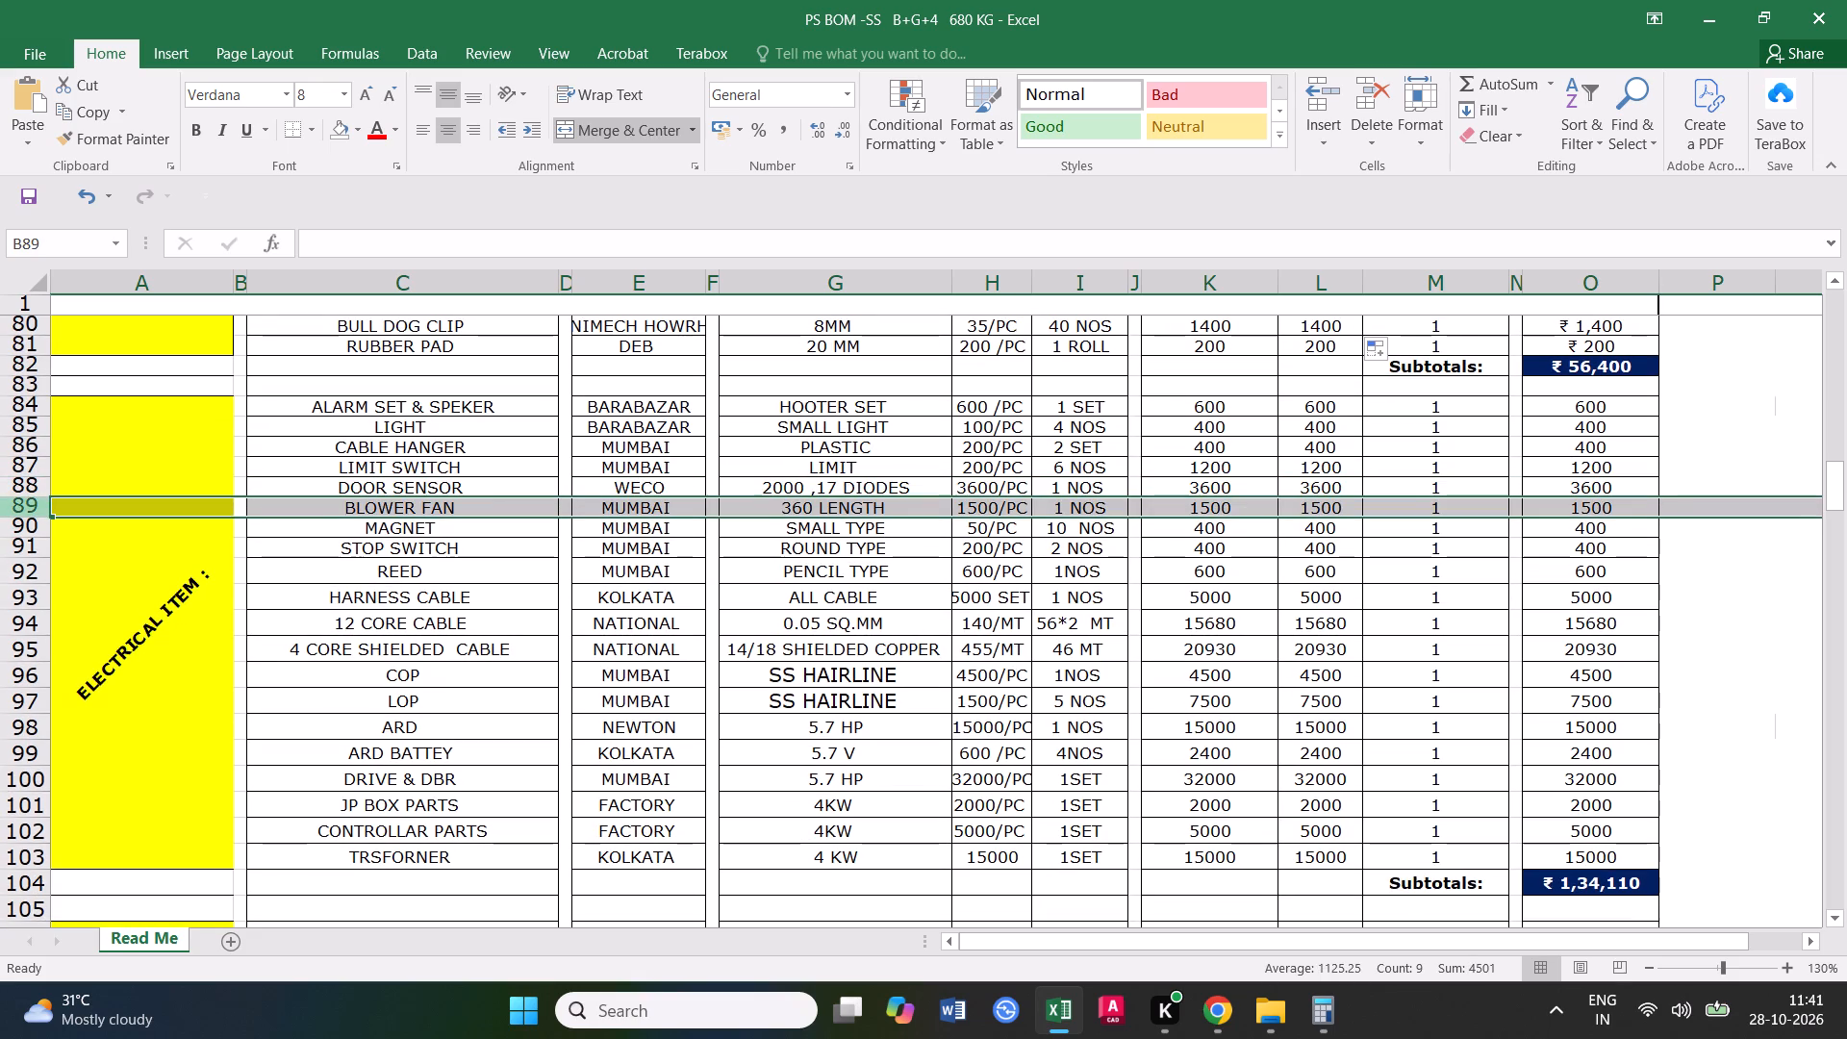
left_click(25, 526)
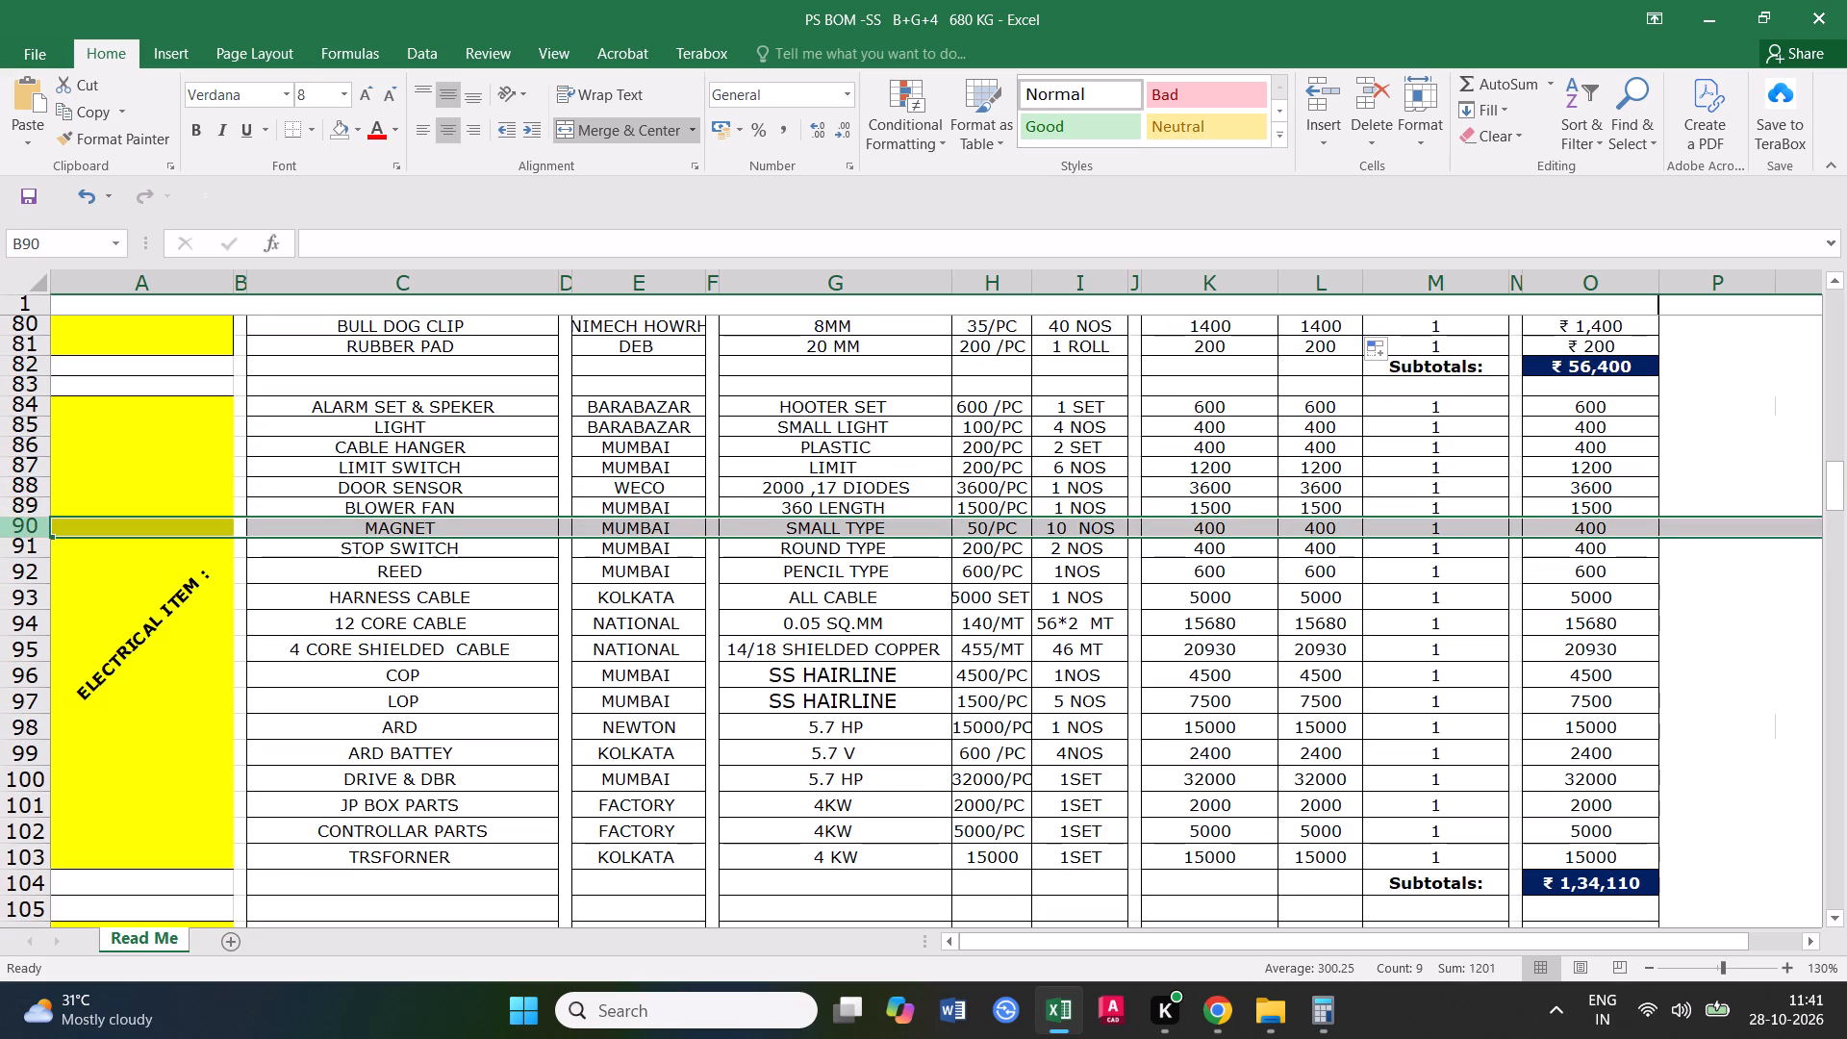
scroll(25, 526, "down", 1)
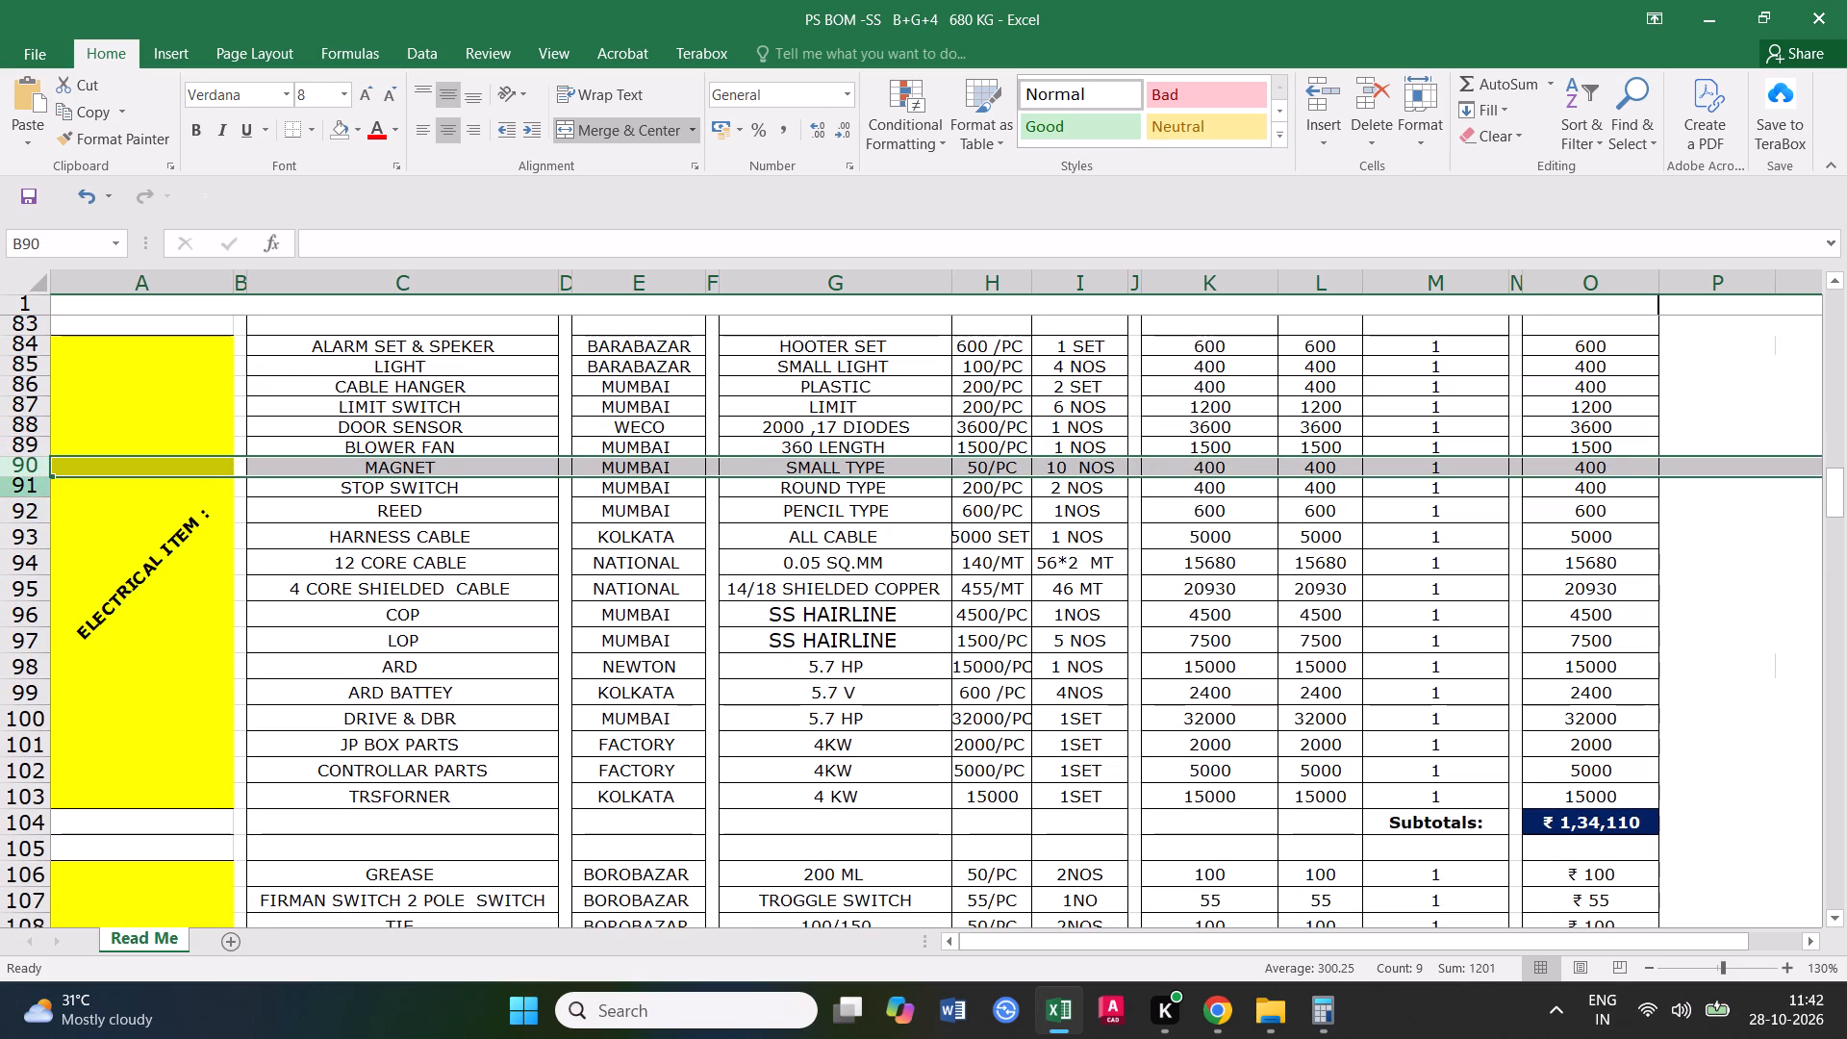
left_click(30, 483)
left_click(31, 507)
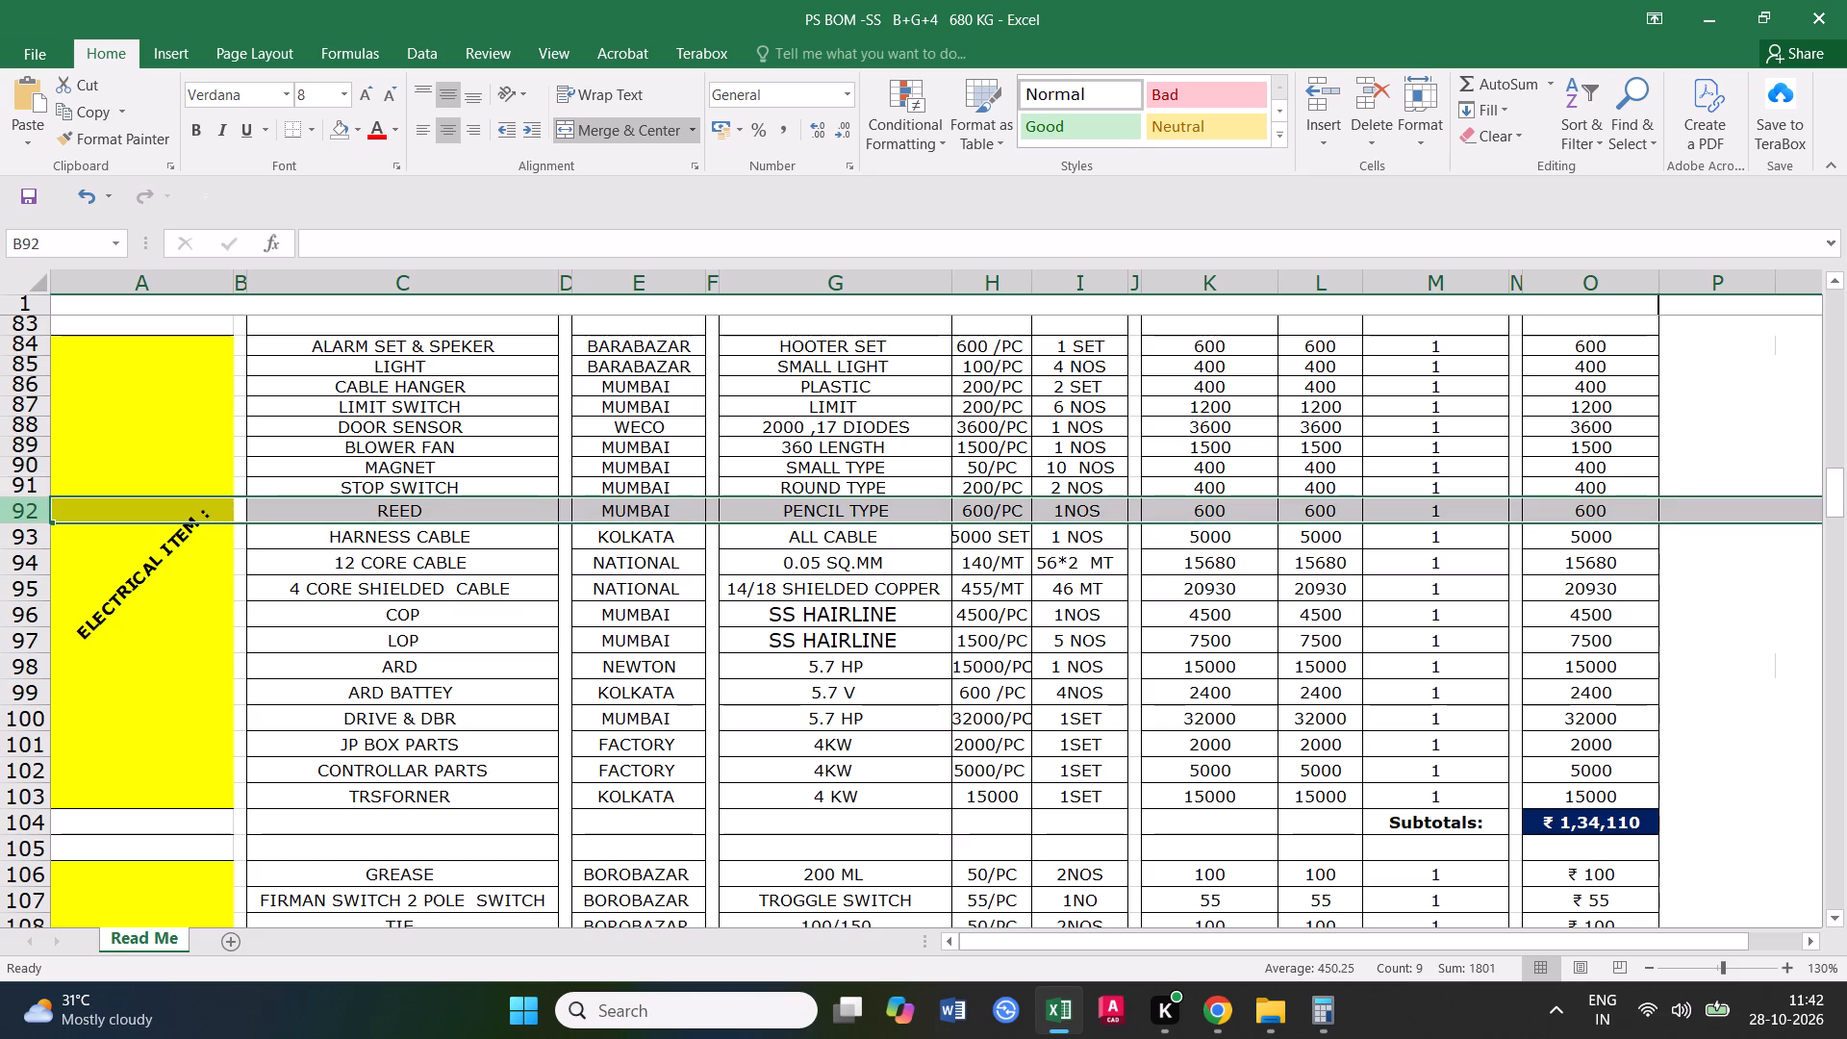
left_click(25, 532)
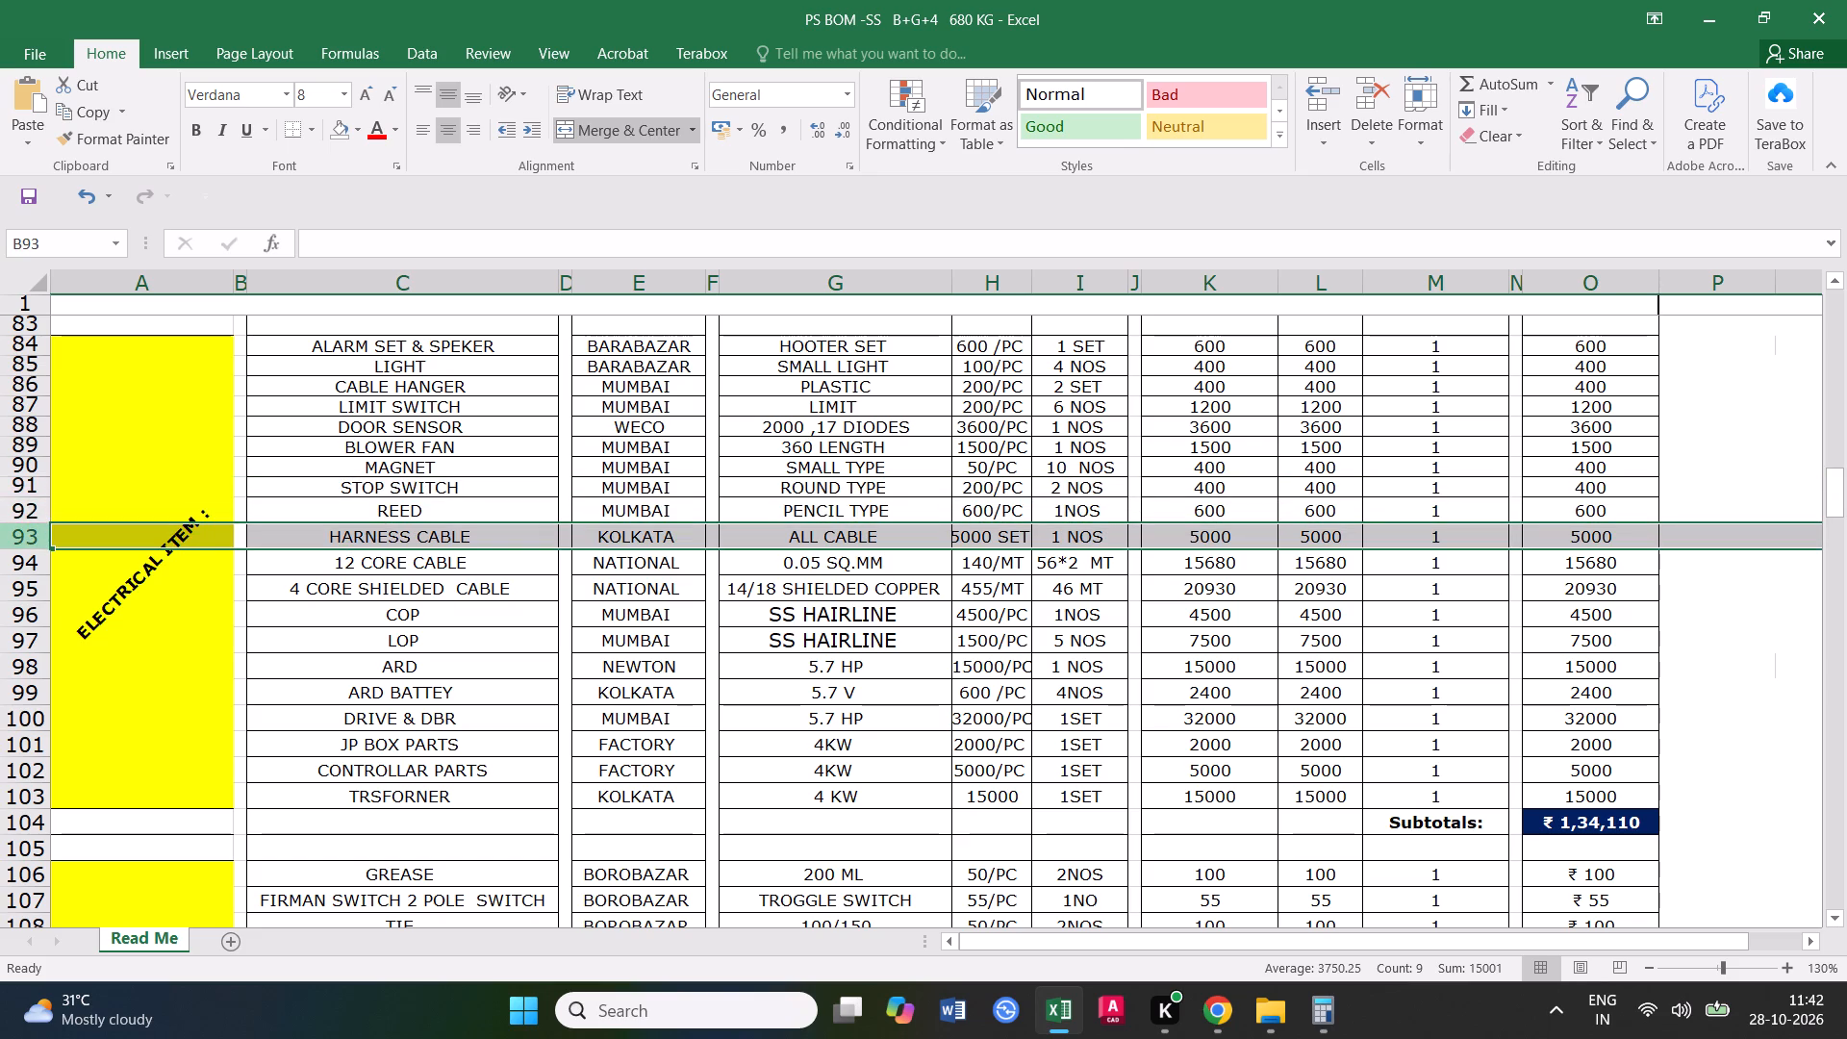
left_click(26, 564)
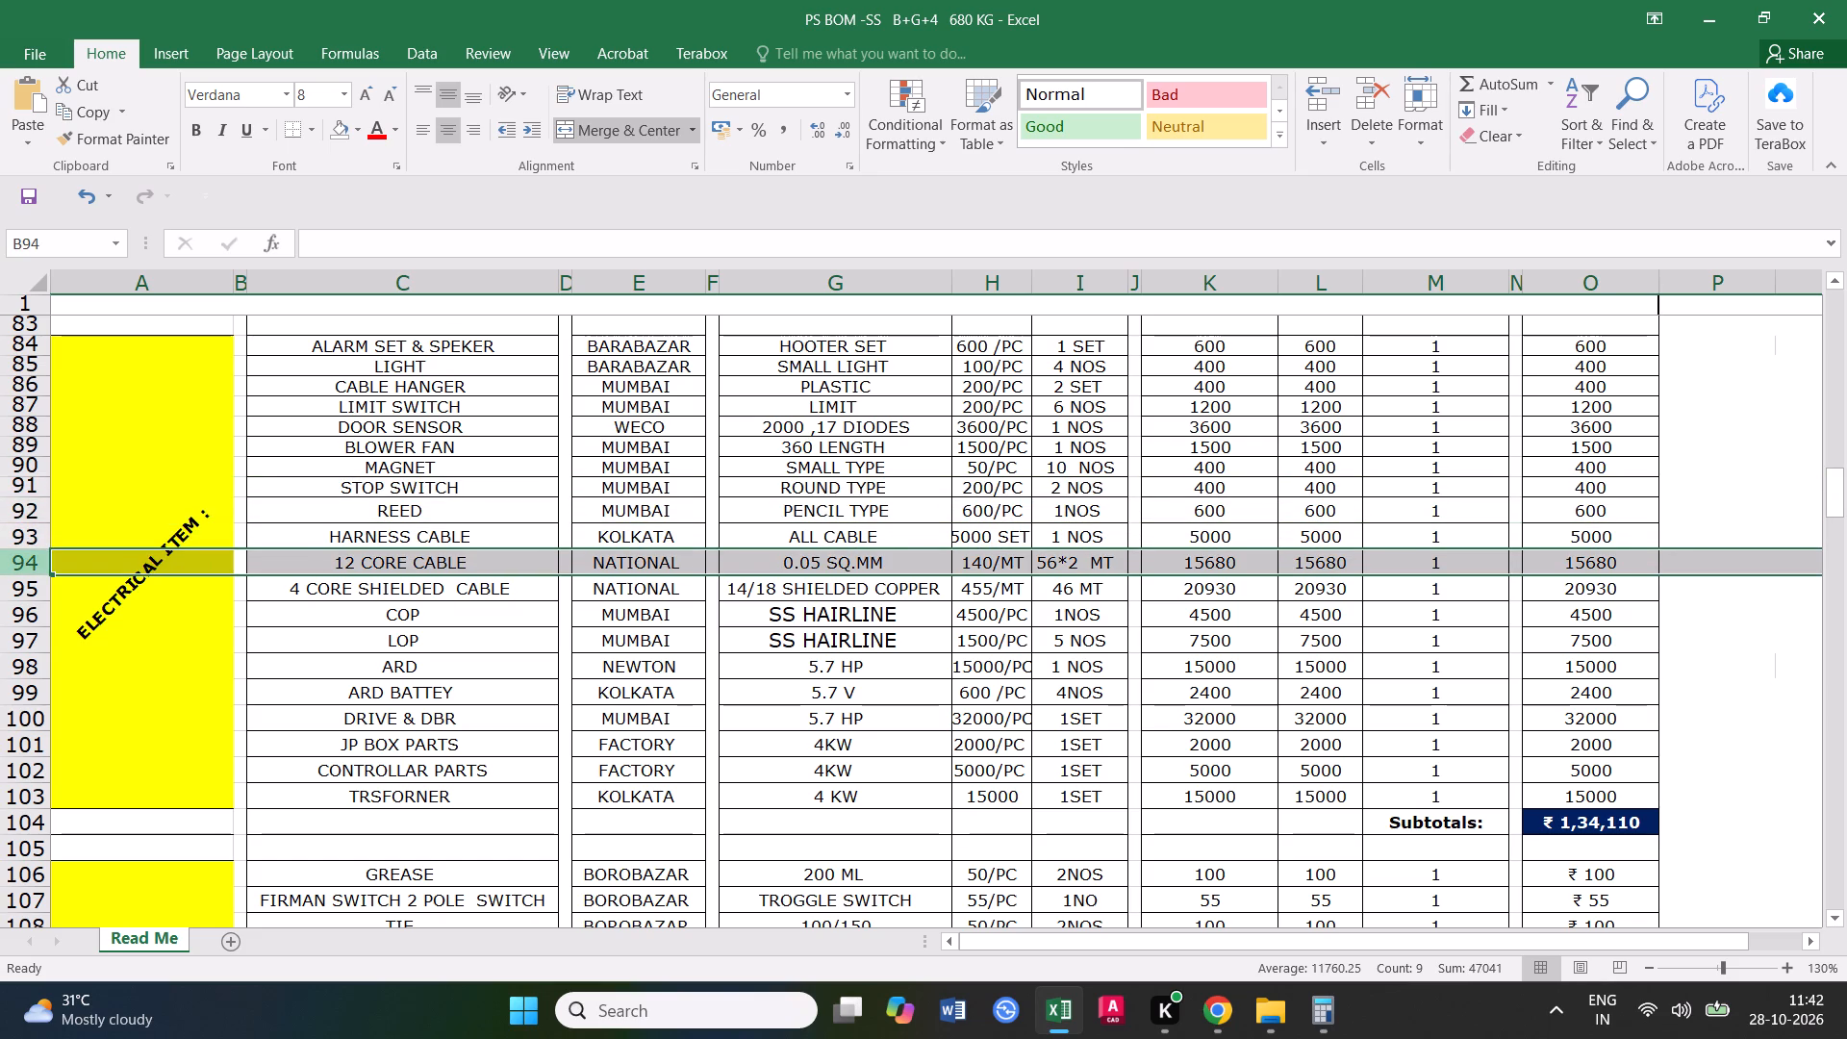
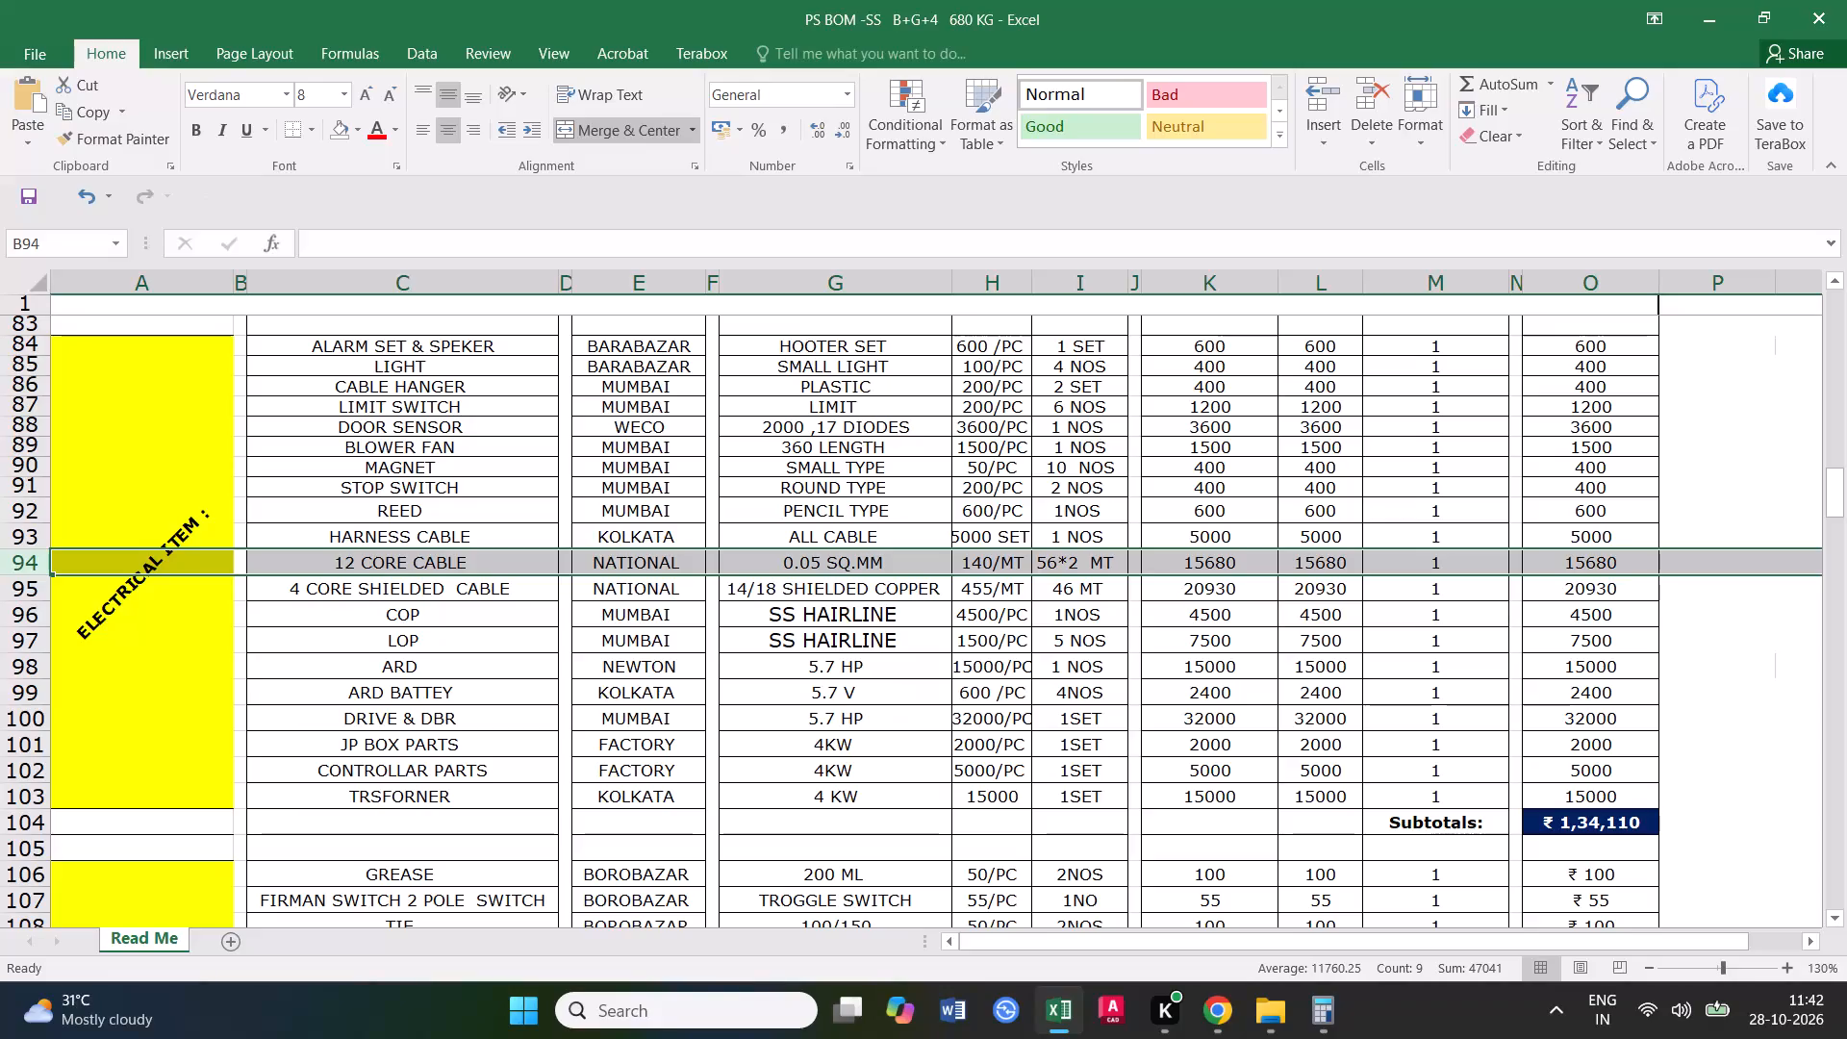
Set the 12 CORE CABLE rate in H94 to 150/MT.
left_click(999, 564)
double_click(995, 561)
key("BackSpace")
key("BackSpace")
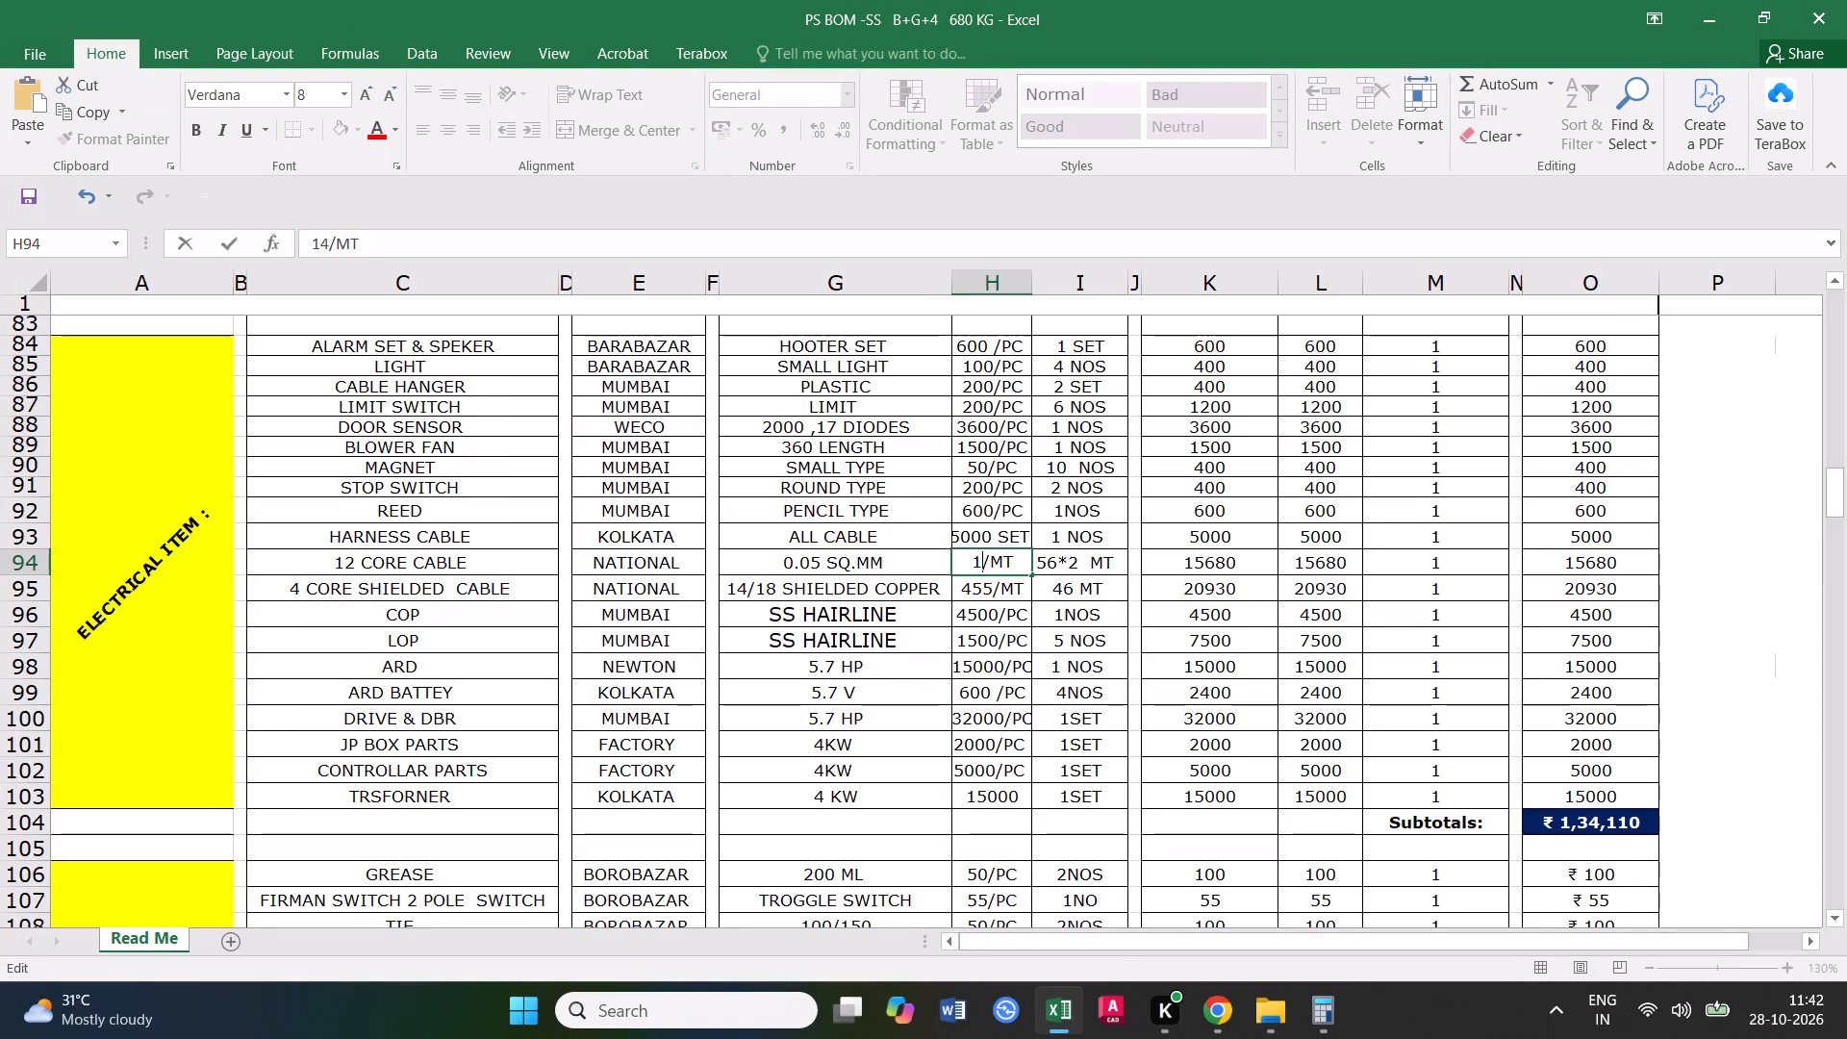
type("50")
left_click(1046, 611)
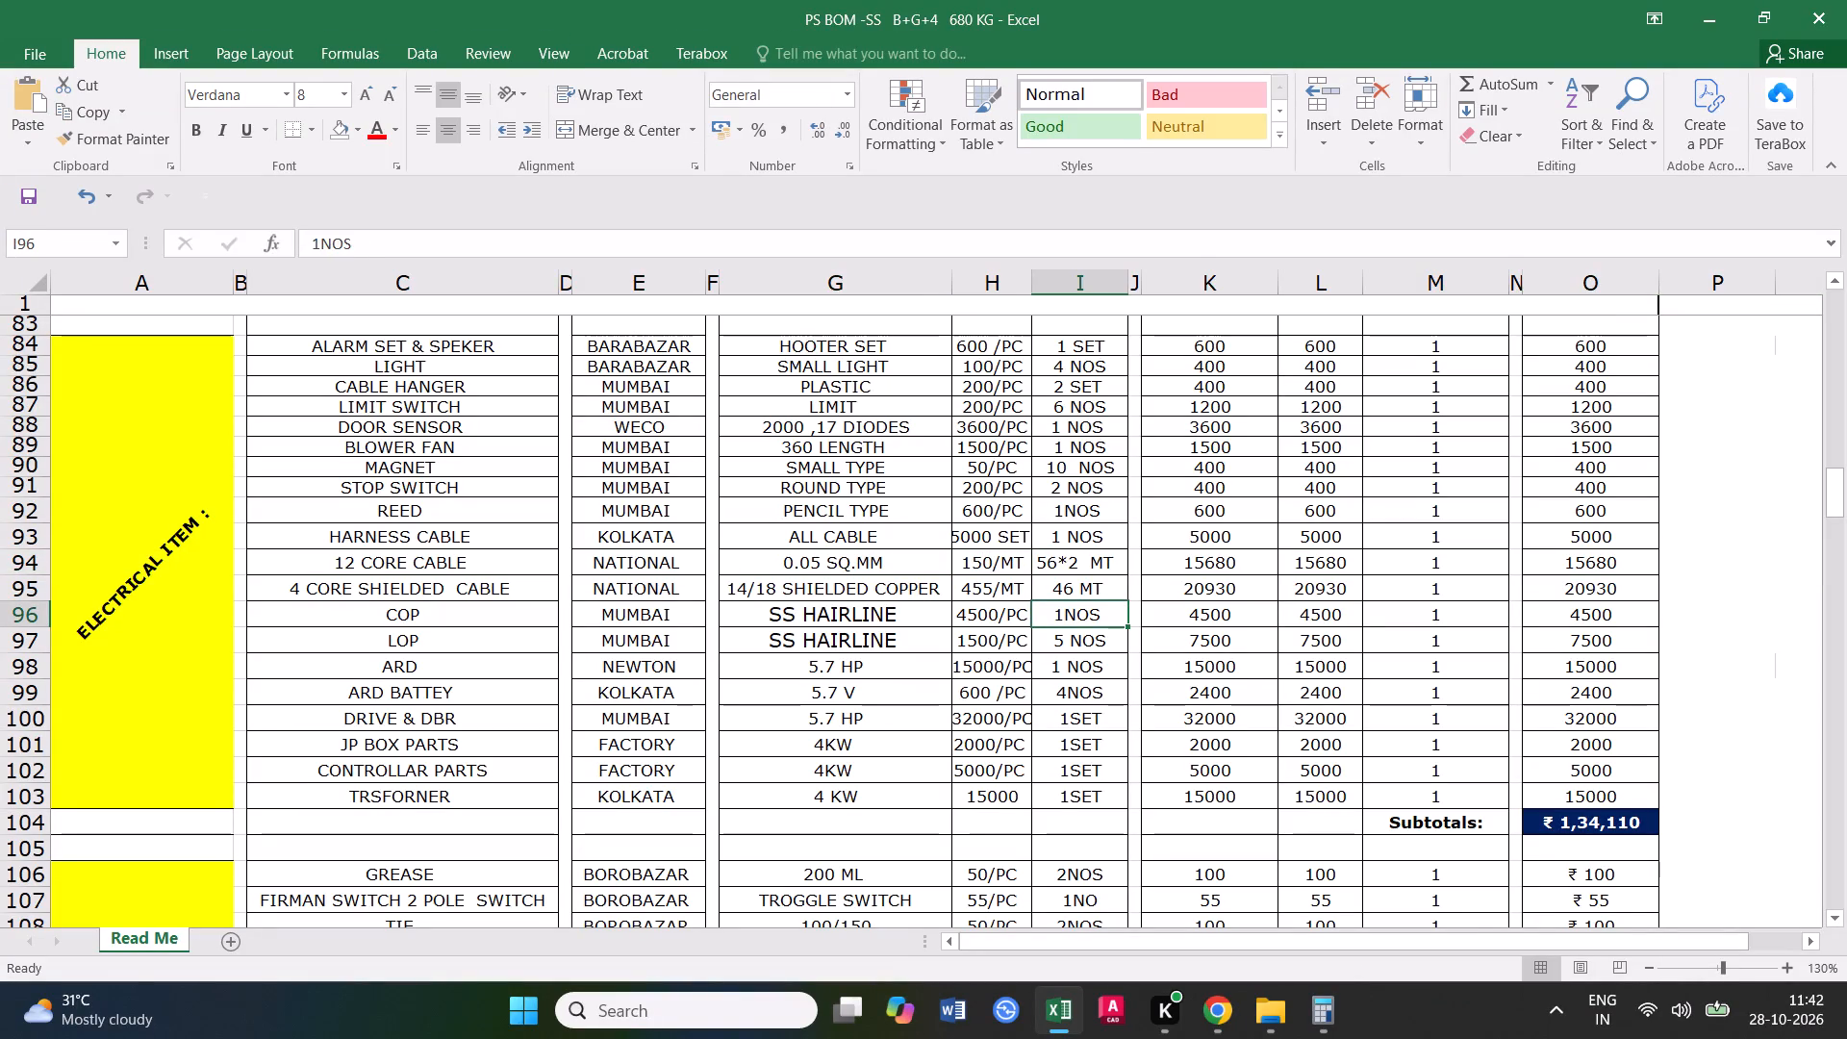
Calculate the 12 CORE CABLE cost in Calculator as 56 × 2 × 150.
left_click(1070, 564)
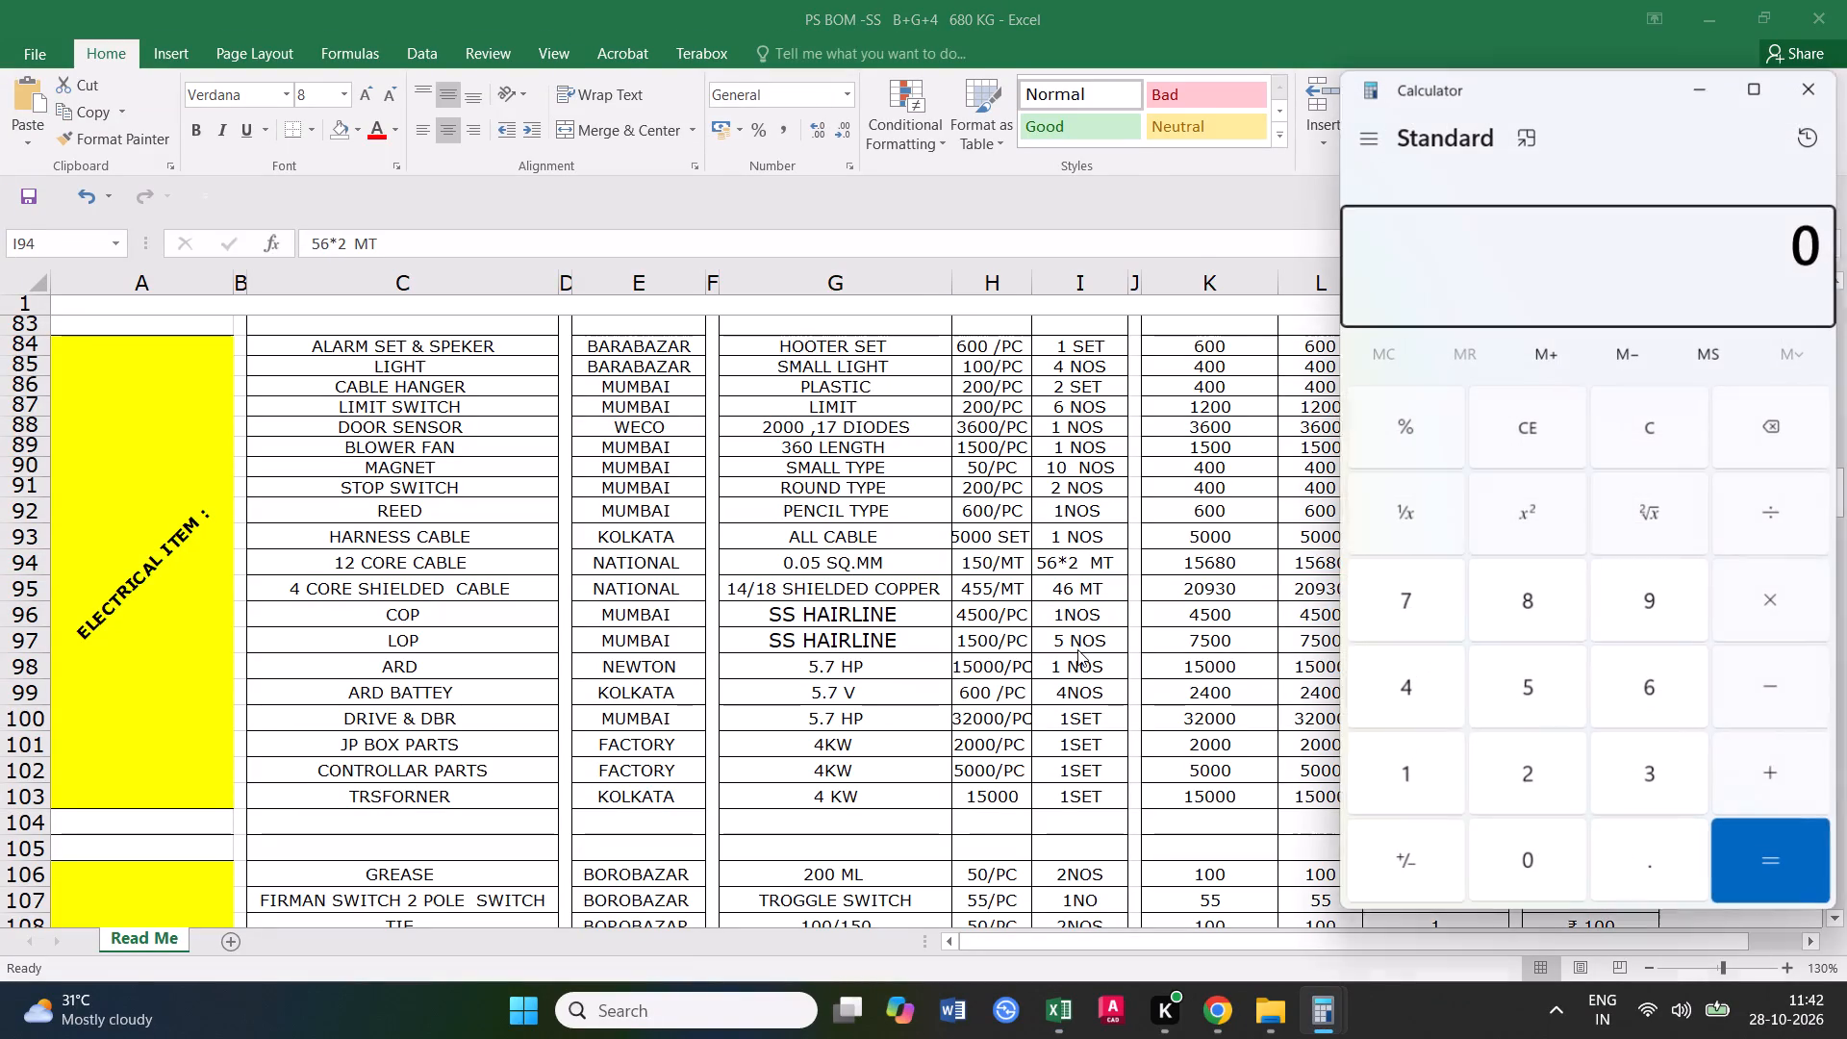
type("56*2")
key("Return")
type("*150")
key("Return")
left_click(1806, 89)
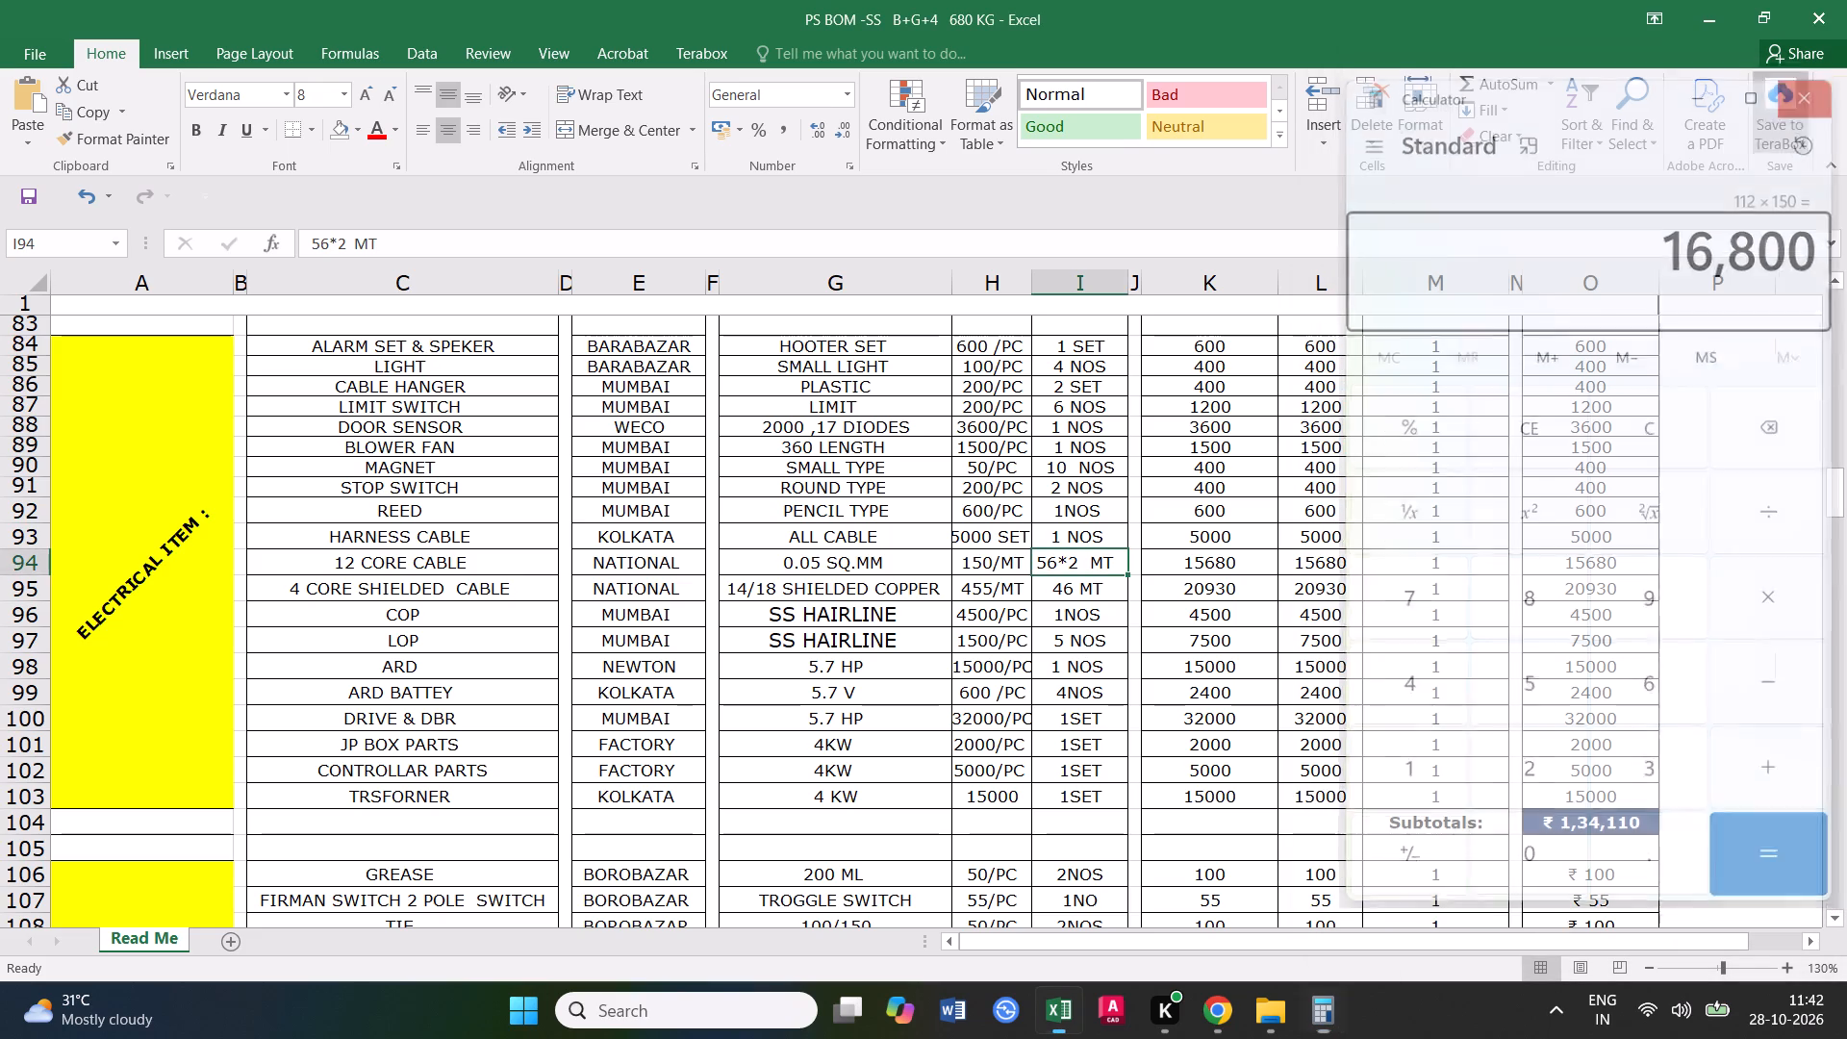
In the Excel BOM, enter 16800 as the 12 CORE CABLE amount in K94 and fill it across to L94.
left_click(1215, 561)
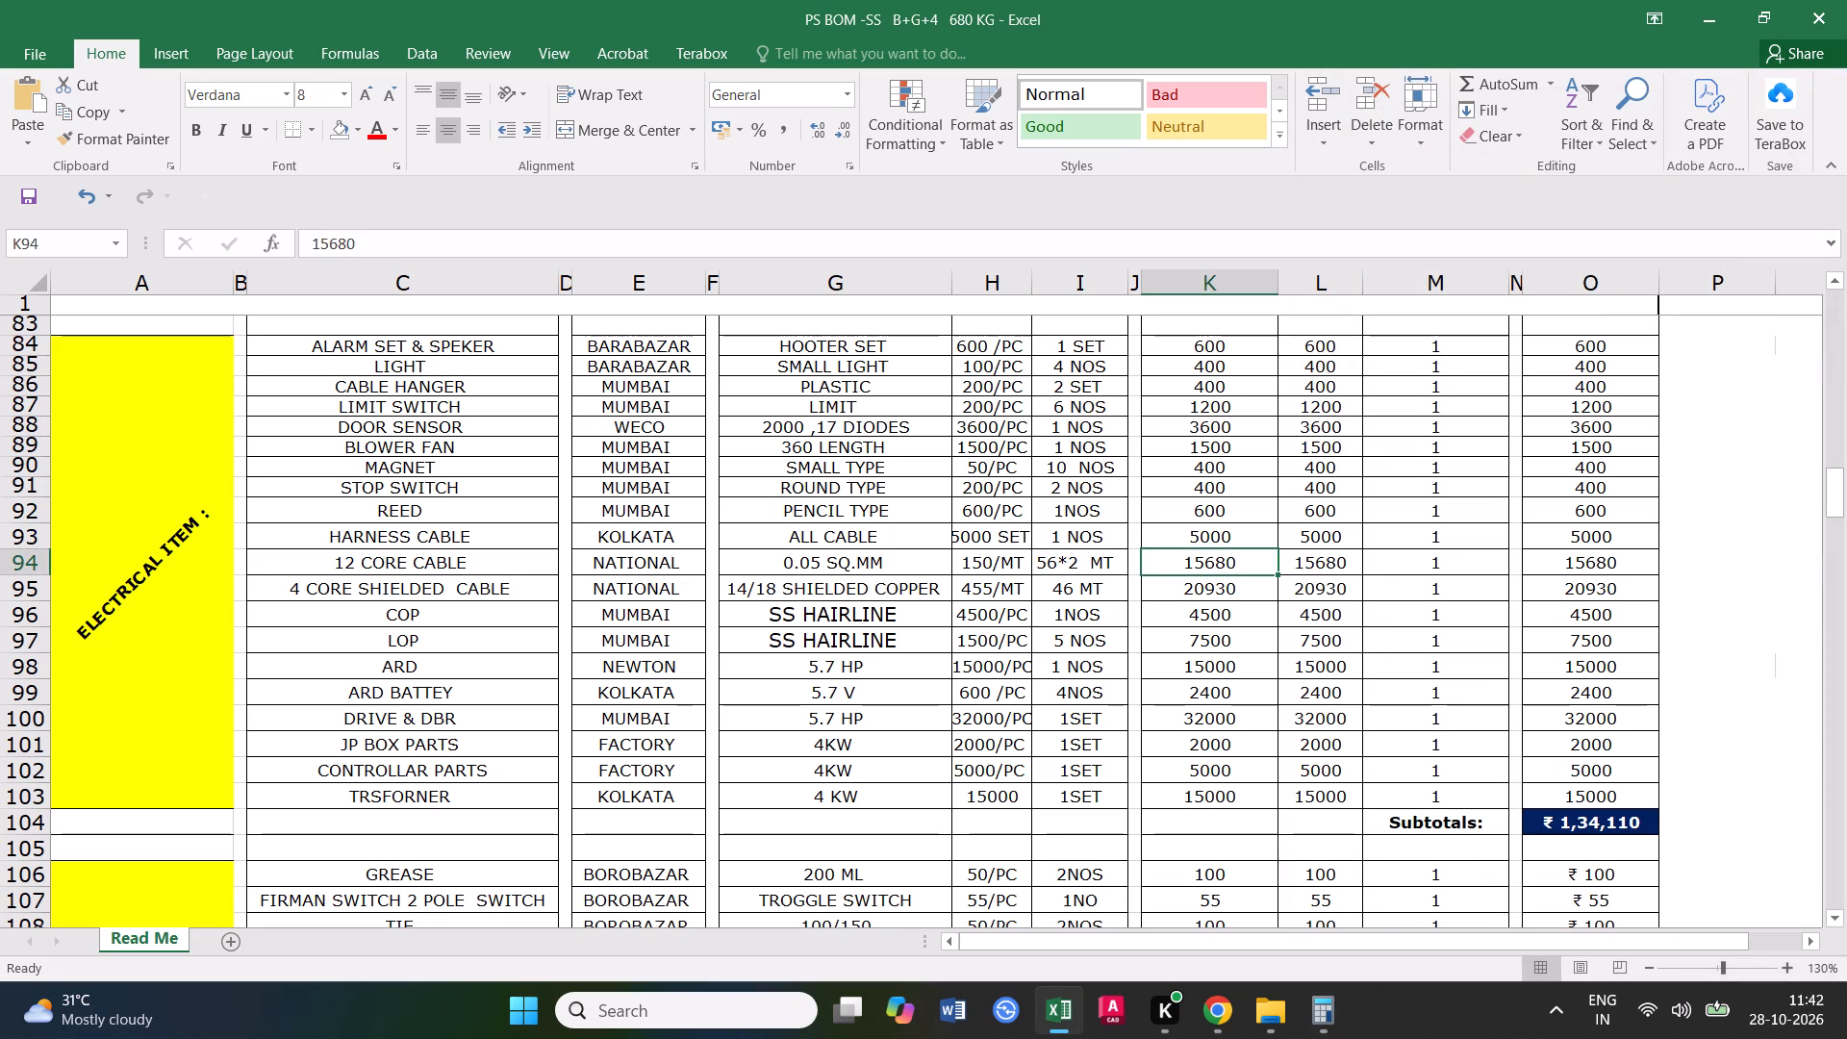
type("16800")
left_click(1218, 618)
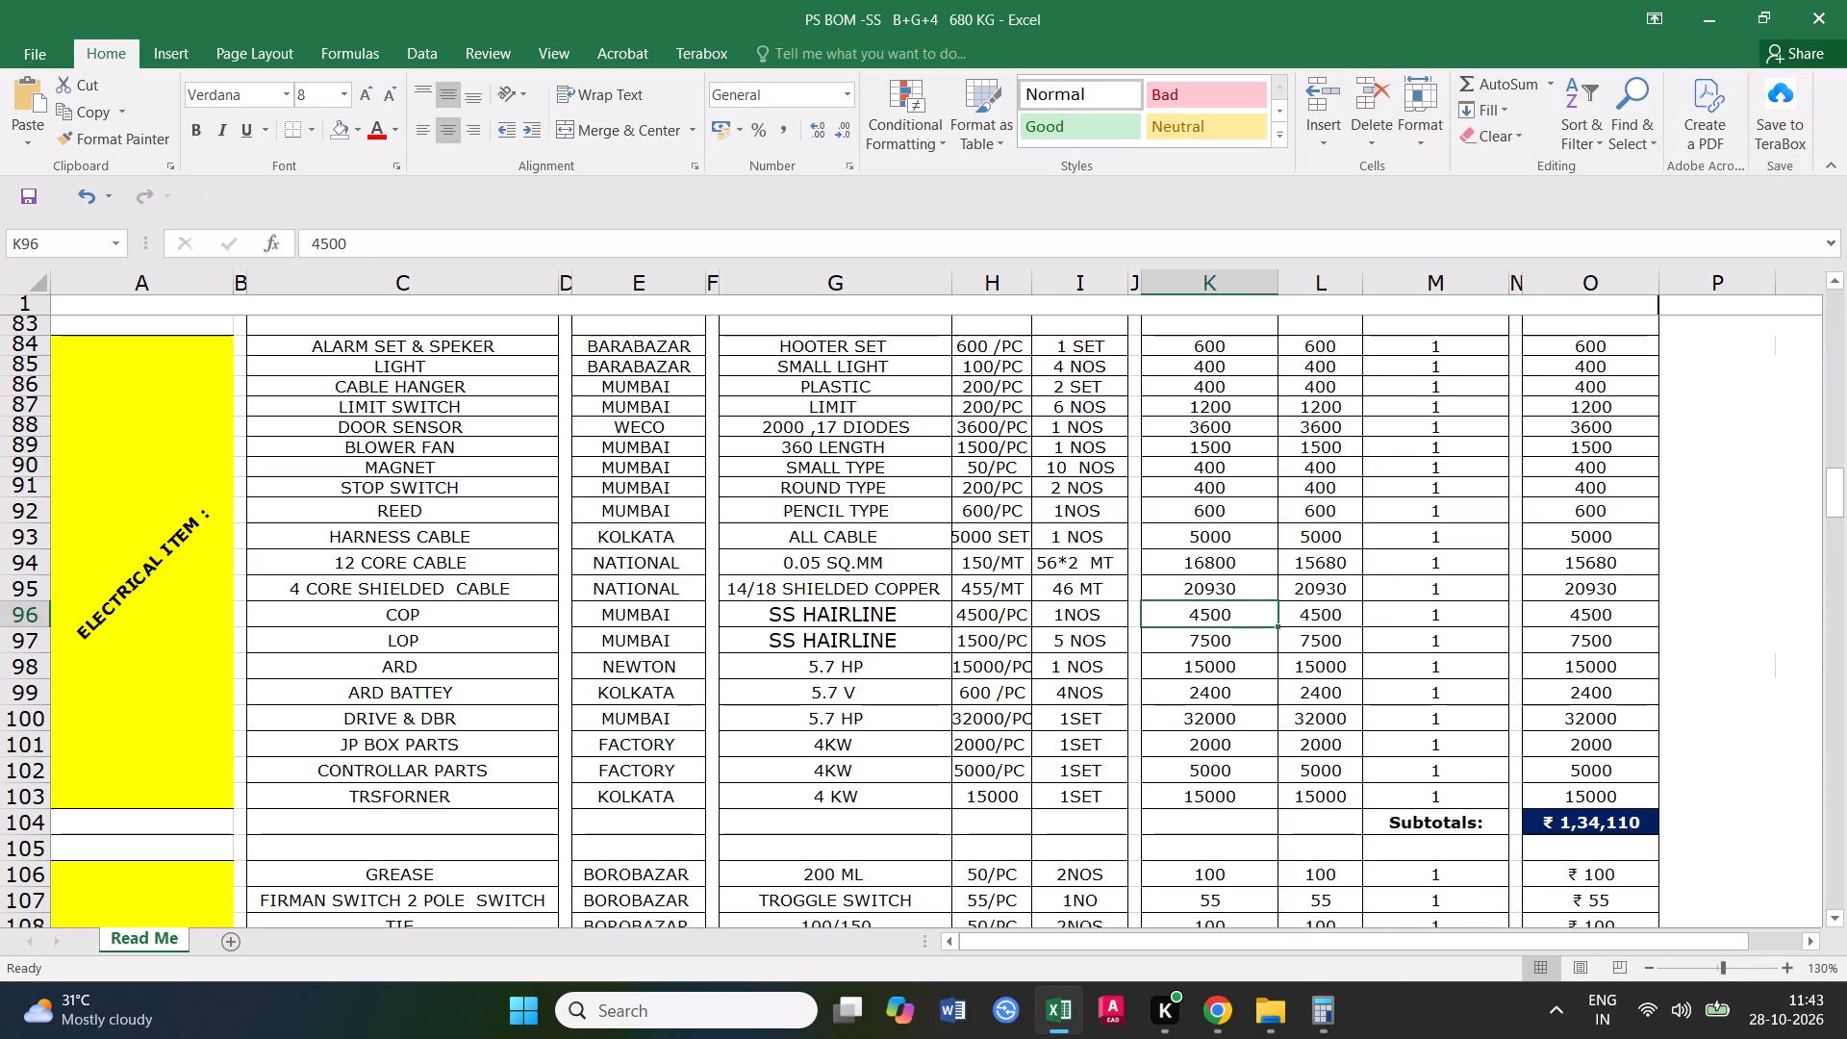
left_click(1225, 564)
left_click_drag(1275, 570, 1329, 573)
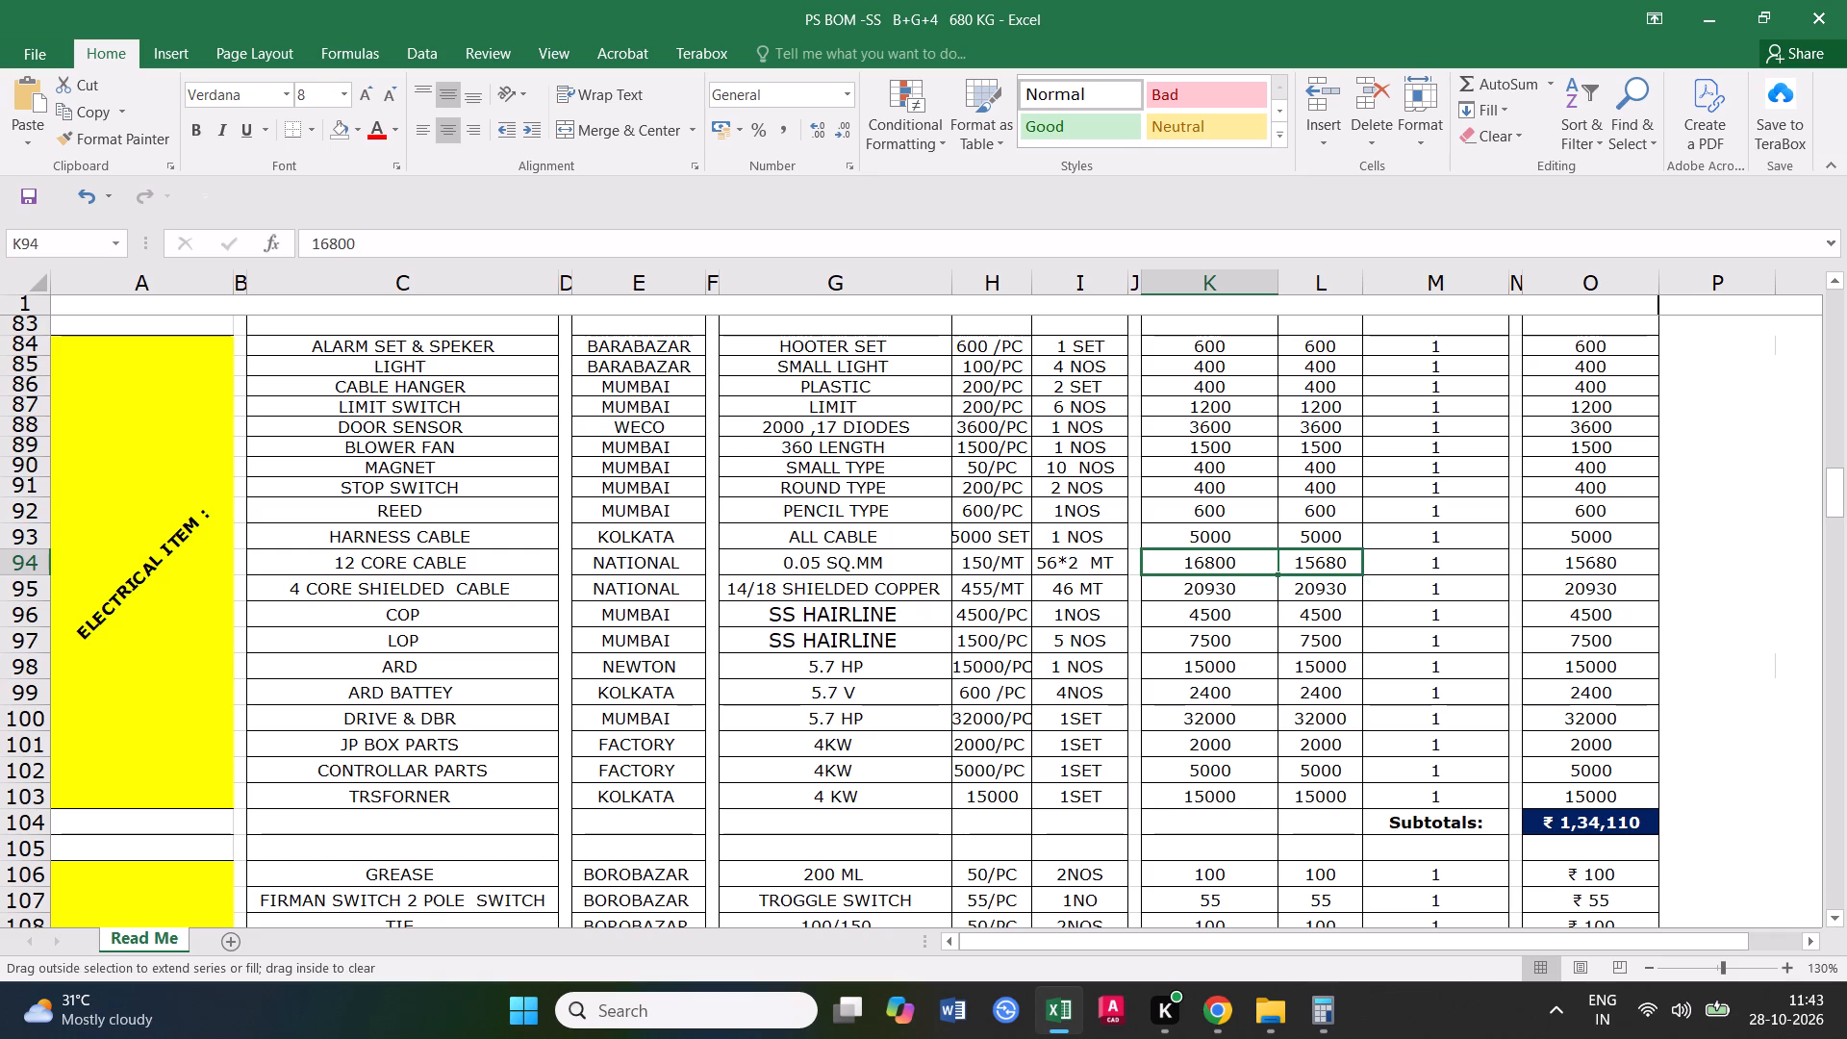
Set the 4 CORE SHIELDED CABLE rate in H95 to 685/MT.
left_click(425, 587)
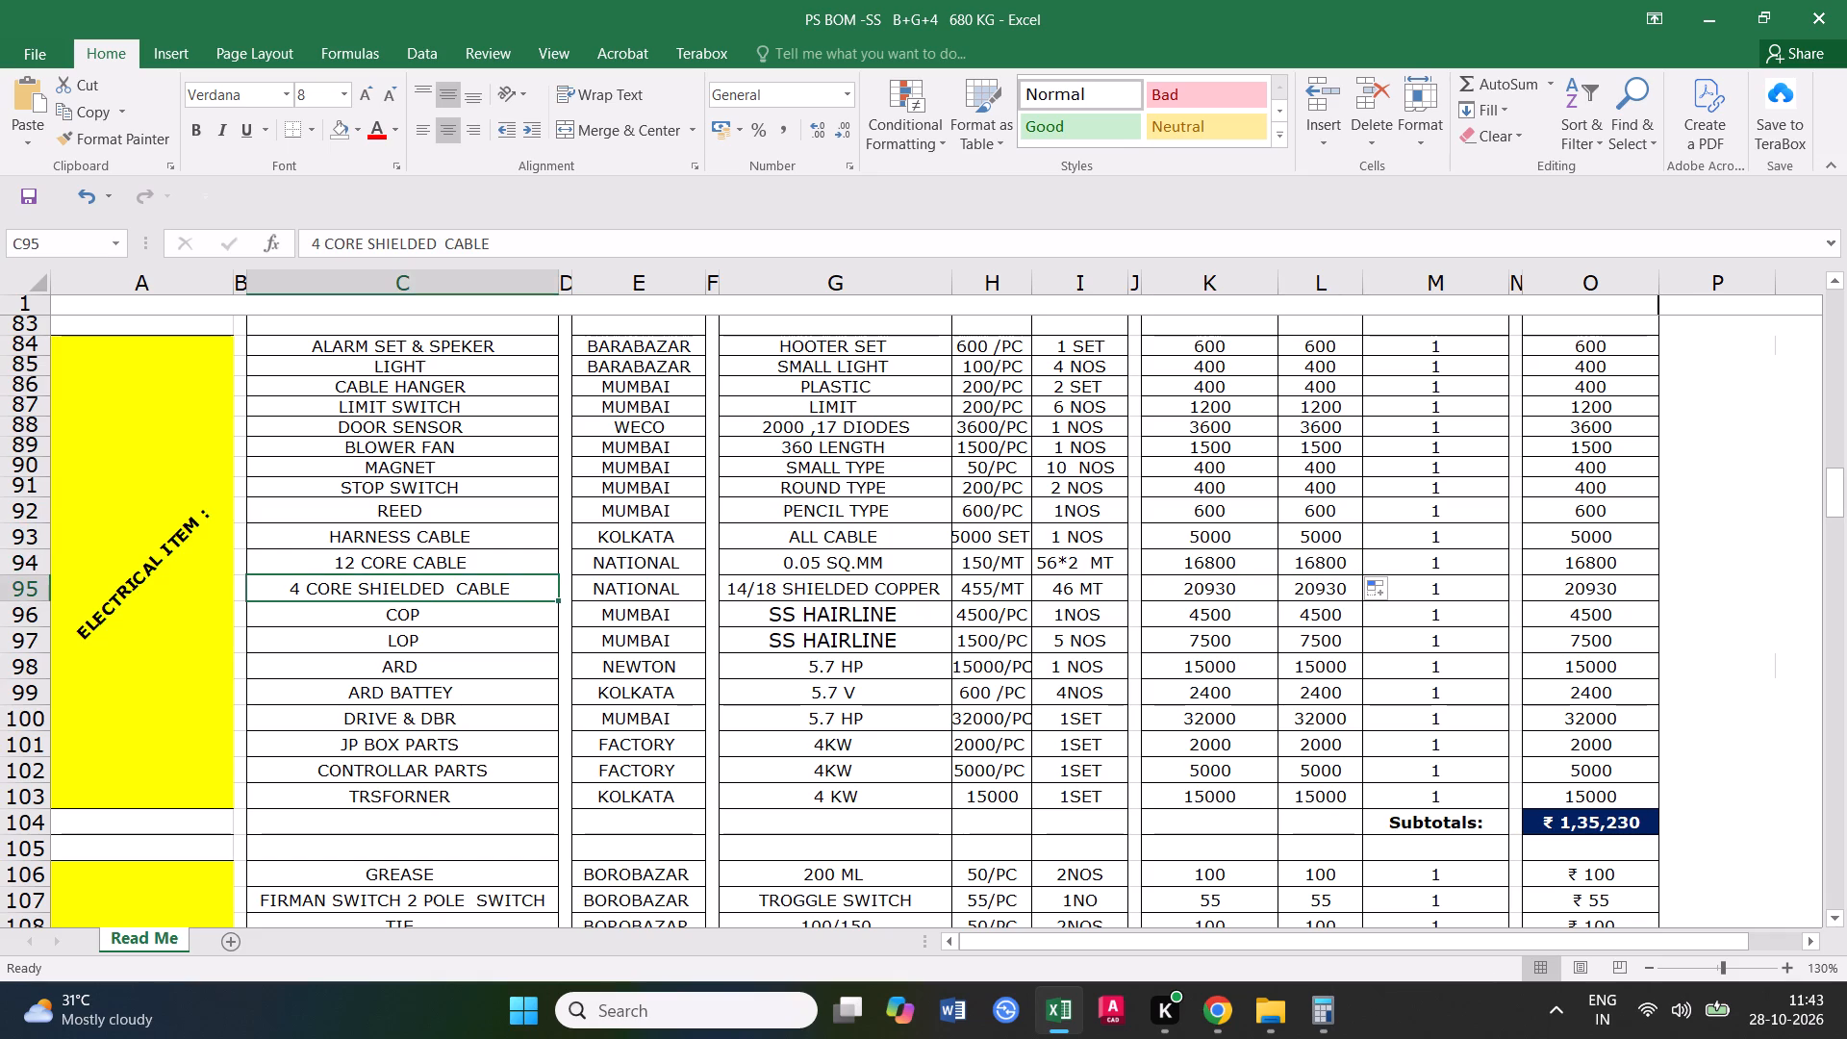
left_click(826, 599)
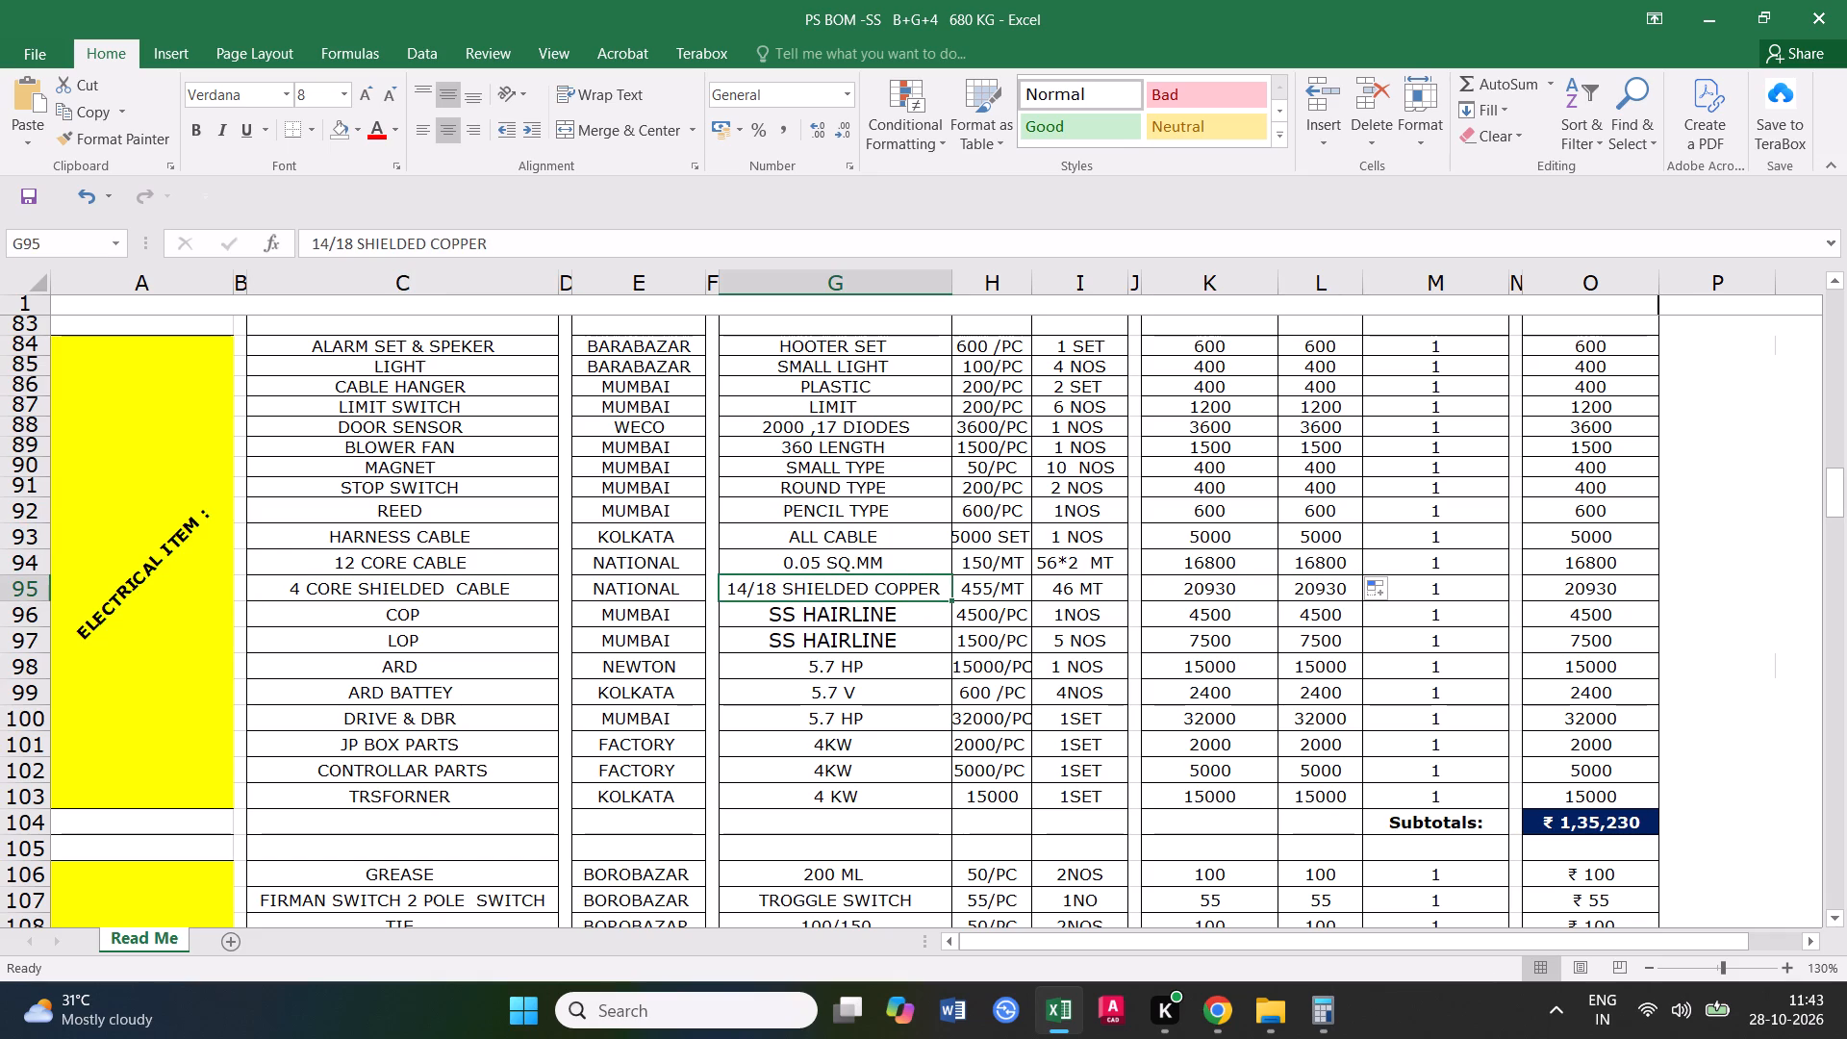
double_click(988, 592)
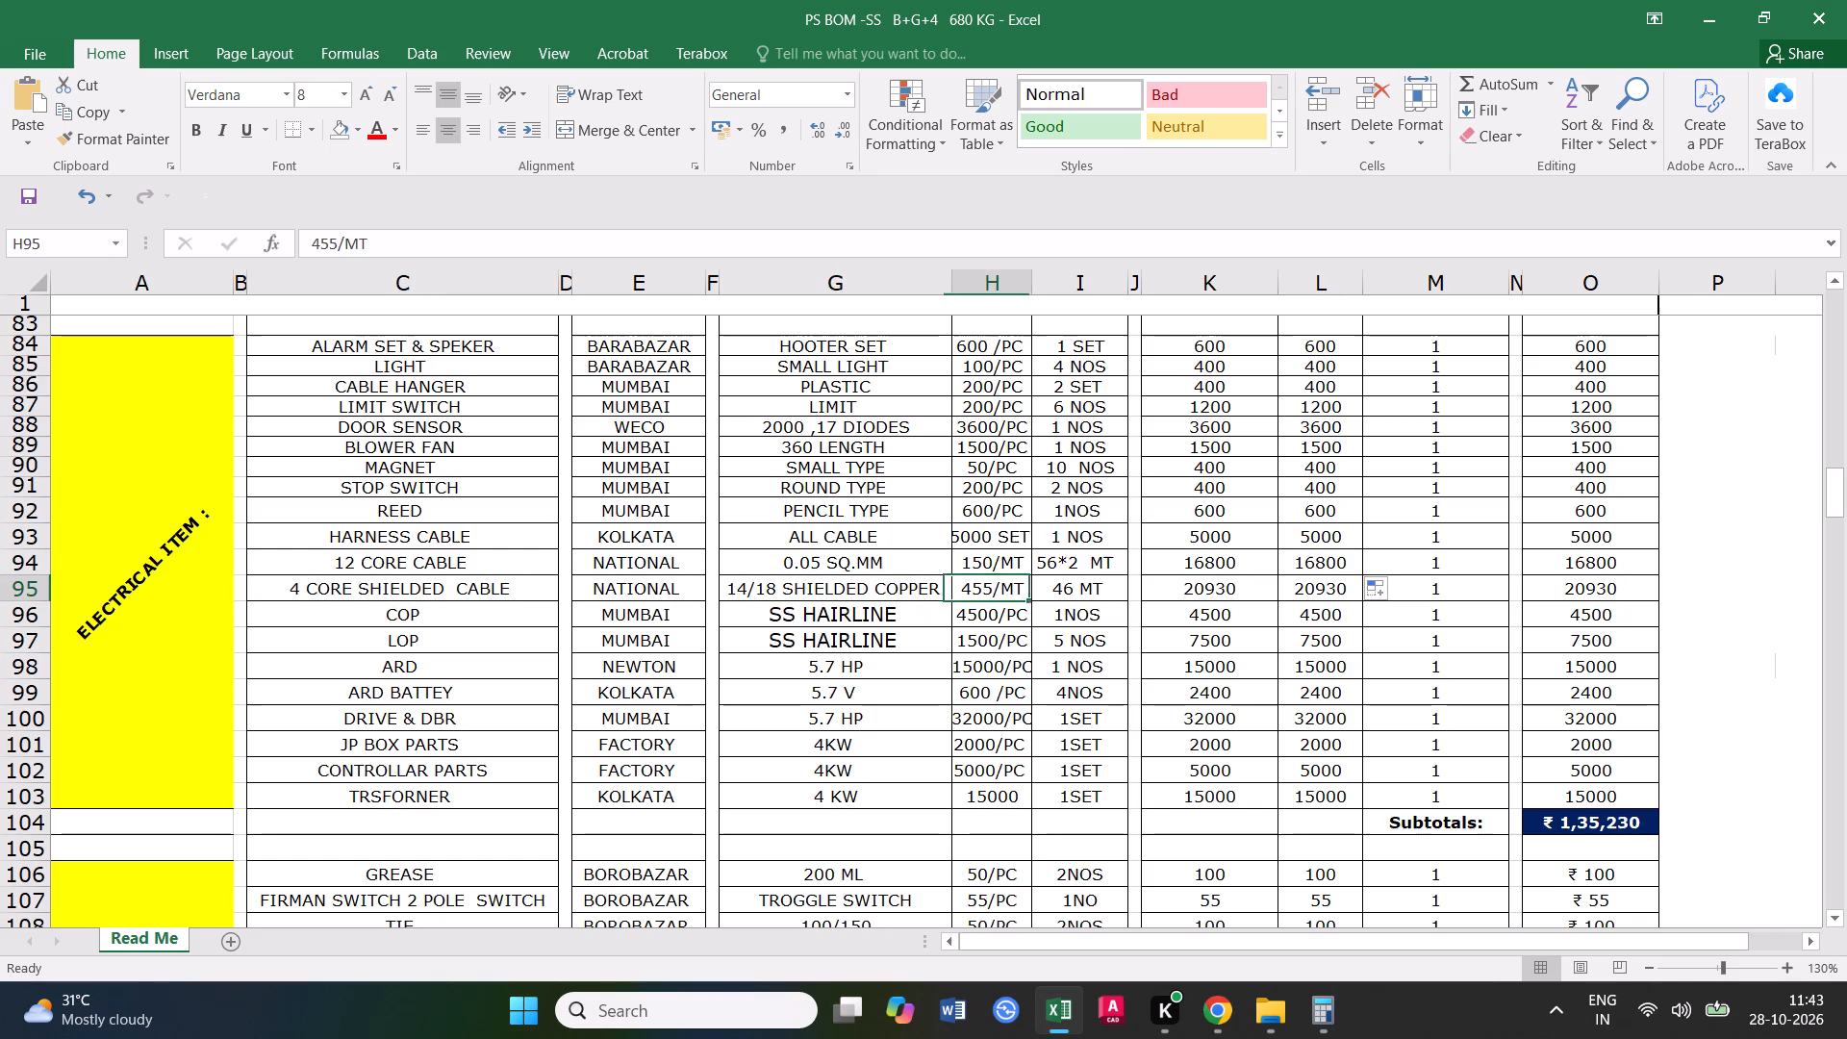
left_click_drag(990, 585, 980, 587)
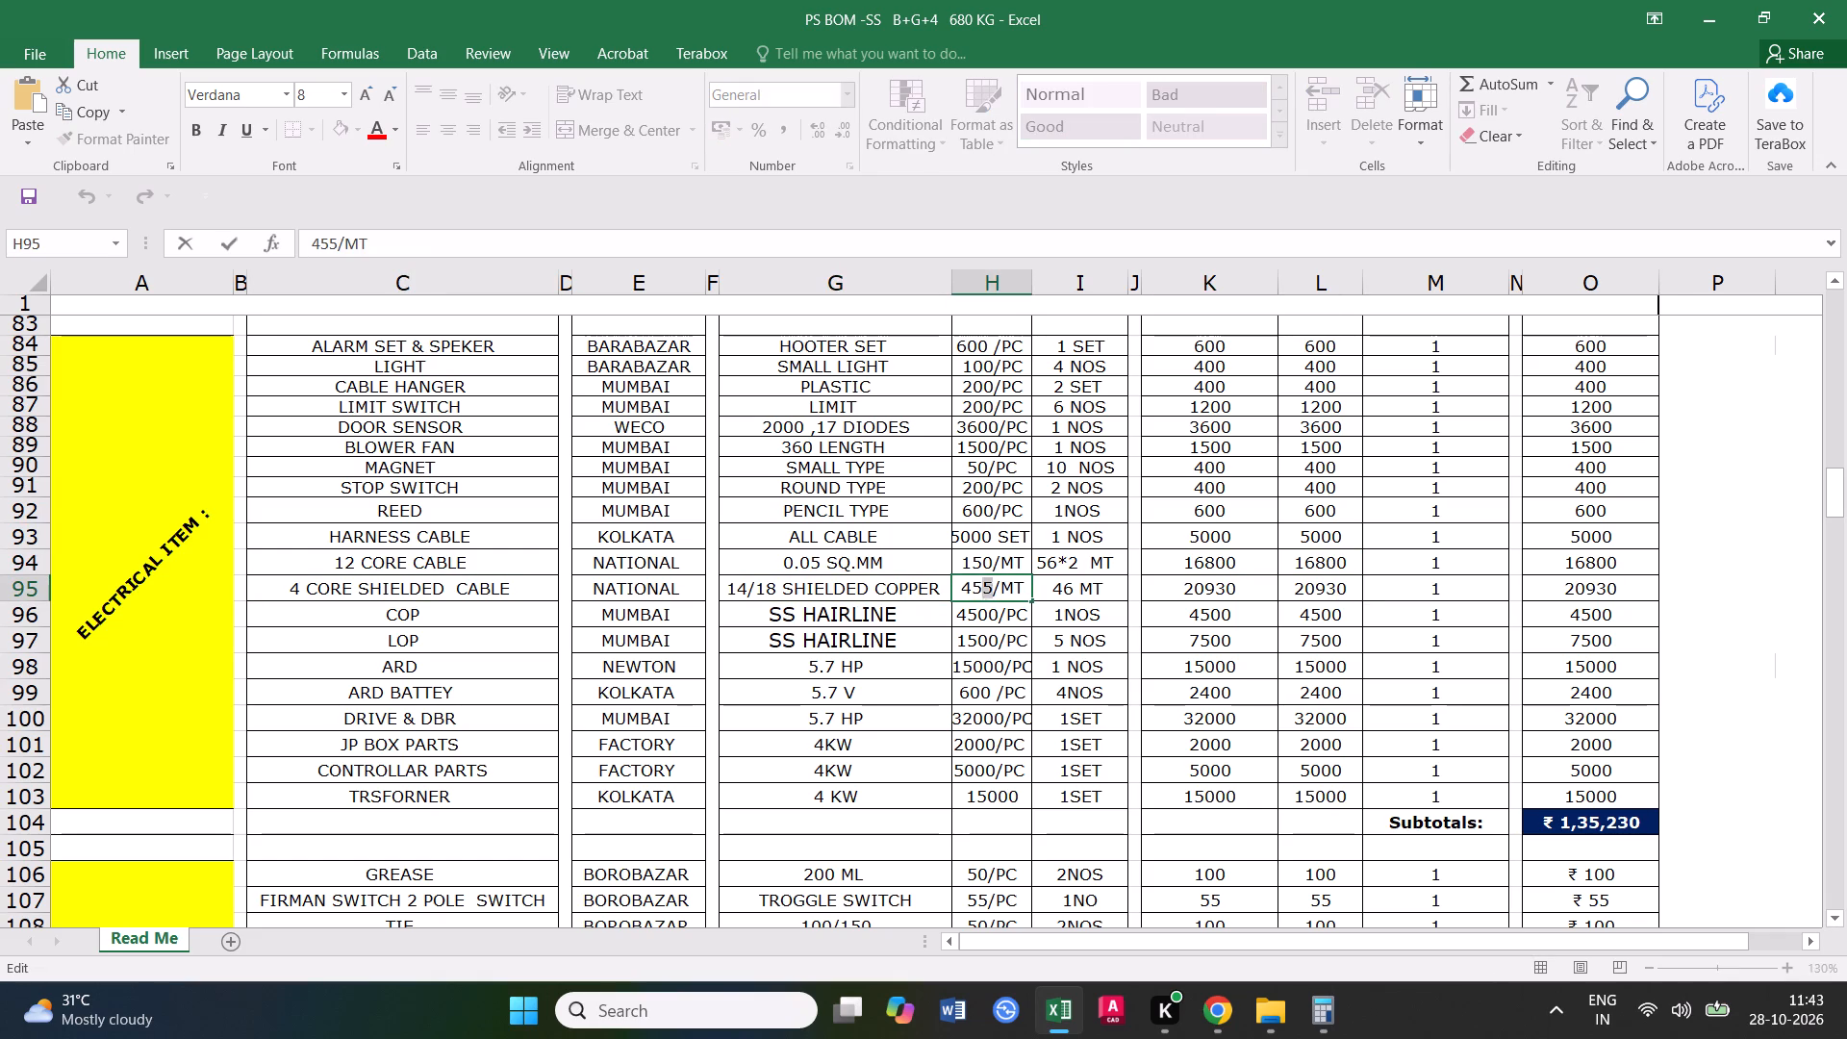
left_click_drag(980, 587, 954, 592)
type("685")
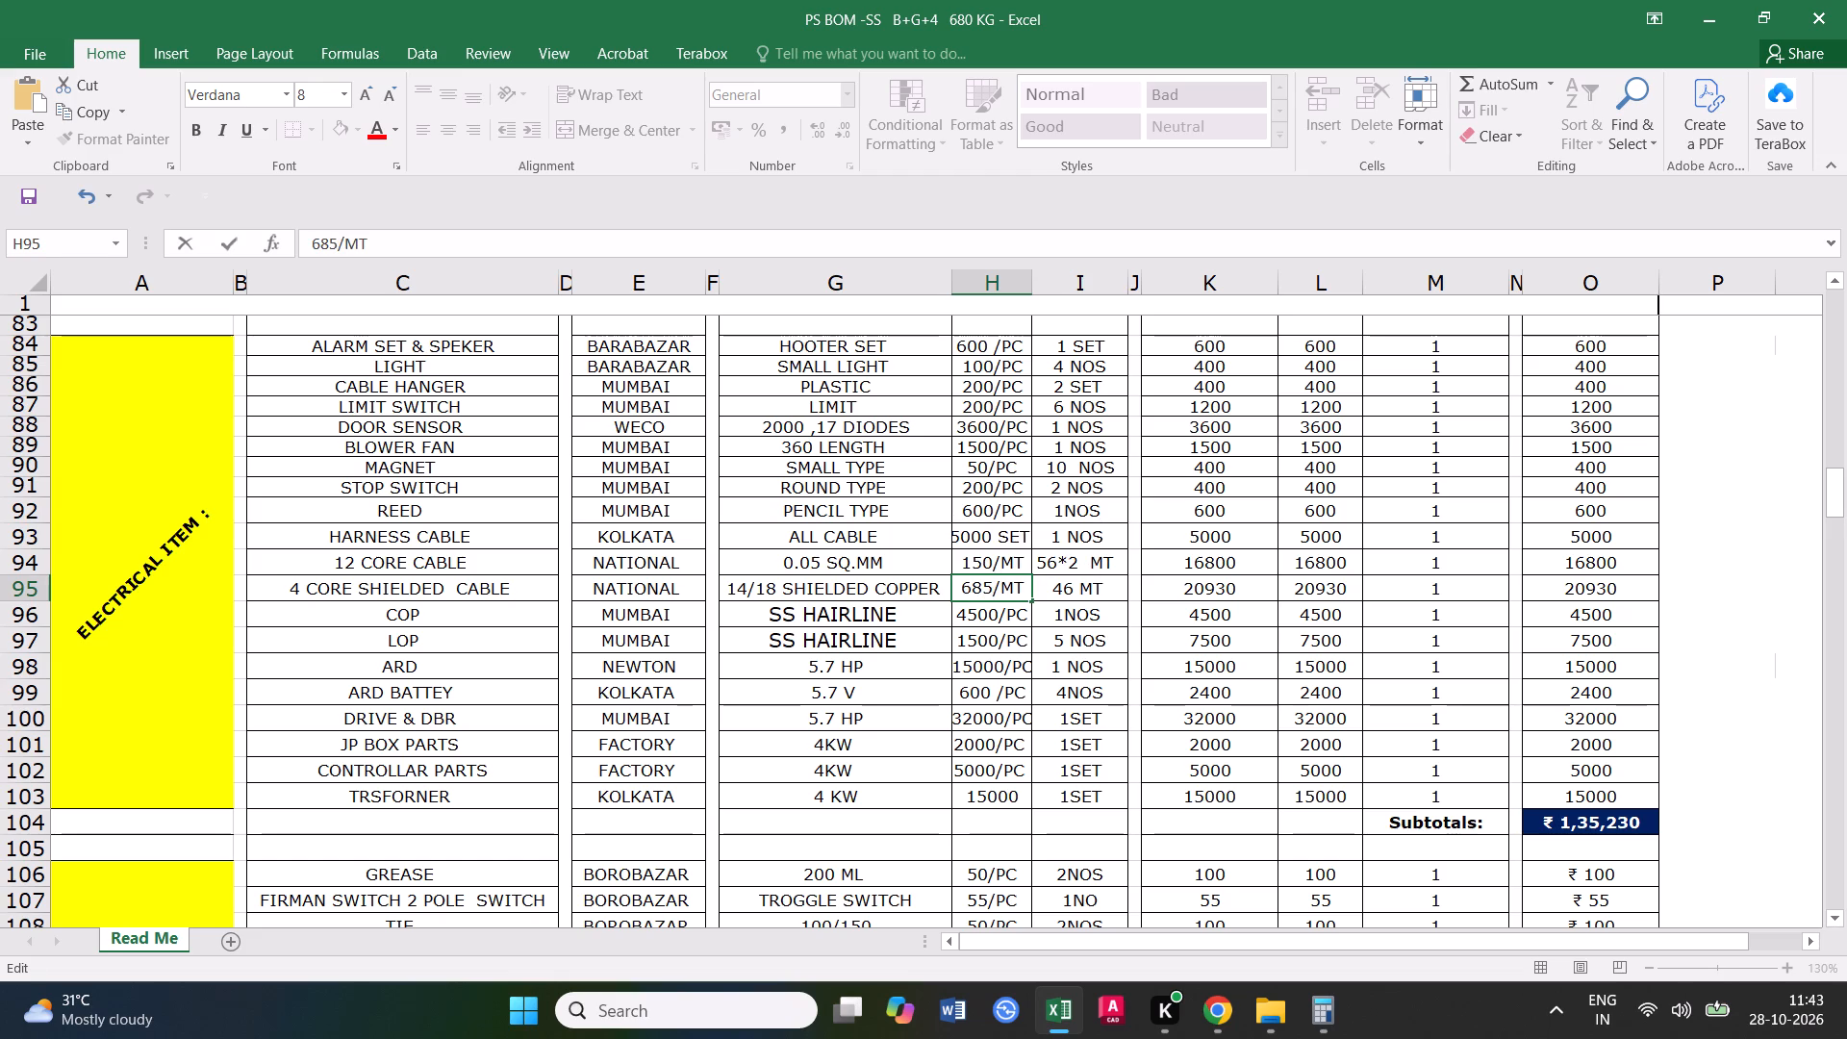
left_click(974, 650)
Calculate the 4 CORE SHIELDED CABLE cost in Calculator as 46 × 685.
left_click(1069, 586)
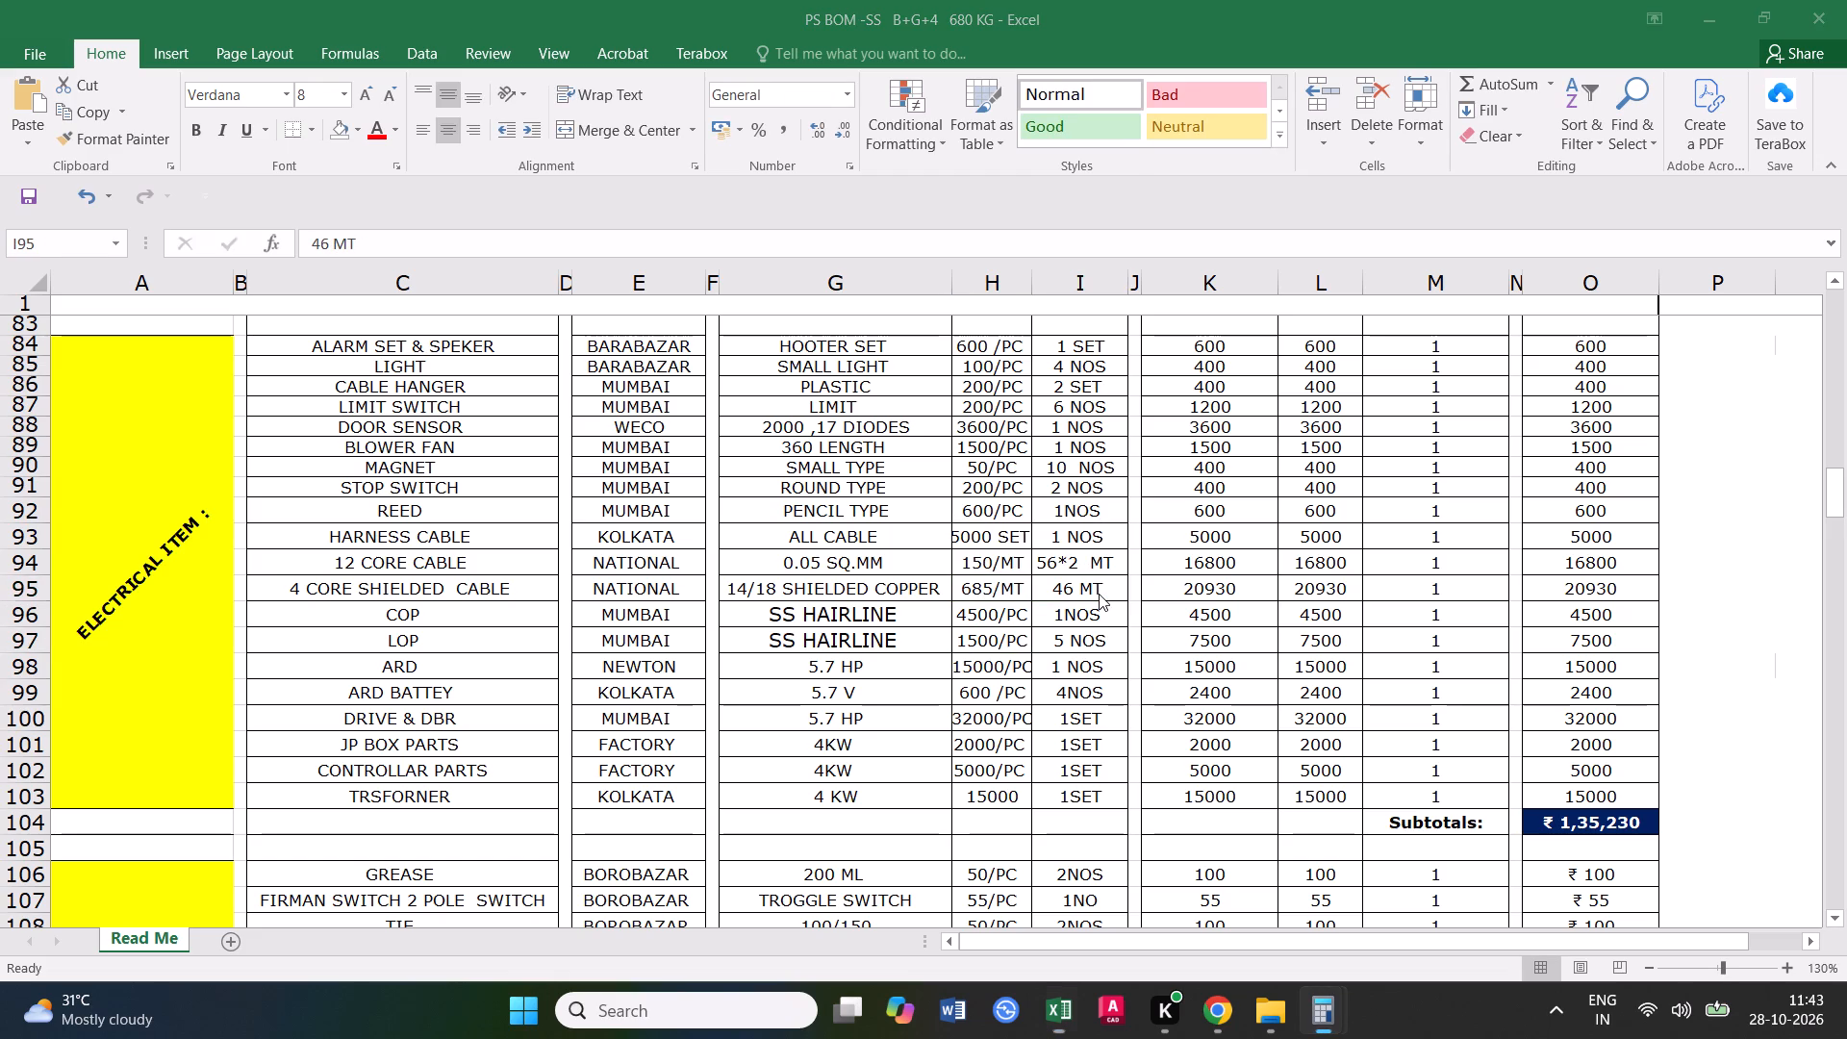
type("65*68")
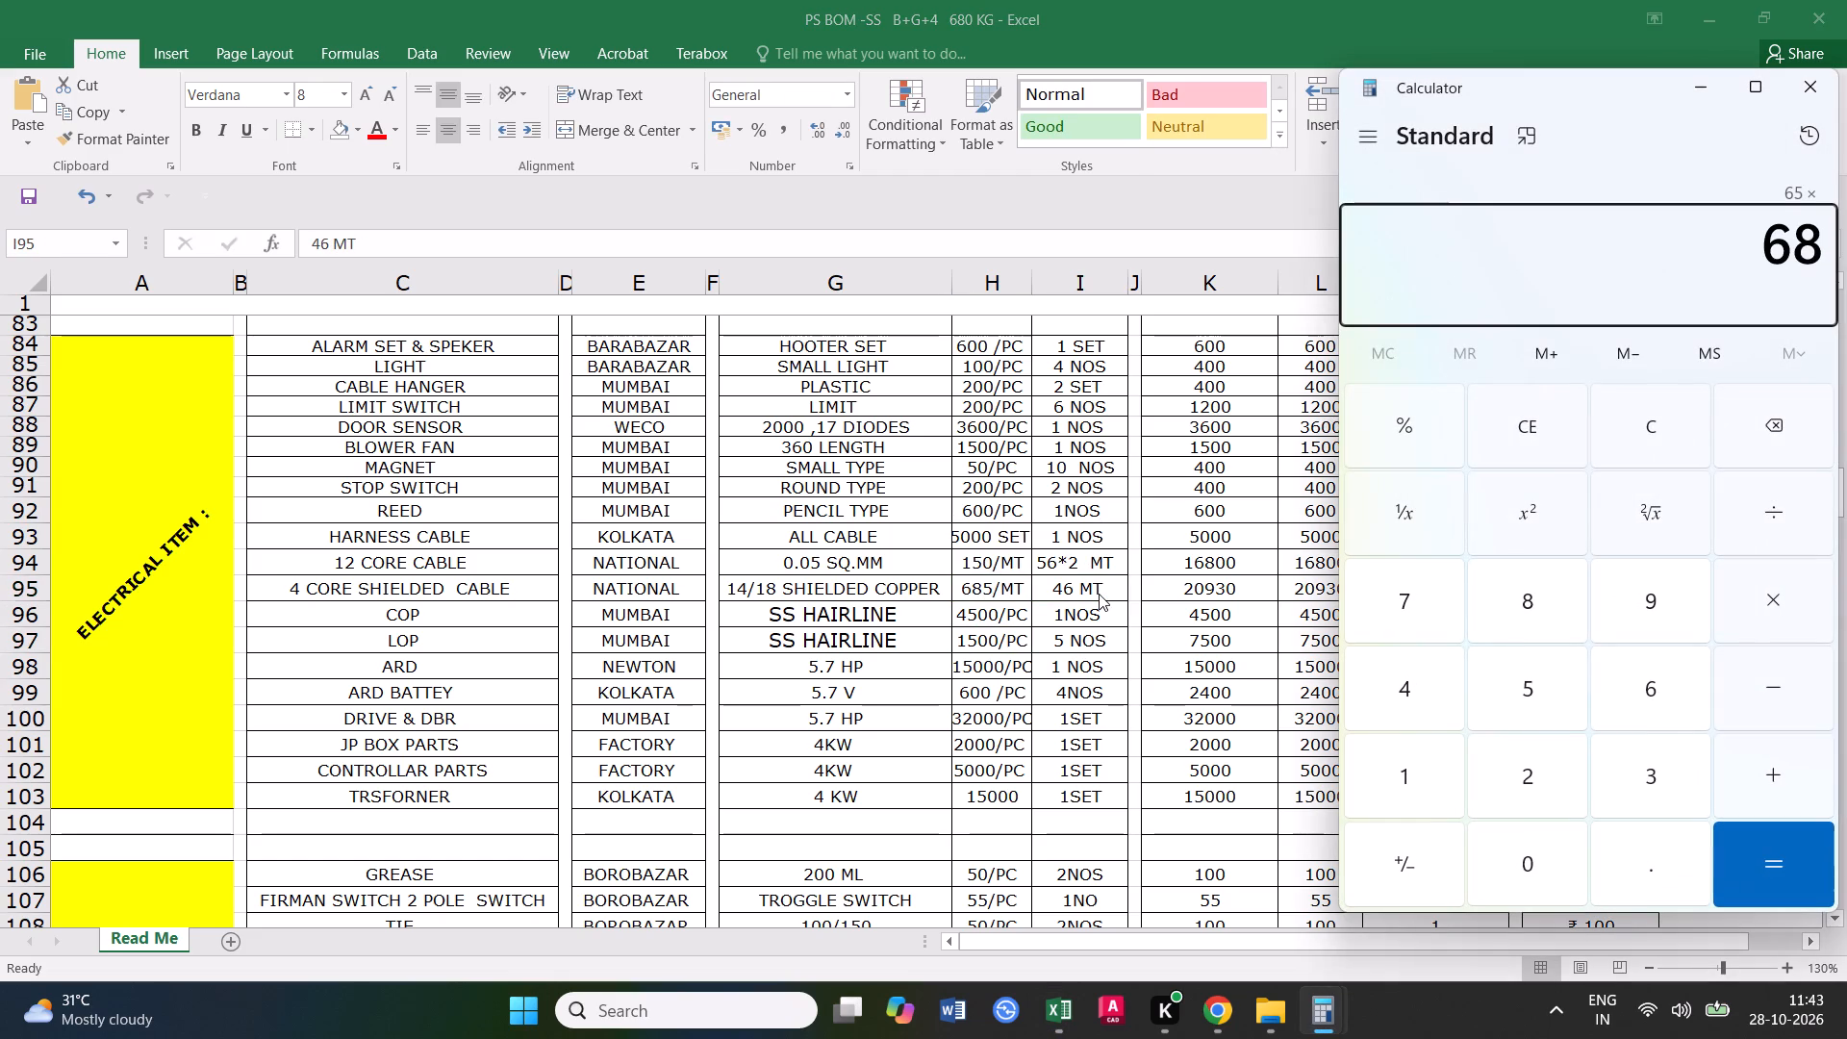
key("5")
double_click(1638, 439)
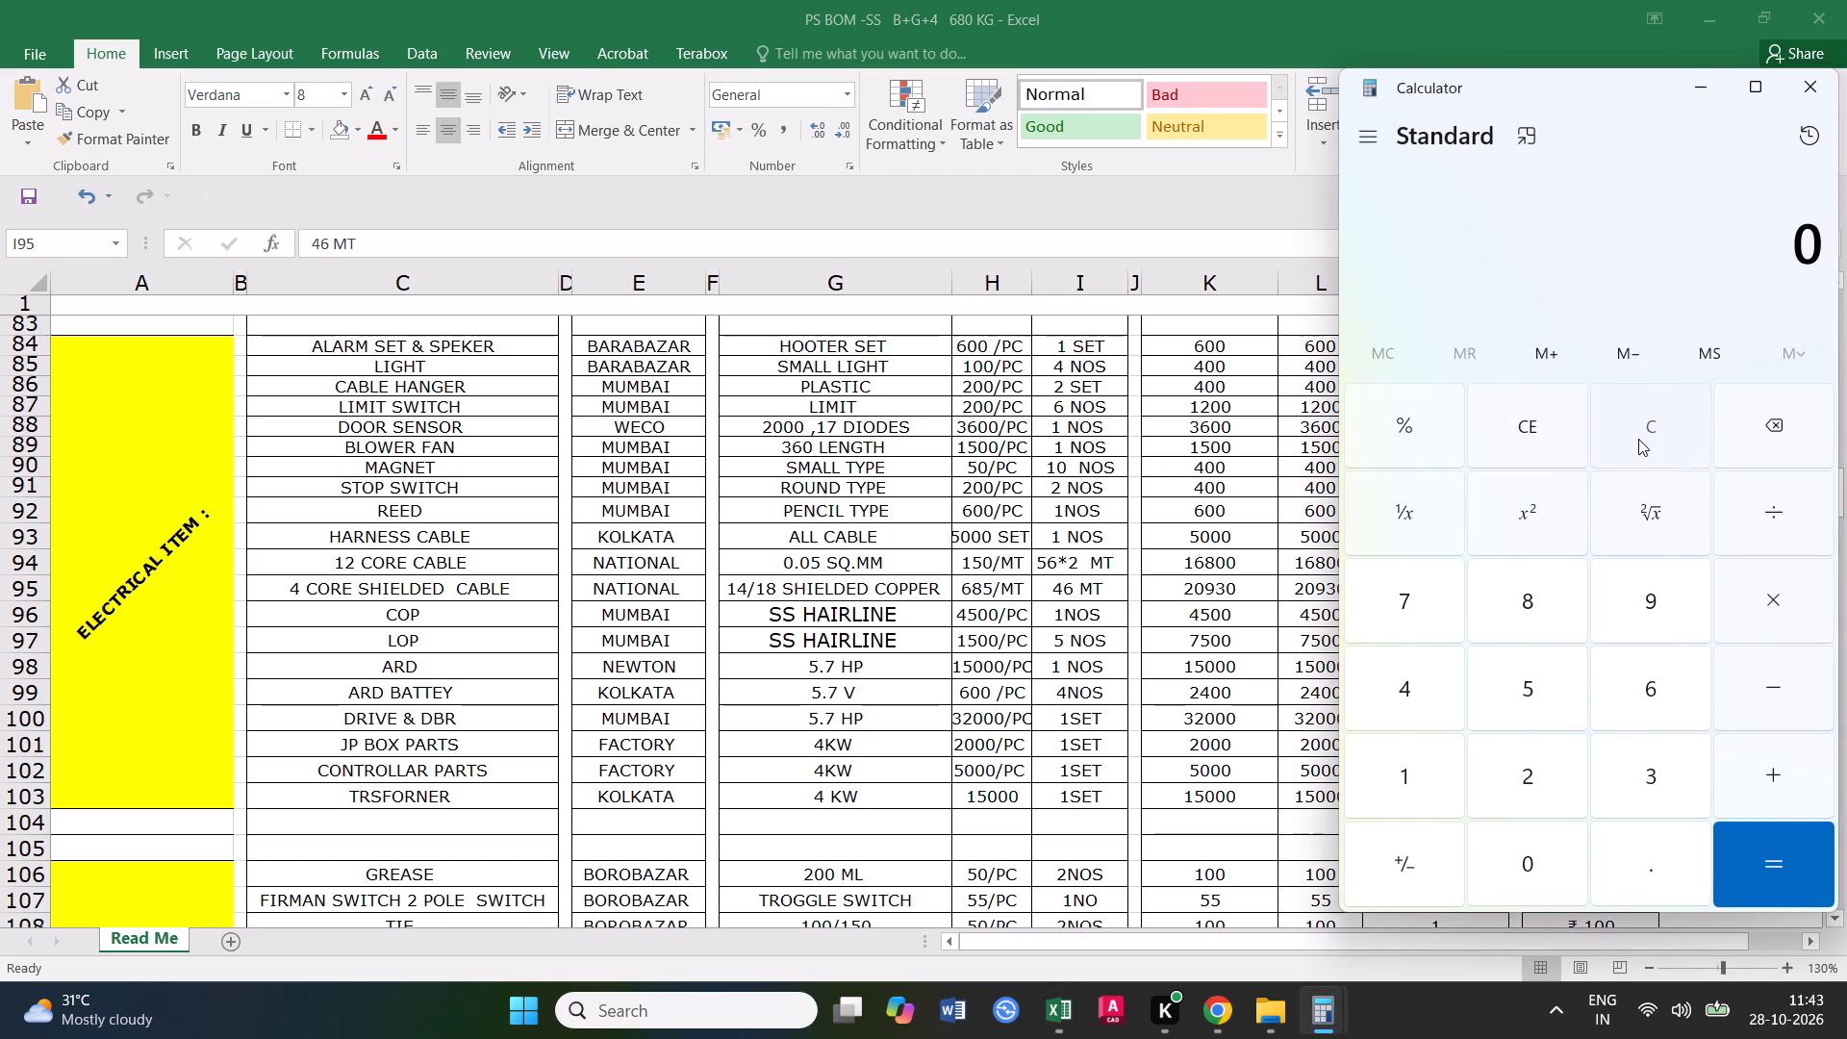
key("4")
type("6*685")
key("Return")
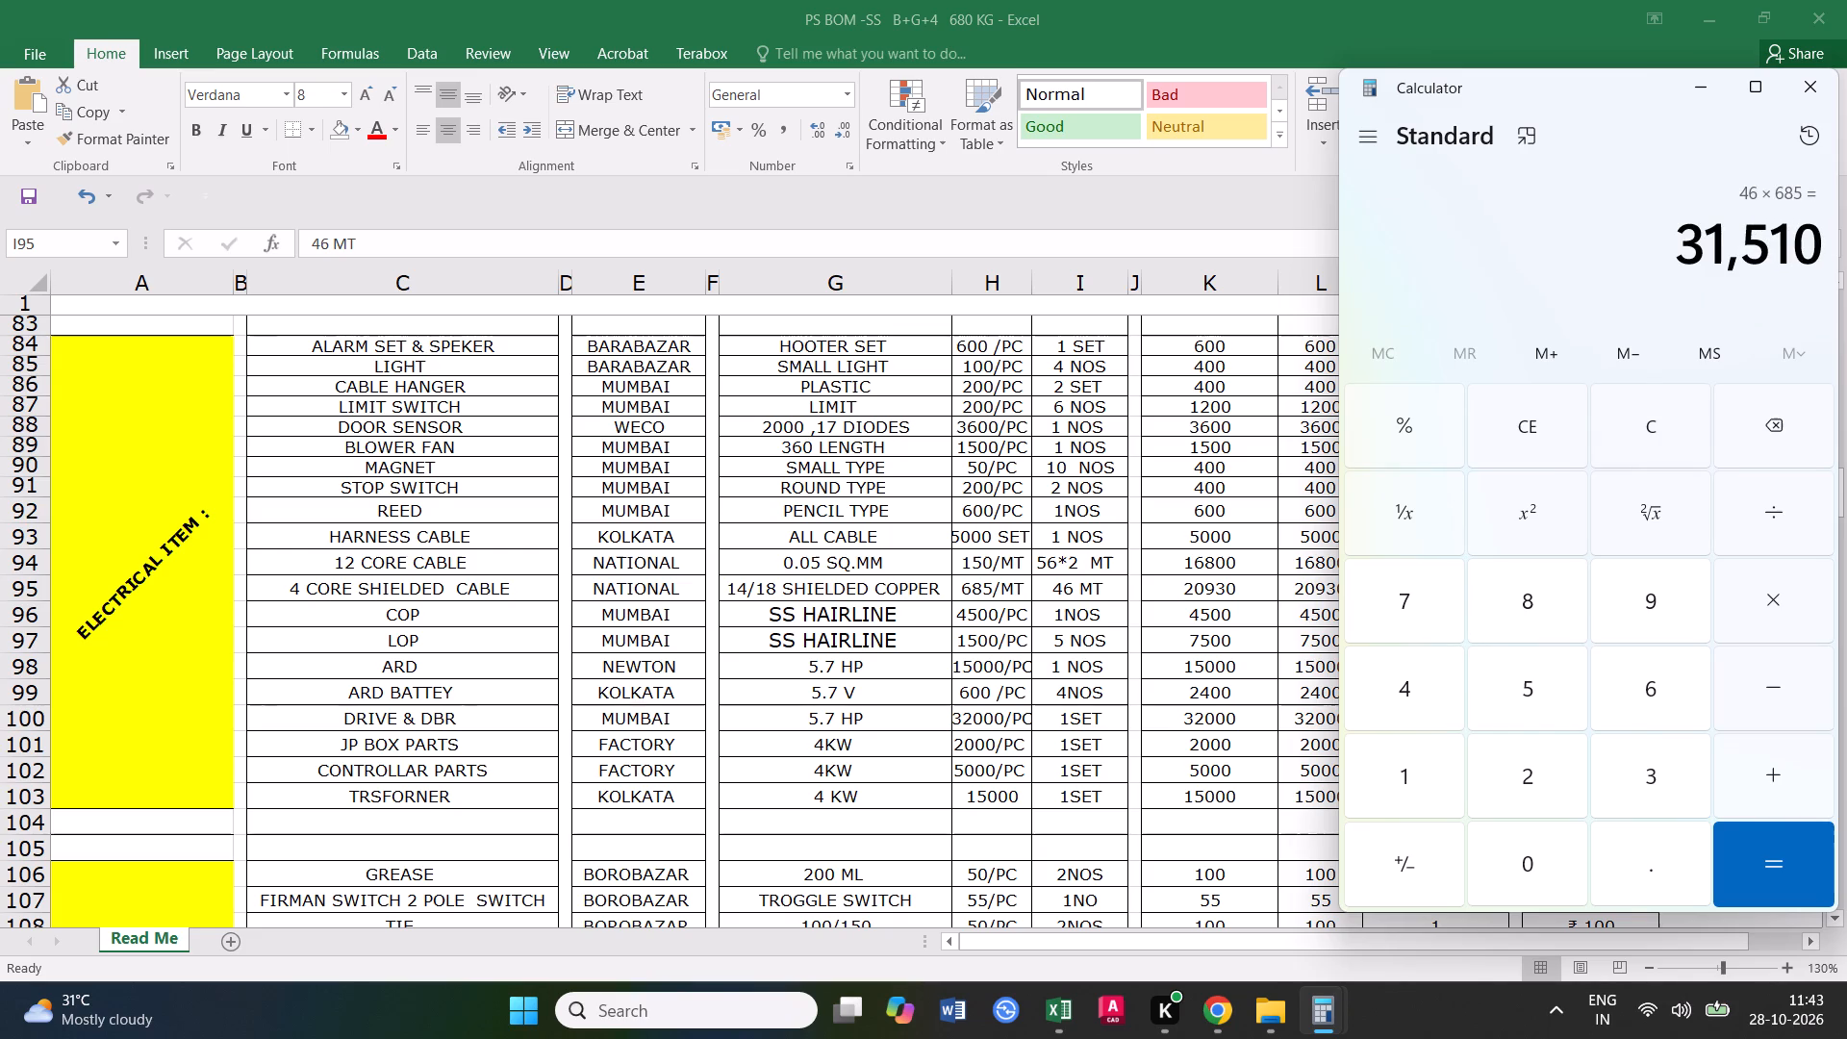
left_click(1792, 100)
In the Excel BOM, enter 31510 as the 4 CORE SHIELDED CABLE amount in K95 and fill it across to L95.
left_click(1204, 588)
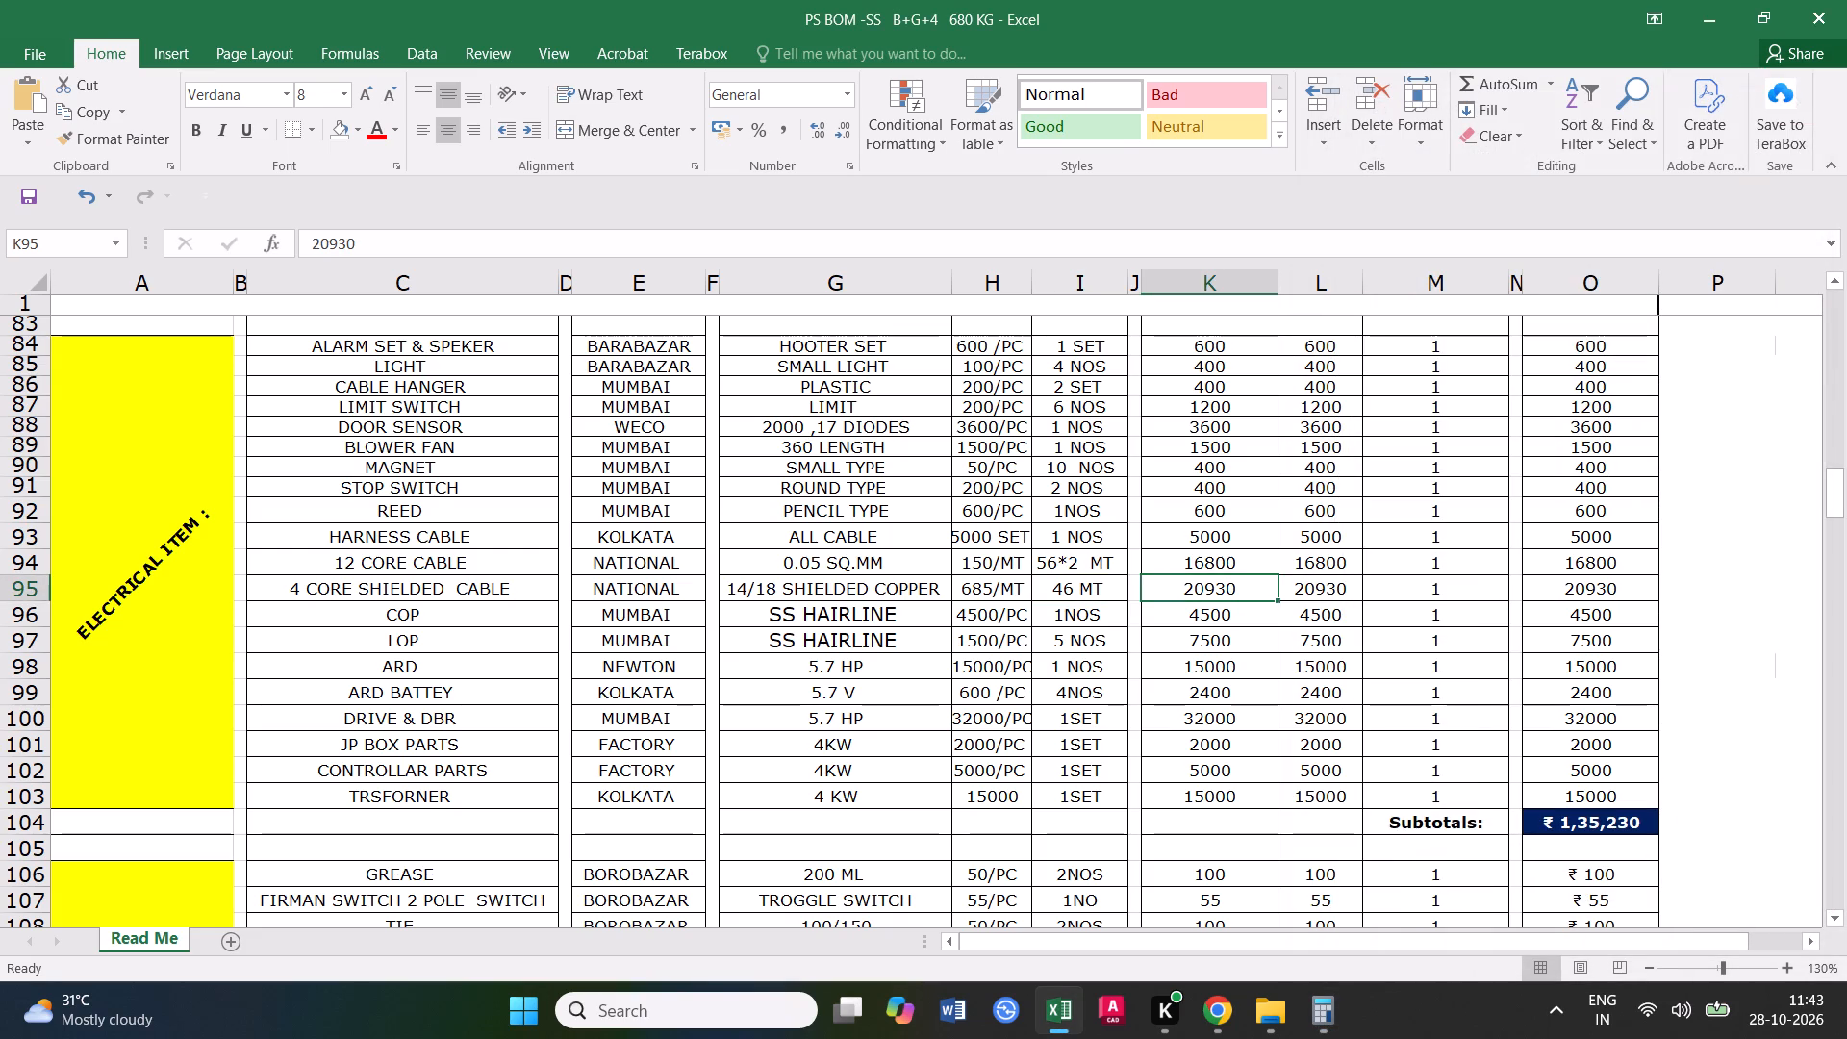
type("31510")
left_click(1232, 659)
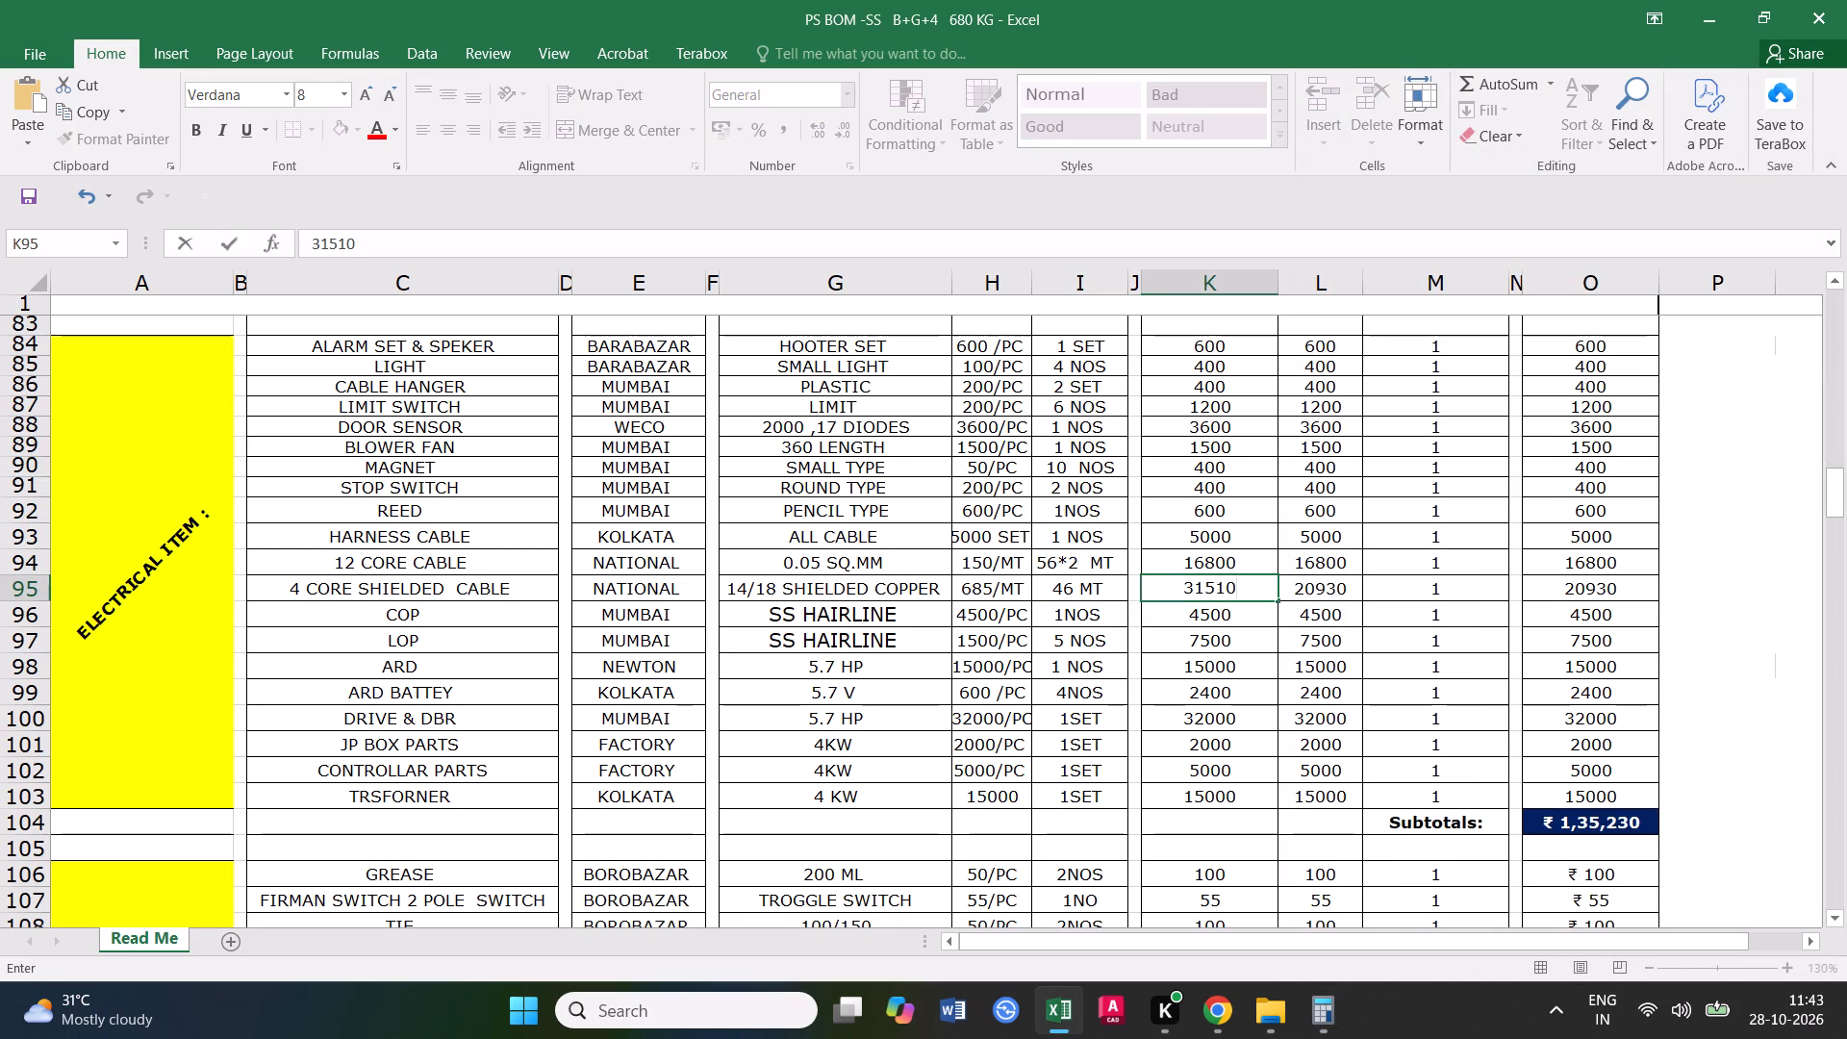
left_click(1221, 593)
left_click_drag(1278, 600, 1342, 597)
left_click(1284, 621)
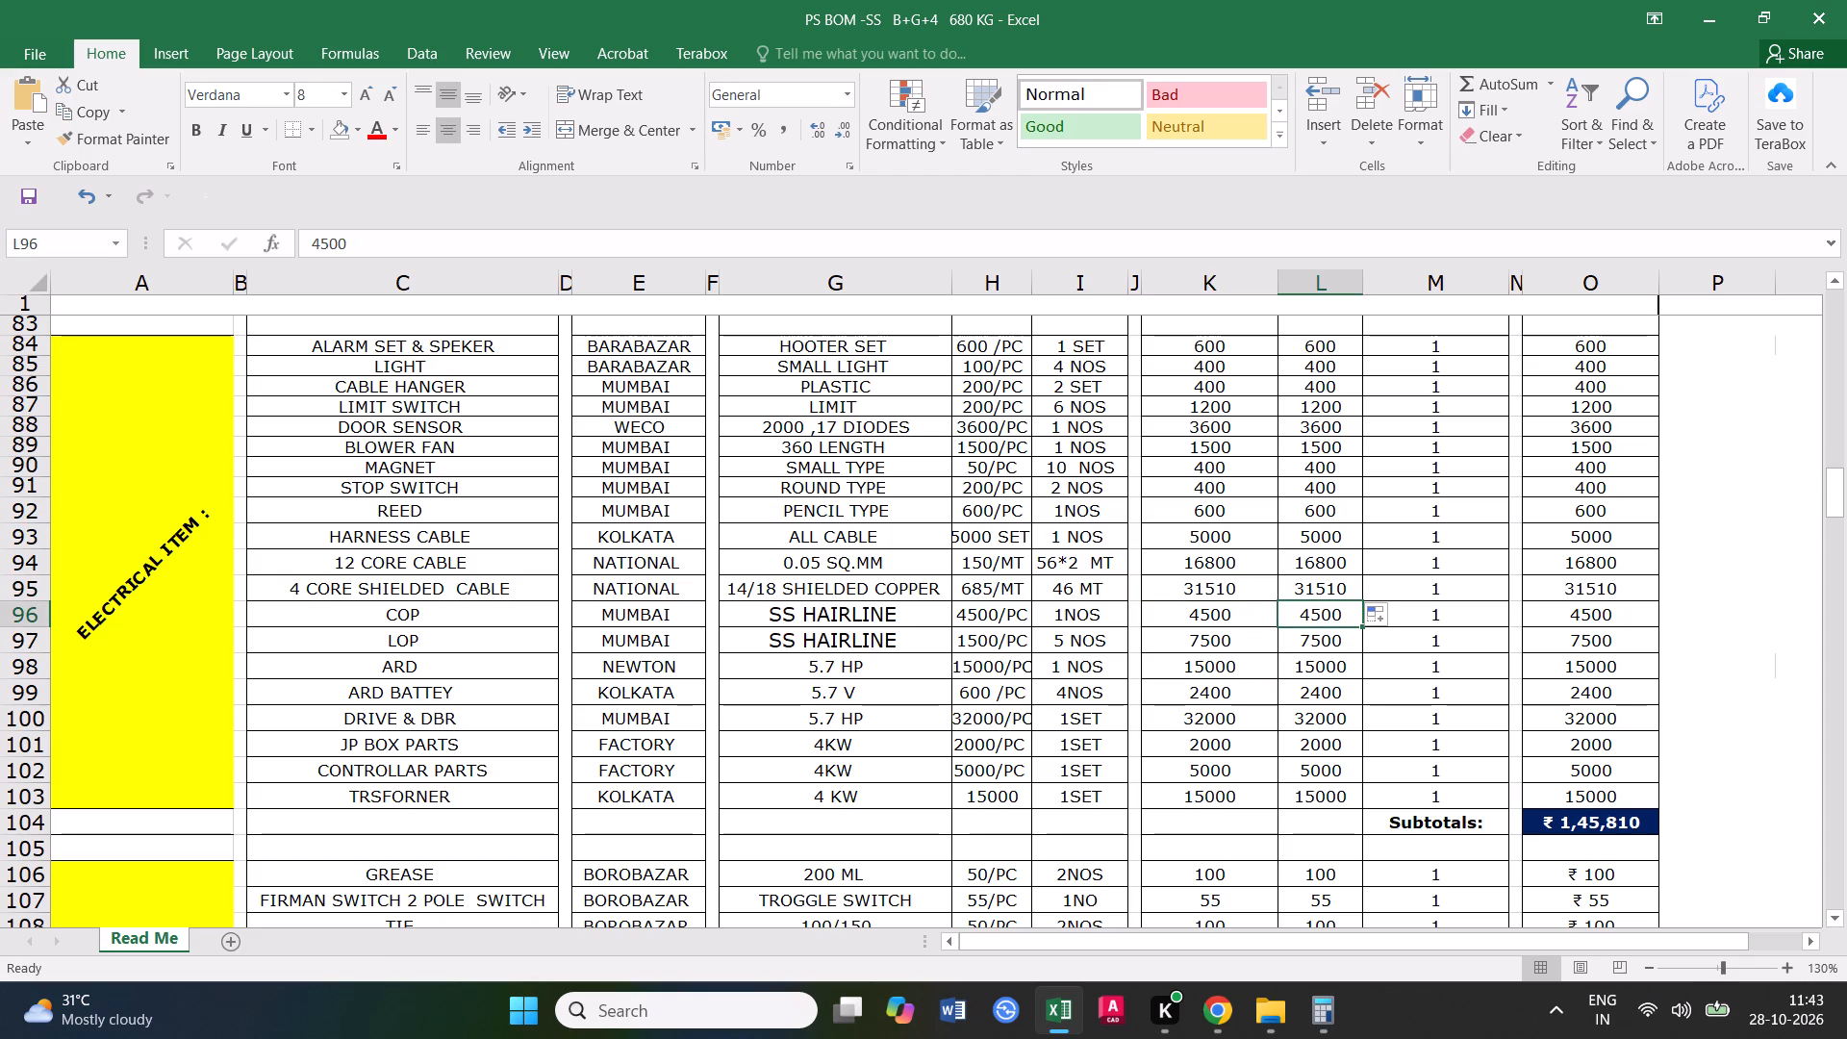
Set the LOP quantity in I97 to 6 NOS.
left_click(1197, 621)
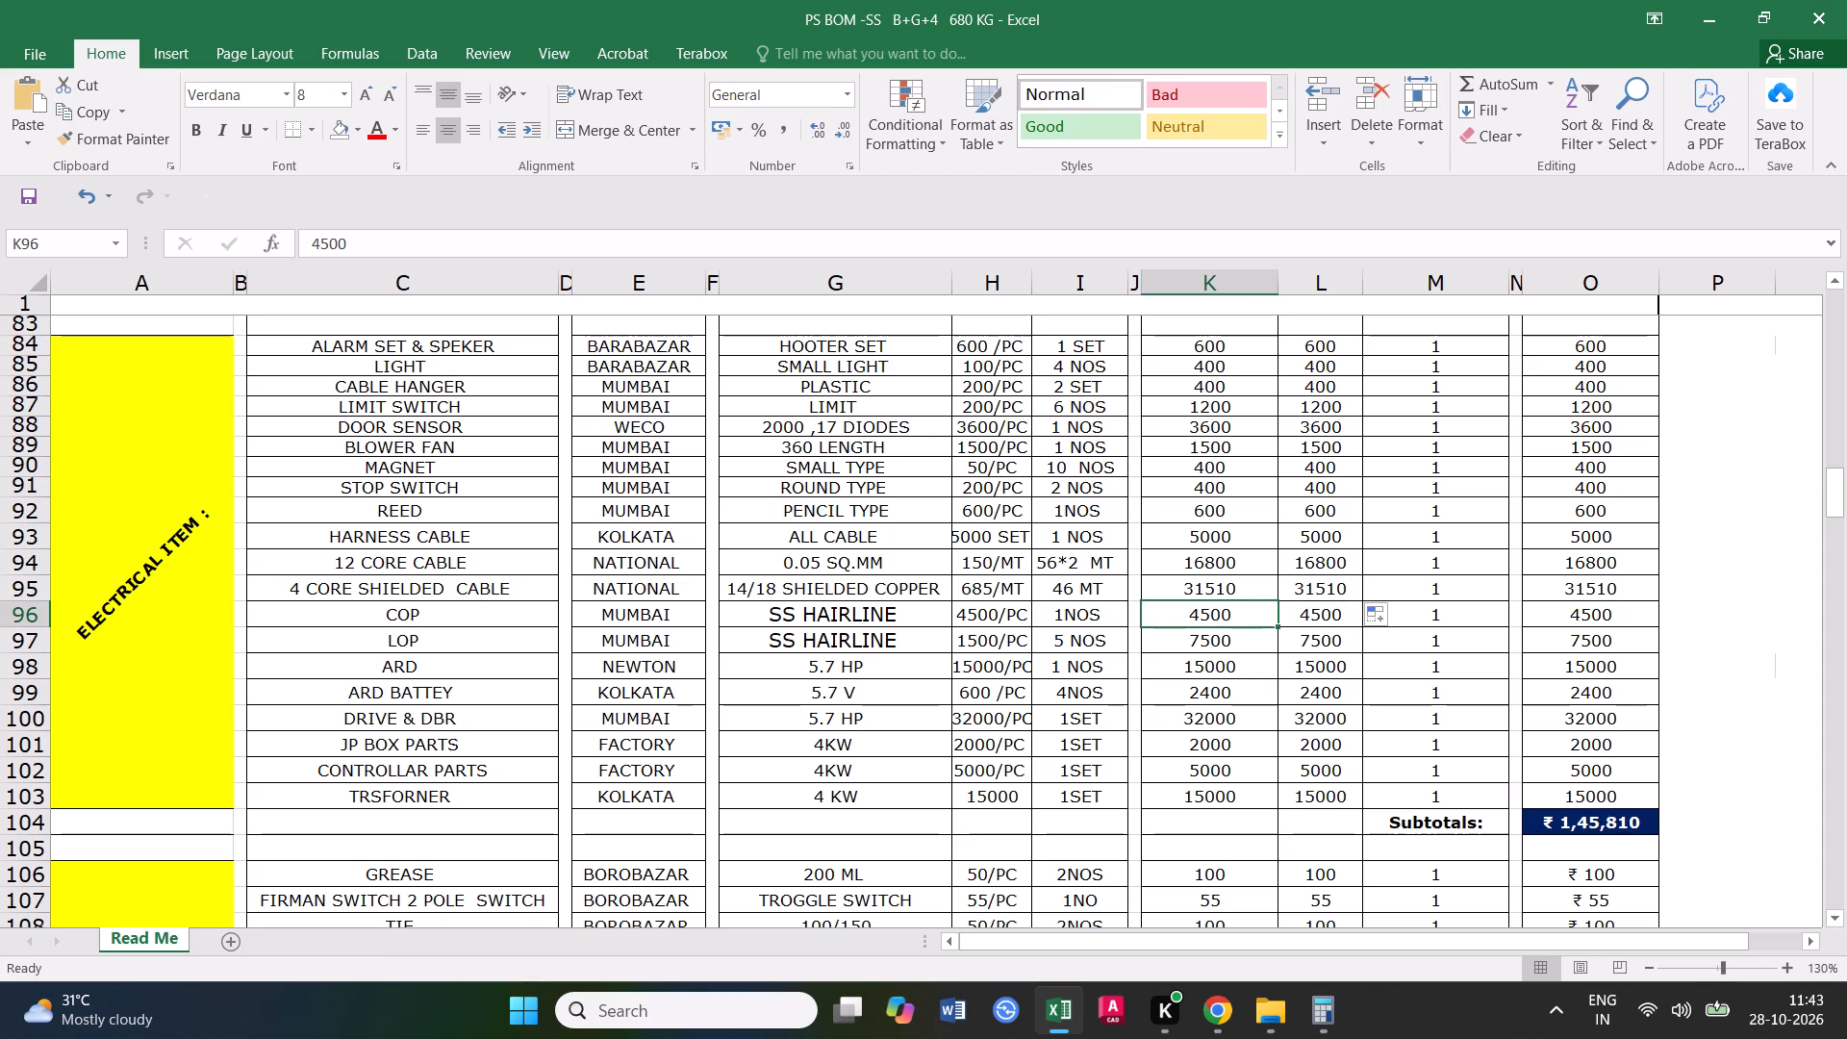
double_click(1060, 638)
key("BackSpace")
key("6")
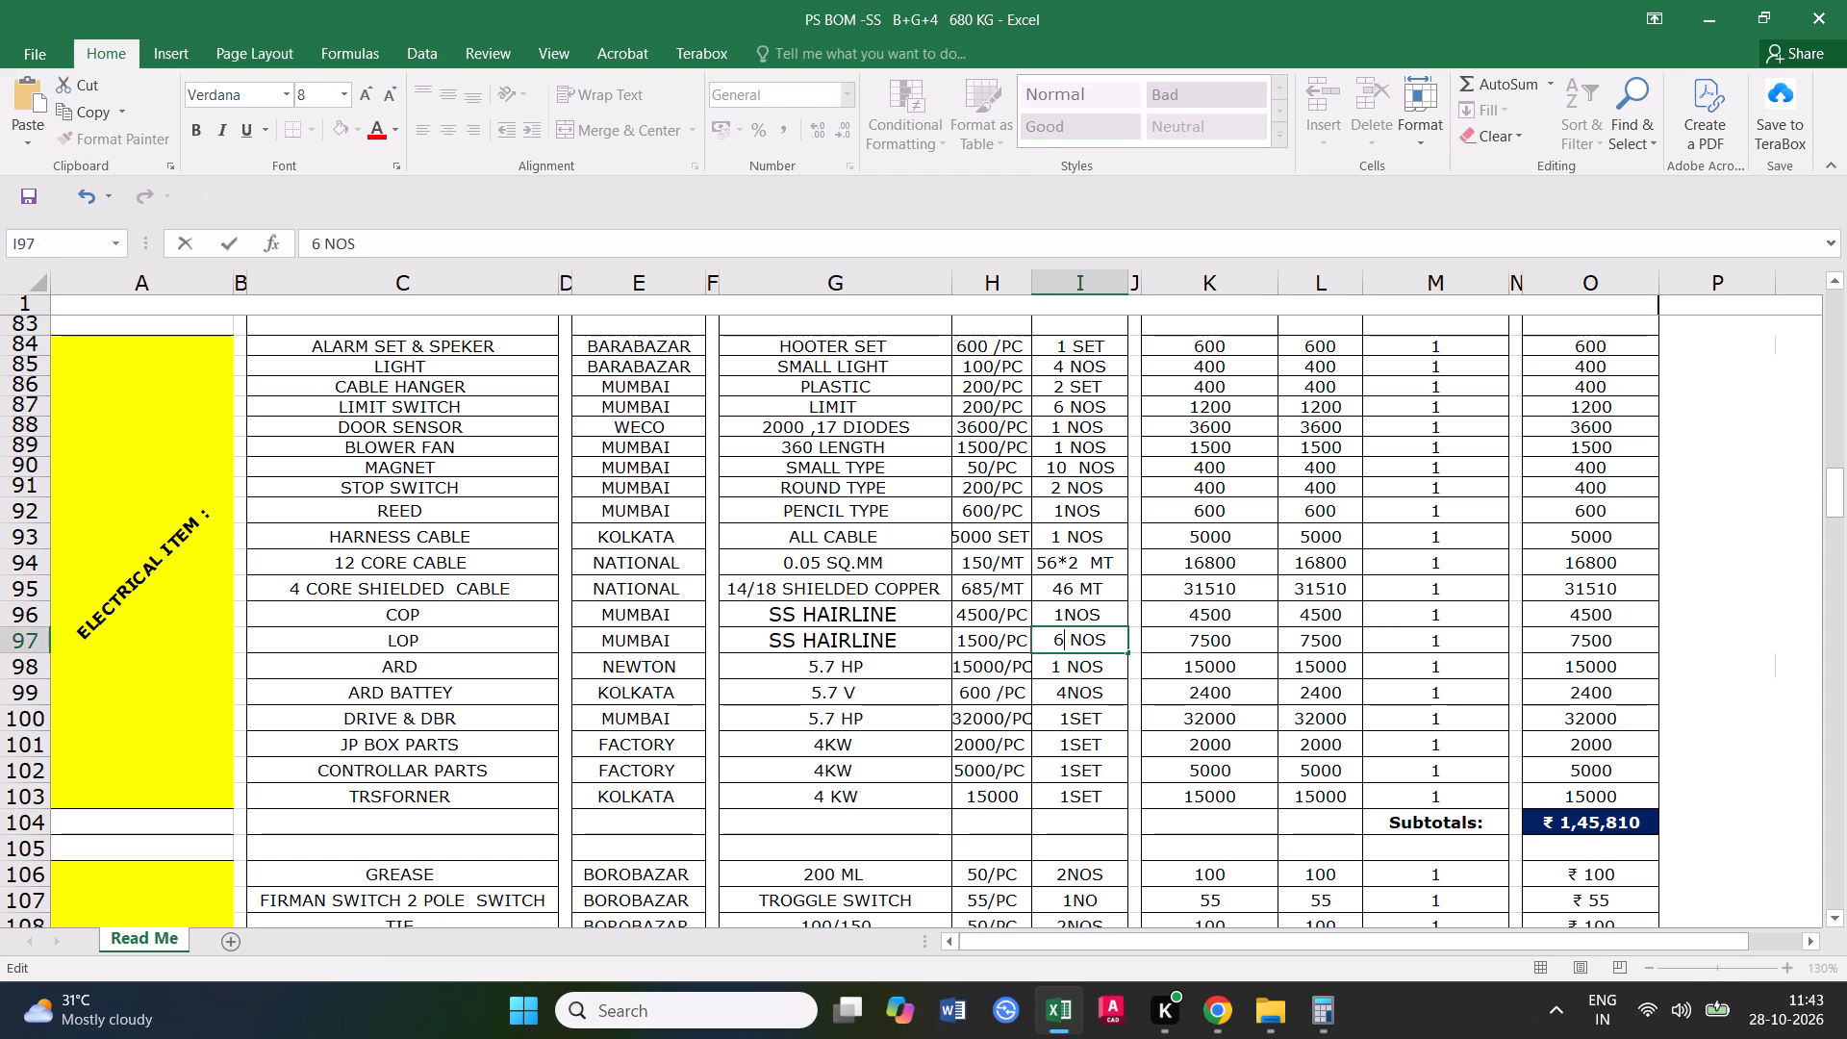
left_click(1132, 695)
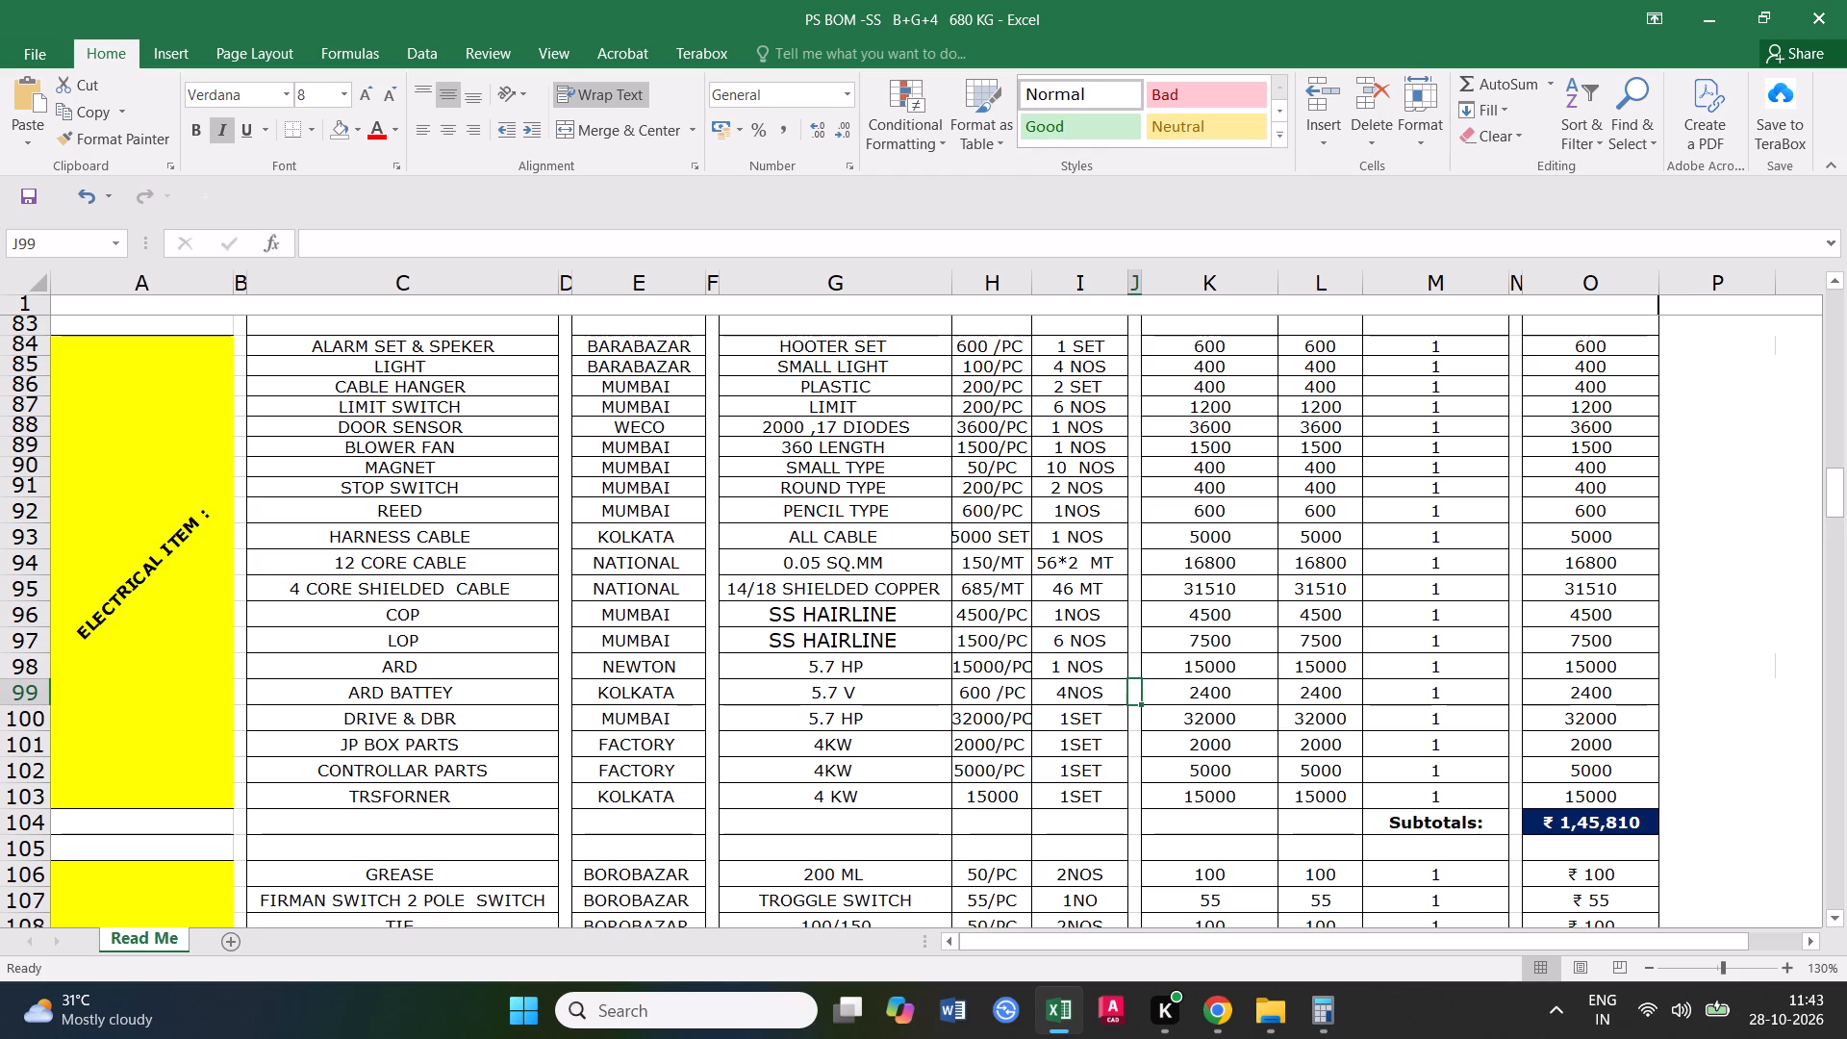
Calculate the LOP cost in Calculator as 1500 × 6.
left_click(1199, 638)
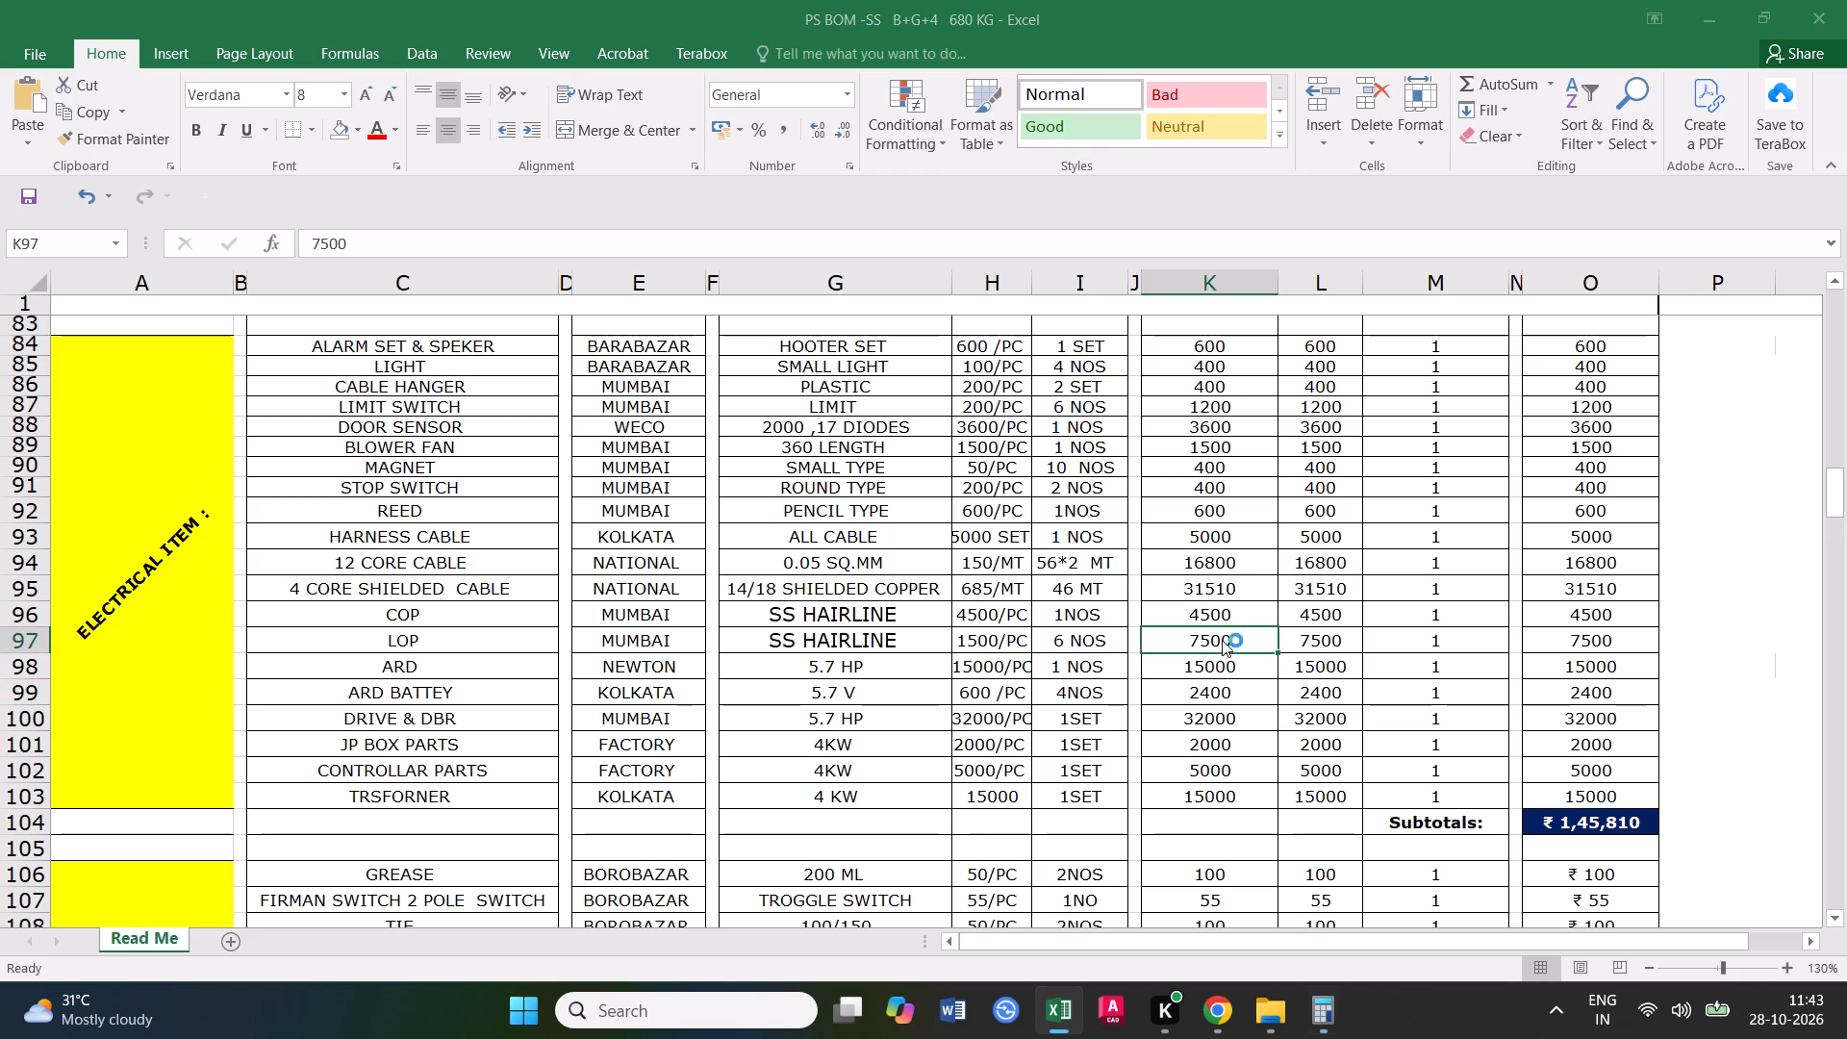
type("1500*6")
key("Return")
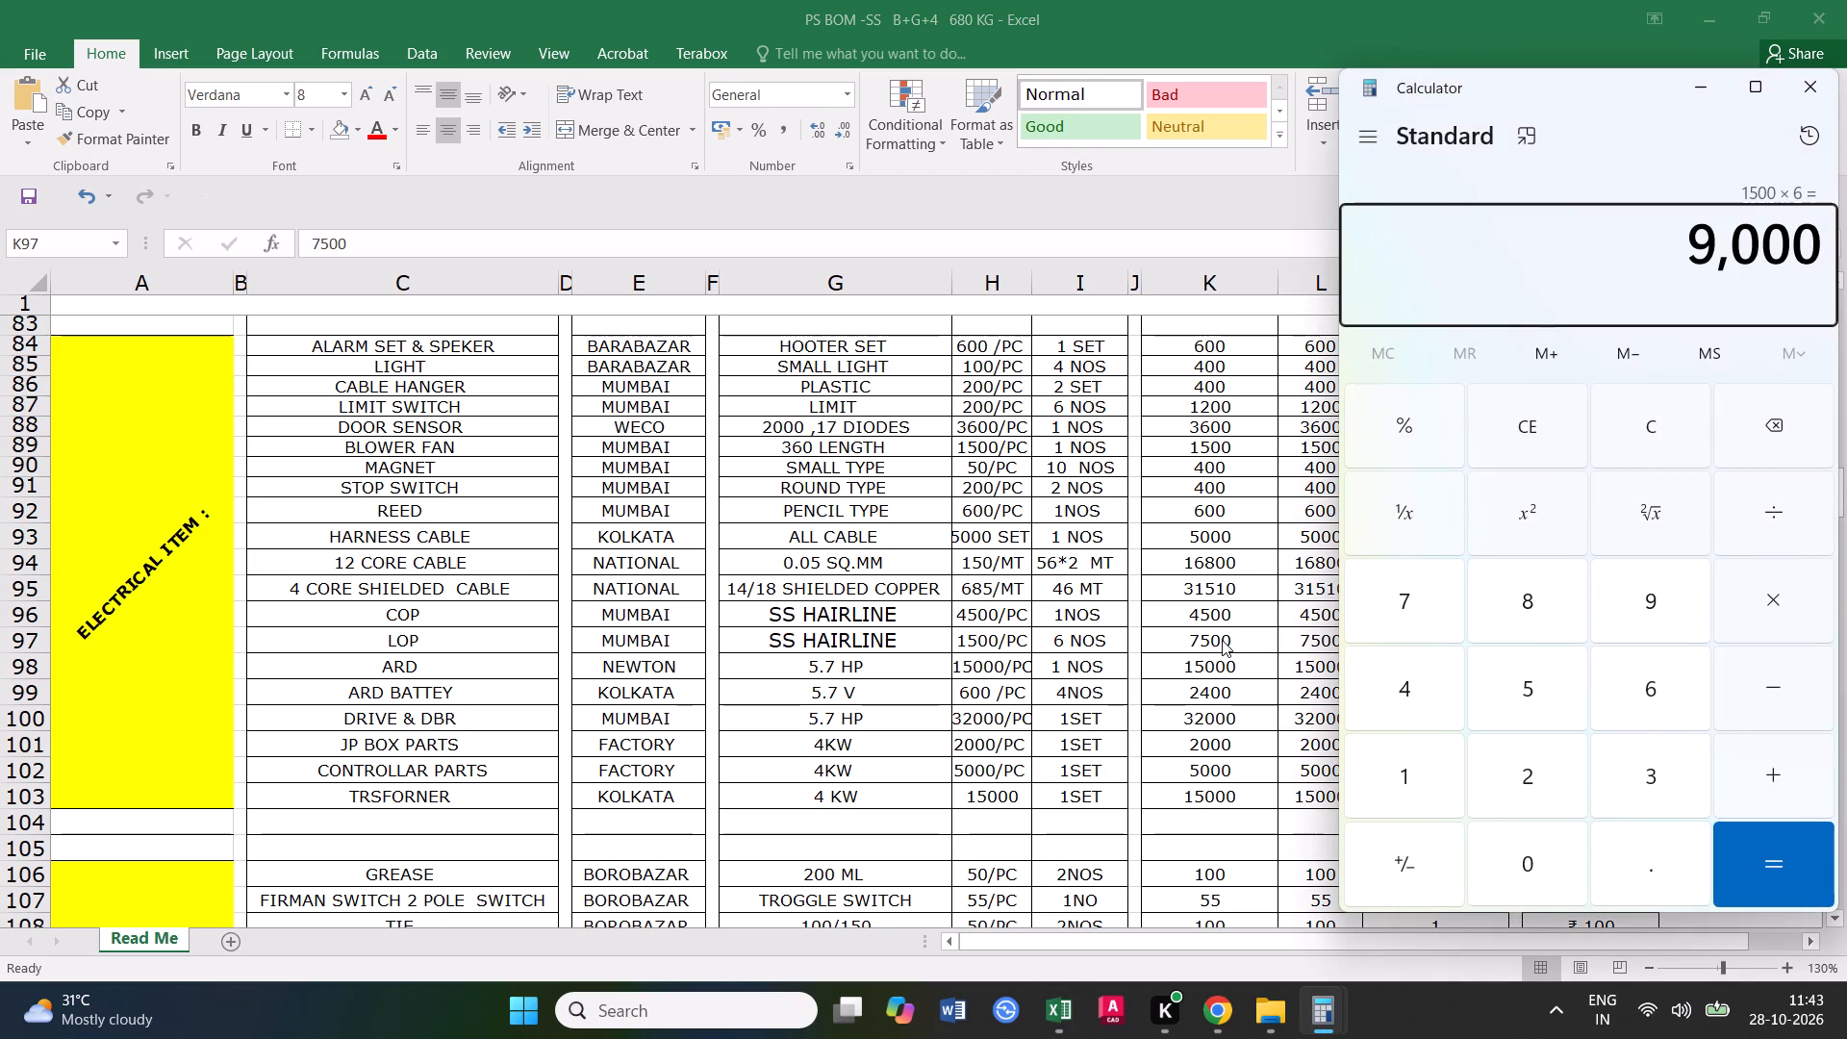
left_click(1816, 89)
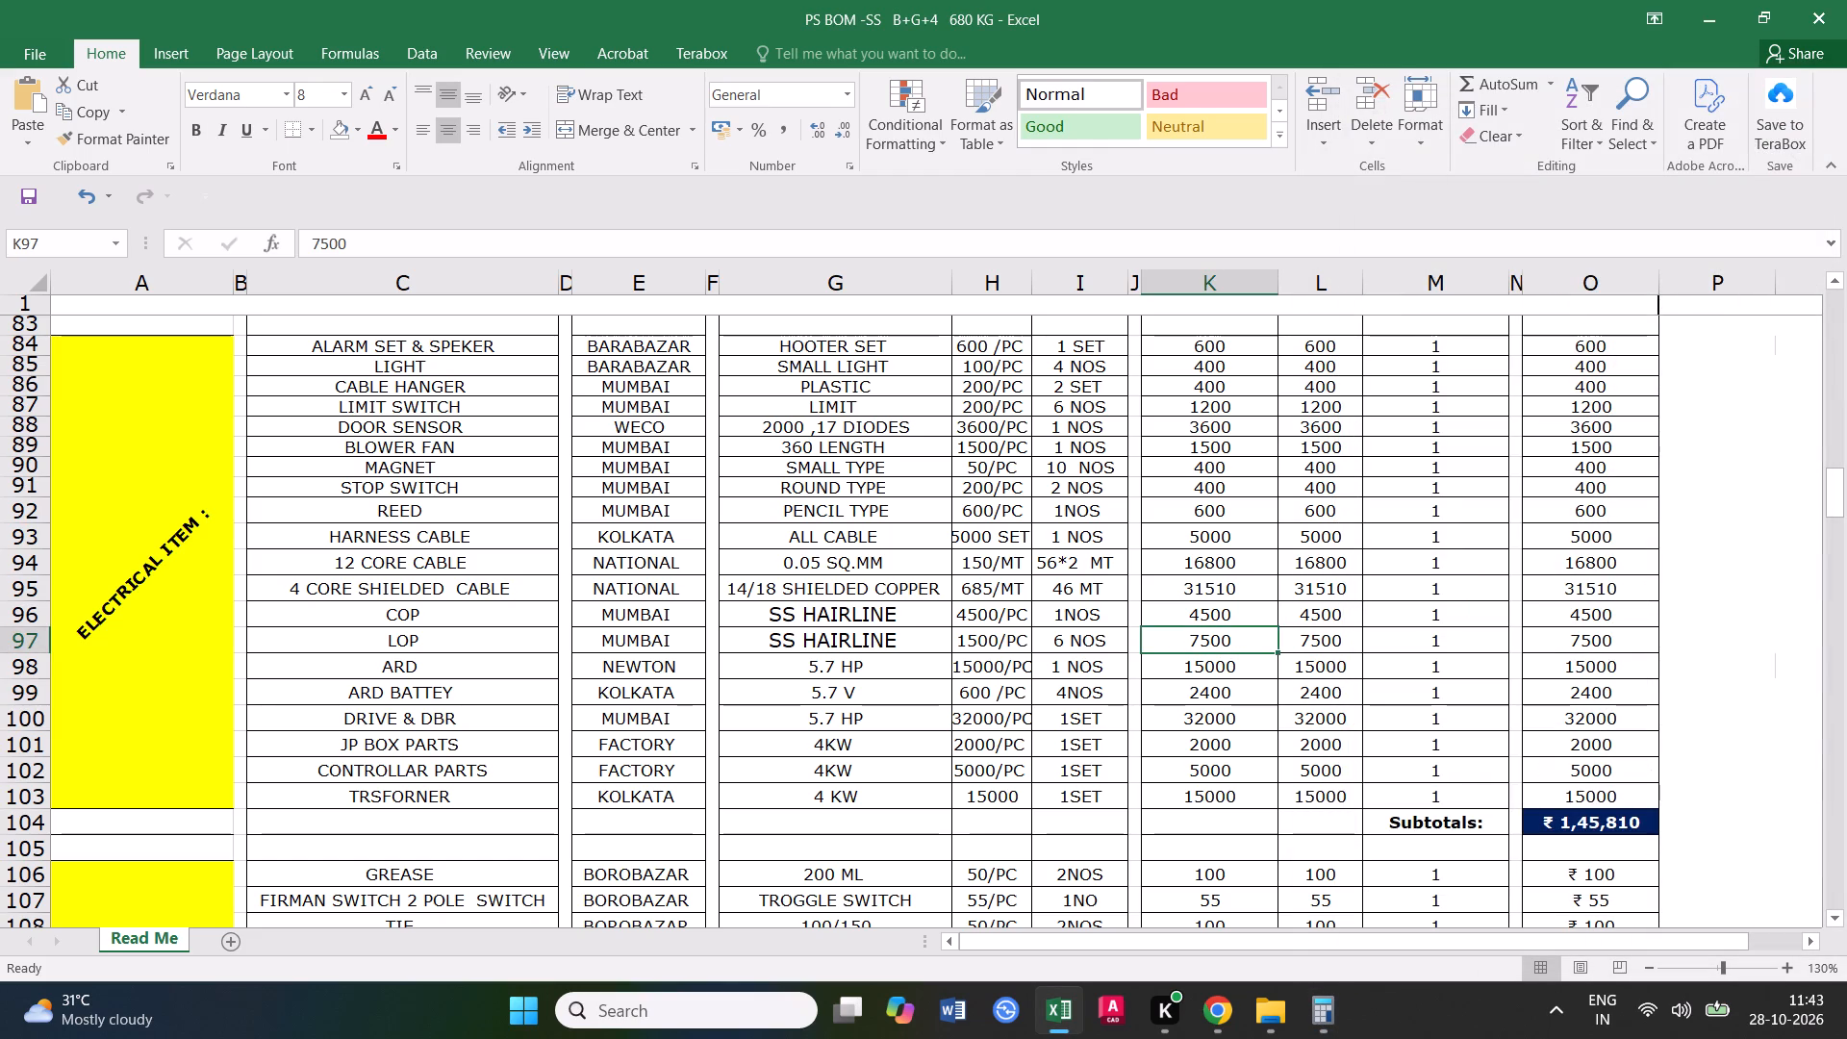
In the Excel BOM, enter 9000 as the LOP amount in K97 and fill it across to L97.
type("9000")
left_click(1220, 709)
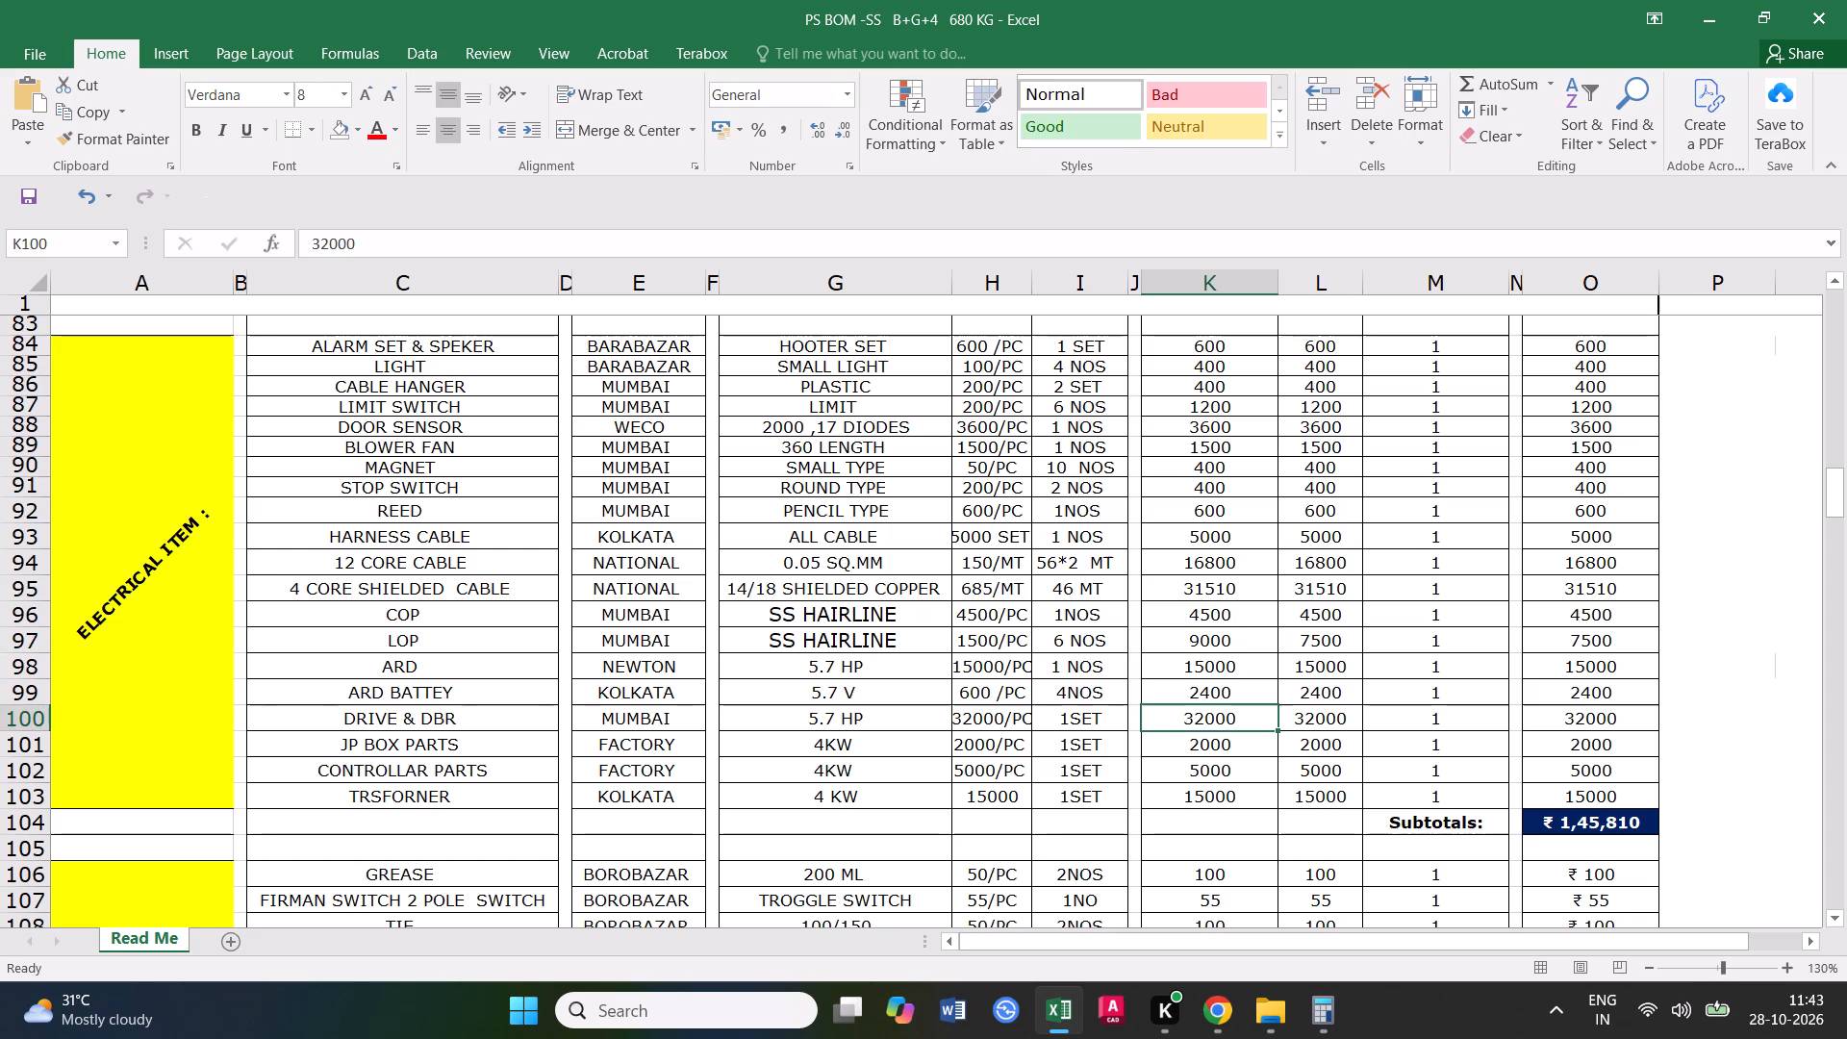
left_click(1216, 638)
left_click_drag(1275, 649, 1329, 651)
Check the ARD amount and set the ARD BATTEY rate in H99 to 700/PC.
left_click(1213, 663)
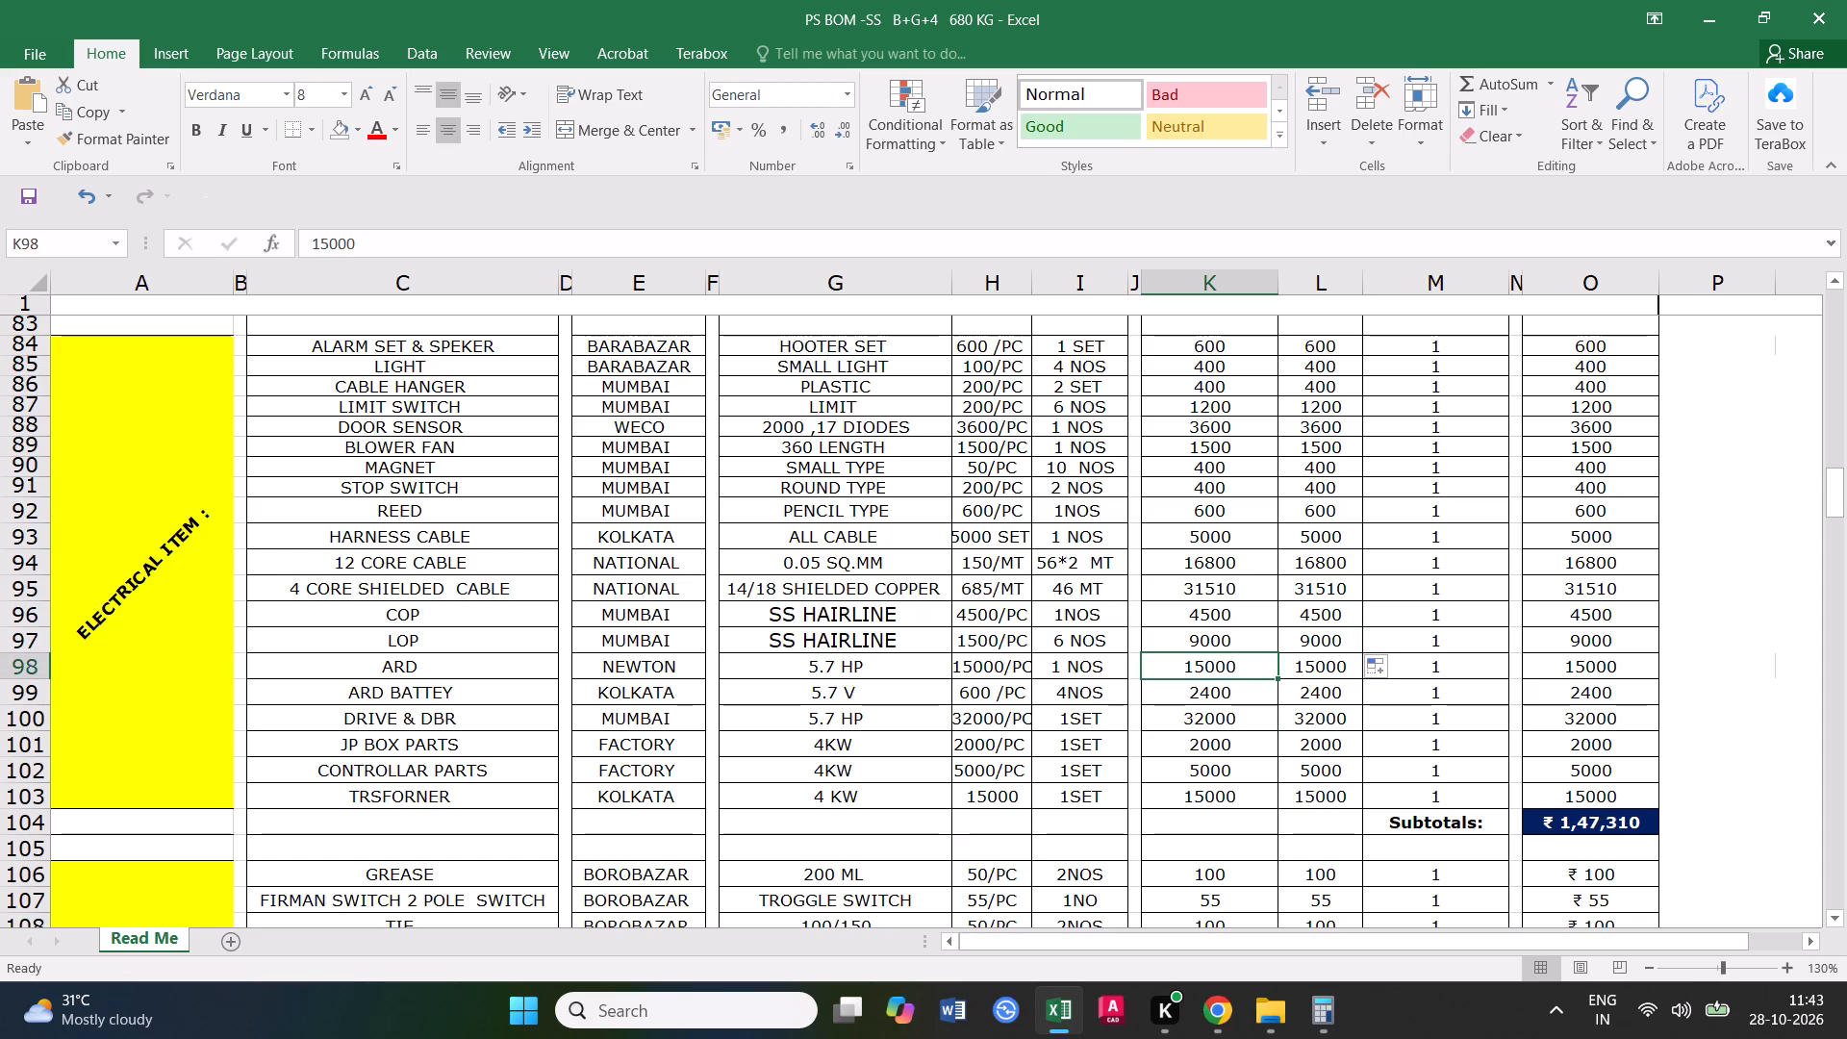
left_click(1215, 692)
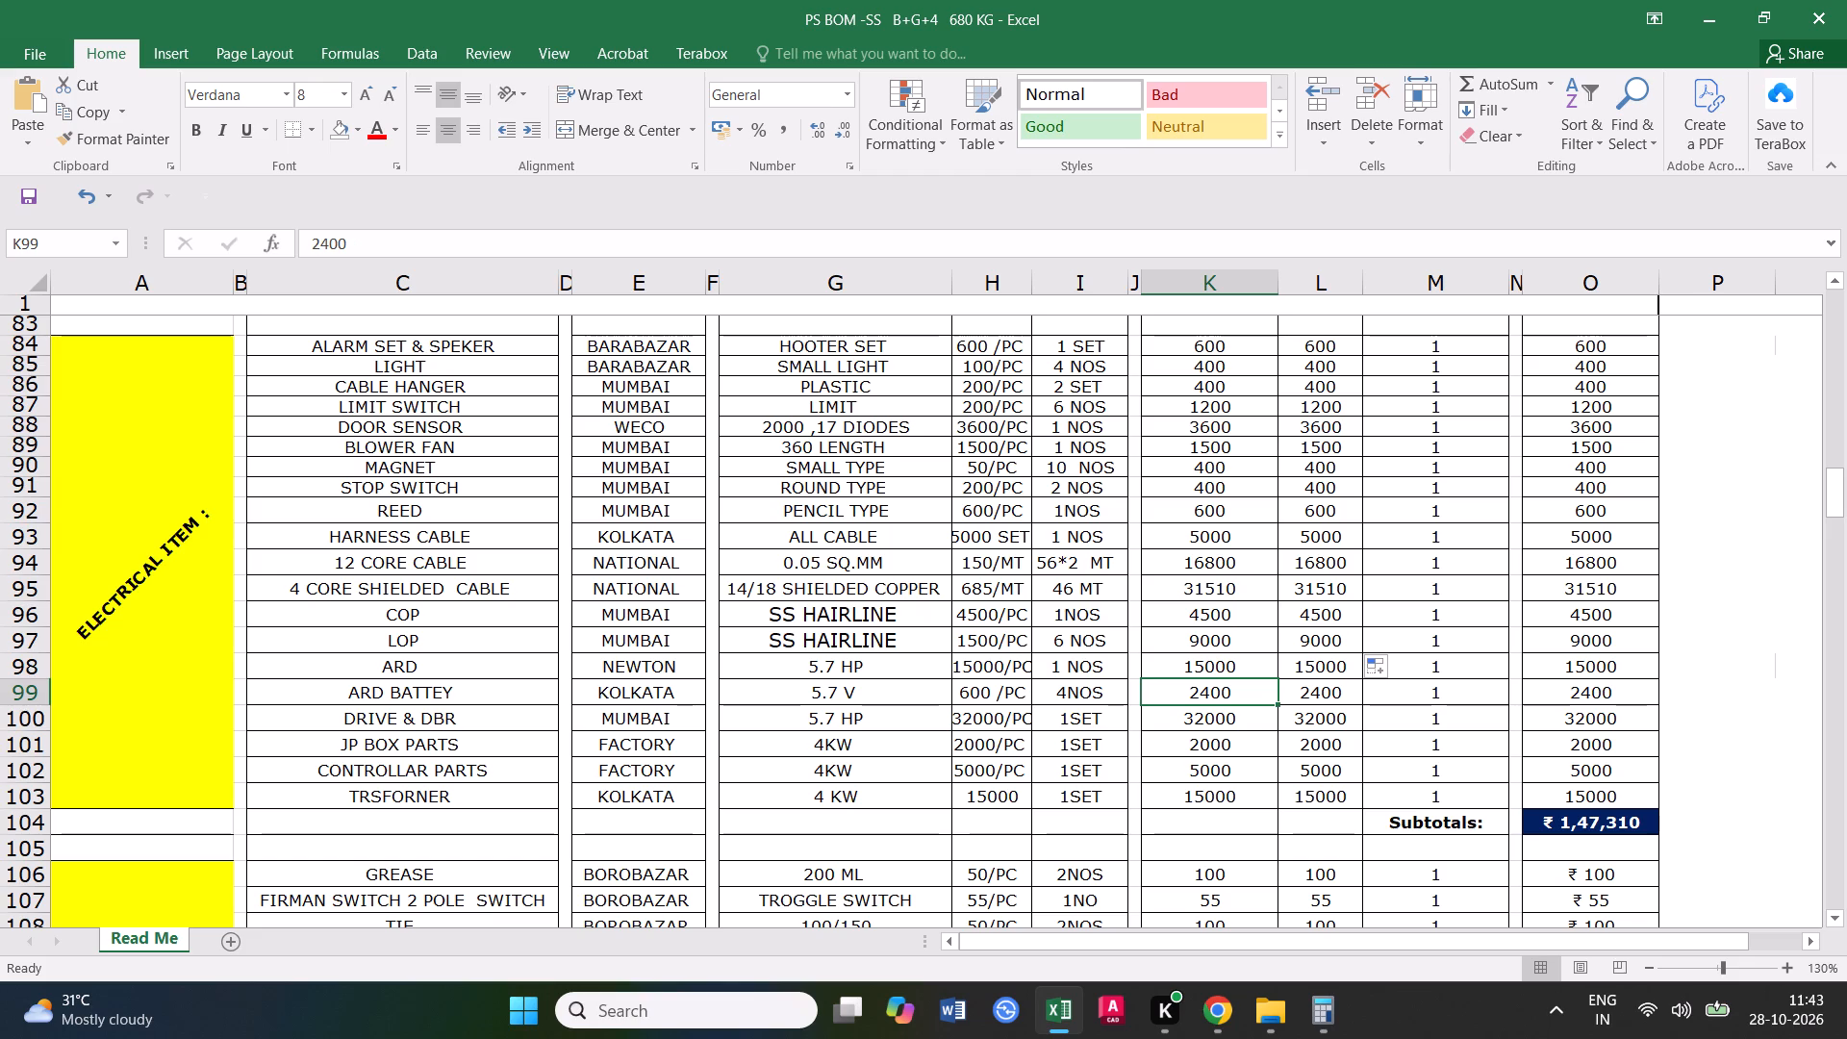
double_click(994, 694)
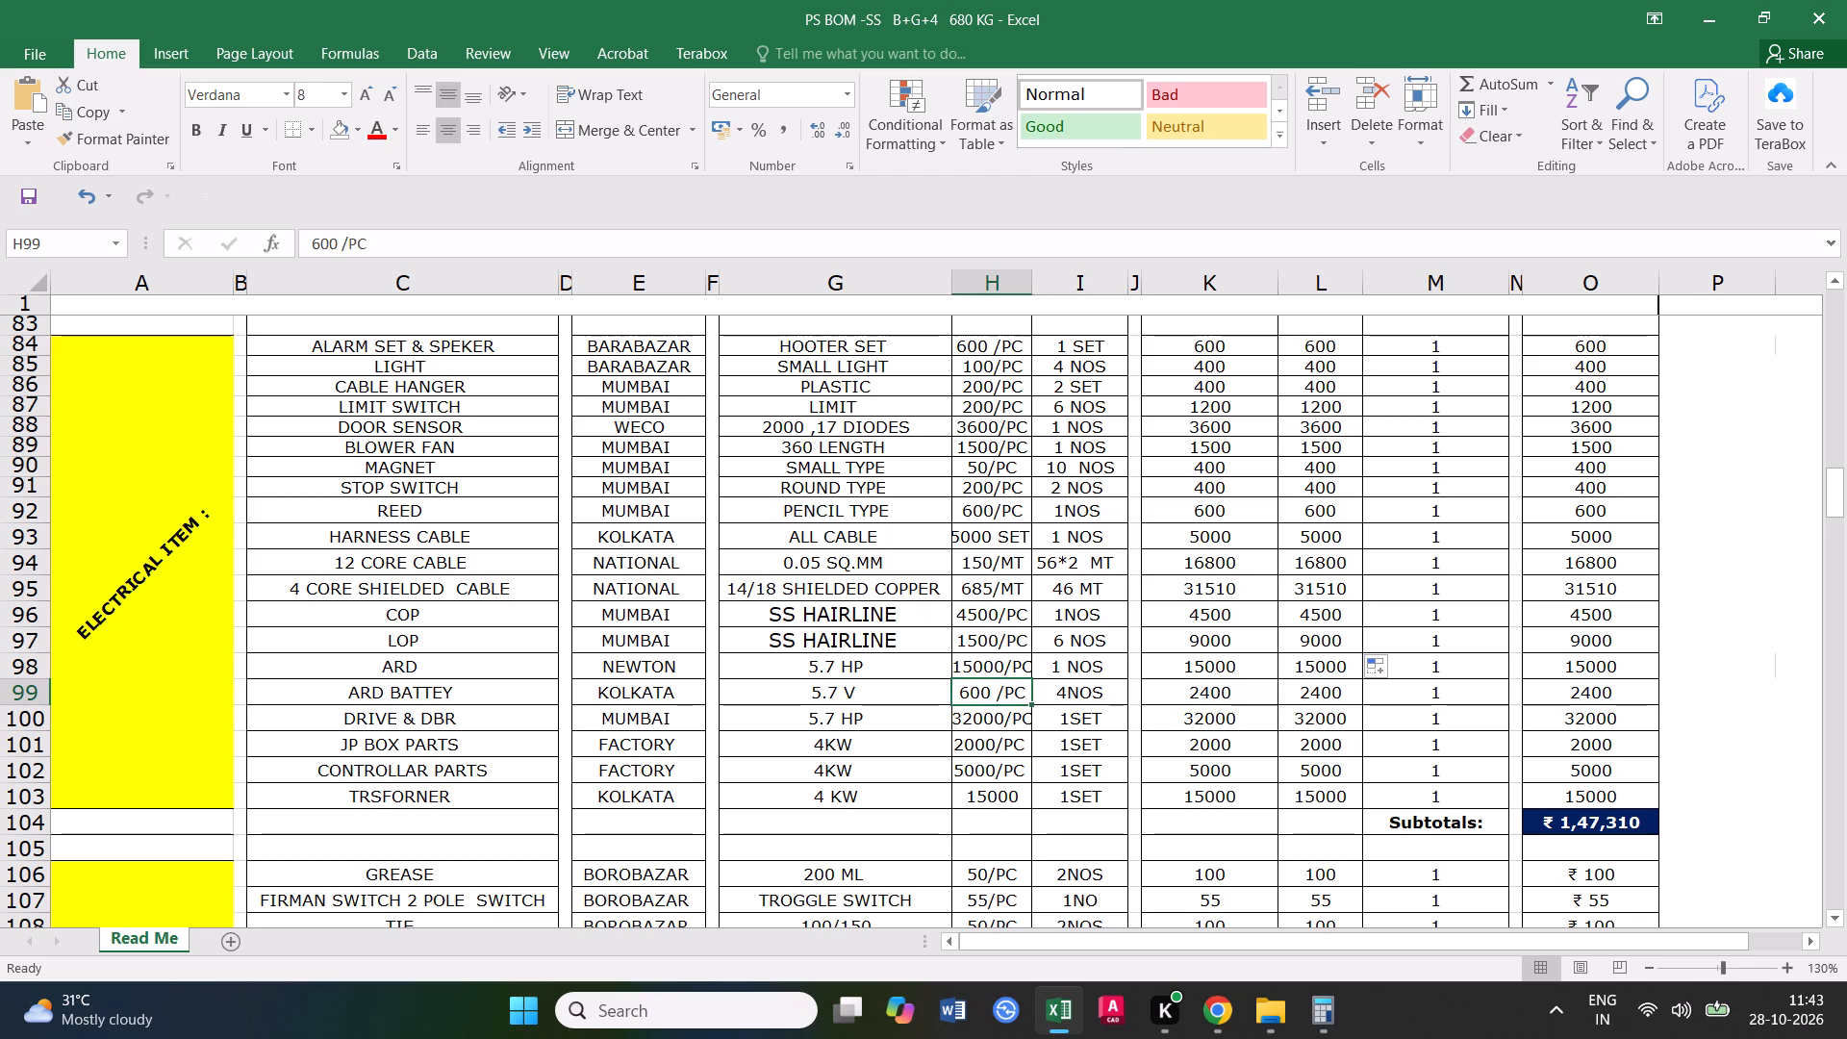
left_click_drag(994, 694, 956, 694)
type("700")
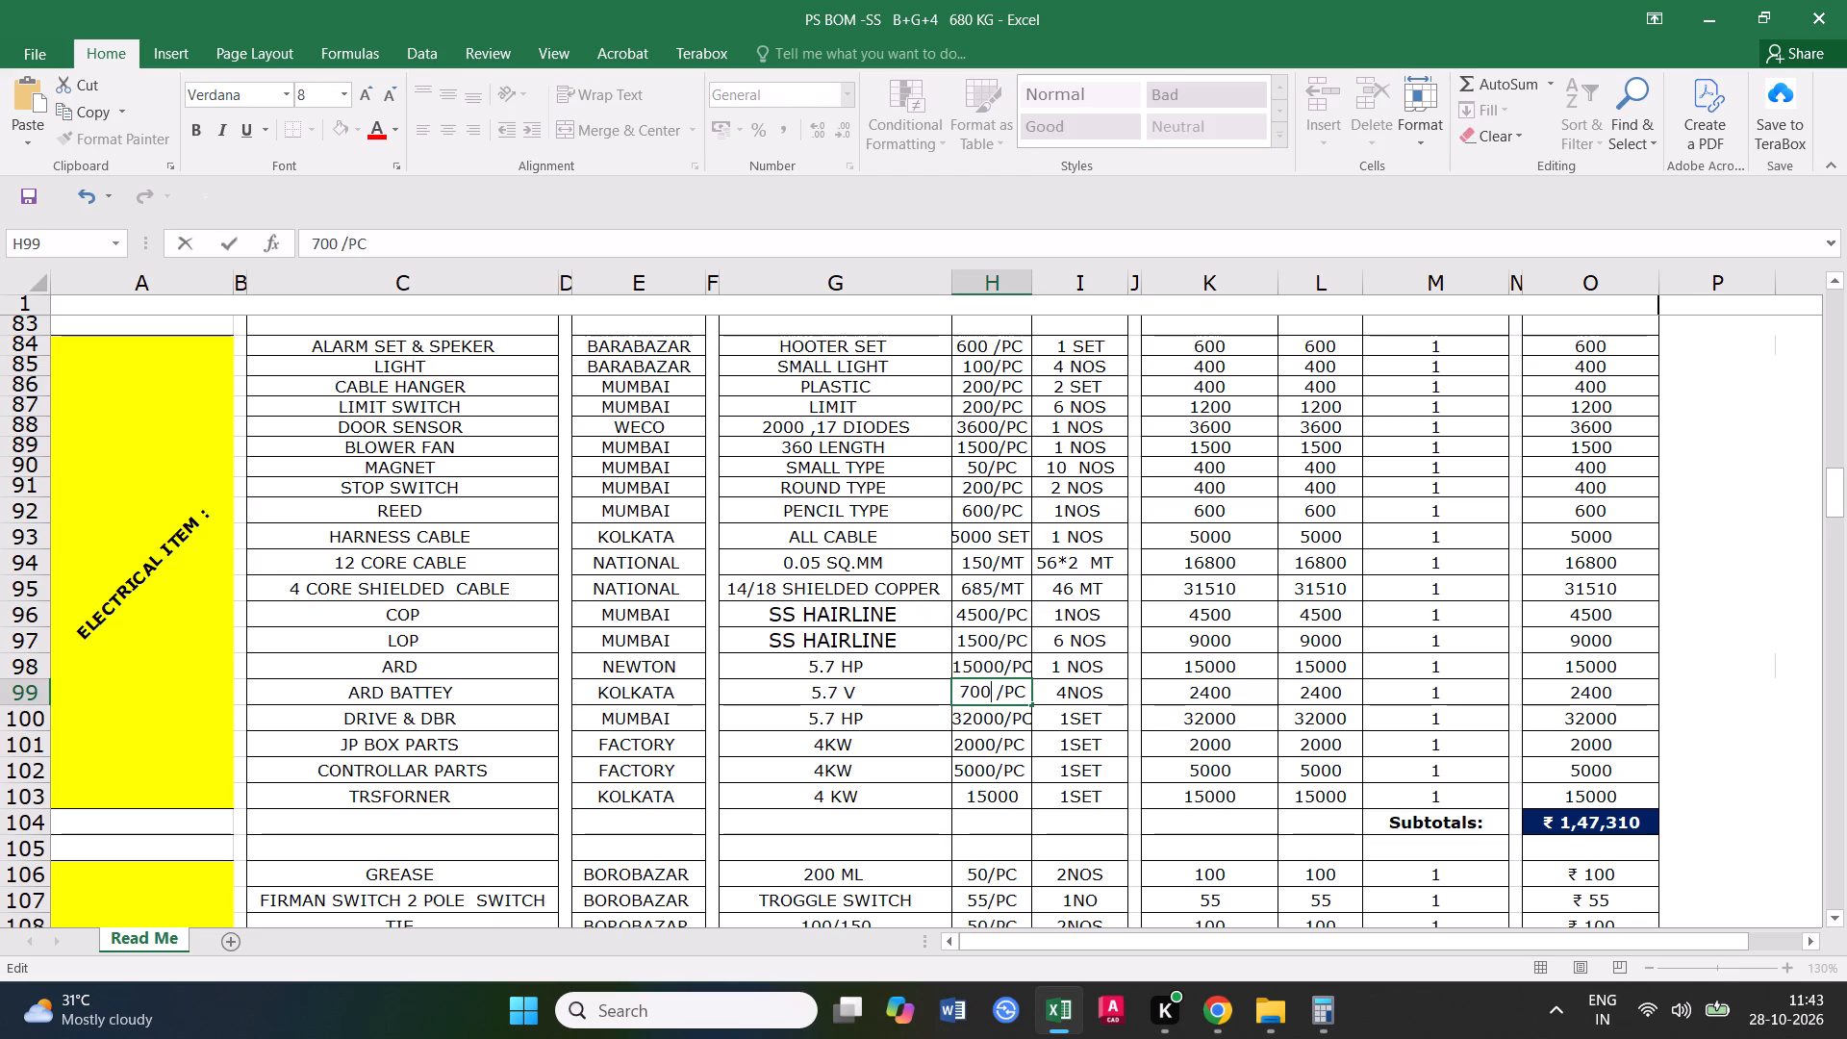
left_click(1023, 747)
Enter 2800 as the ARD BATTEY amount in K99 and fill it across to L99.
left_click(1220, 694)
type("2800")
left_click(1216, 746)
left_click(1236, 686)
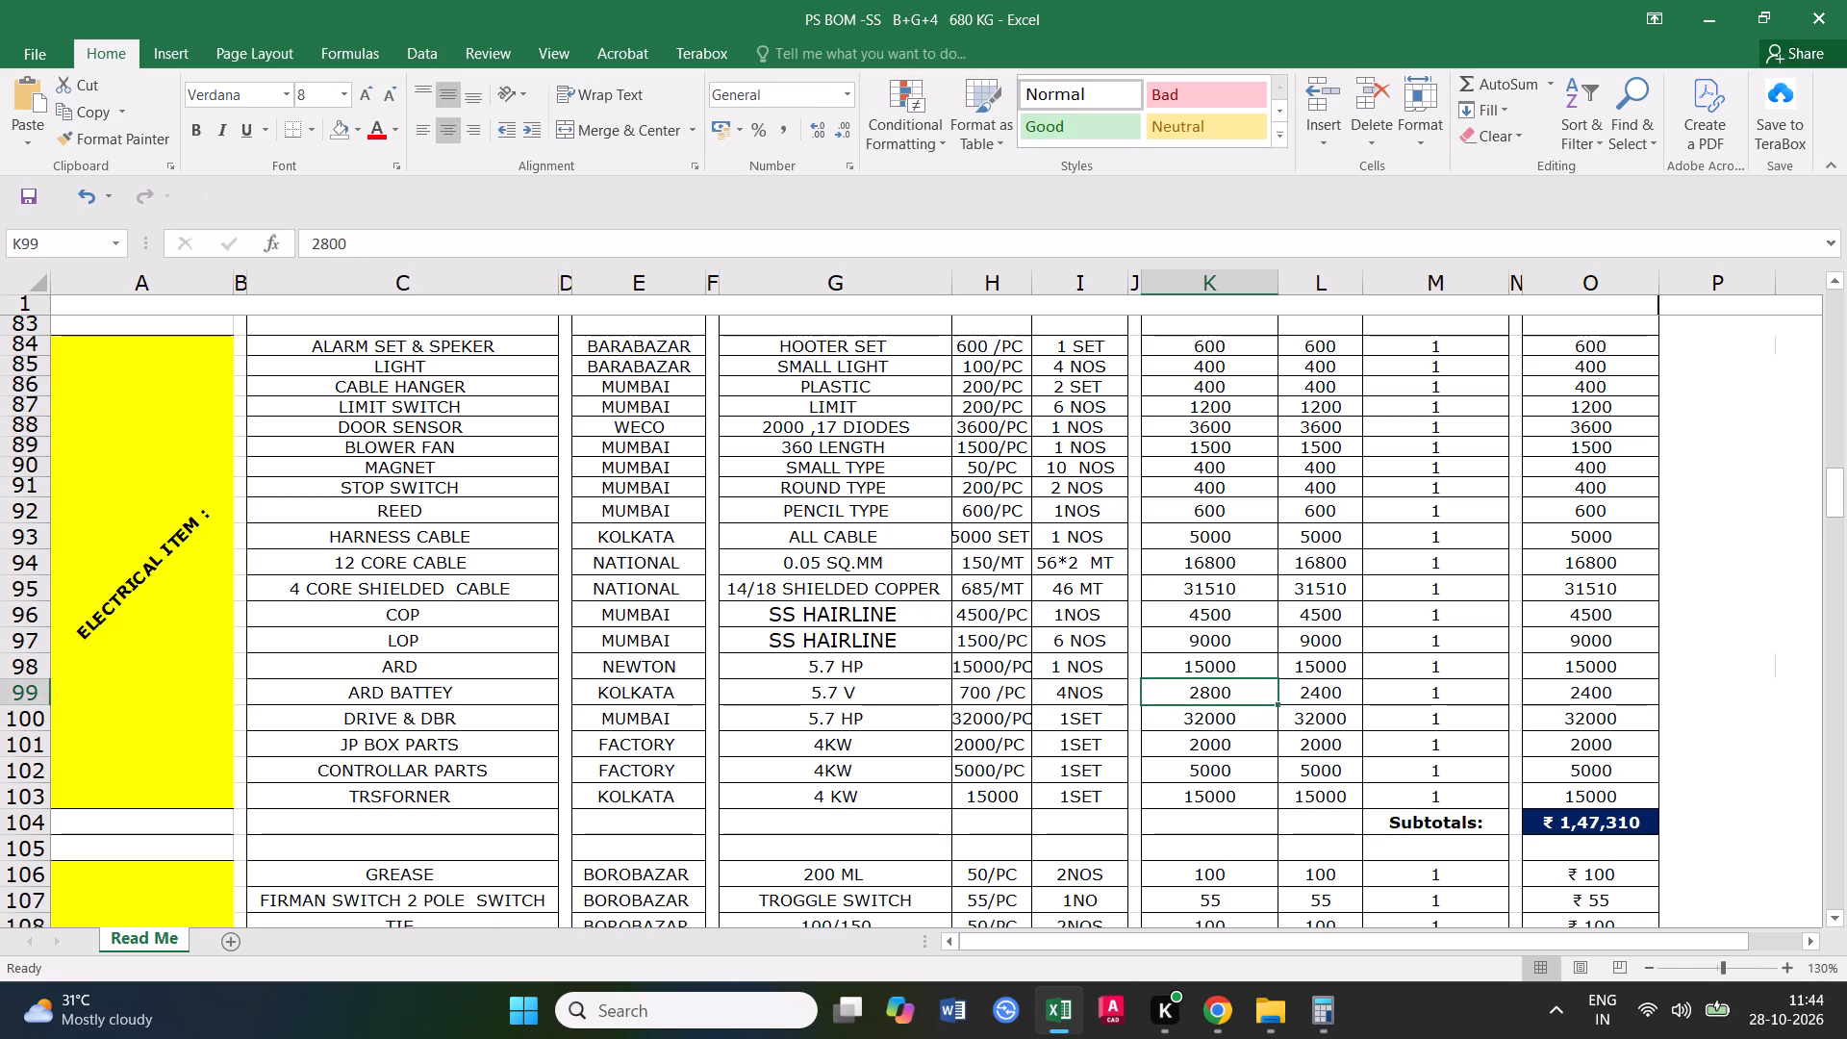
left_click_drag(1277, 702, 1330, 702)
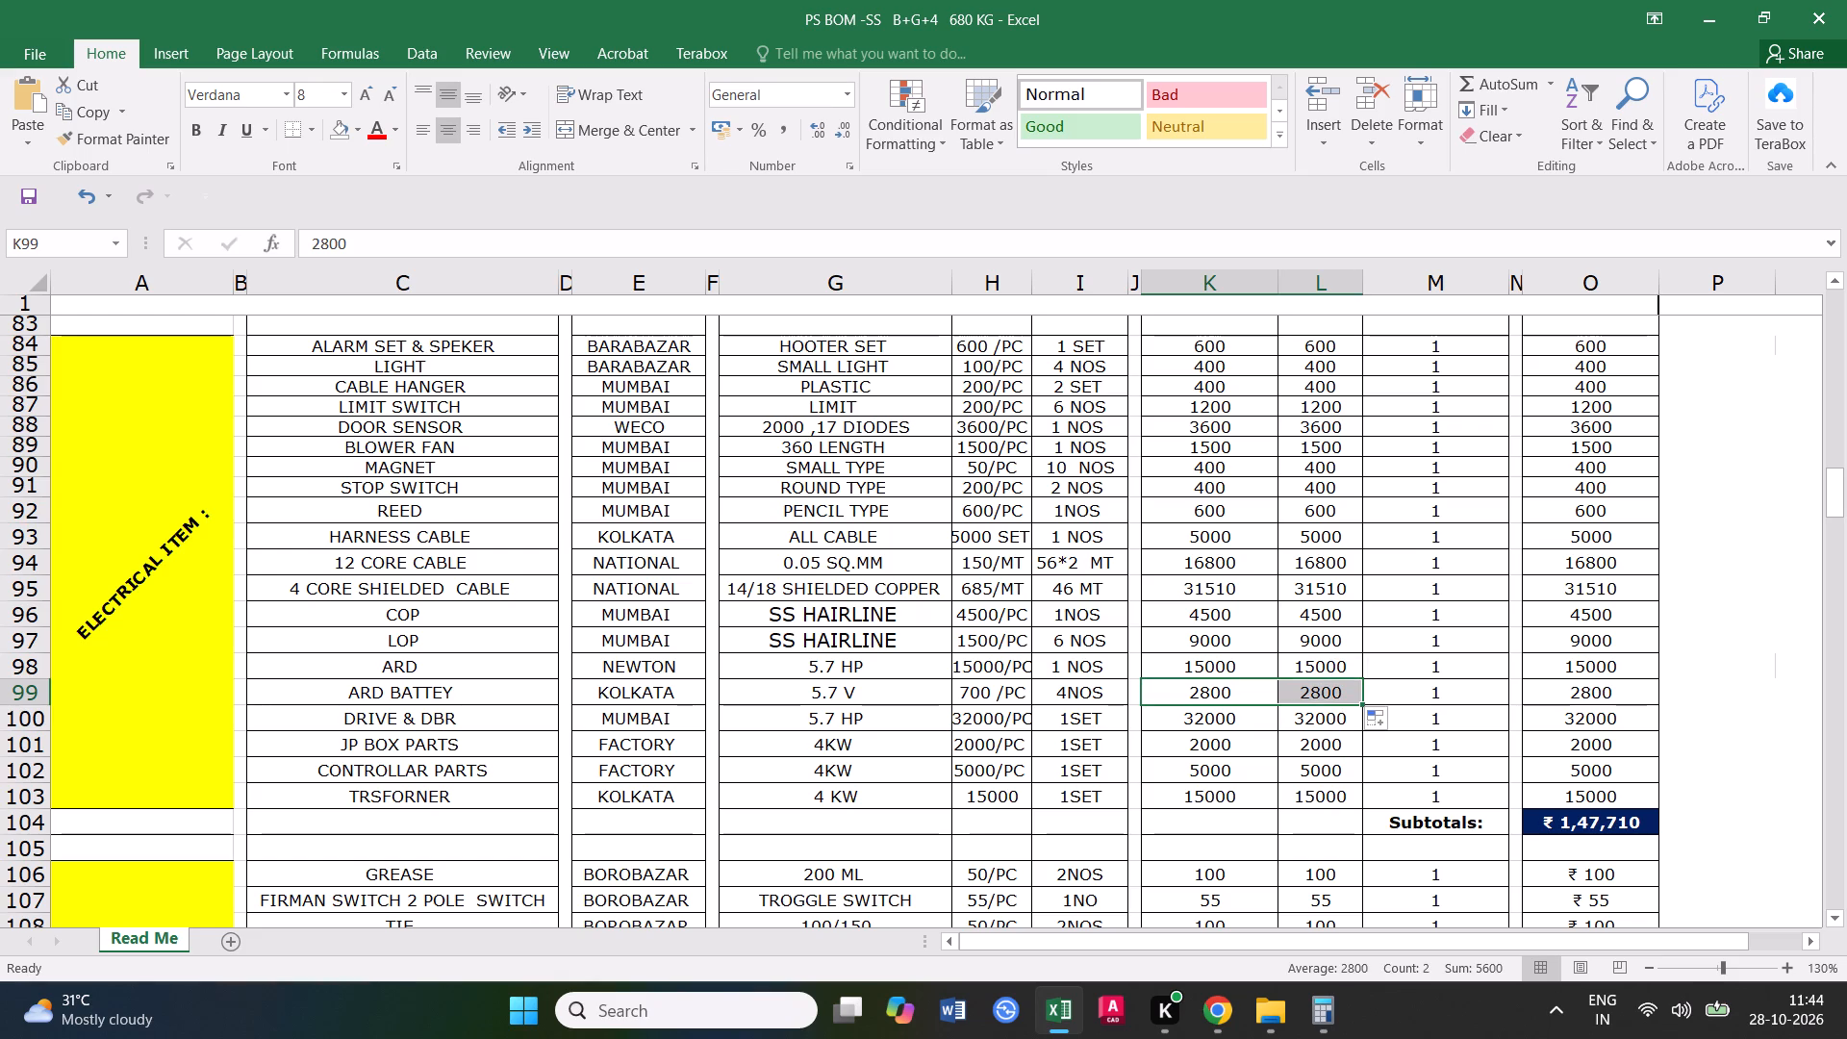
Check the amounts from DRIVE & DBR to TRSFORNER under ELECTRICAL ITEM and save the workbook.
left_click(1206, 718)
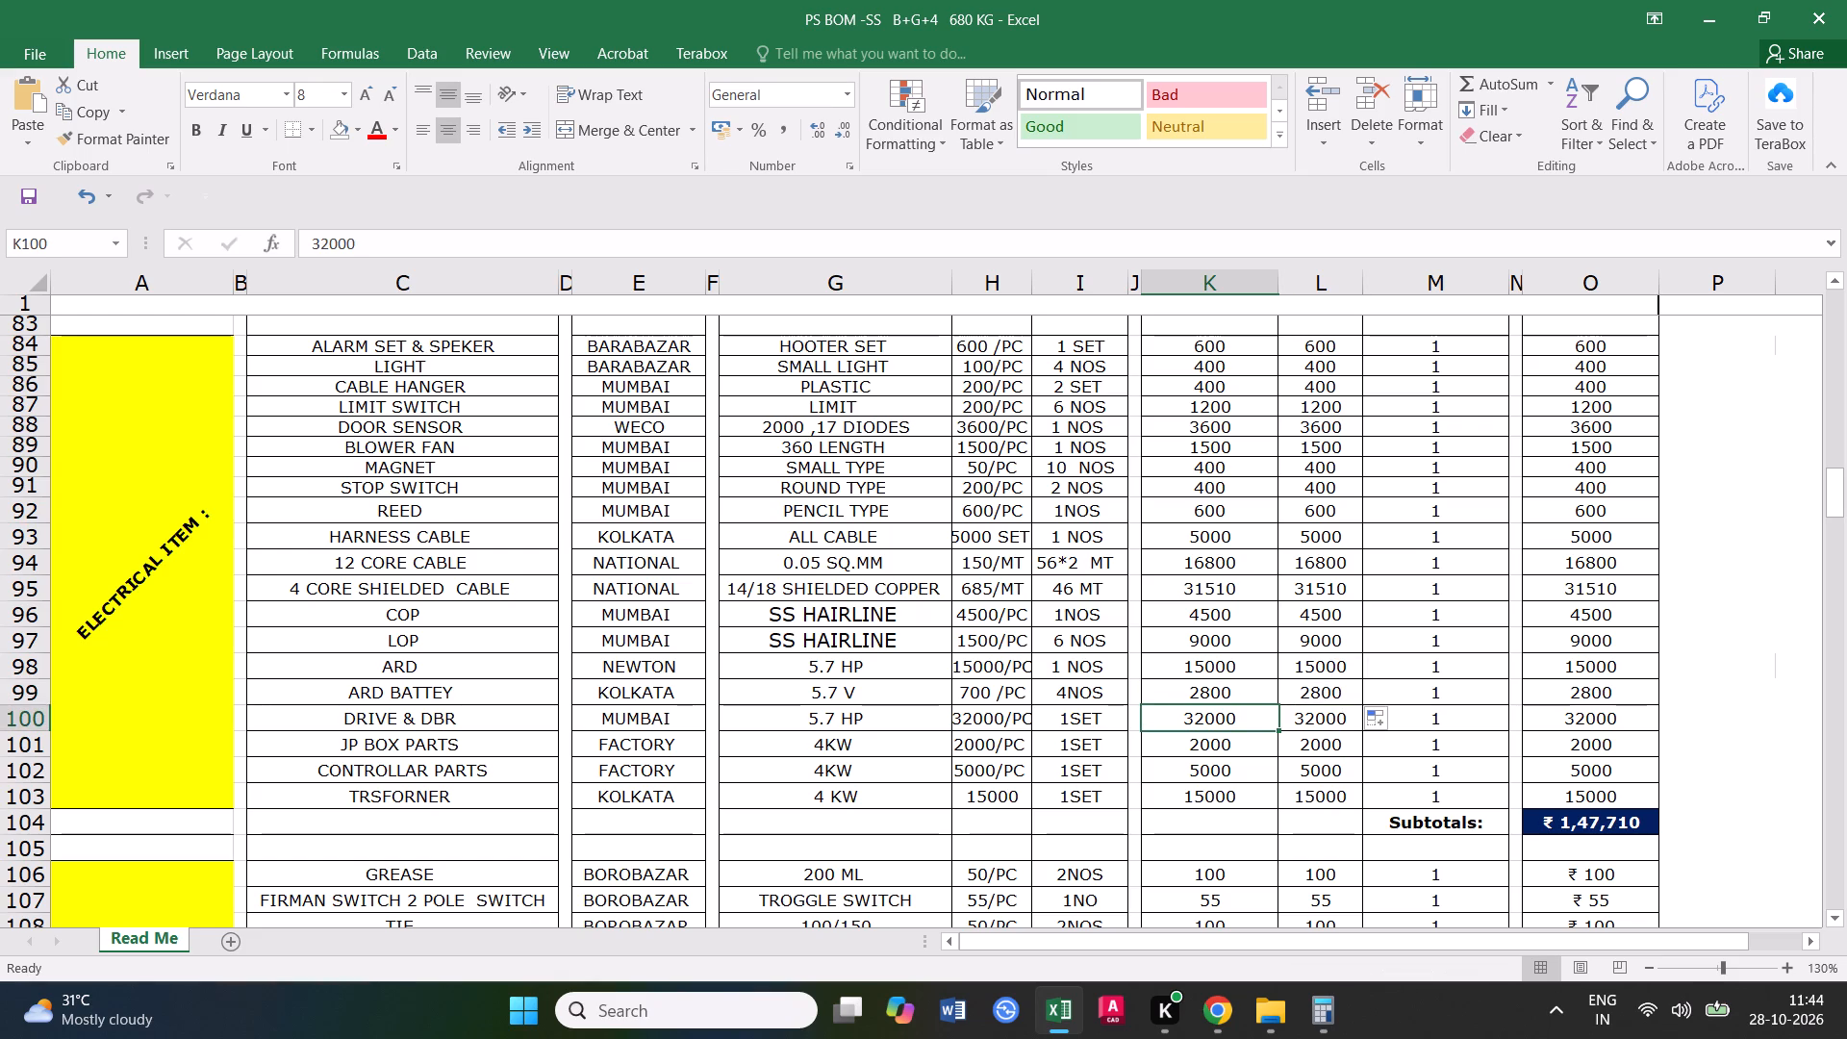
left_click(1216, 745)
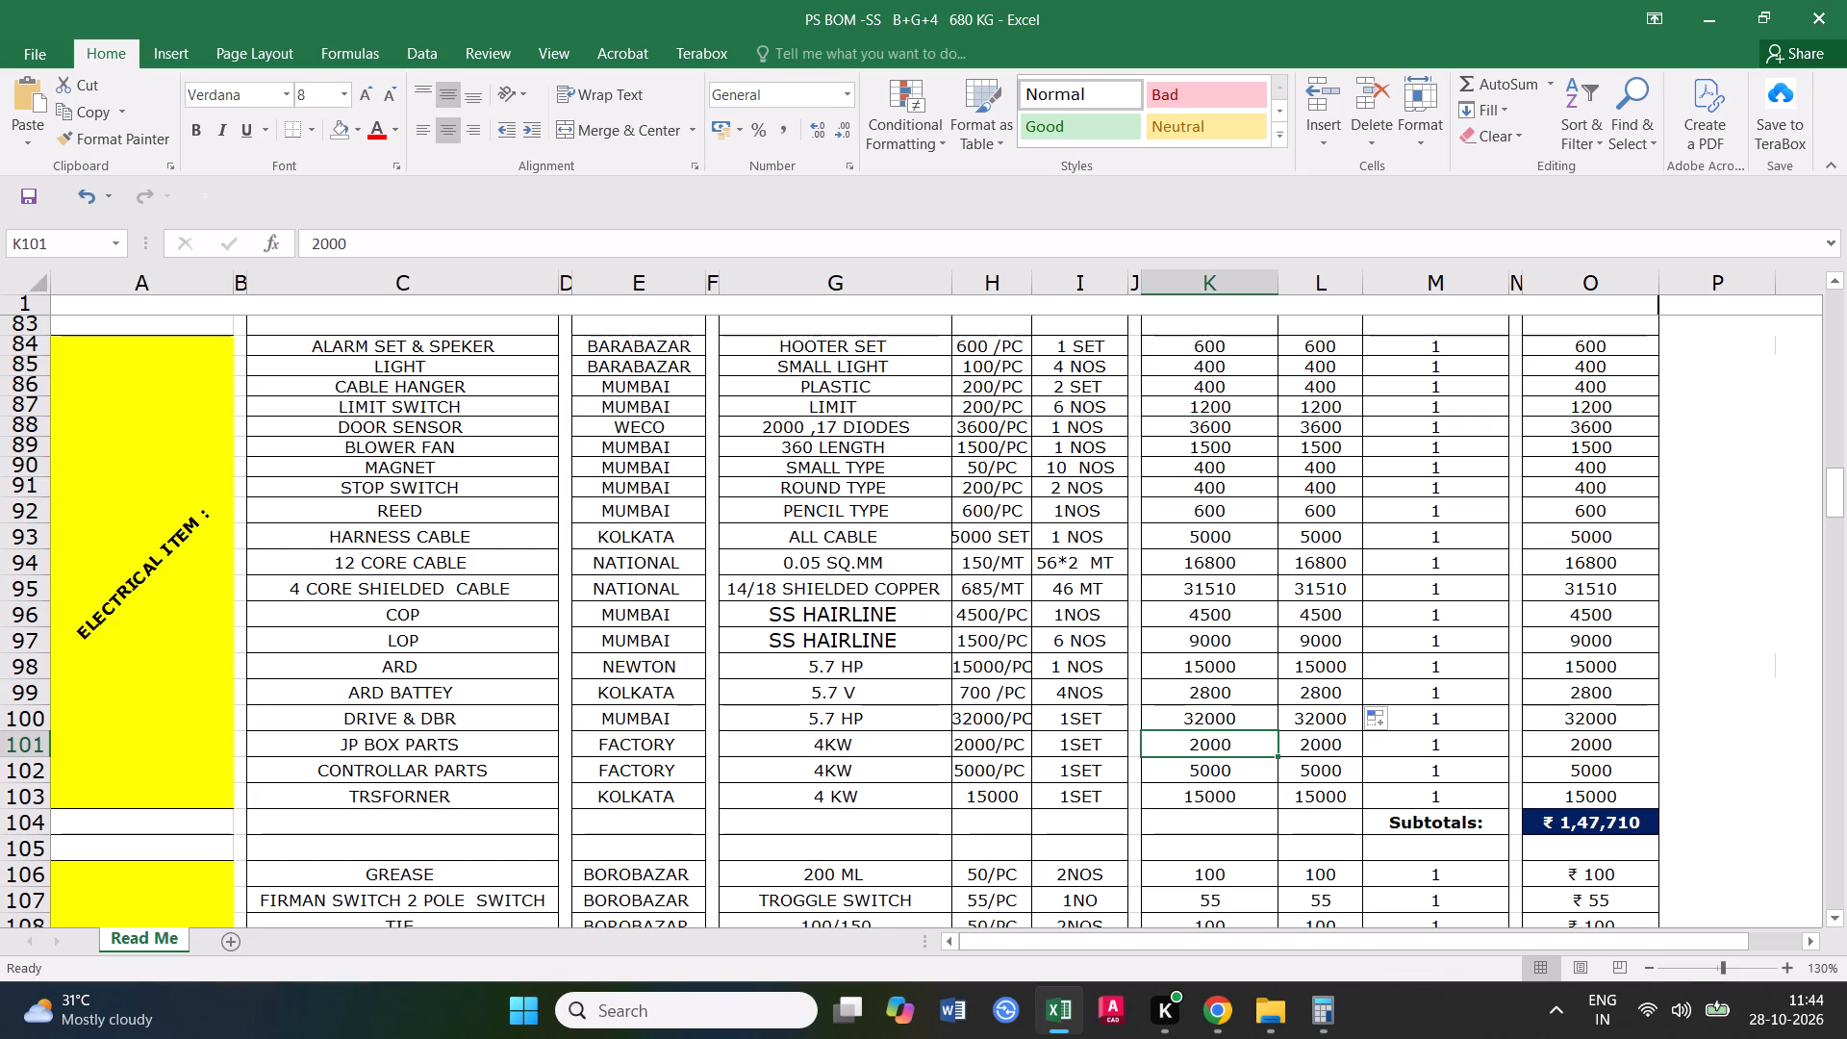
left_click(1221, 773)
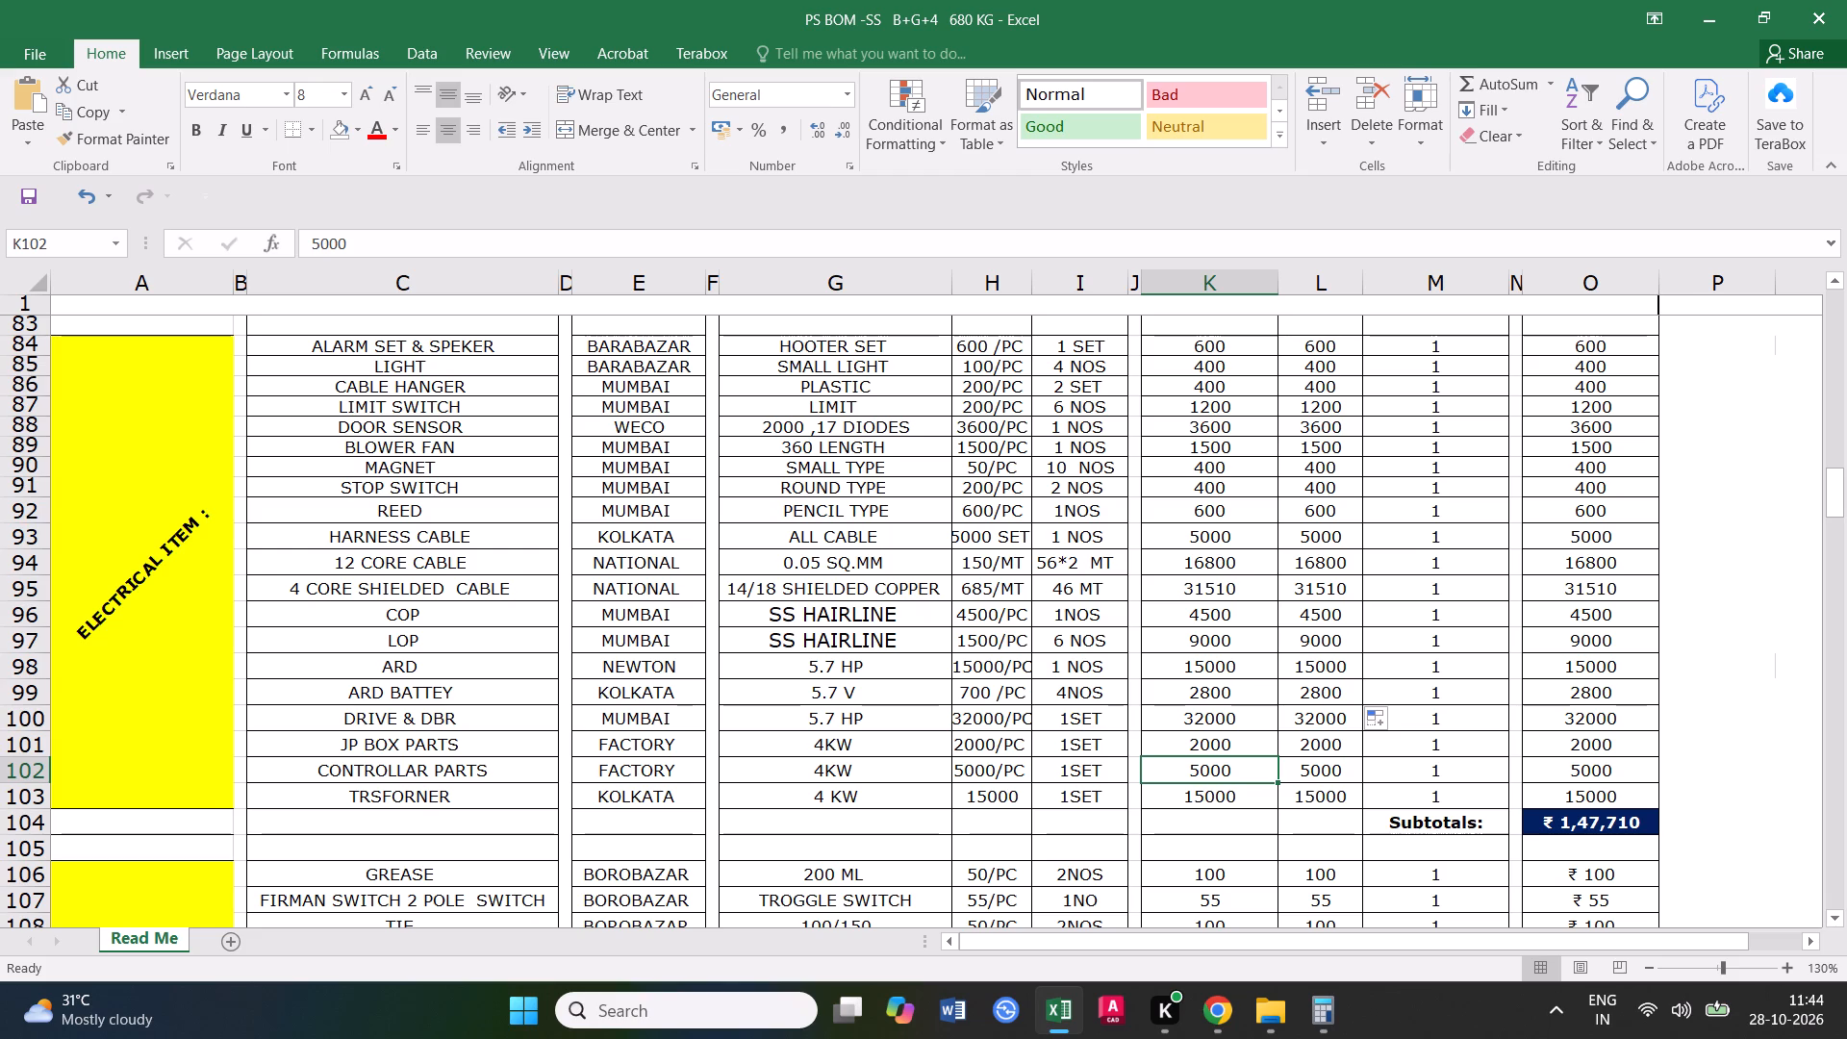
left_click(997, 800)
left_click(1207, 800)
left_click(24, 199)
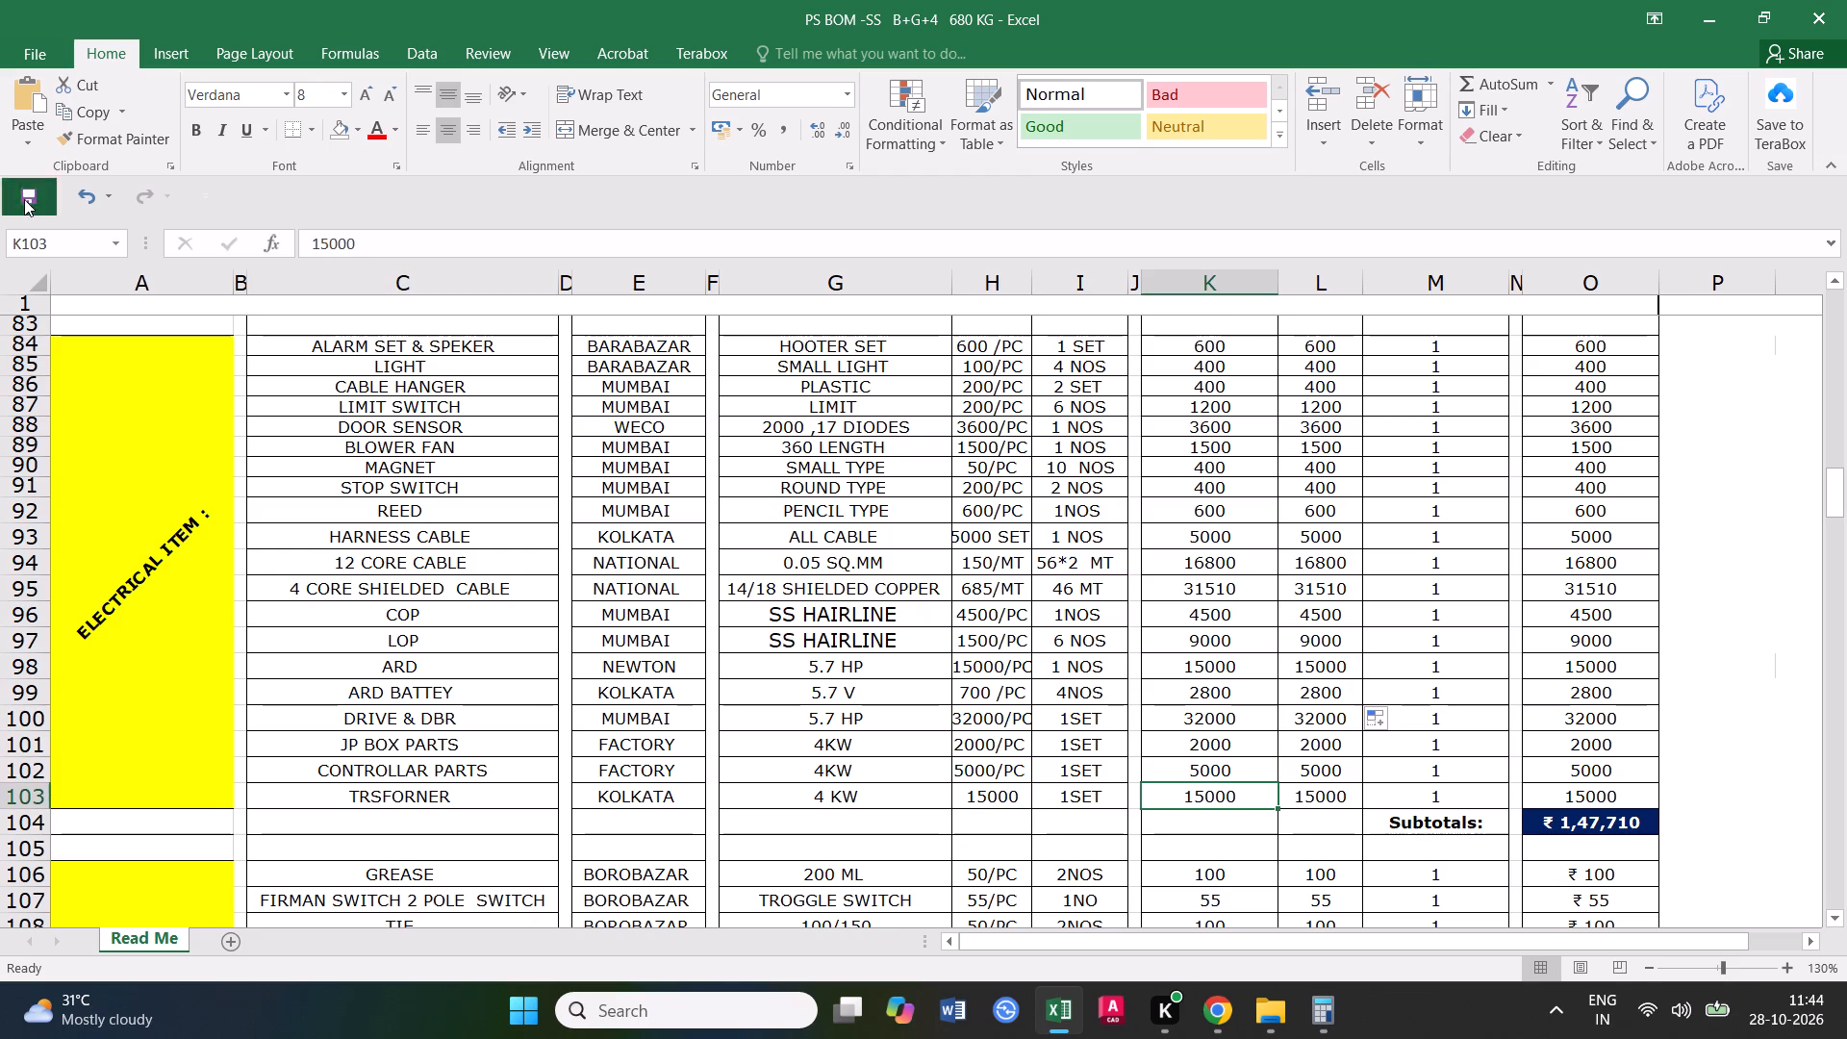
Highlight the GREASE row (row 106) under LOOSE ITEM with a yellow fill and save the workbook.
scroll(963, 617, "up", 2)
scroll(912, 612, "down", 1)
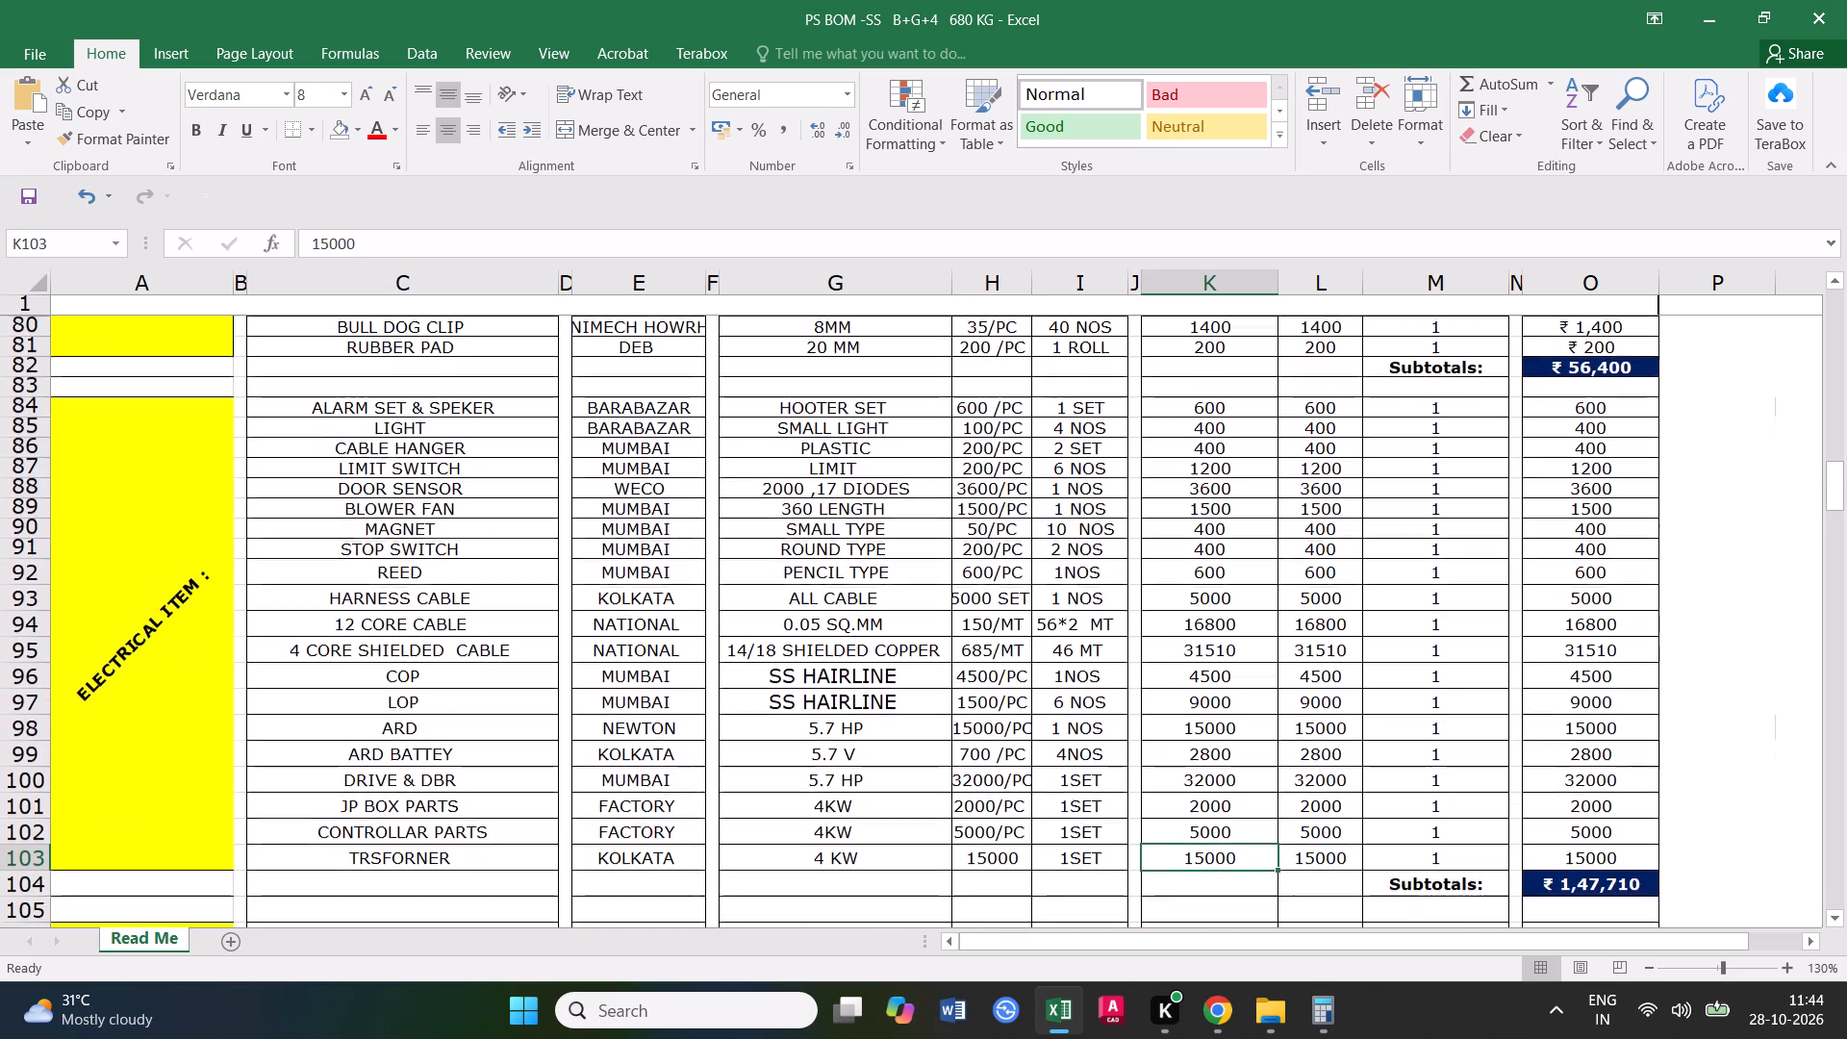
scroll(933, 597, "down", 7)
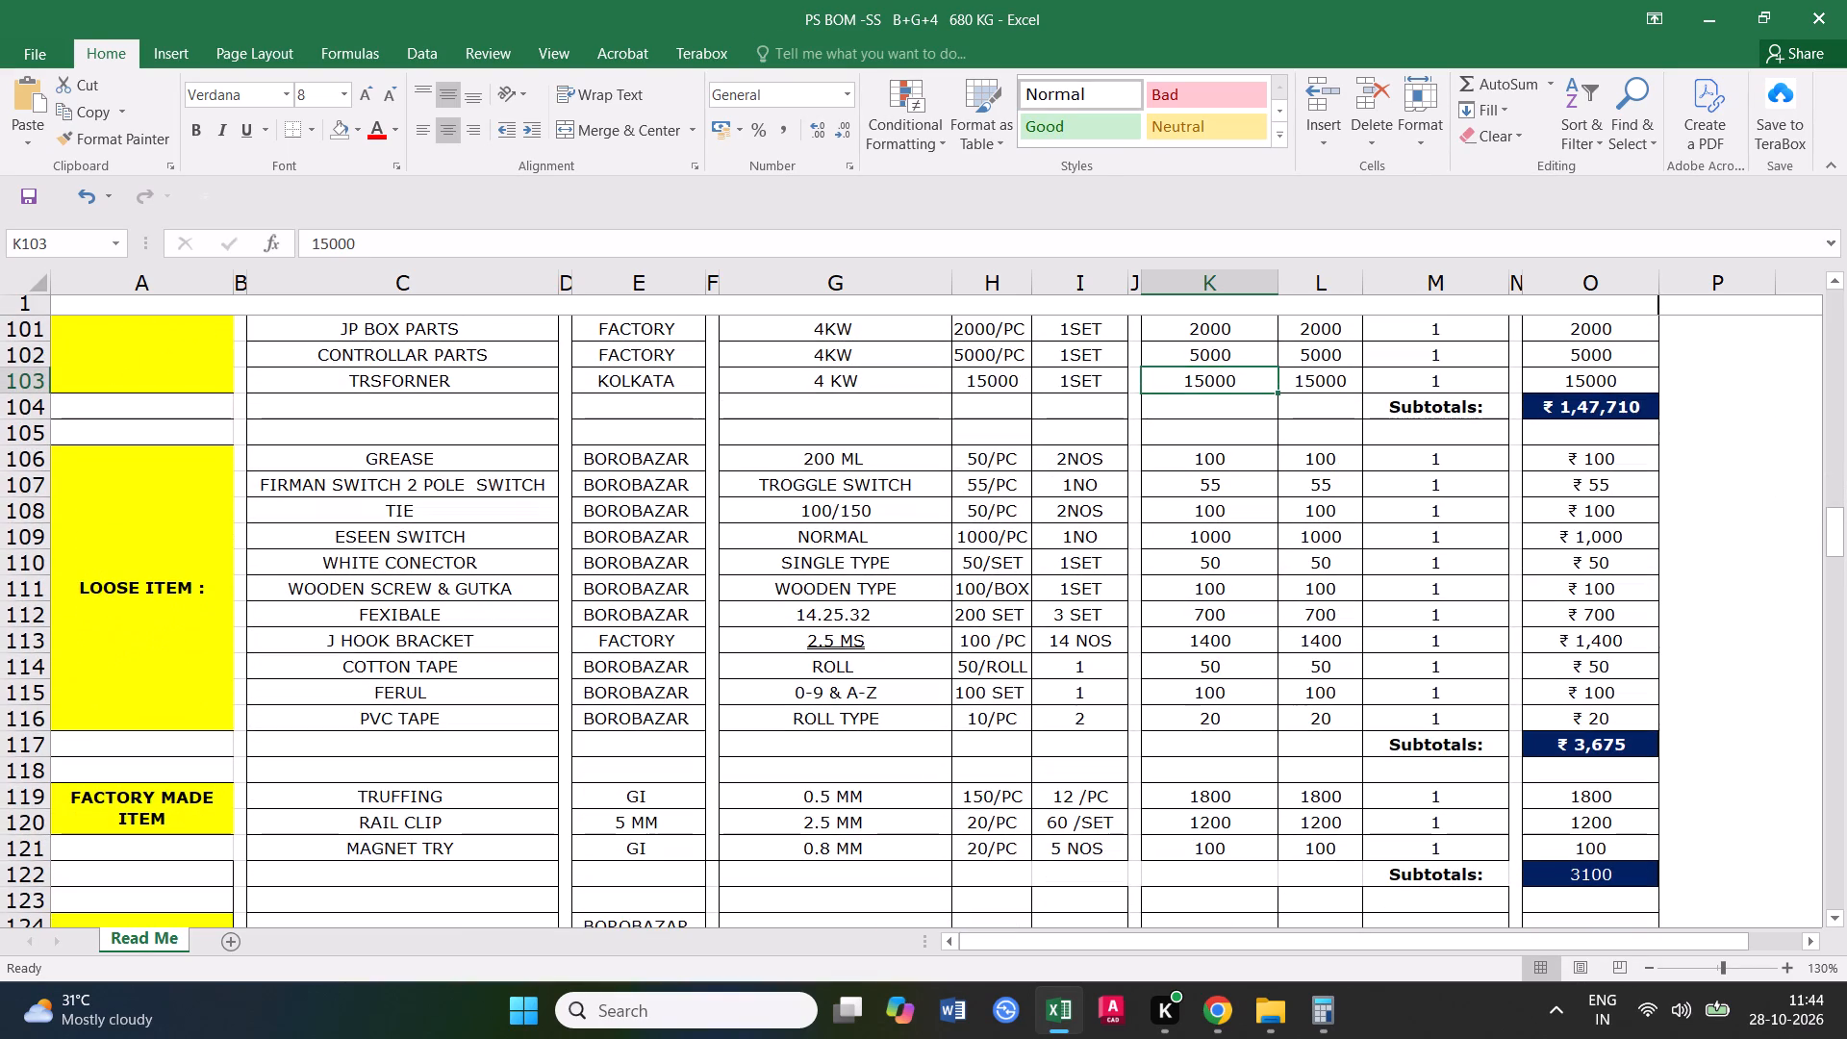
left_click(14, 459)
left_click(357, 130)
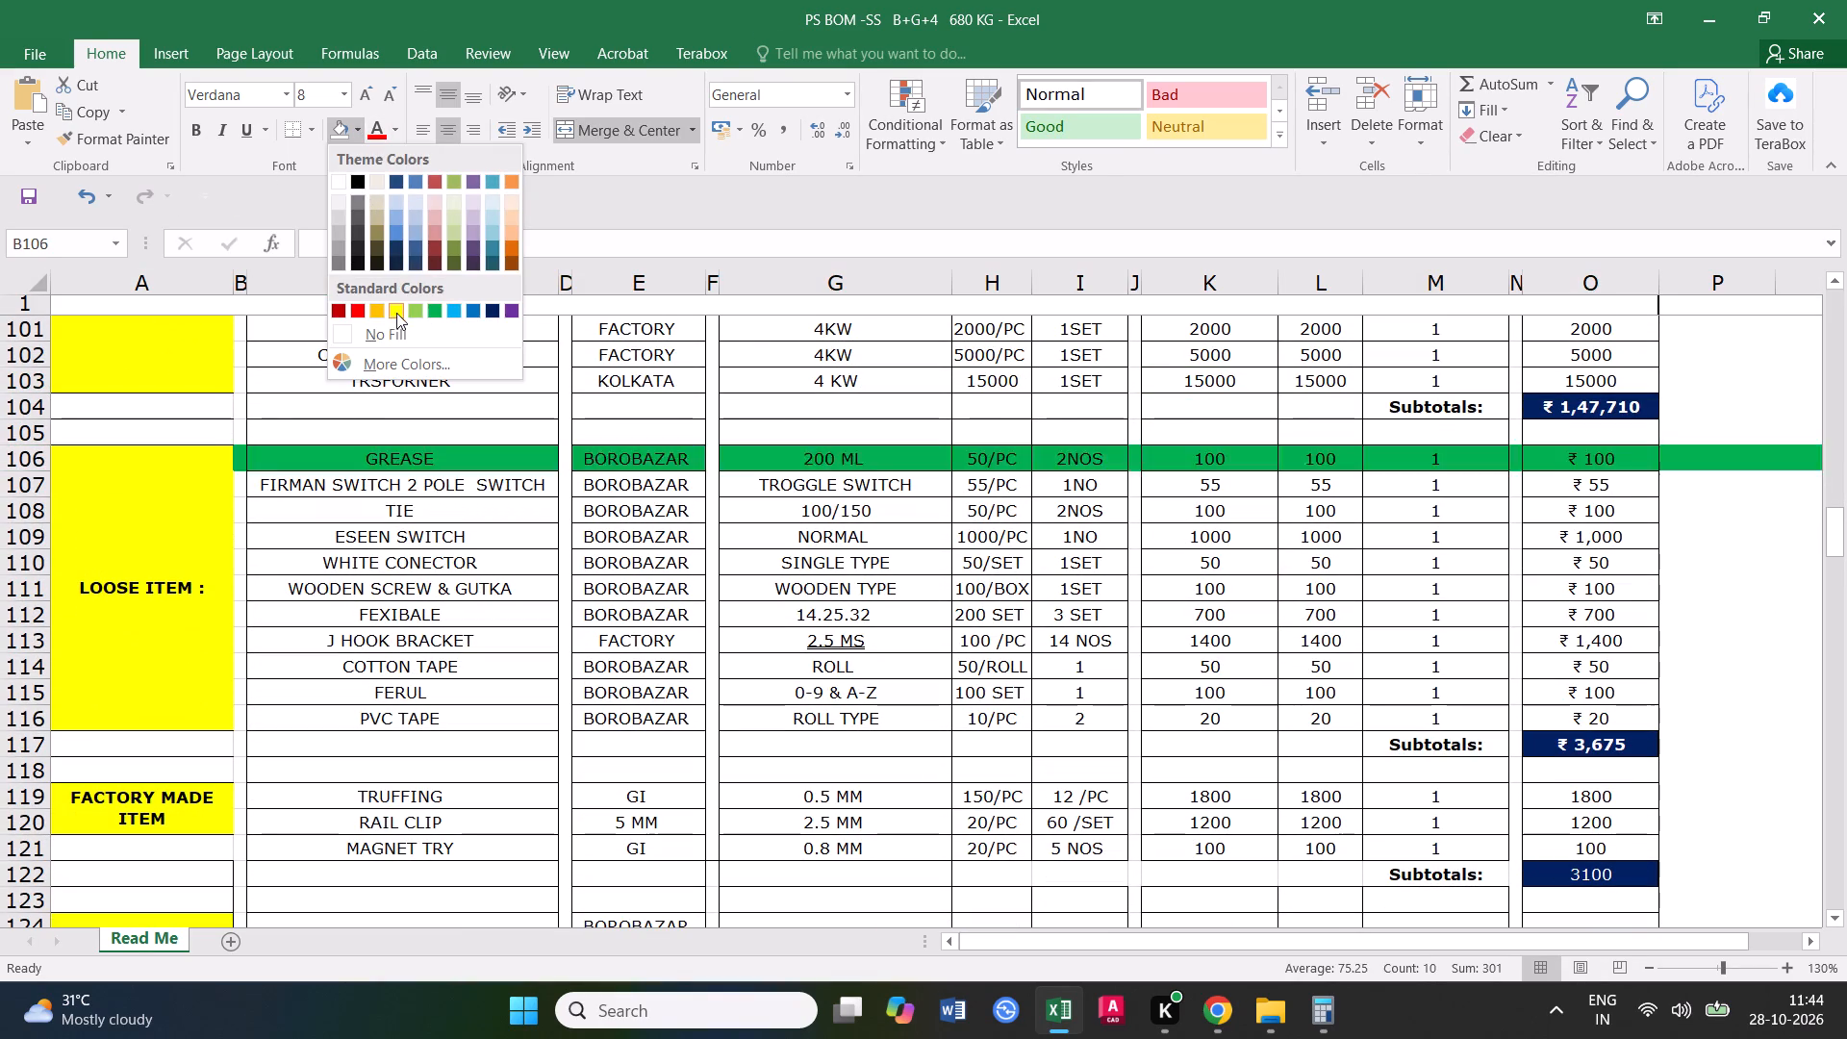
left_click(393, 306)
left_click(757, 645)
left_click(22, 192)
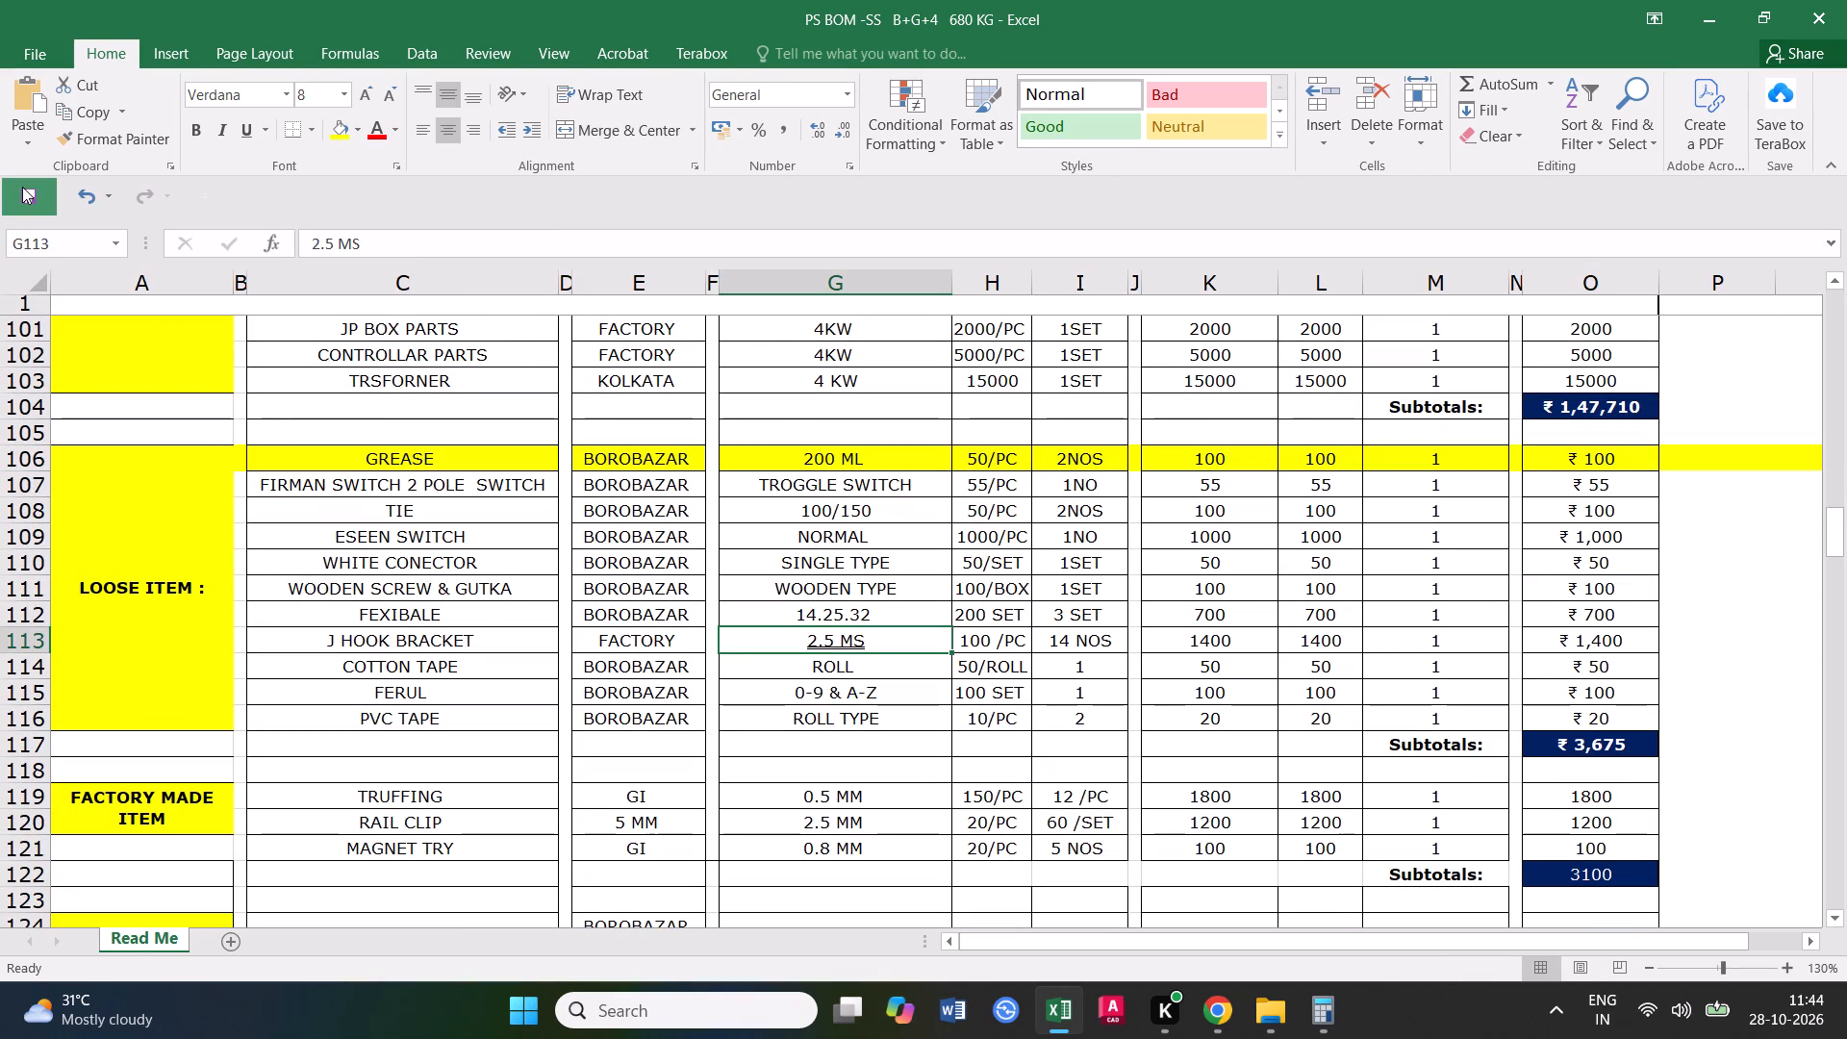
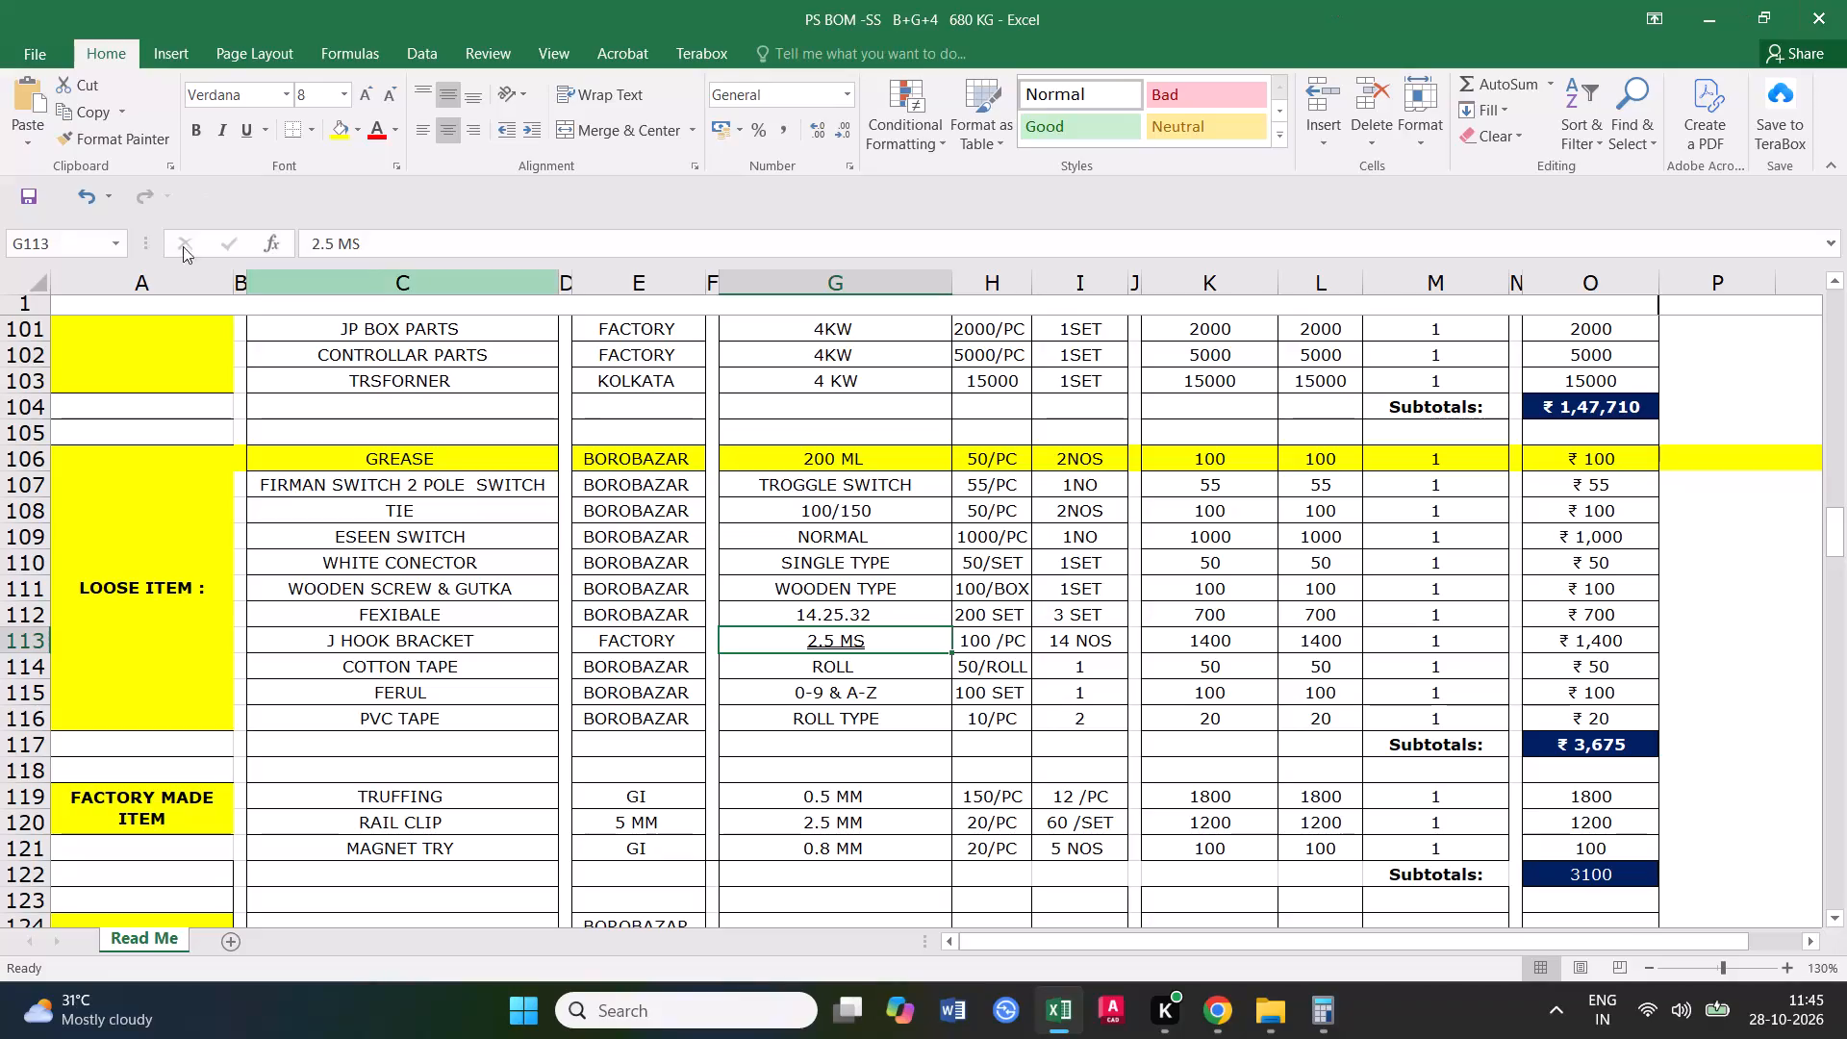
Save the BOM workbook.
left_click(32, 188)
left_click(20, 208)
triple_click(25, 197)
left_click(25, 197)
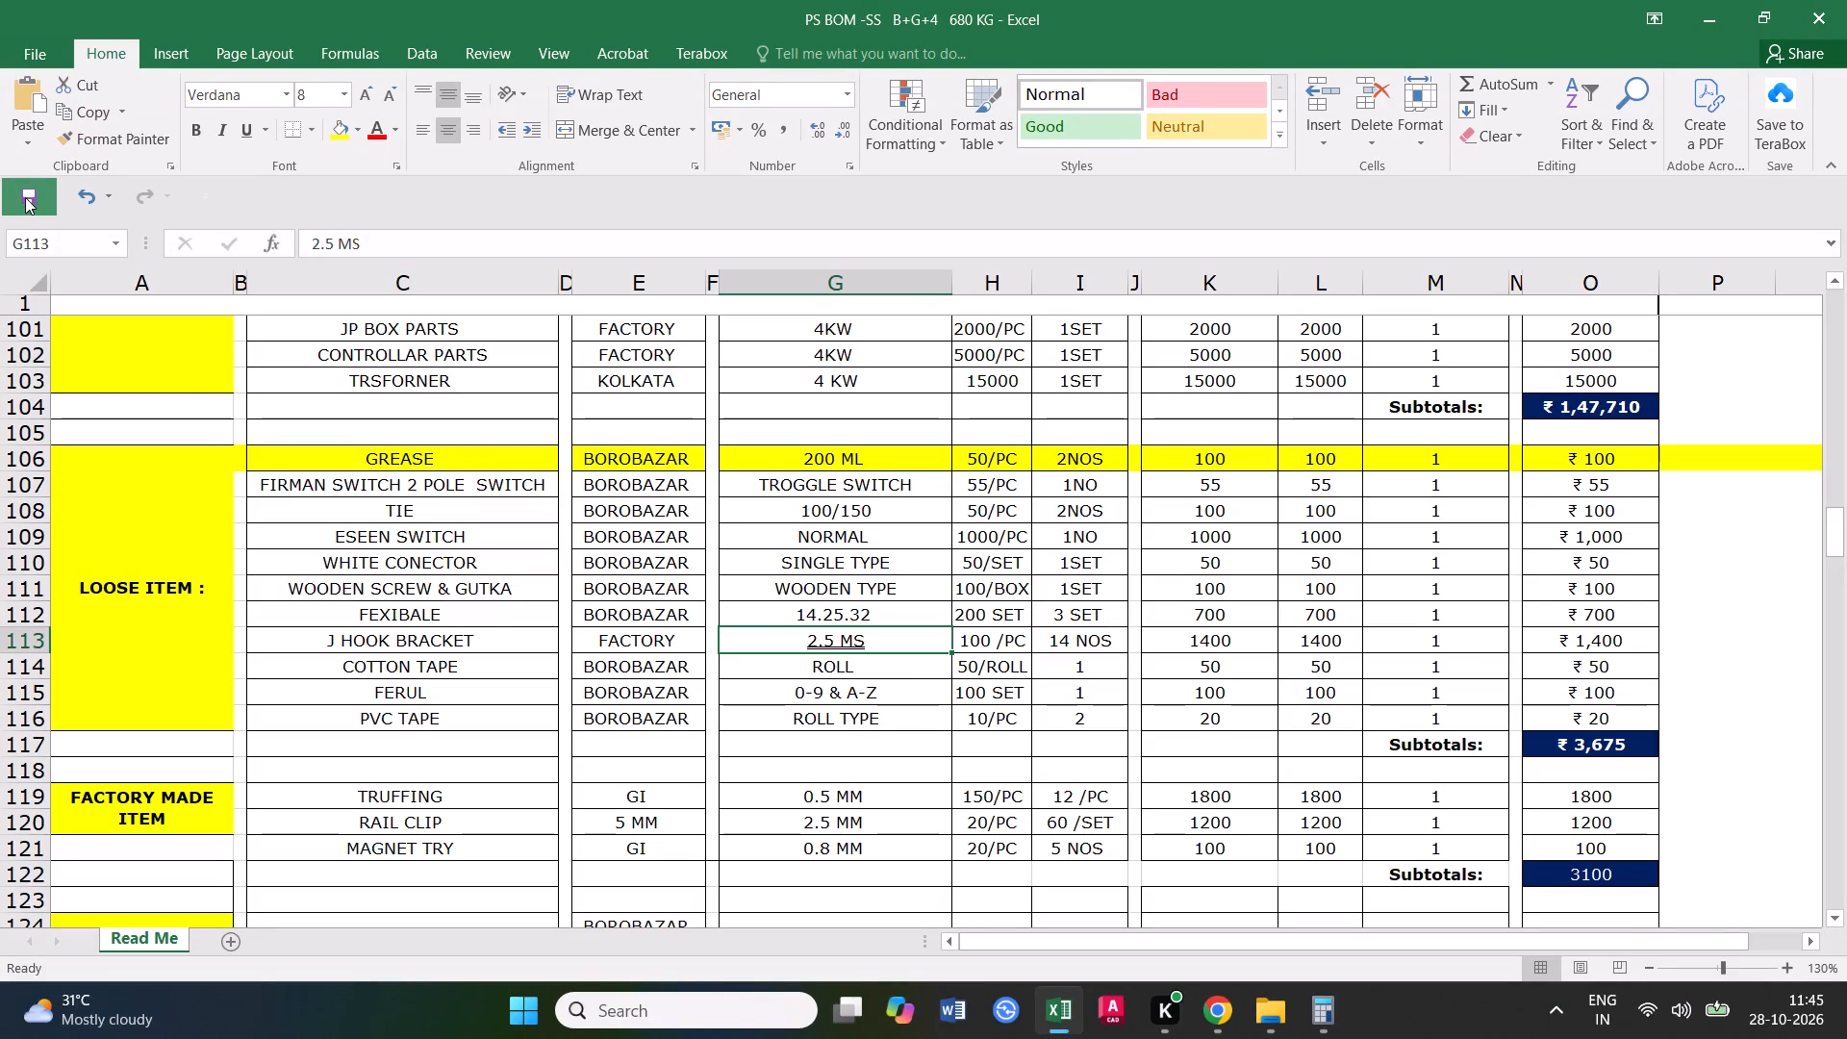
Check the sections from LOOSE ITEM down to the ALL Totals row and save the workbook again.
scroll(1446, 862, "down", 4)
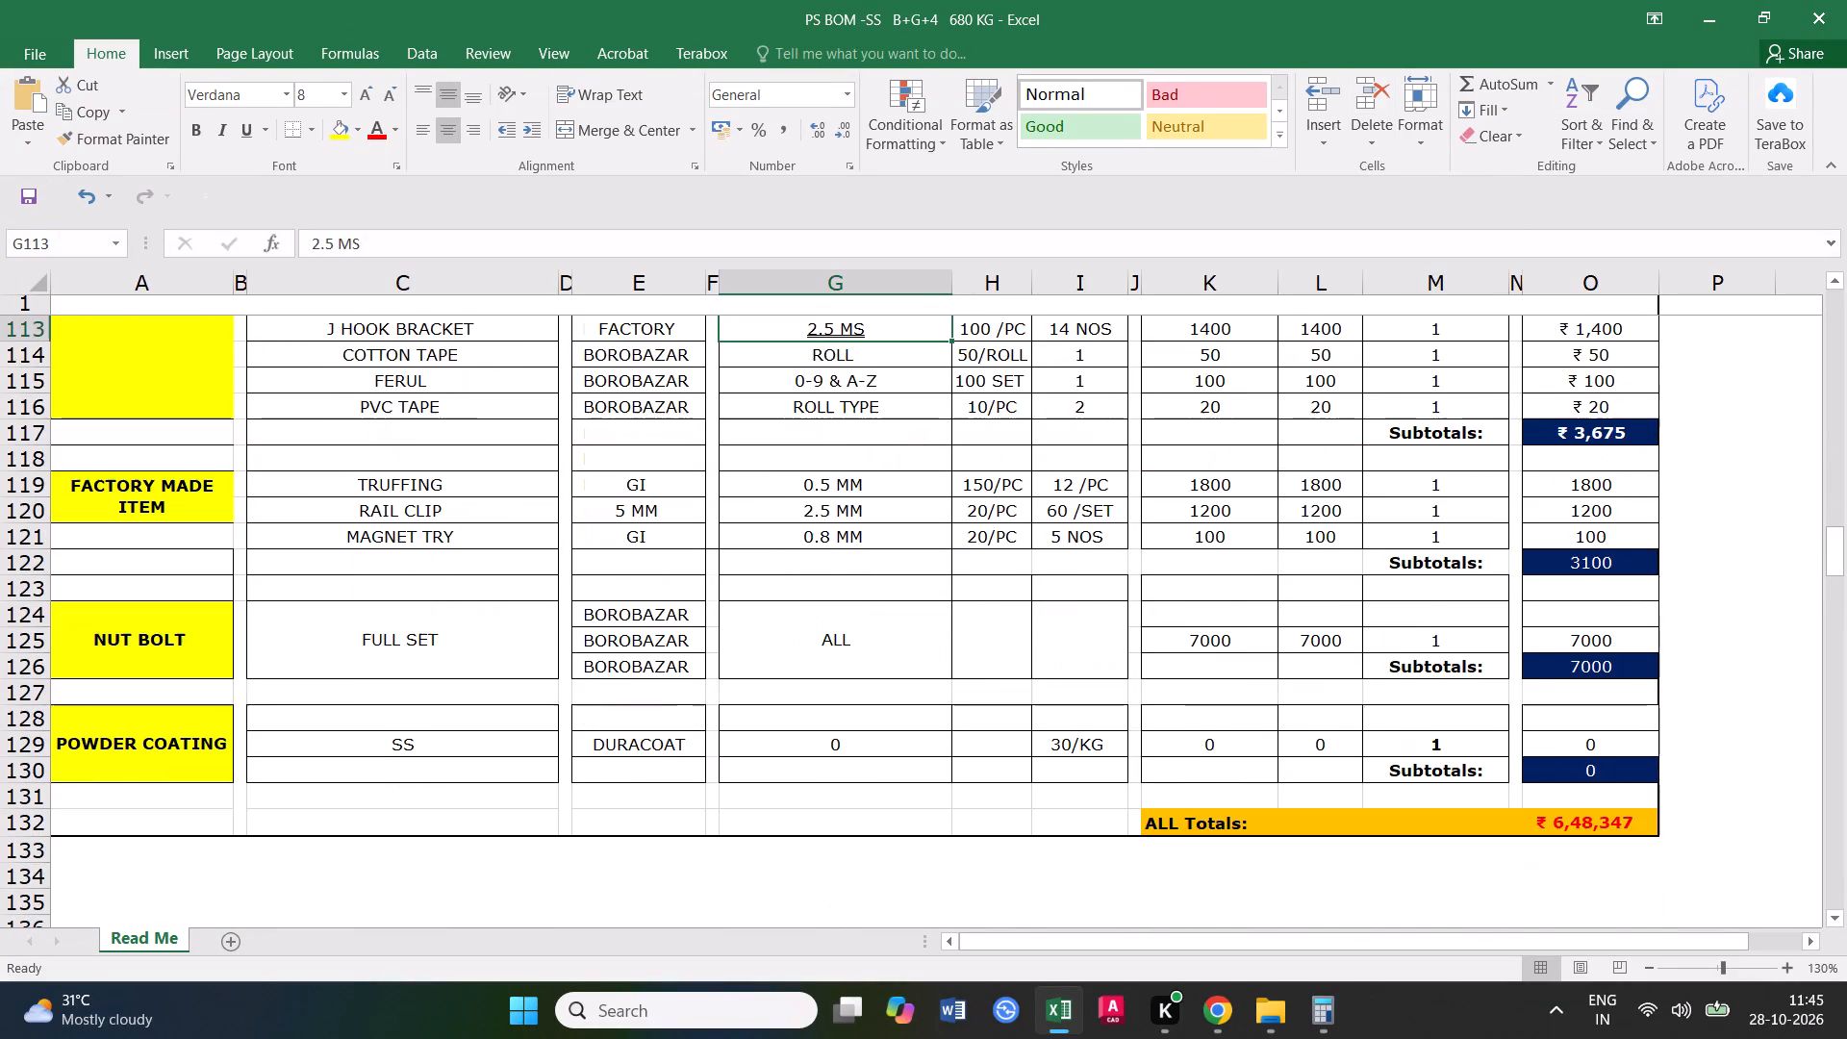
scroll(1445, 788, "down", 1)
scroll(1440, 795, "up", 5)
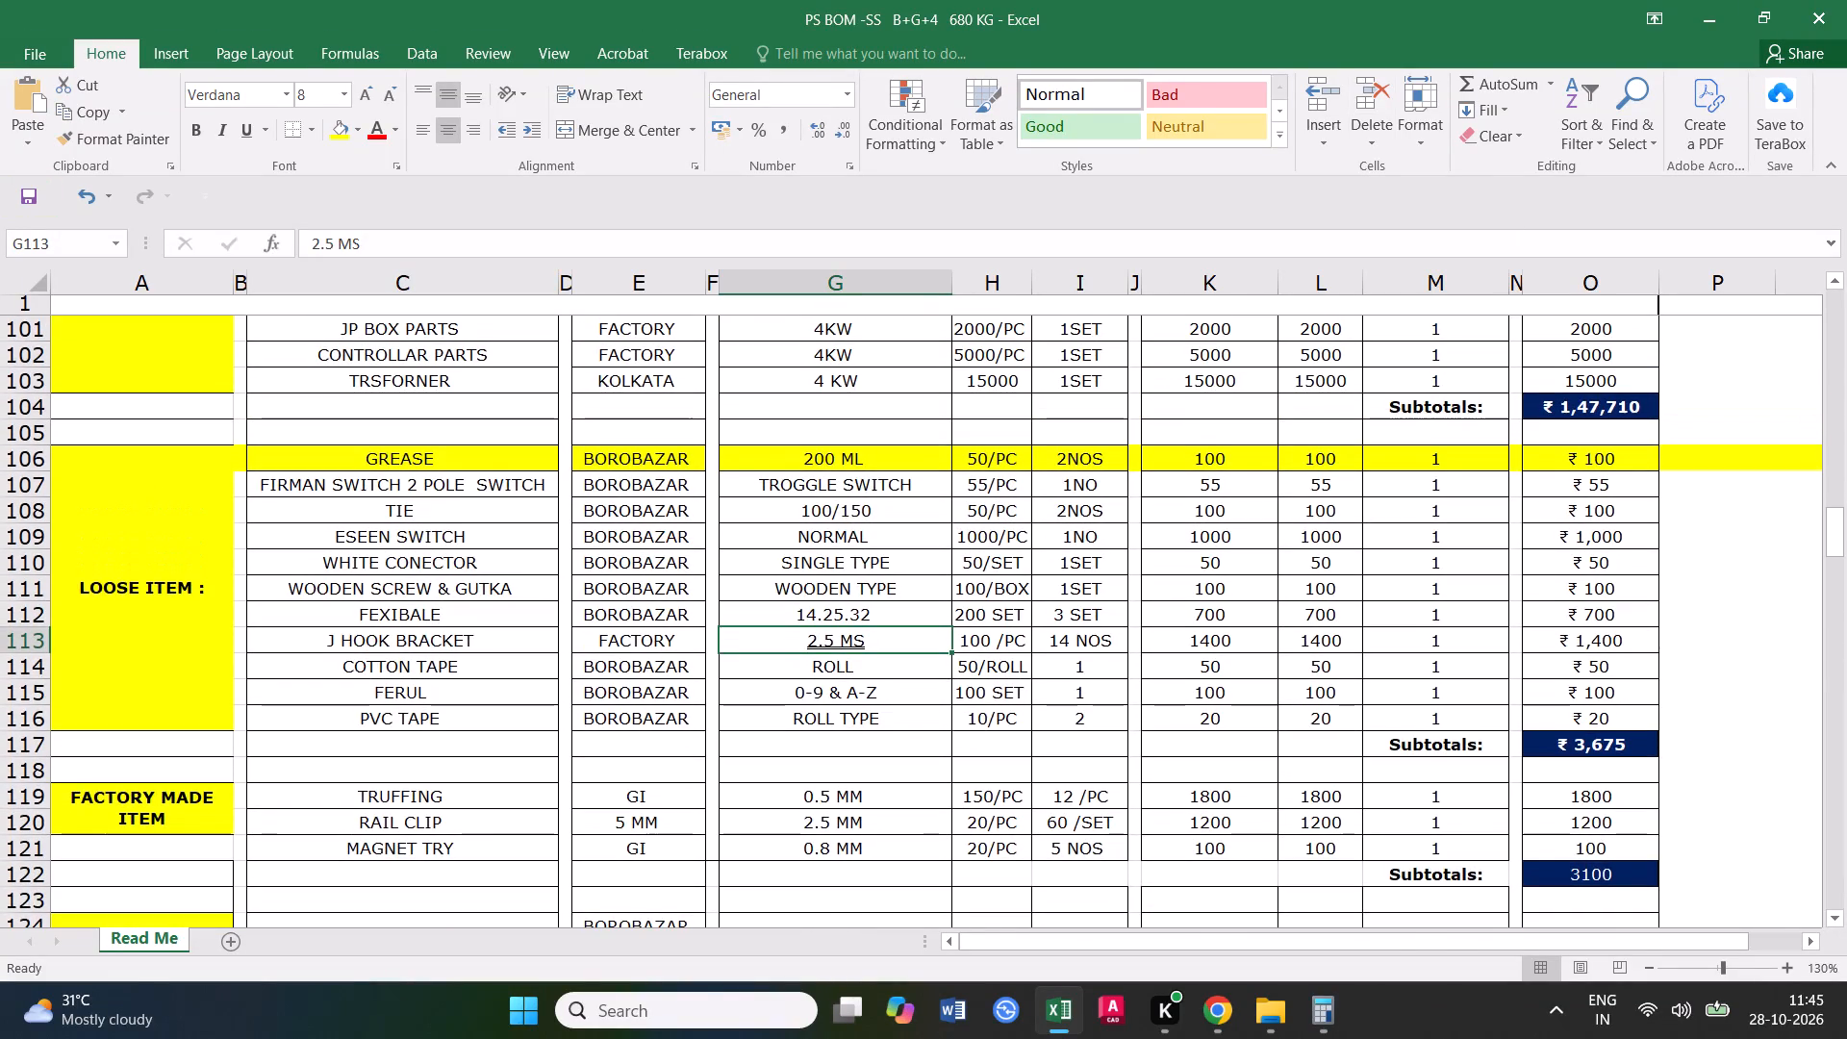
scroll(524, 507, "up", 1)
double_click(30, 195)
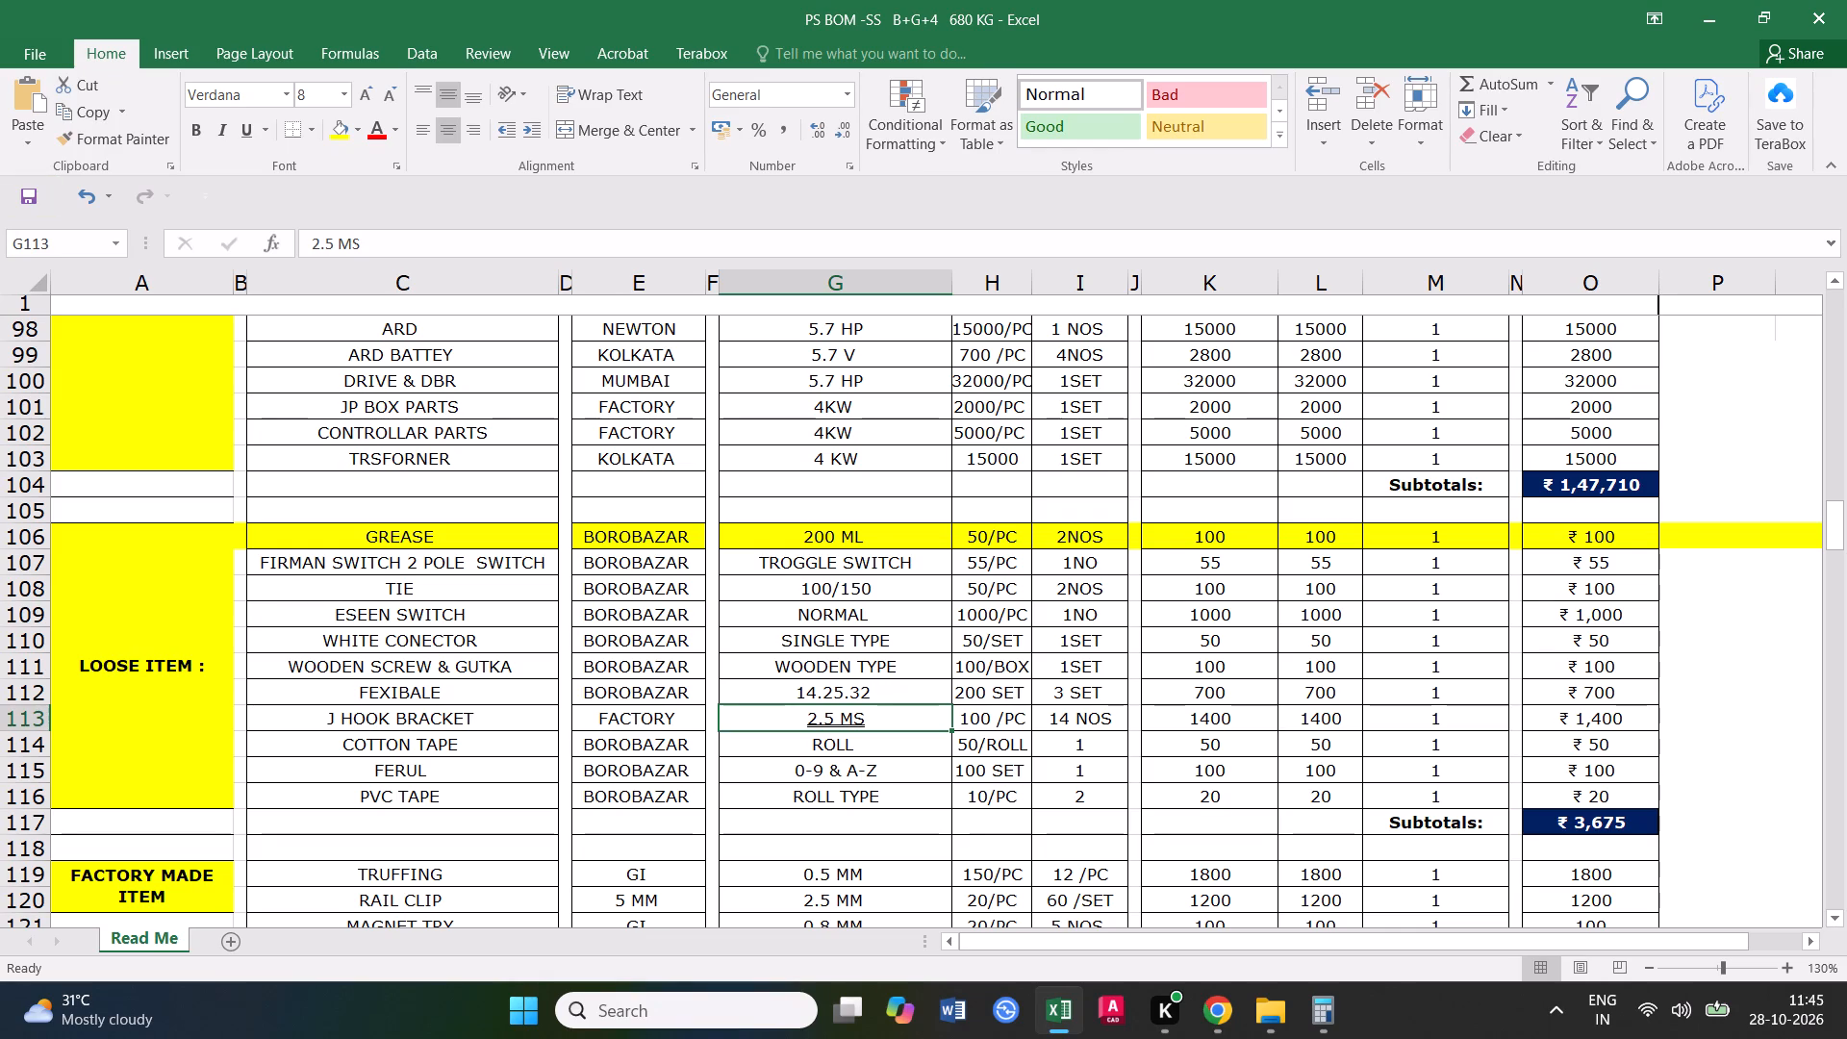
left_click(1127, 598)
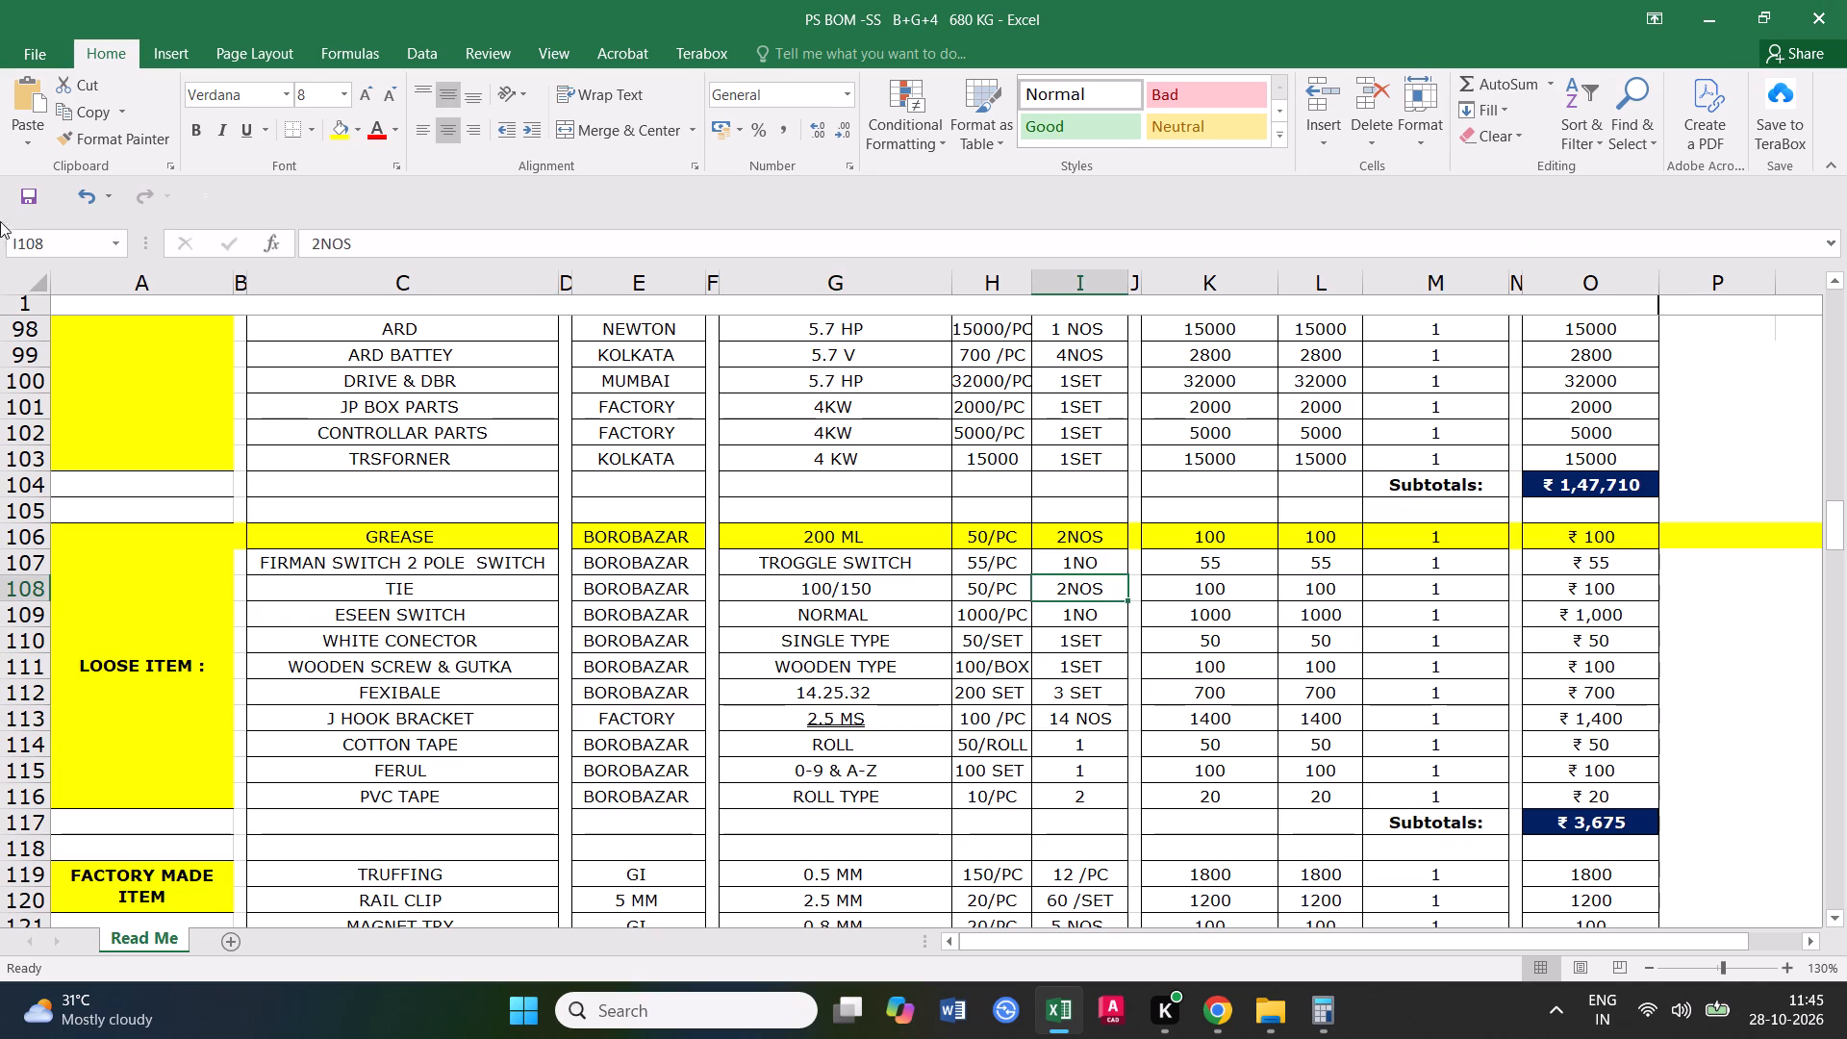
double_click(17, 203)
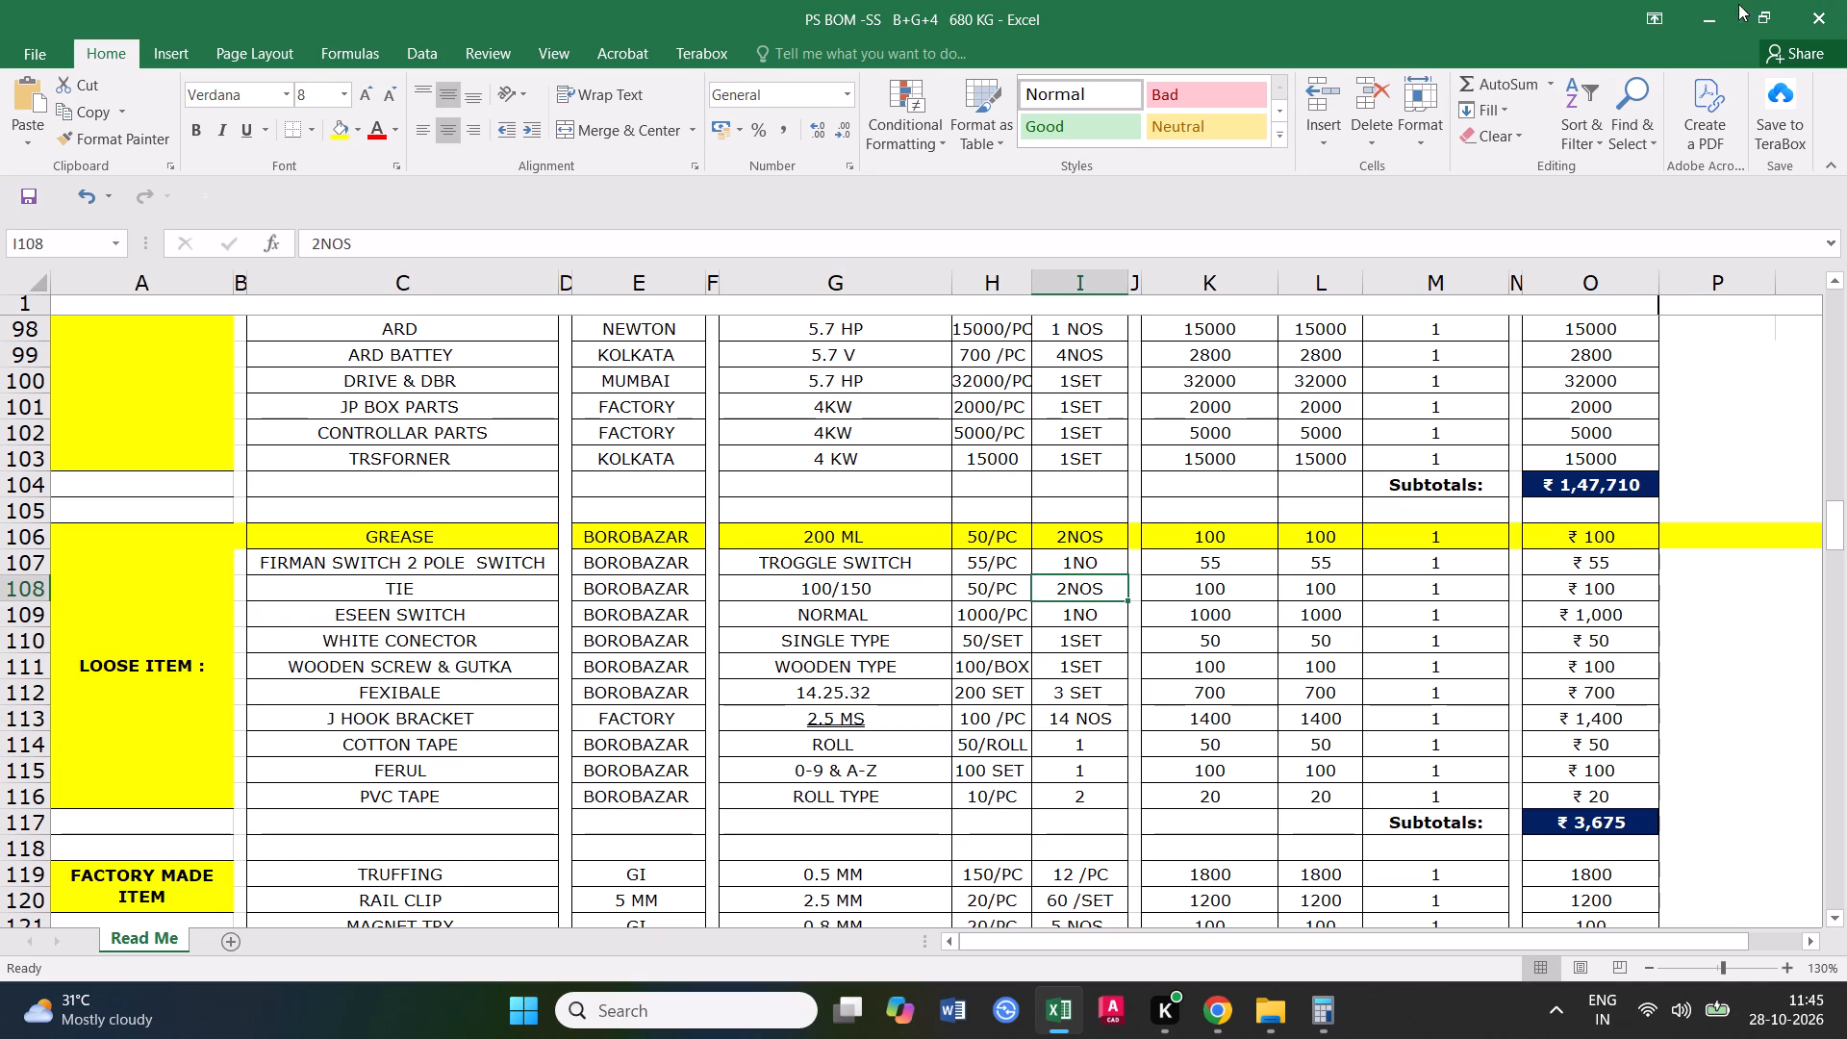
Minimize the BOM workbook and the File Explorer window behind it.
left_click(1718, 13)
left_click(1699, 17)
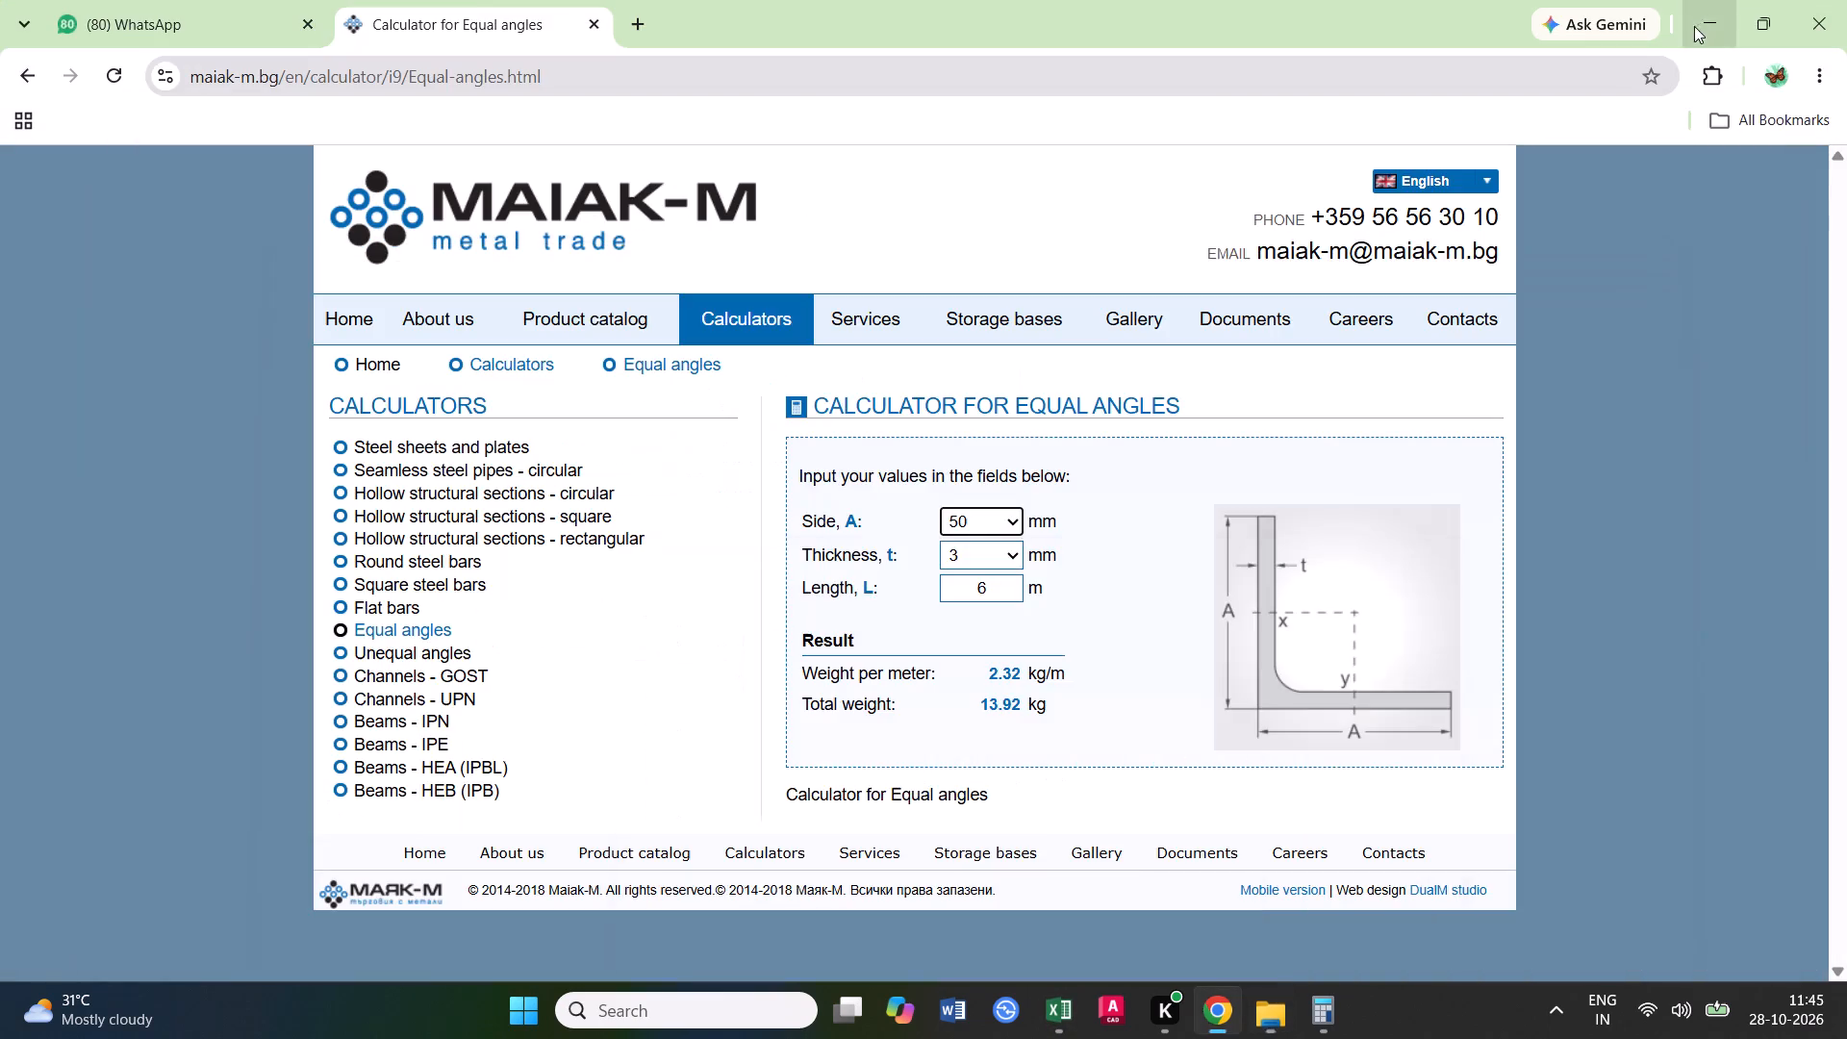